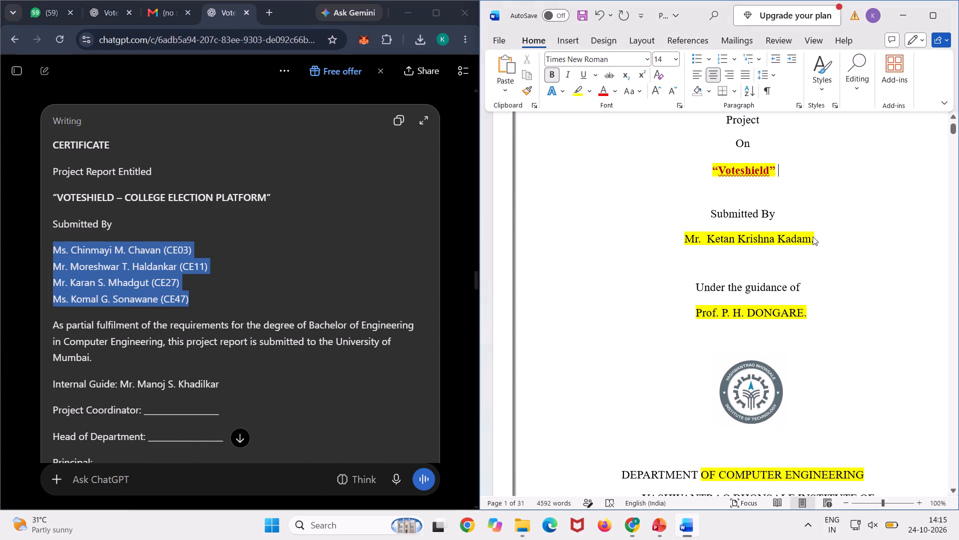
left_click_drag(812, 243, 723, 235)
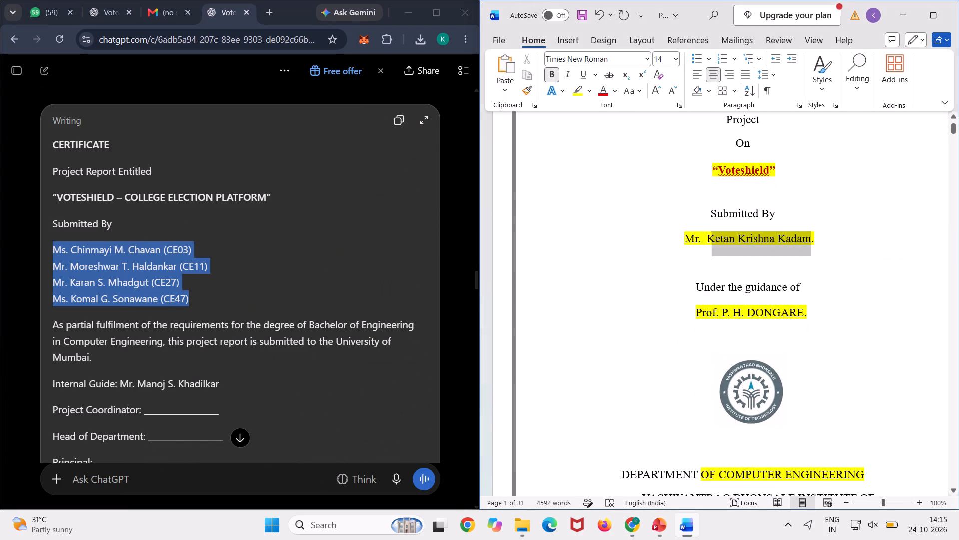
left_click_drag(723, 235, 690, 238)
key("ctrl+v")
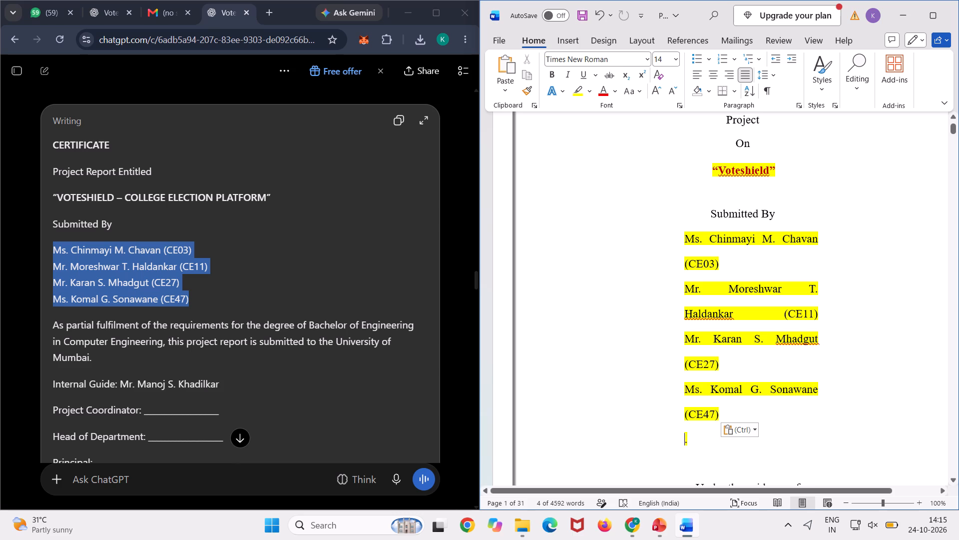
left_click(693, 439)
key("BackSpace")
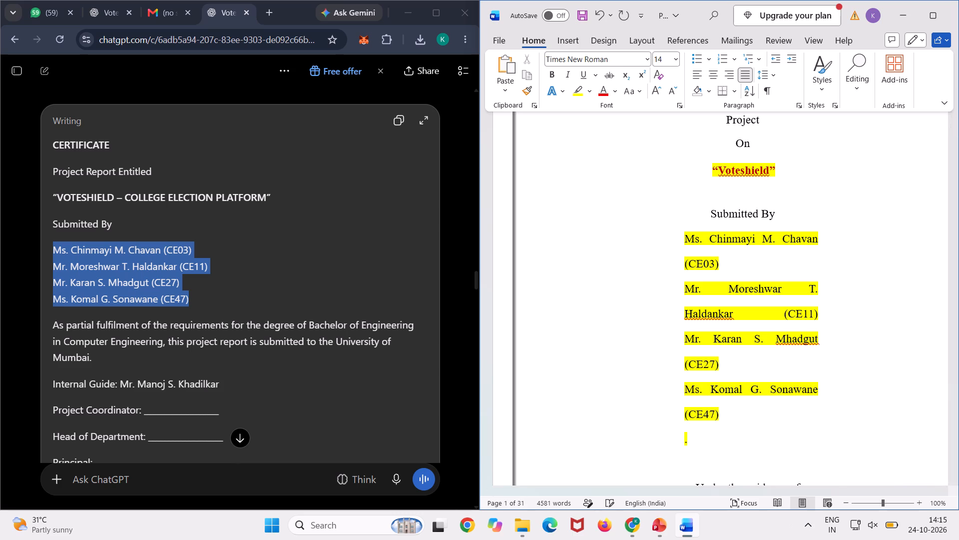
key("BackSpace")
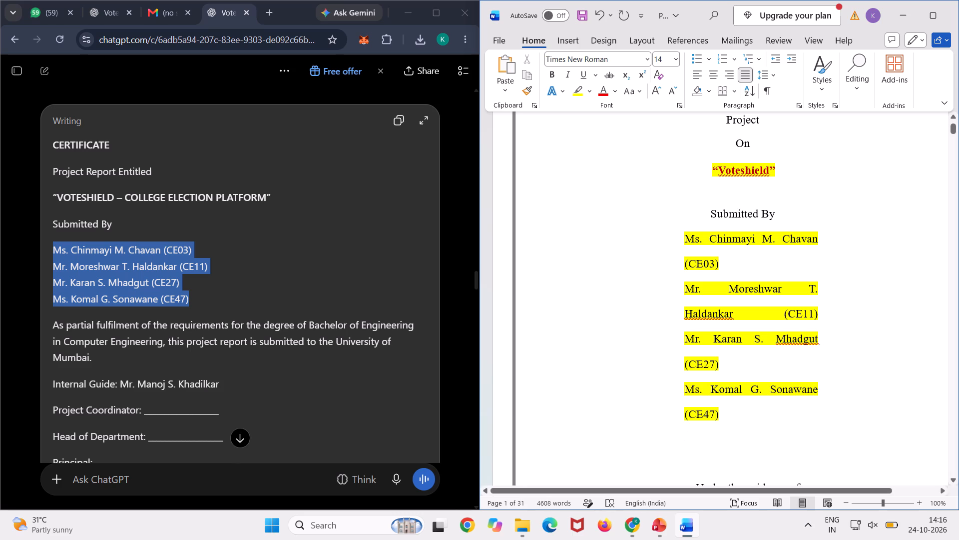
Center-align the four pasted student names with their roll codes on the cover page.
left_click(713, 77)
left_click(600, 11)
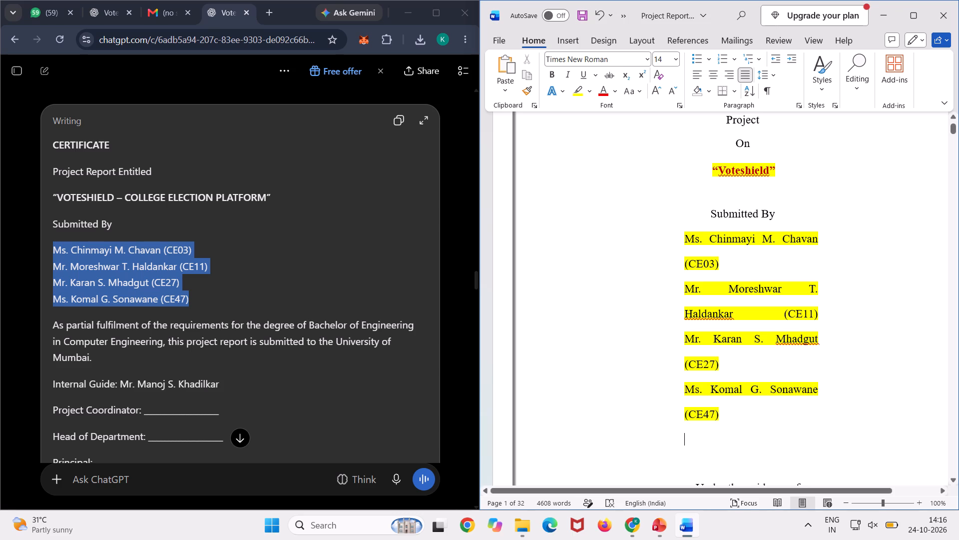
left_click_drag(733, 419, 668, 239)
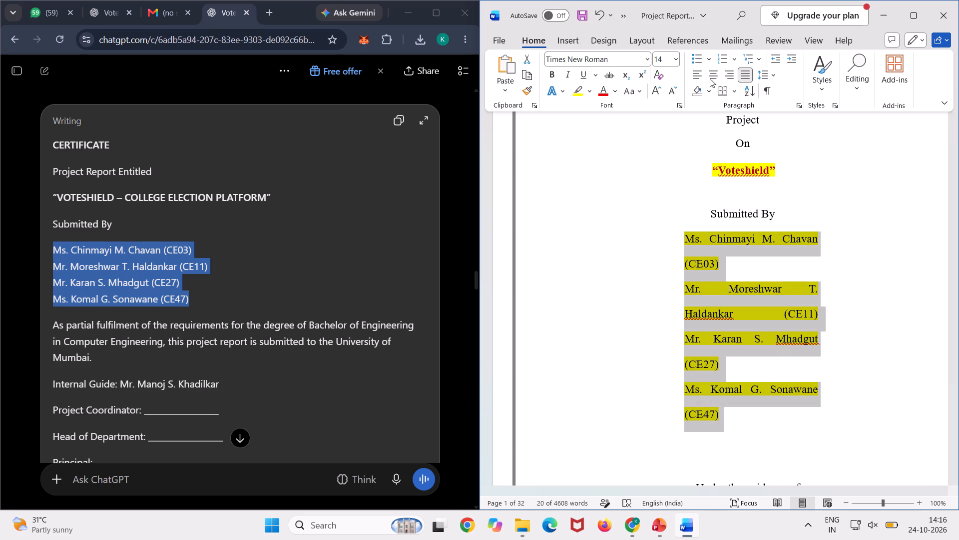
left_click(712, 76)
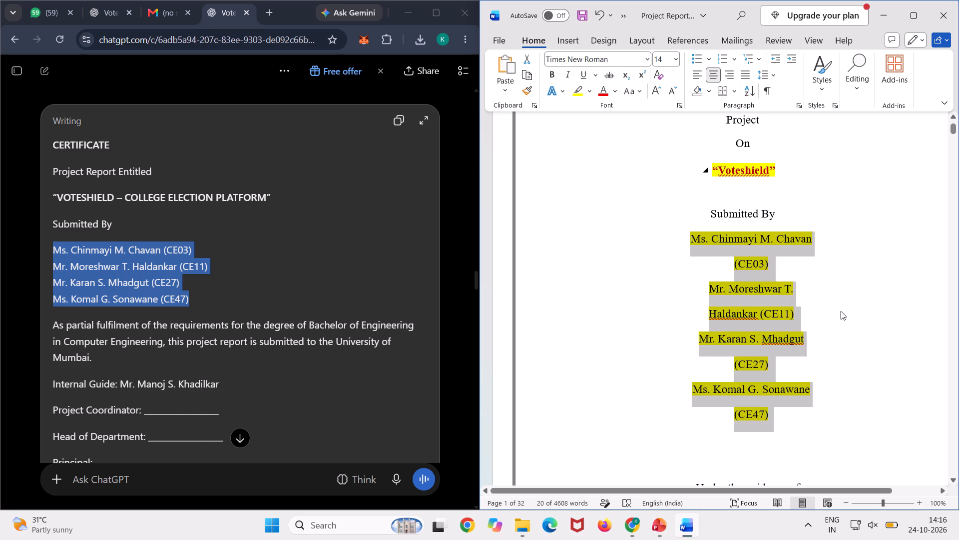
left_click(841, 311)
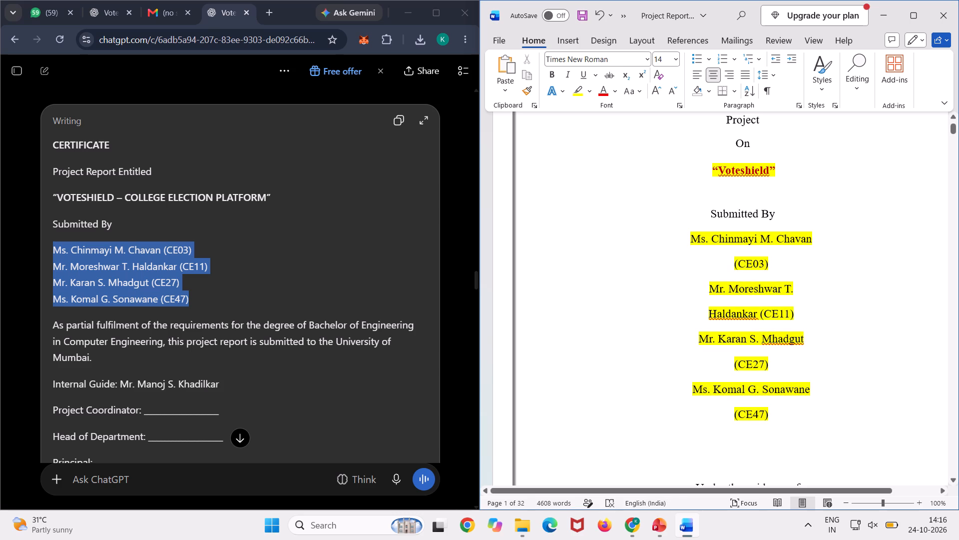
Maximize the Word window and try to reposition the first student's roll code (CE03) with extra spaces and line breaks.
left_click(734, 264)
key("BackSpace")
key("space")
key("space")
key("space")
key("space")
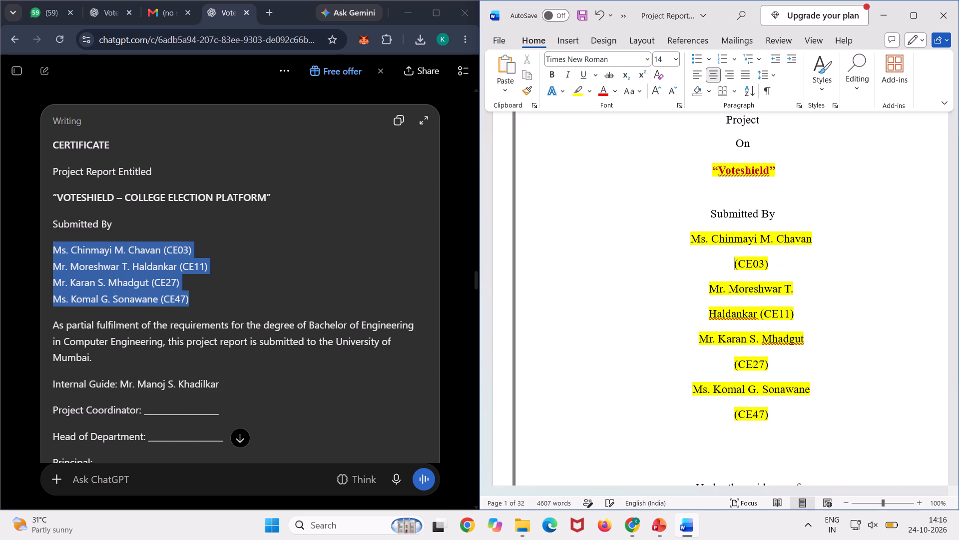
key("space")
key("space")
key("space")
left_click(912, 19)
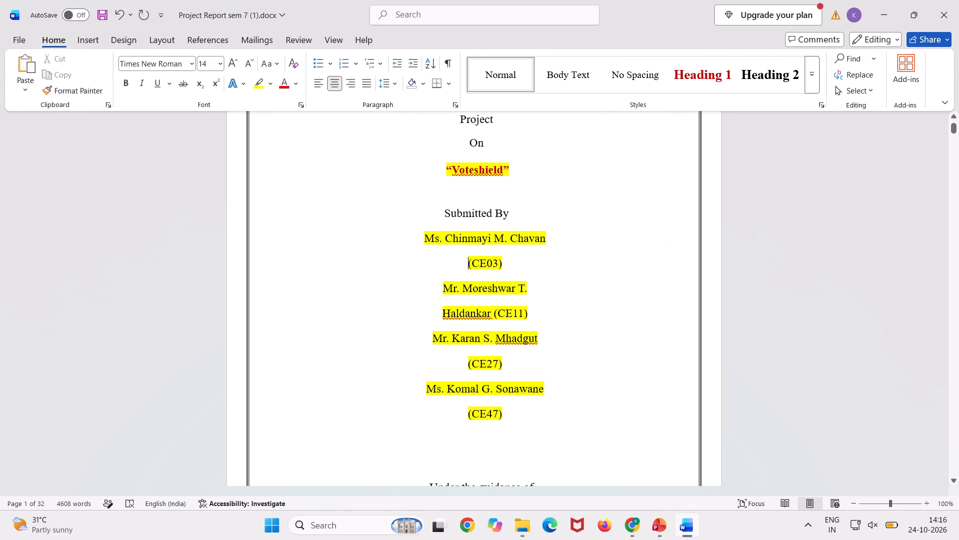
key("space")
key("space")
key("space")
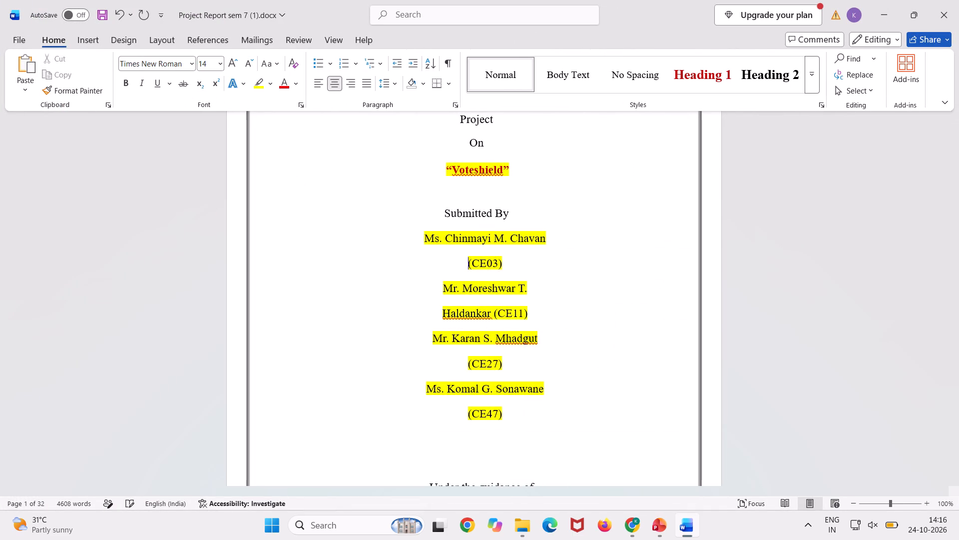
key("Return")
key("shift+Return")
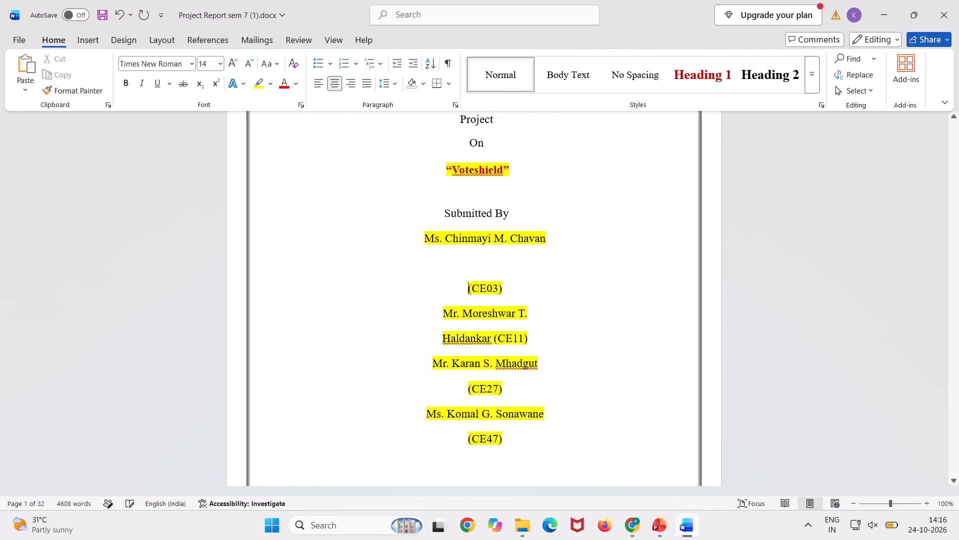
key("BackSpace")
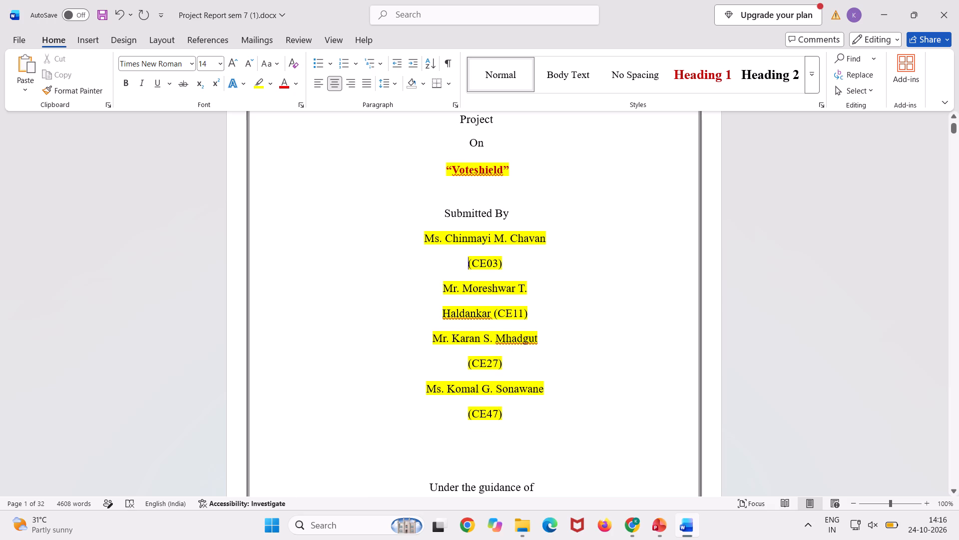
Remove the indentation before the first student's name, keeping the name on its own line below Submitted By.
left_click(420, 238)
key("BackSpace")
key("BackSpace")
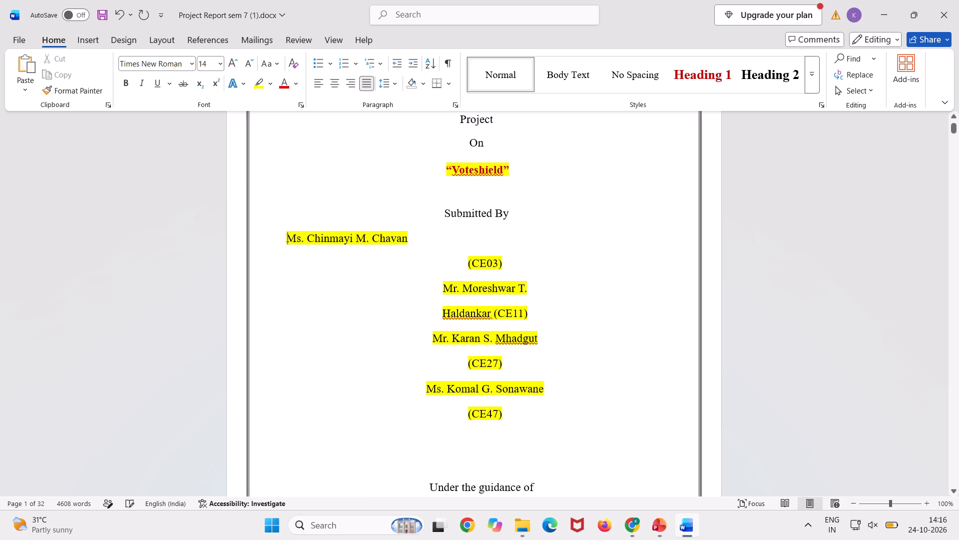
key("space")
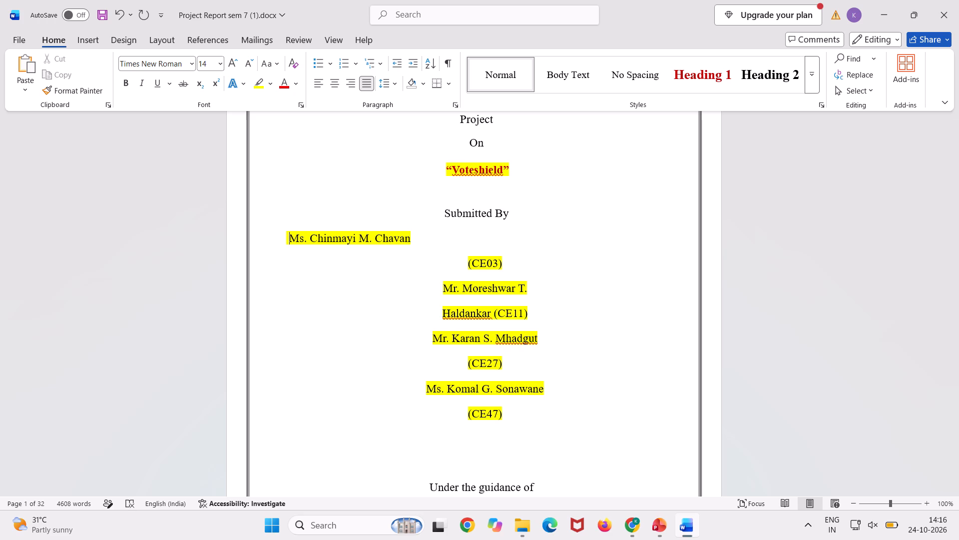
key("BackSpace")
key("BackSpace")
key("BackSpace")
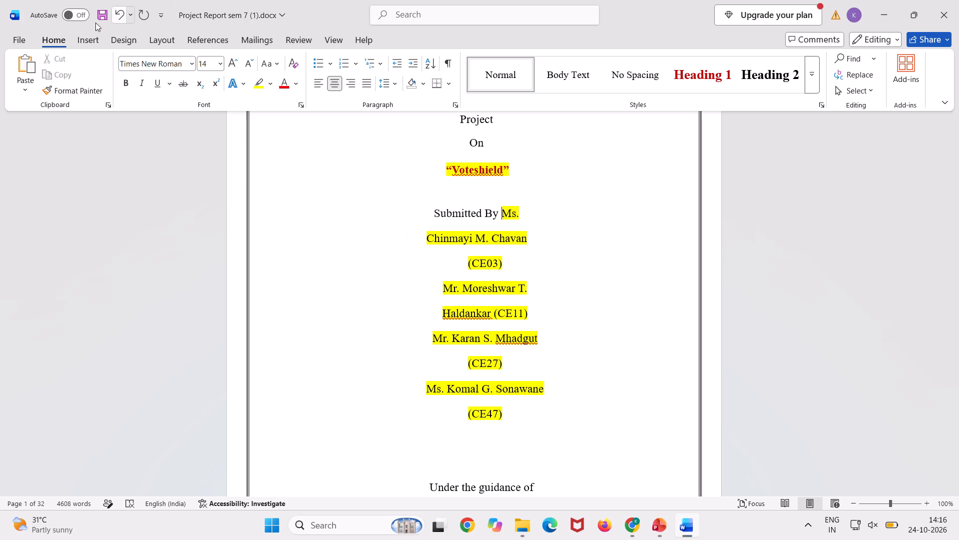
left_click(122, 12)
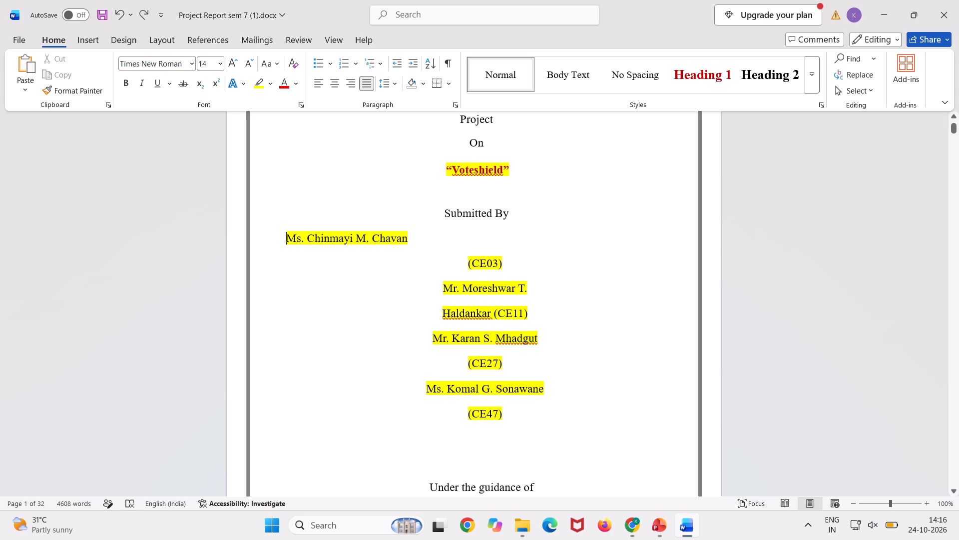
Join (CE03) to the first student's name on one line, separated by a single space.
left_click(427, 236)
left_click(463, 264)
key("BackSpace")
key("BackSpace")
key("BackSpace")
key("BackSpace")
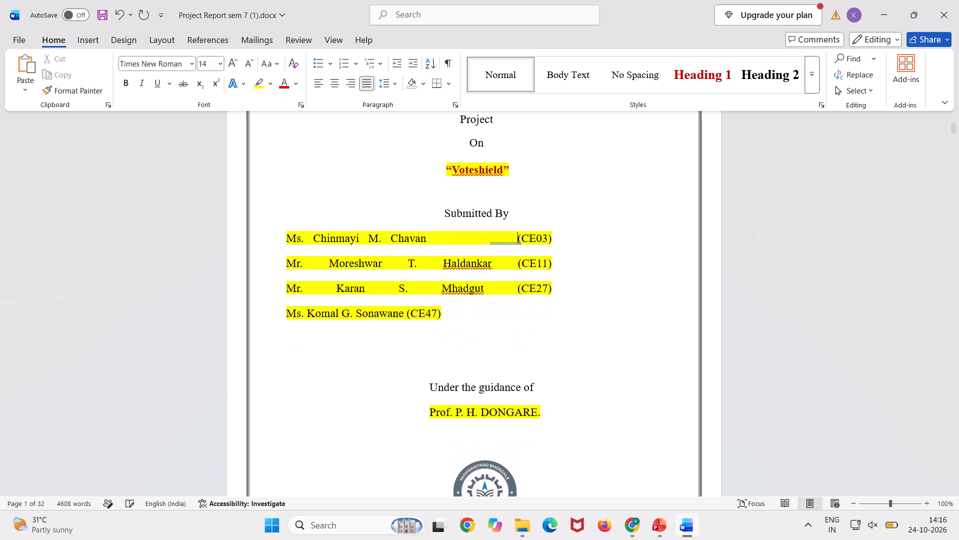
key("BackSpace")
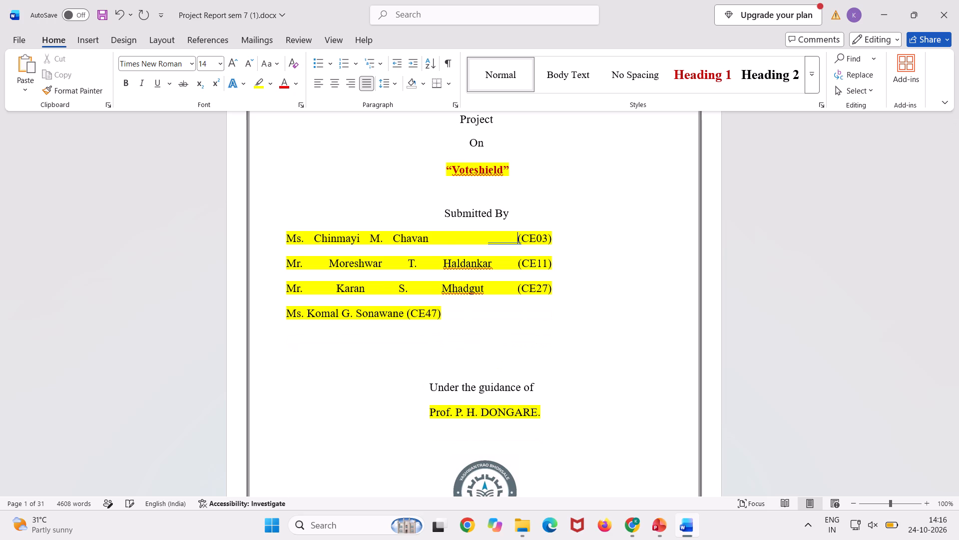
key("BackSpace")
key("BackSpace")
key("BackSpace")
key("BackSpace")
key("BackSpace")
key("BackSpace")
key("BackSpace")
key("BackSpace")
key("BackSpace")
key("BackSpace")
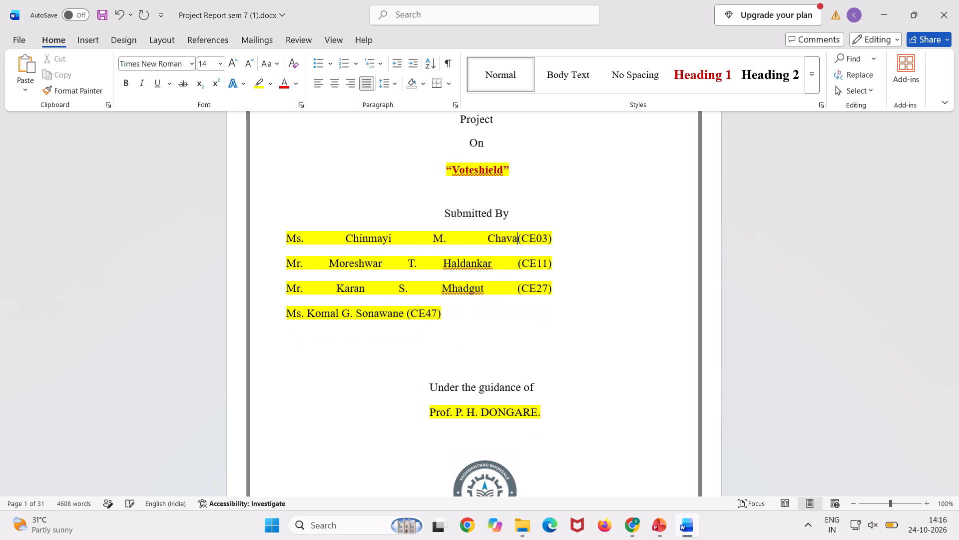
type("n")
key("space")
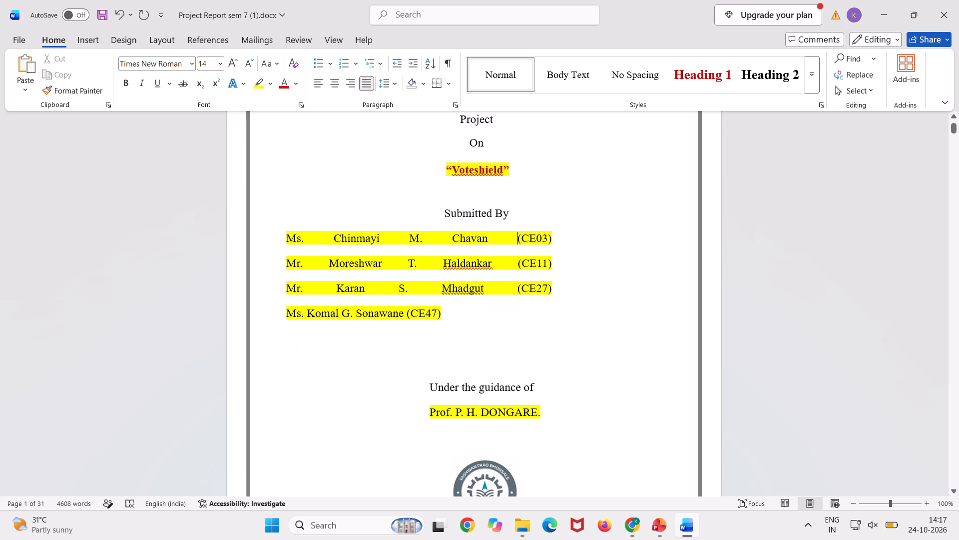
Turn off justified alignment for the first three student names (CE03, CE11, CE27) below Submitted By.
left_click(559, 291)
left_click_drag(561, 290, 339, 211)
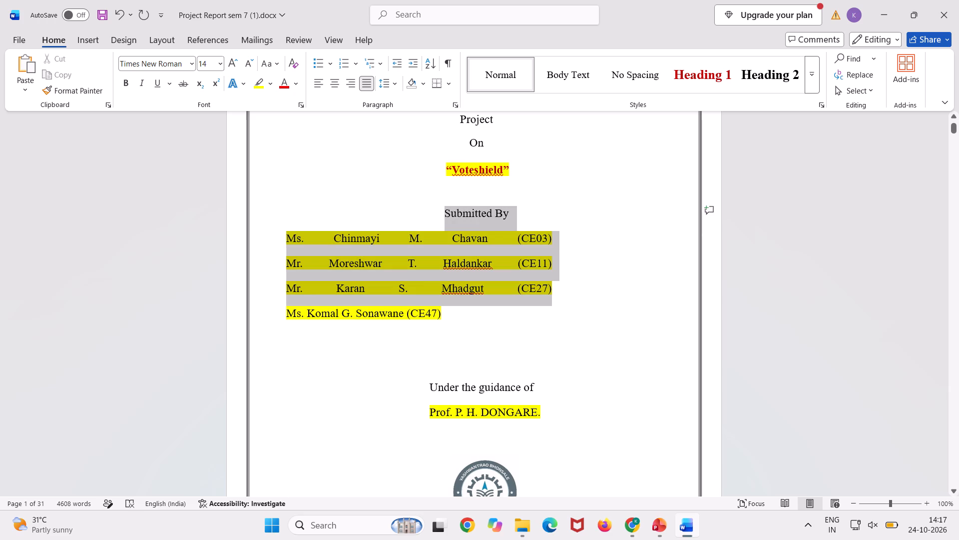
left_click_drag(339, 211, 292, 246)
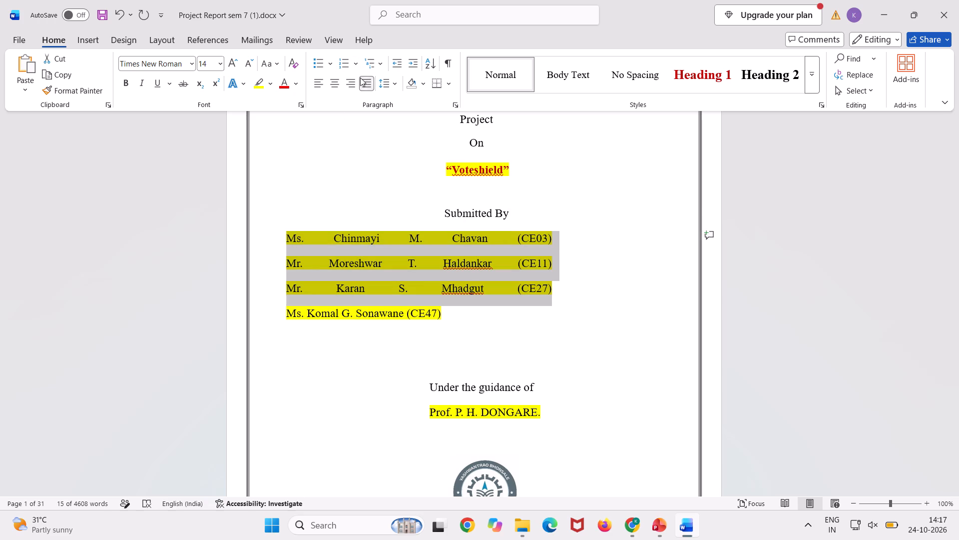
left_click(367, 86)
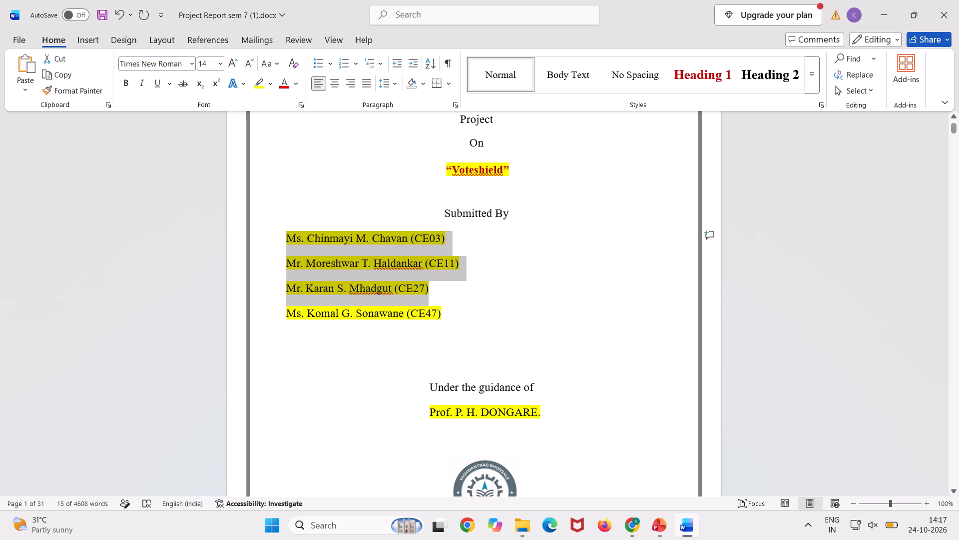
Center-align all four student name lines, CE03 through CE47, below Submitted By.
left_click(458, 306)
left_click_drag(449, 321, 318, 225)
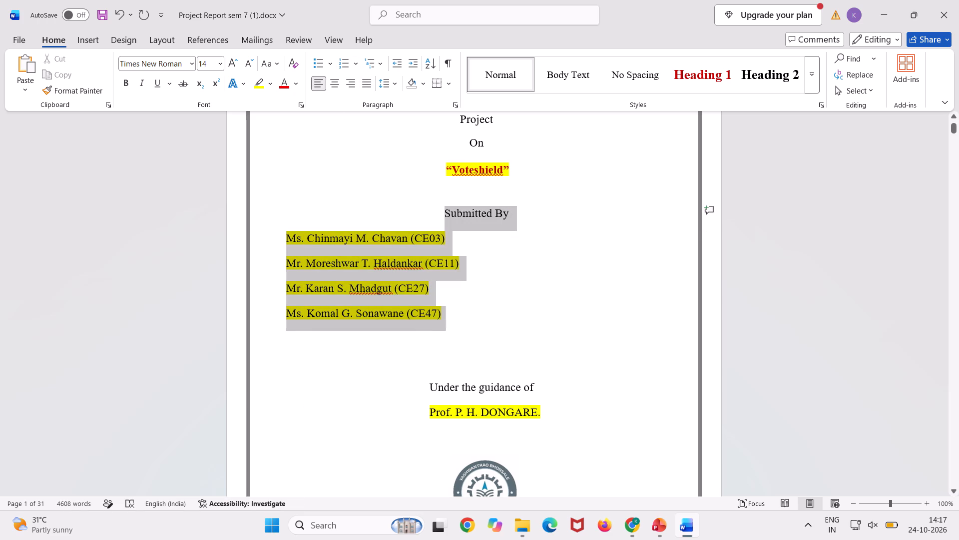
left_click_drag(318, 225, 286, 242)
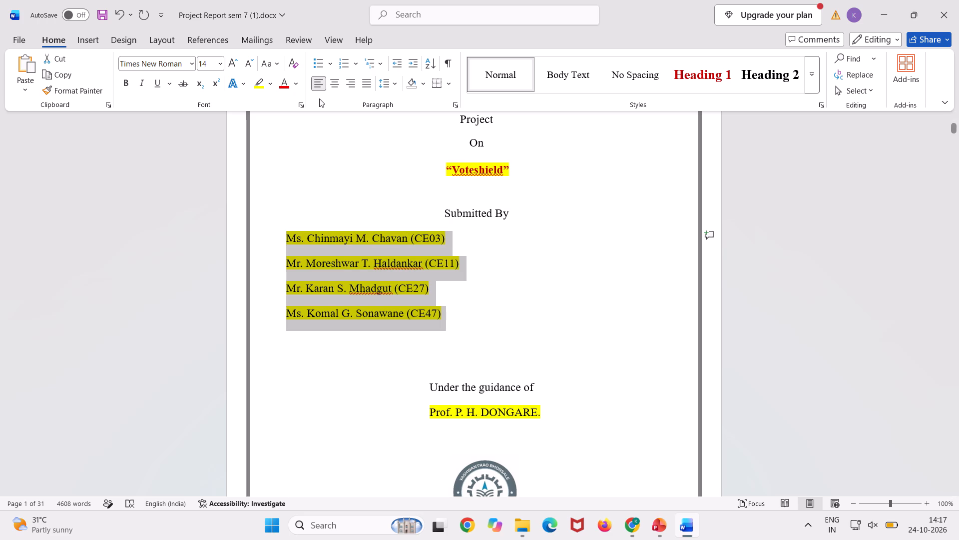
left_click(336, 85)
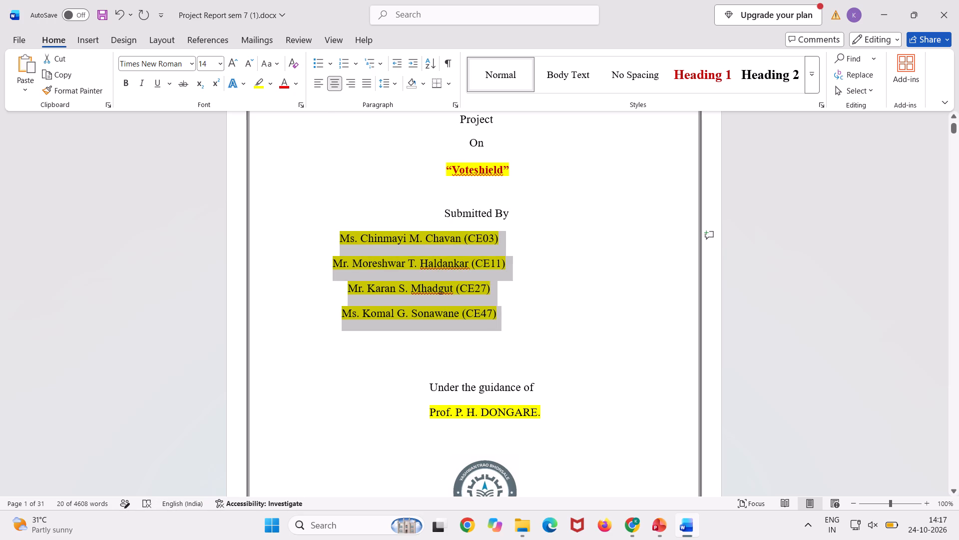
left_click(576, 256)
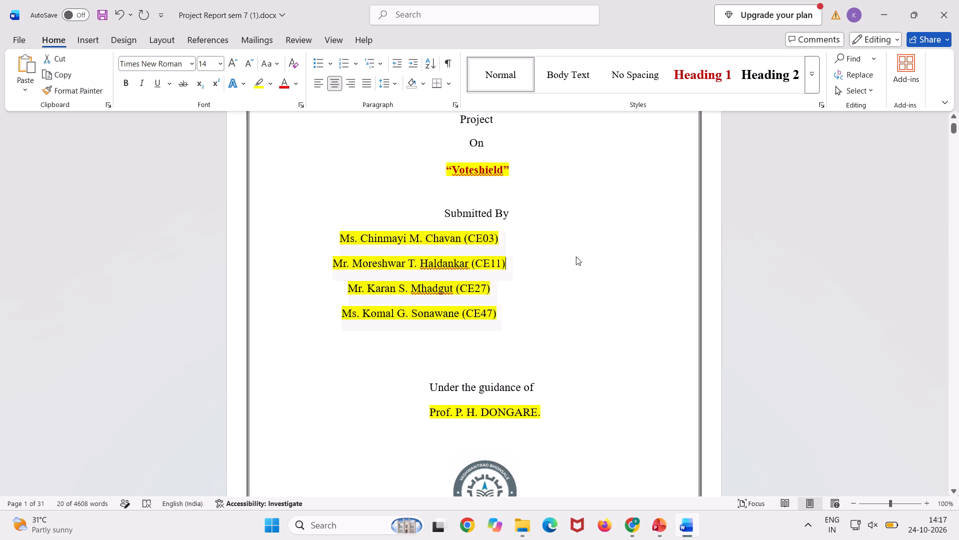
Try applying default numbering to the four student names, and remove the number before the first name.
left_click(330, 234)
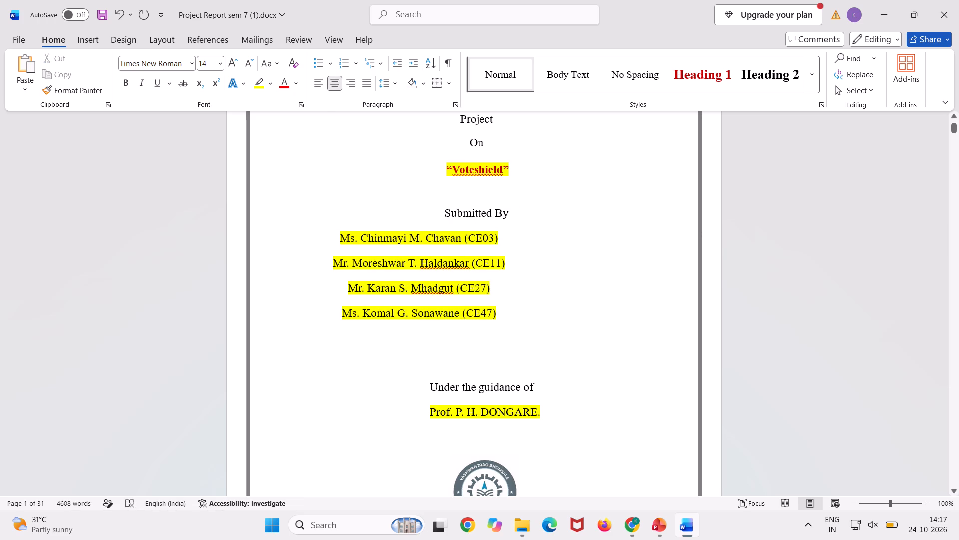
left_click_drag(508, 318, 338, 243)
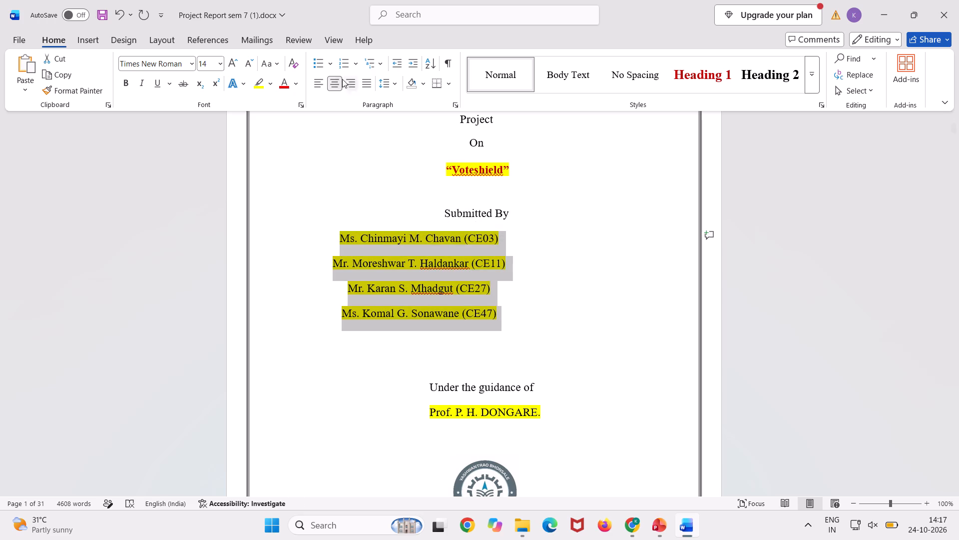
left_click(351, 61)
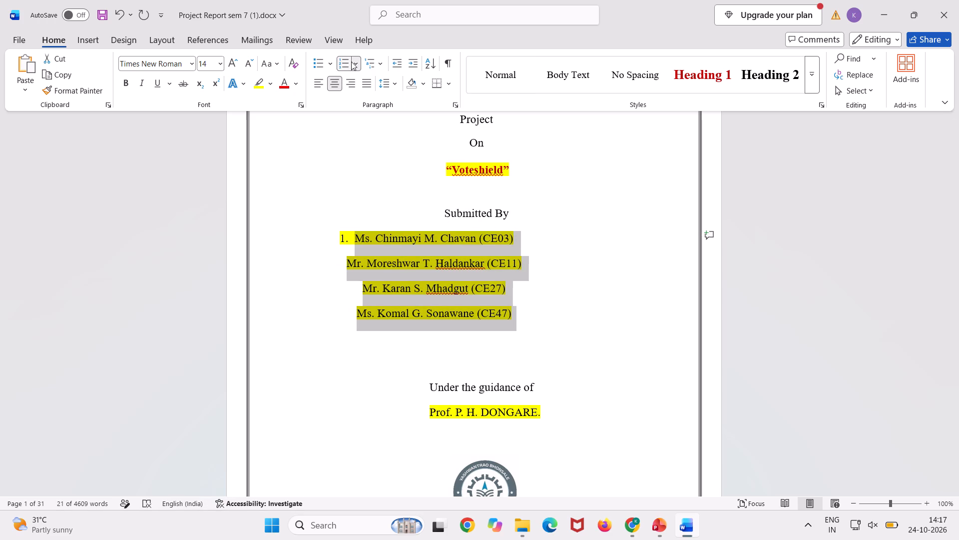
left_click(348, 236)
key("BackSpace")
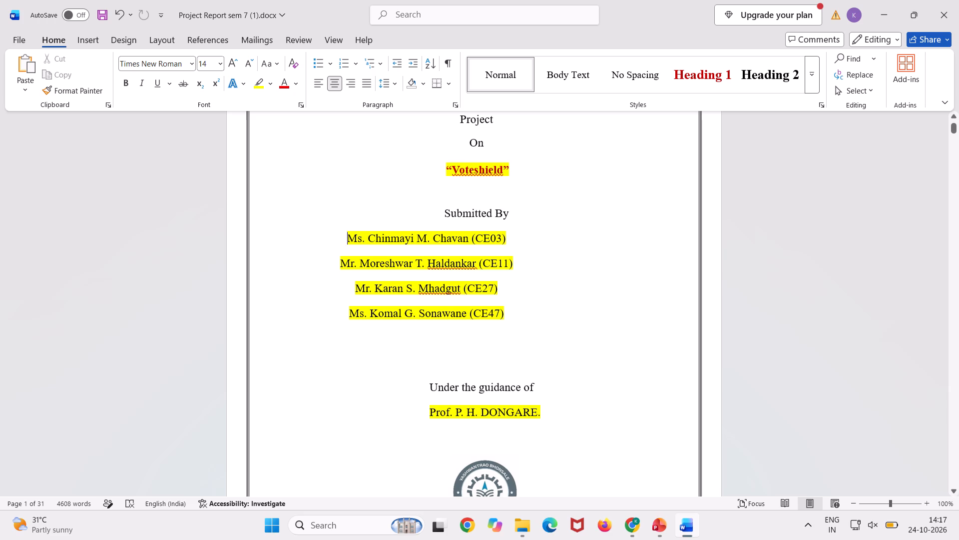
Open the numbering format choices for the four student names below Submitted By.
left_click_drag(347, 237, 496, 306)
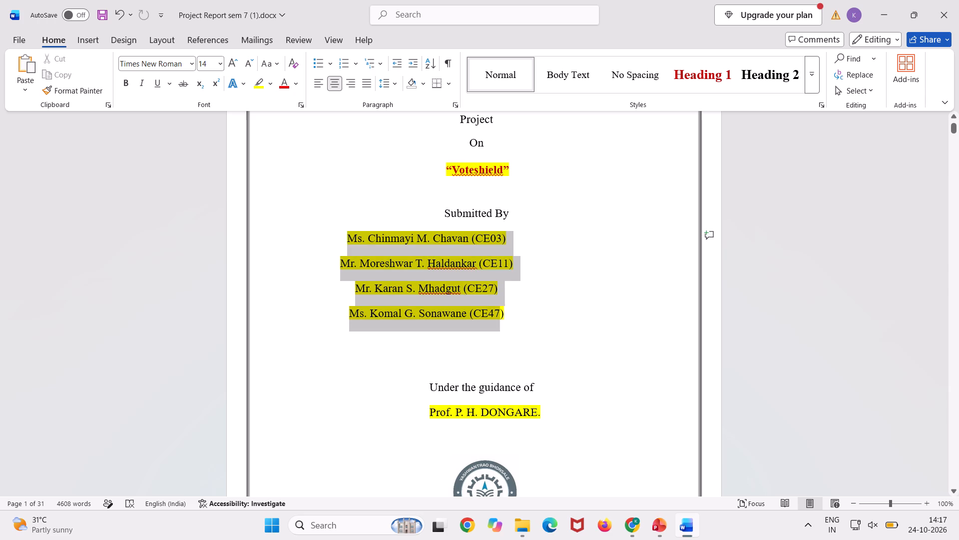
left_click_drag(496, 306, 513, 315)
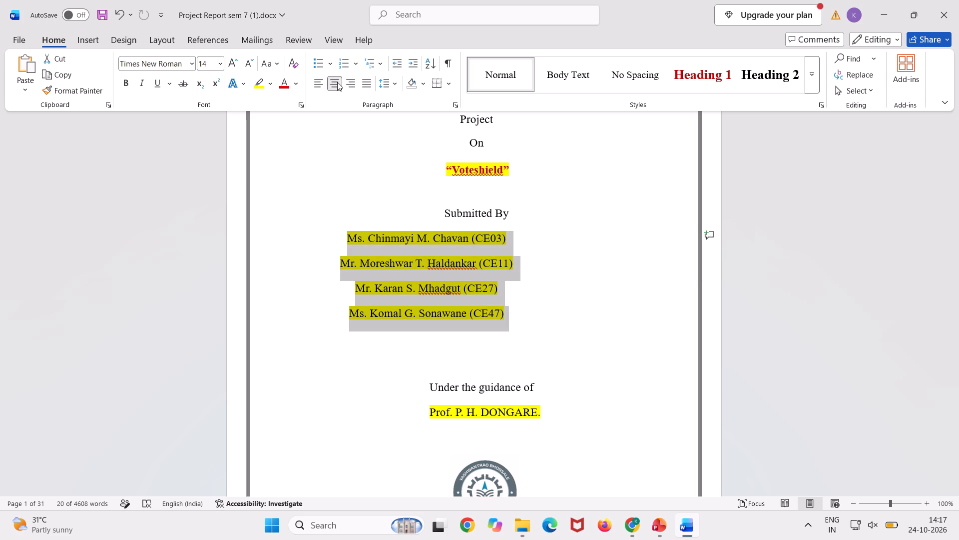
left_click(358, 63)
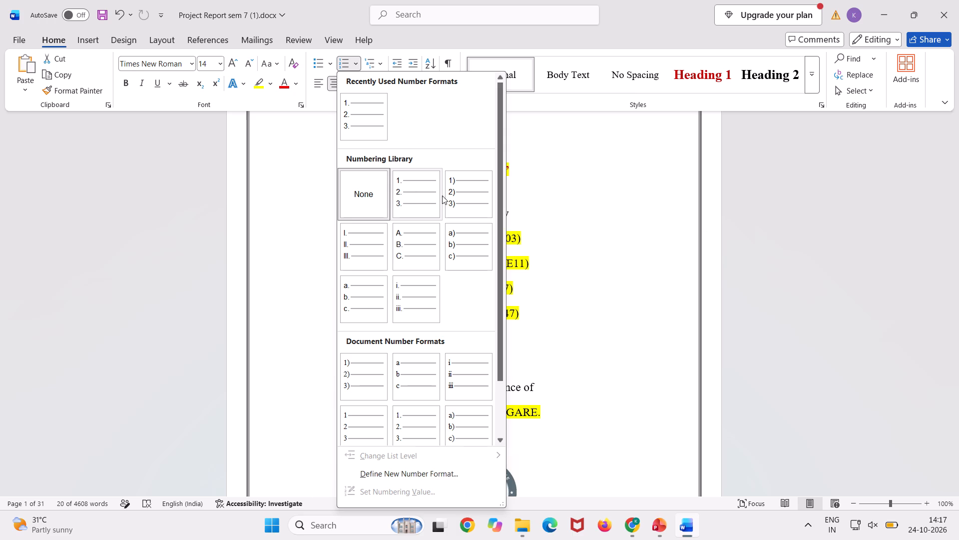
Apply the 1) 2) 3) numbering format to the block of student names.
left_click(462, 198)
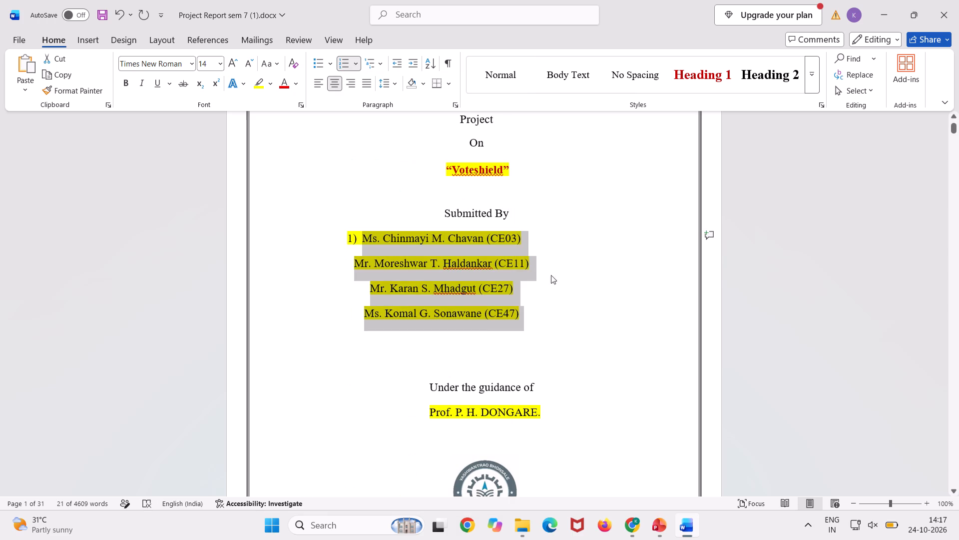
left_click(565, 285)
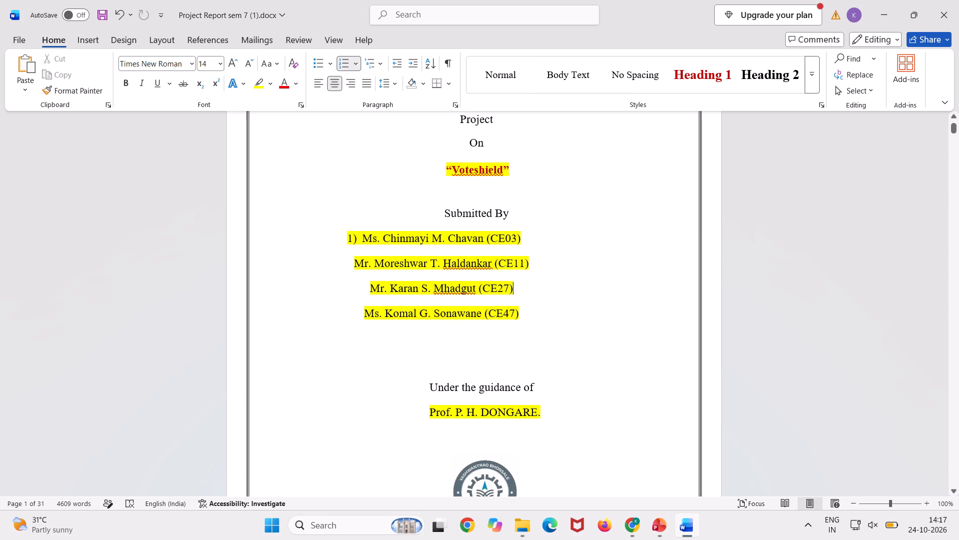
Insert the number "2)" before the second student's name on the cover page.
left_click(349, 263)
type("2)")
key("space")
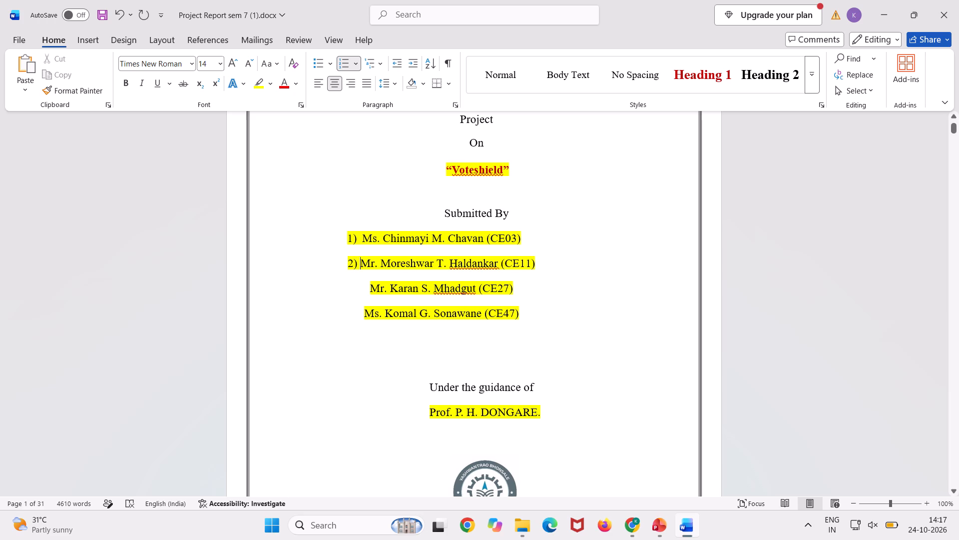
Number the third and fourth students' names on the cover page as "3)" and "4)", each followed by a space.
left_click(368, 286)
type("3)")
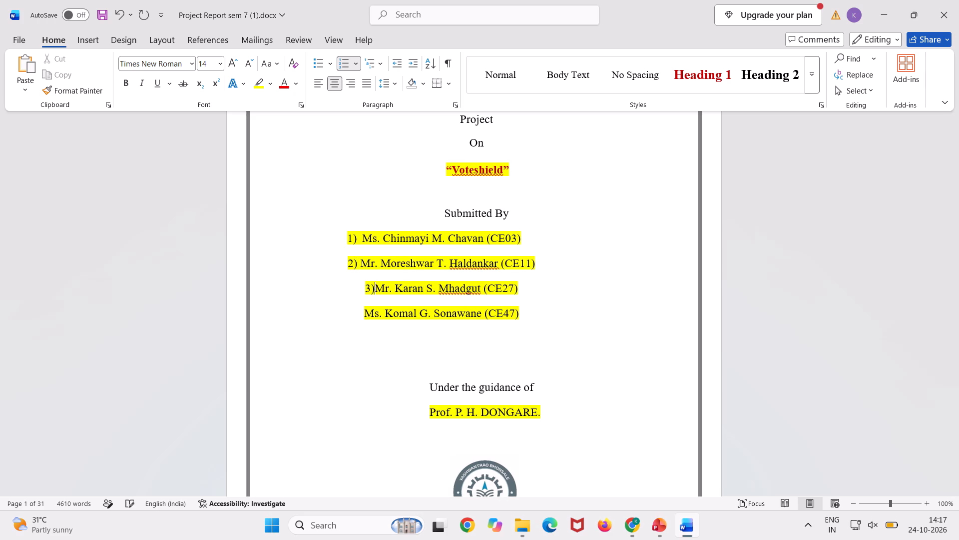
key("space")
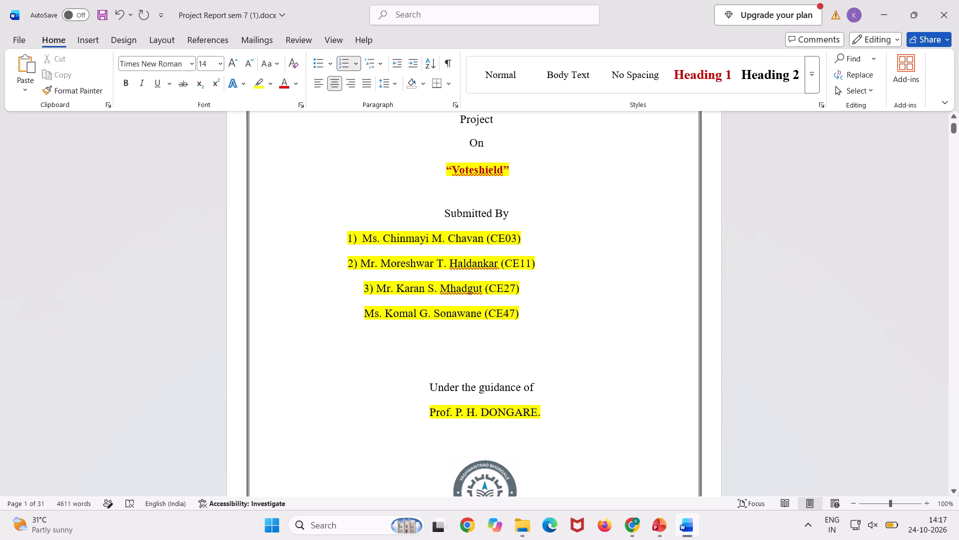
left_click(366, 312)
type("4)")
key("space")
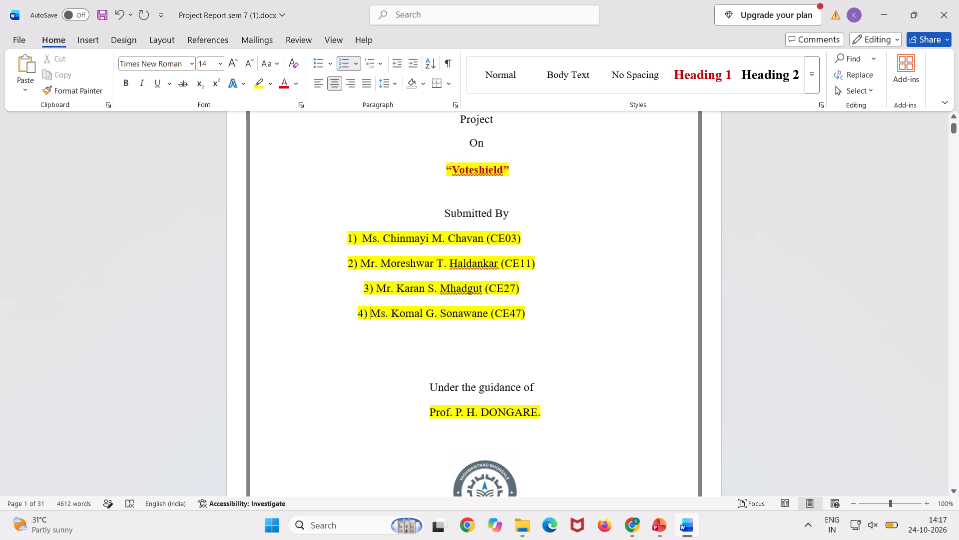
Insert ten spaces before the "2)" on the second student's line to shift it towards the number 3) below.
left_click(347, 266)
key("space")
key("space")
key("space")
key("space")
key("space")
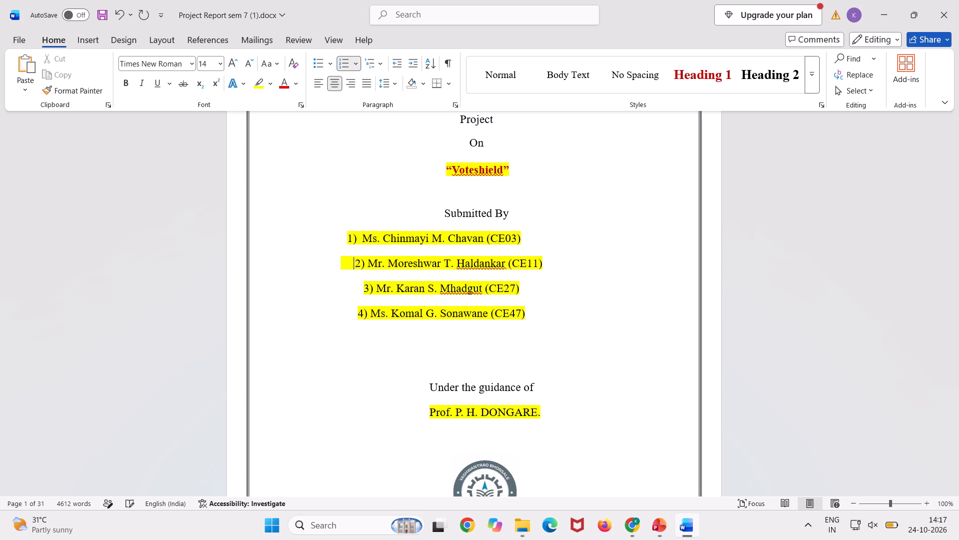
key("space")
key("space")
key("space")
key("space")
key("space")
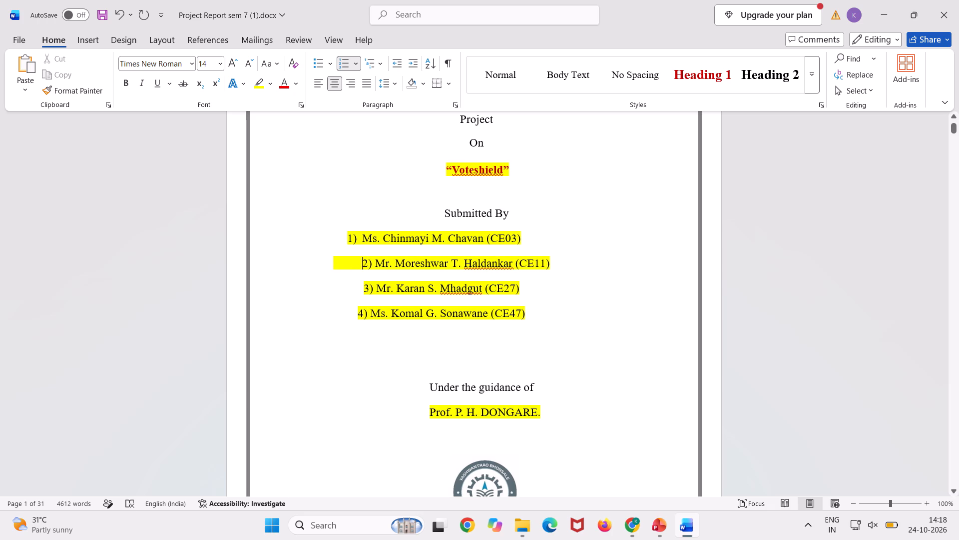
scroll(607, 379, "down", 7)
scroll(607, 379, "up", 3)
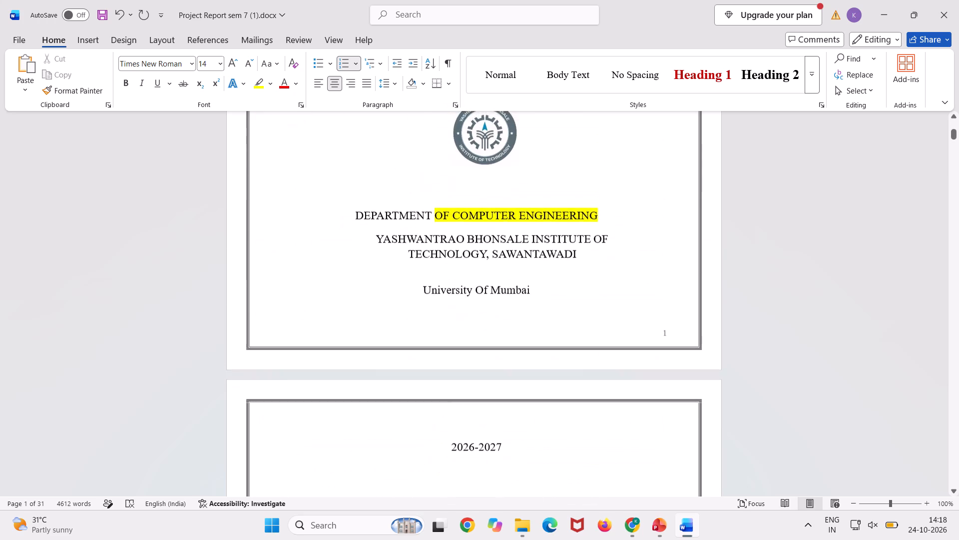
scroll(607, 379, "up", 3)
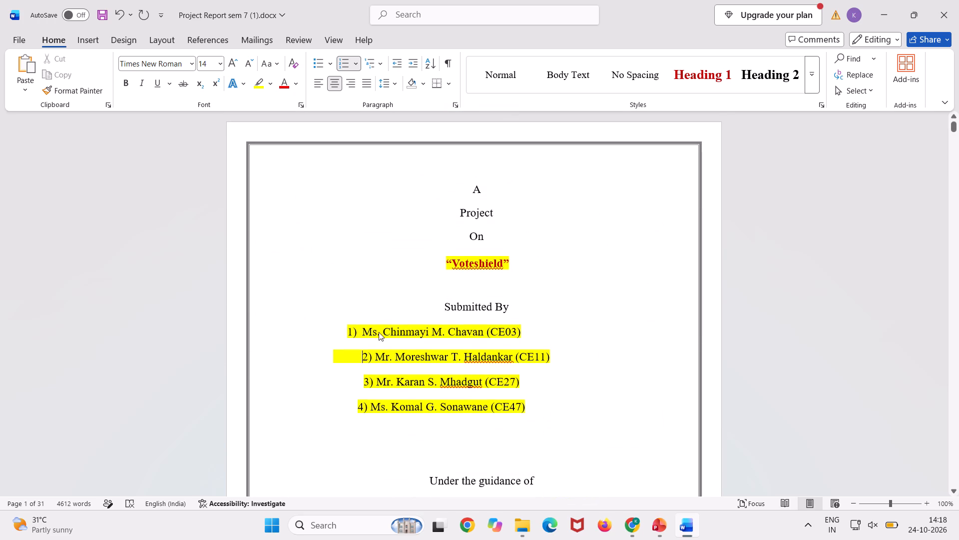
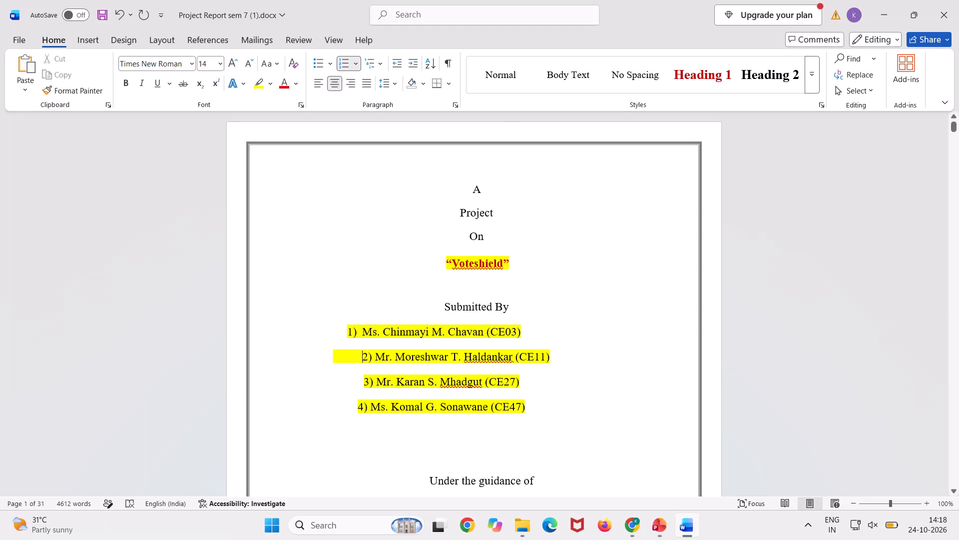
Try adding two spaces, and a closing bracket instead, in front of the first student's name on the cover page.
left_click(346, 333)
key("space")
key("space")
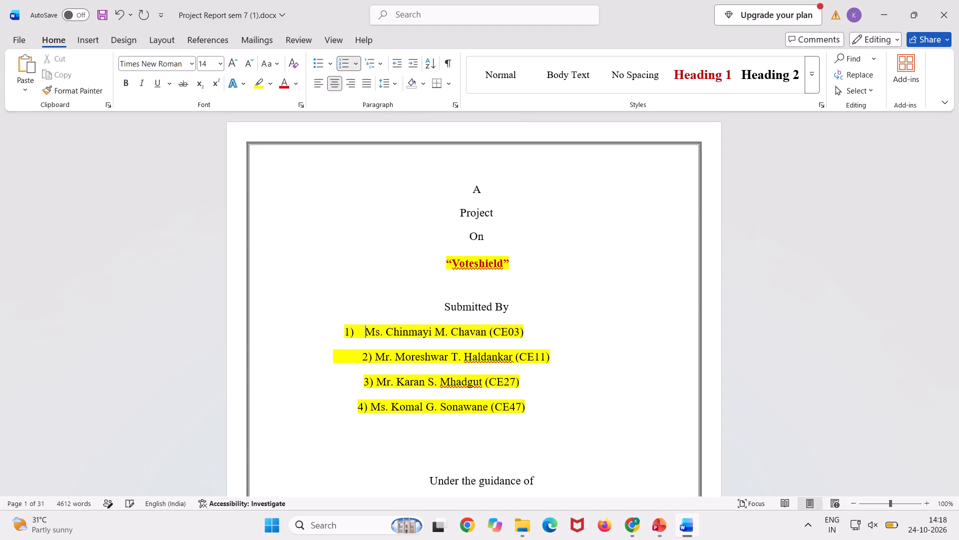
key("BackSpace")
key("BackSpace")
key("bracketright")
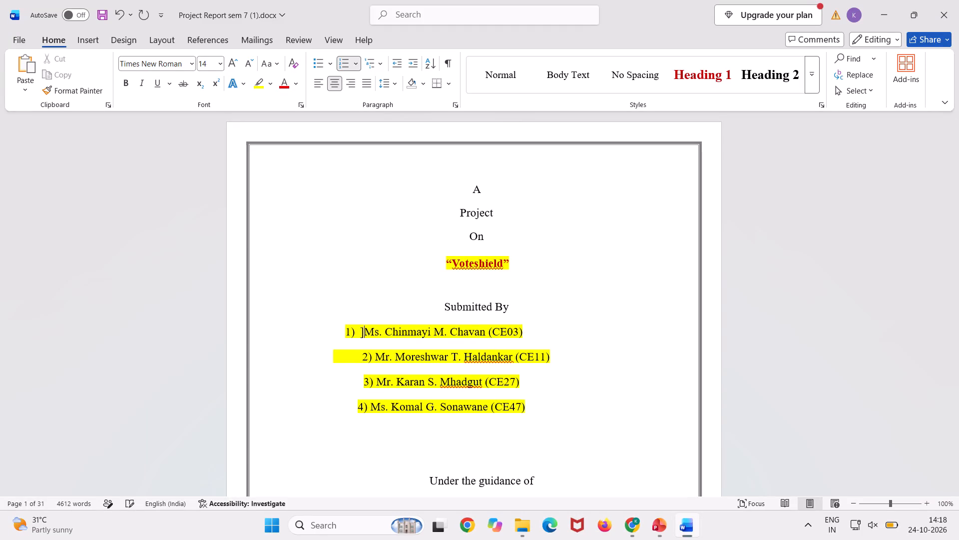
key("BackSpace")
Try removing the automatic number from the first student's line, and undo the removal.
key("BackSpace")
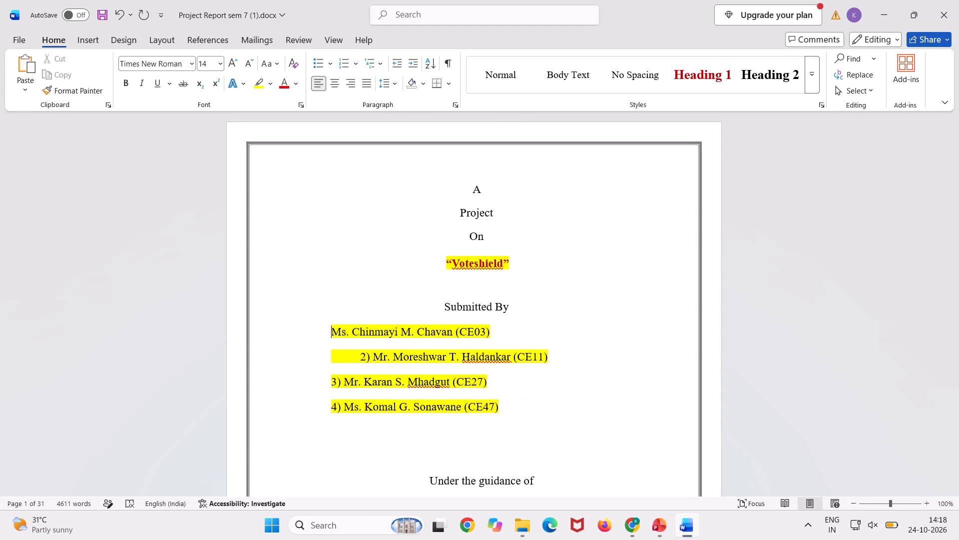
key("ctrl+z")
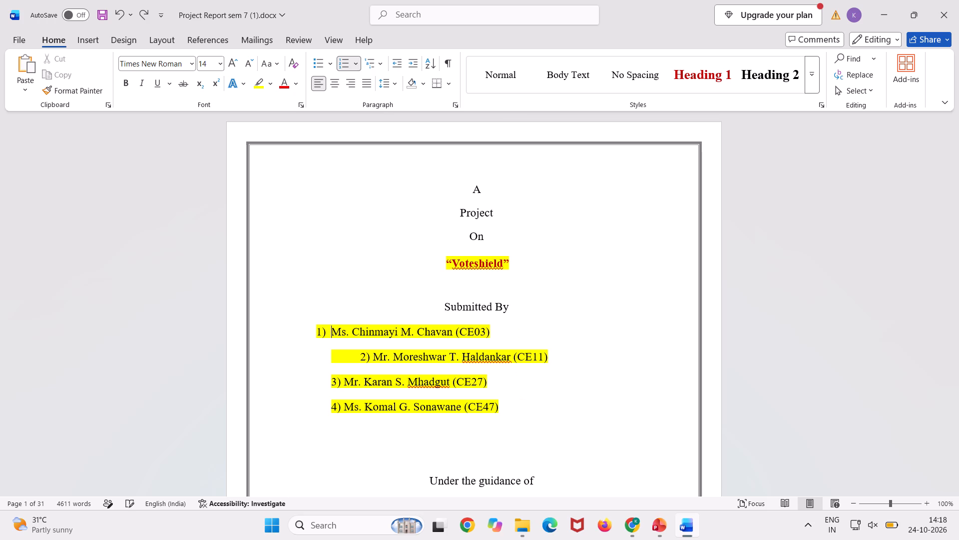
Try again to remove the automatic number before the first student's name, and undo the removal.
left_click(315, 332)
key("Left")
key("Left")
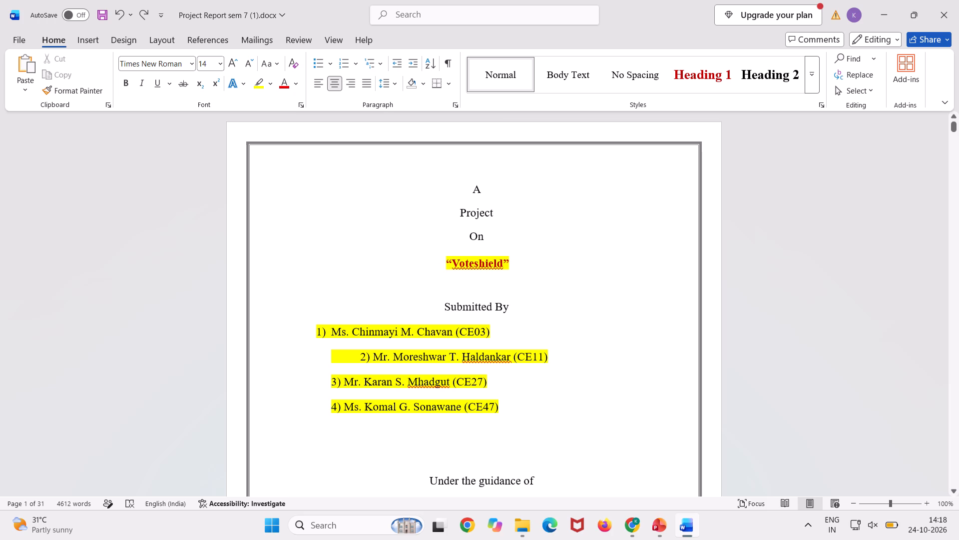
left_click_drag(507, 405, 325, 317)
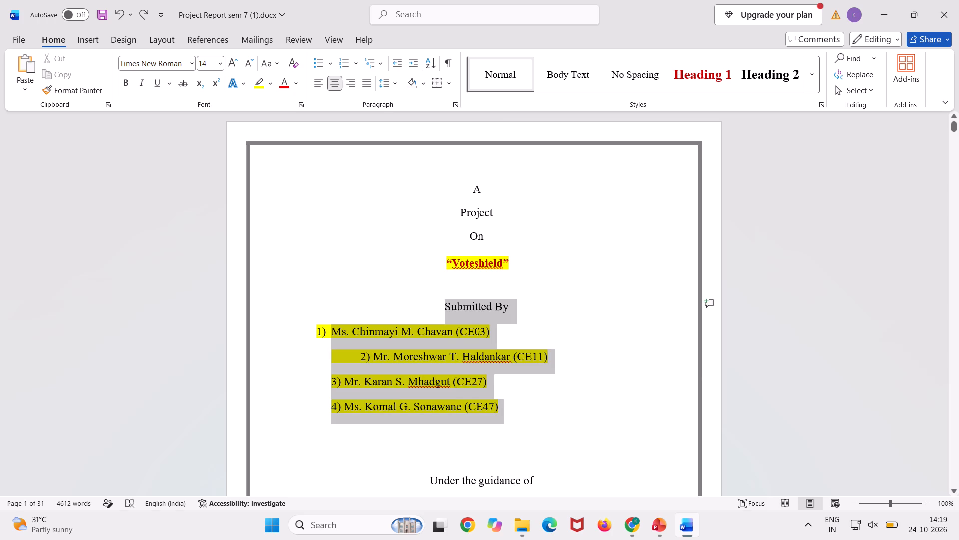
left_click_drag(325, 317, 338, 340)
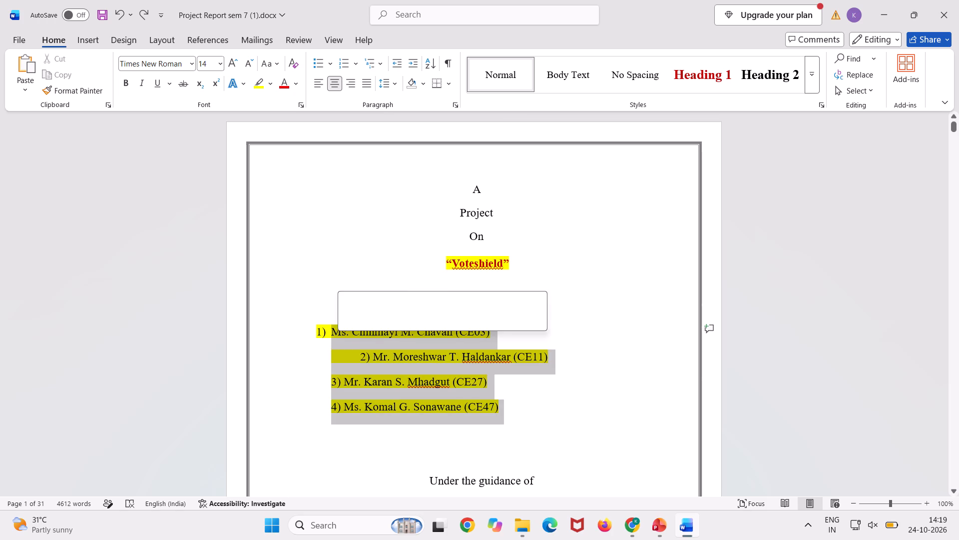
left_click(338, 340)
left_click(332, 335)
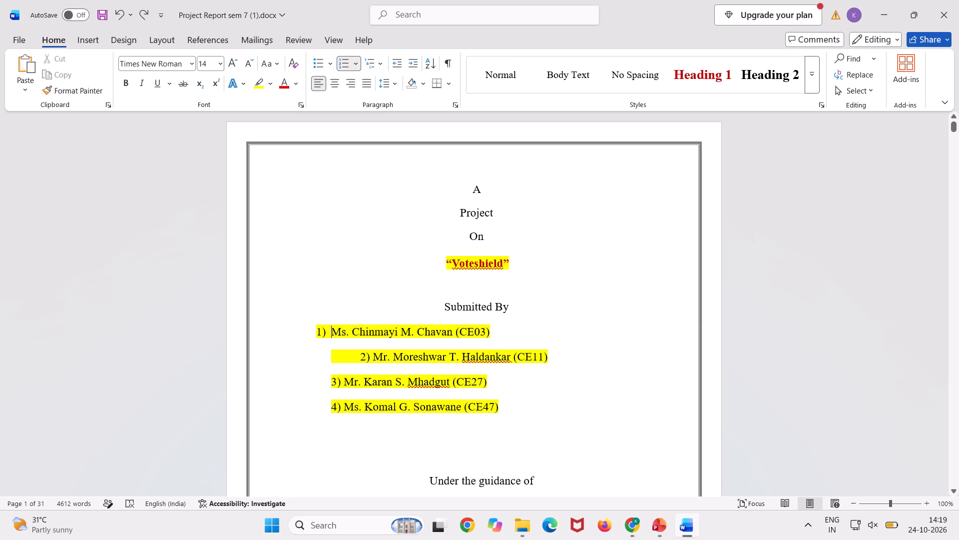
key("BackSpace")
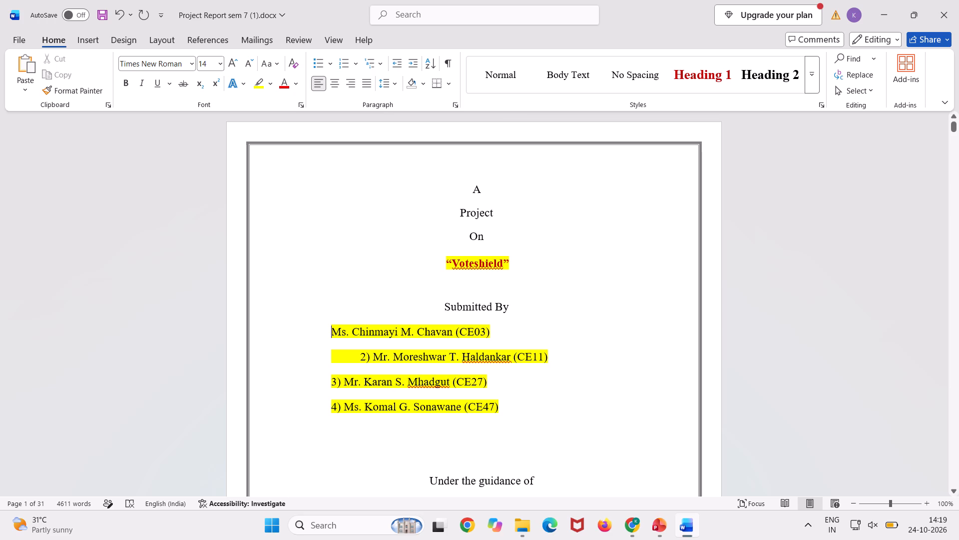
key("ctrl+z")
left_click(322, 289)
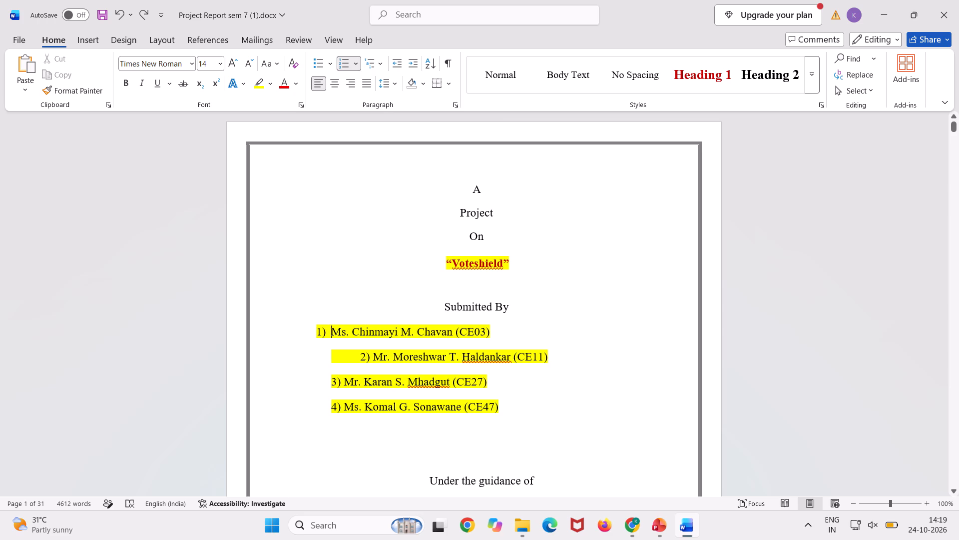
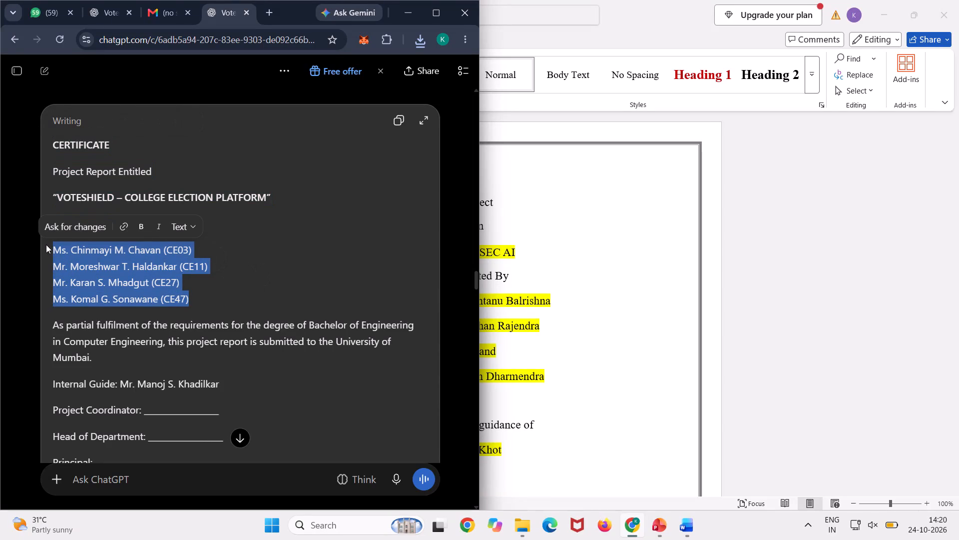
Copy the four student names with roll codes from ChatGPT and paste them over the template's names on the Word cover page.
key("ctrl+c")
left_click(411, 12)
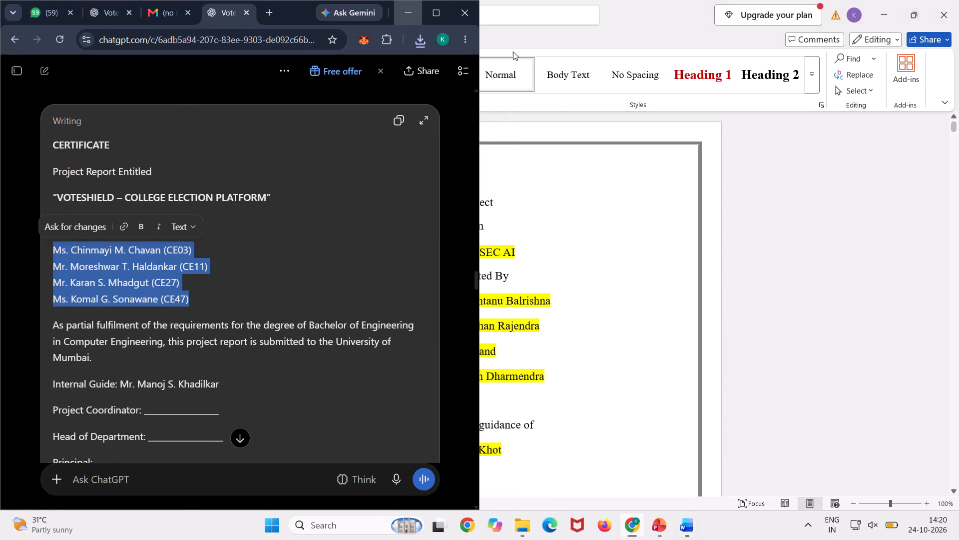
left_click(555, 378)
left_click_drag(555, 378, 522, 361)
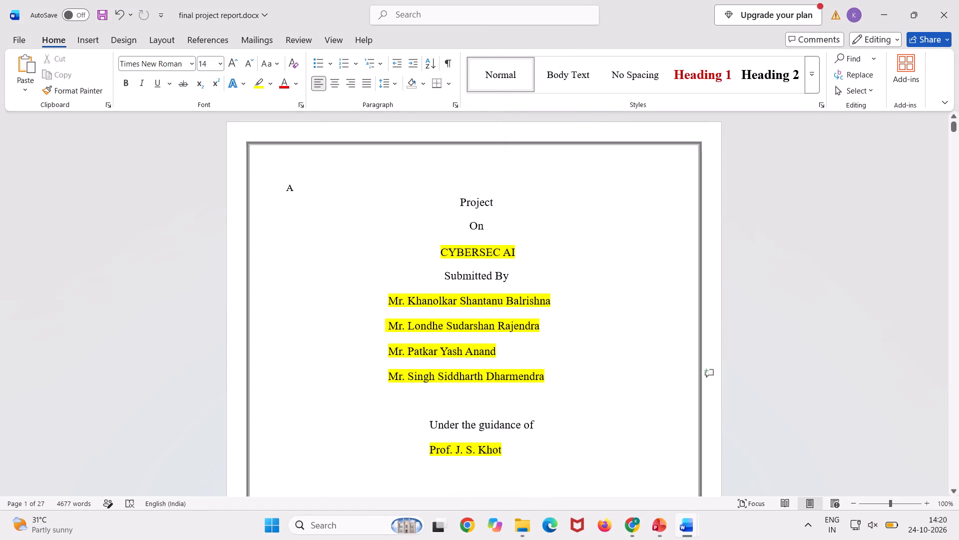
left_click_drag(522, 361, 393, 296)
key("ctrl+v")
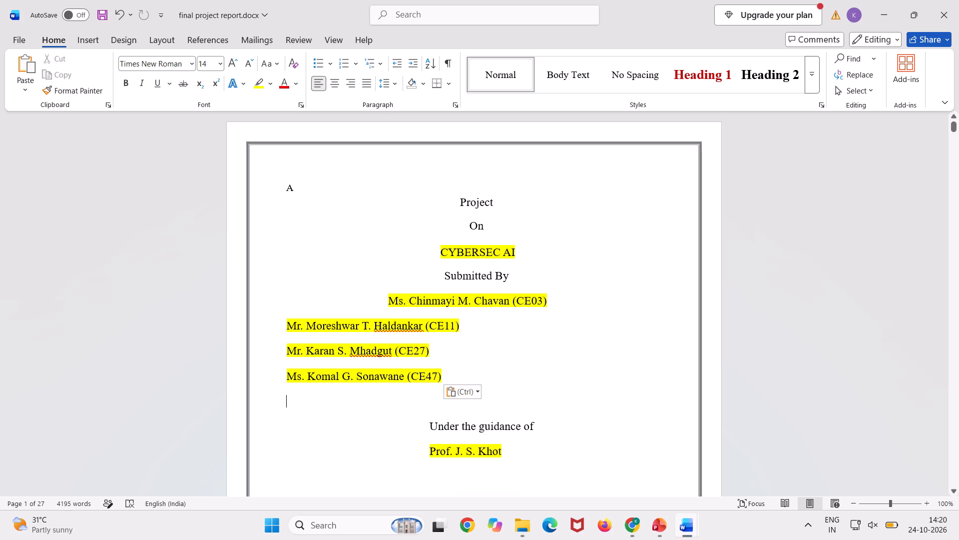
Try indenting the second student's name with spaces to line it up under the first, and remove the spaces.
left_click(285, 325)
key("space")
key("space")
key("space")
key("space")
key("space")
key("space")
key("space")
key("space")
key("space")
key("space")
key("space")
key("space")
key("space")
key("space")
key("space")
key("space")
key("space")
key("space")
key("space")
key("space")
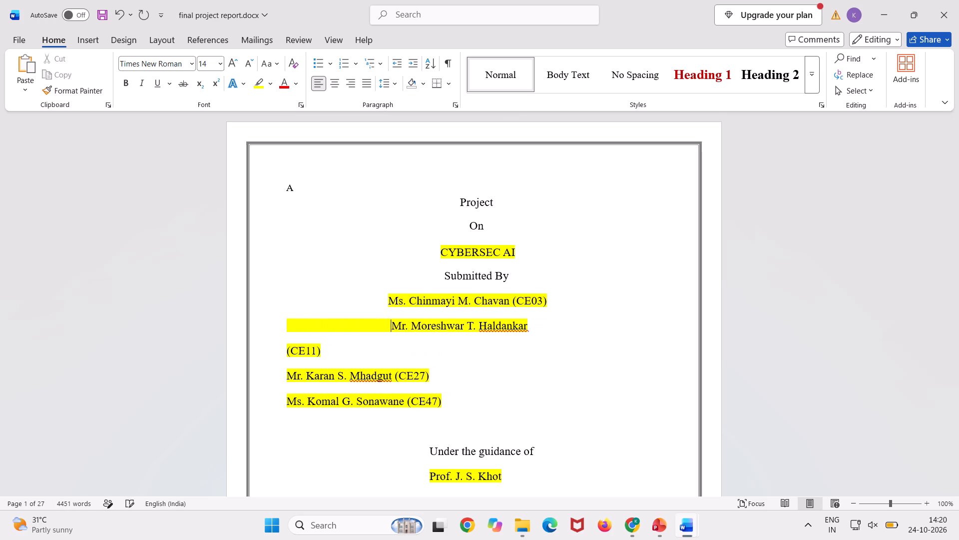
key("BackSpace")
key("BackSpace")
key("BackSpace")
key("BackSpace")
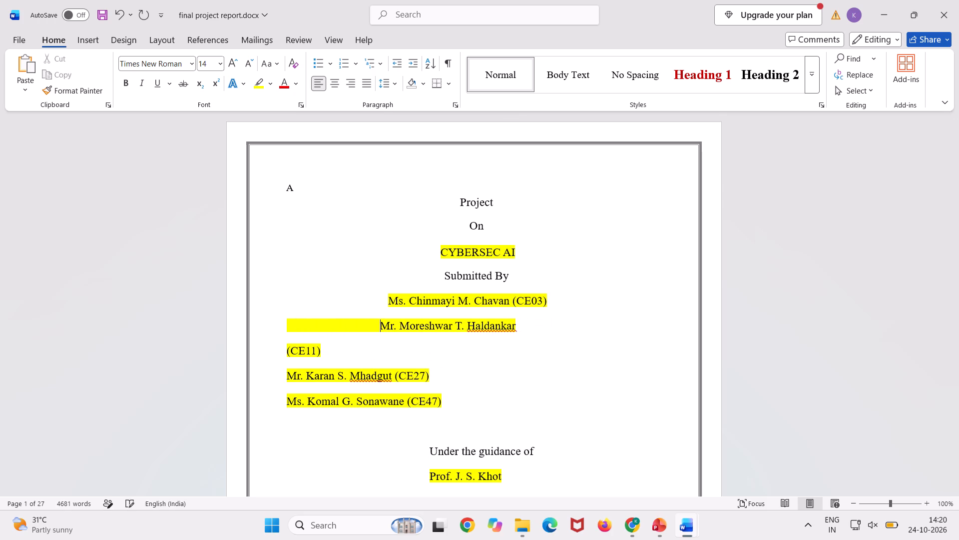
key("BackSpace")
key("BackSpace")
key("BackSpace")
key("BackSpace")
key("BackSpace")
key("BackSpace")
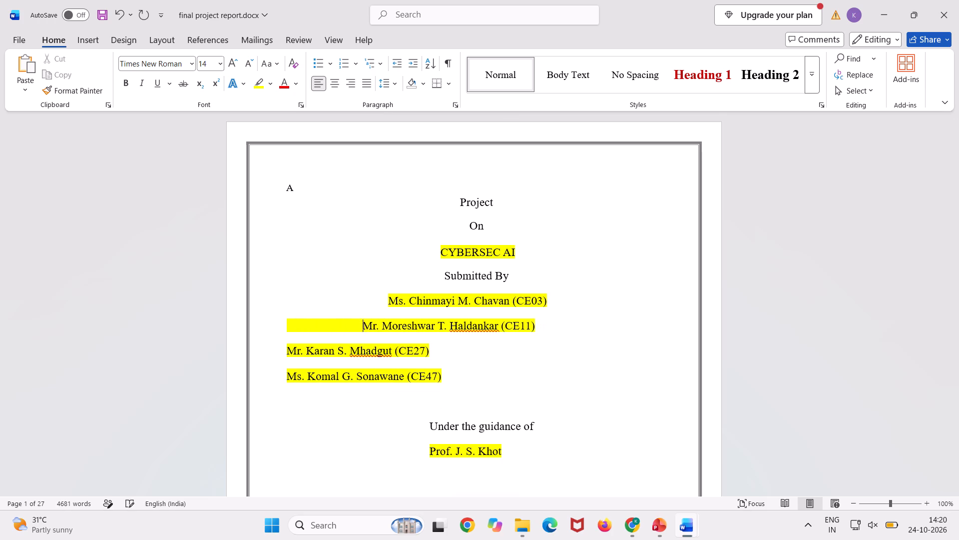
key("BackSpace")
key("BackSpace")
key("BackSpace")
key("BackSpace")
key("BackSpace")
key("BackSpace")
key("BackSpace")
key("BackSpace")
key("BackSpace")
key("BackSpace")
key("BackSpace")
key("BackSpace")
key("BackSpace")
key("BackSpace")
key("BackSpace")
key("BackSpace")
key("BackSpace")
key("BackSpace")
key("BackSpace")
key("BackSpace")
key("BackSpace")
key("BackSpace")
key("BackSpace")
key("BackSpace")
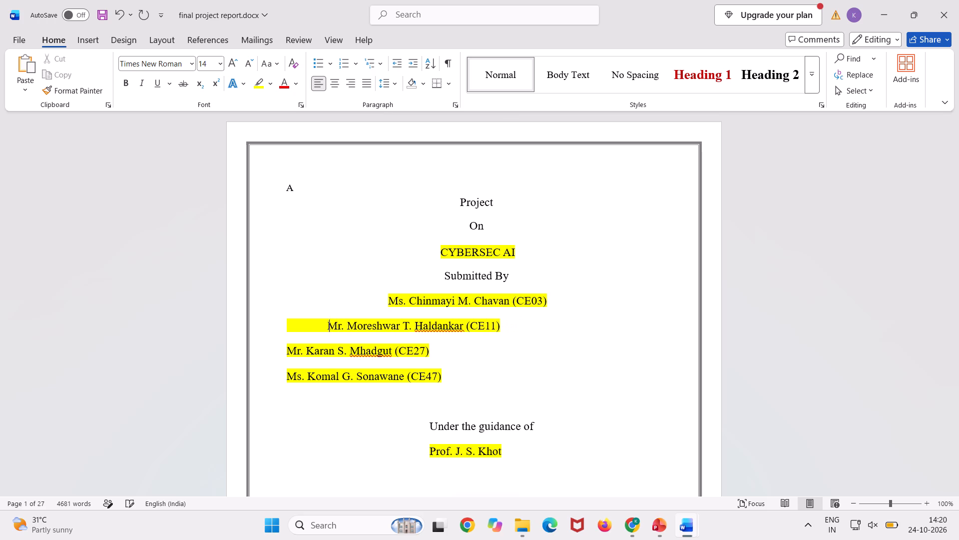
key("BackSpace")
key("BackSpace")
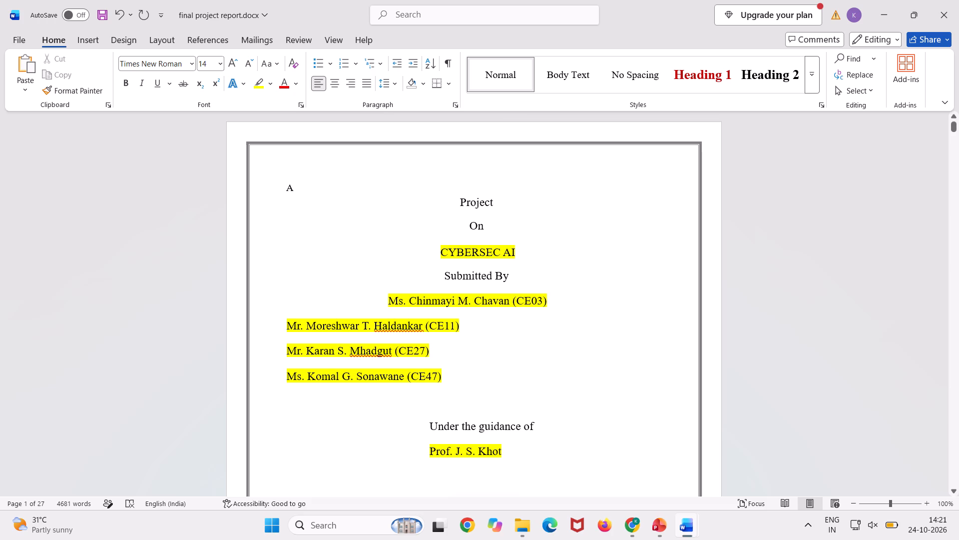
Centre the second, third and fourth student names on the cover page.
left_click_drag(451, 378, 279, 322)
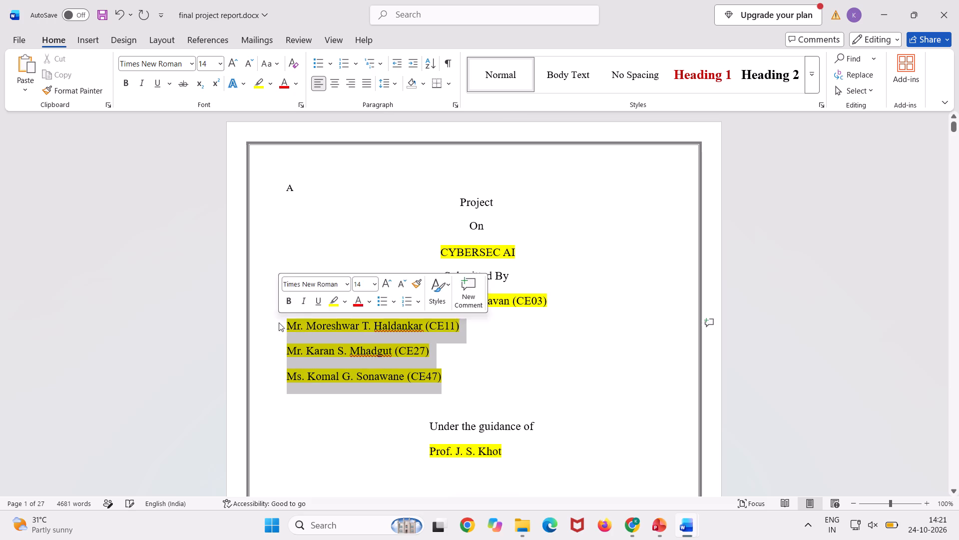
left_click(333, 85)
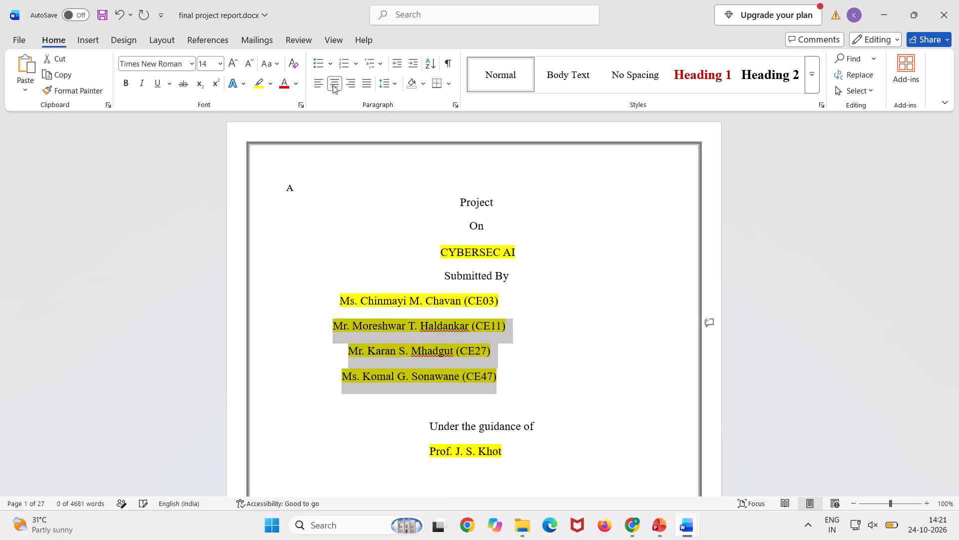
left_click(590, 338)
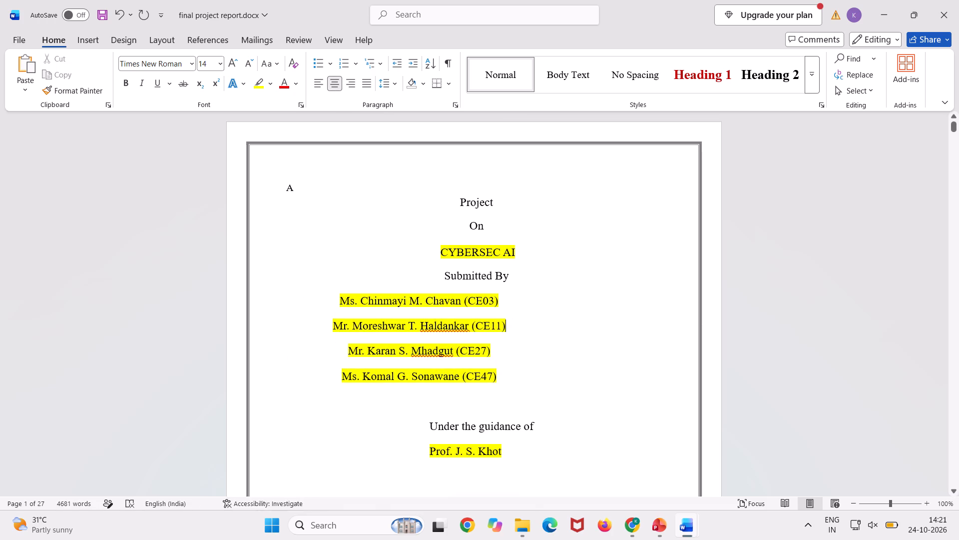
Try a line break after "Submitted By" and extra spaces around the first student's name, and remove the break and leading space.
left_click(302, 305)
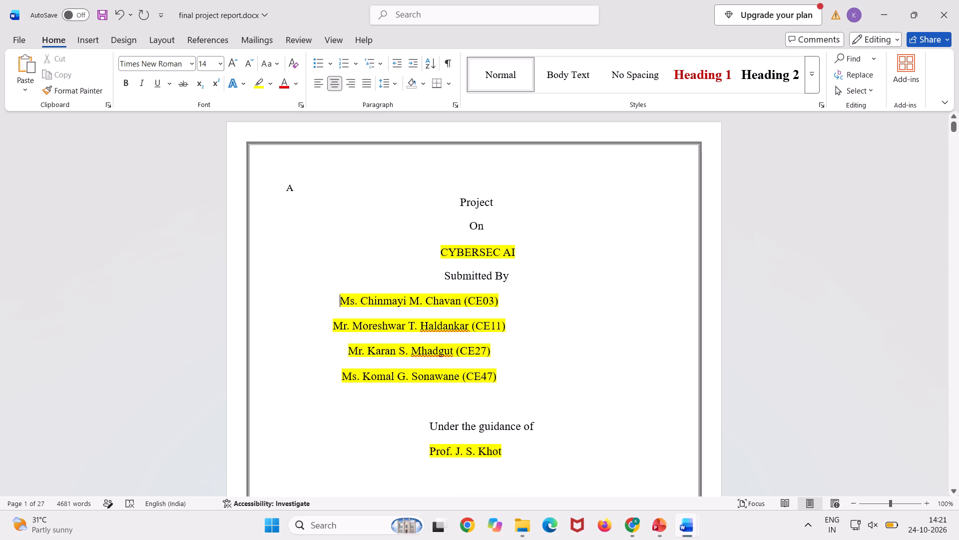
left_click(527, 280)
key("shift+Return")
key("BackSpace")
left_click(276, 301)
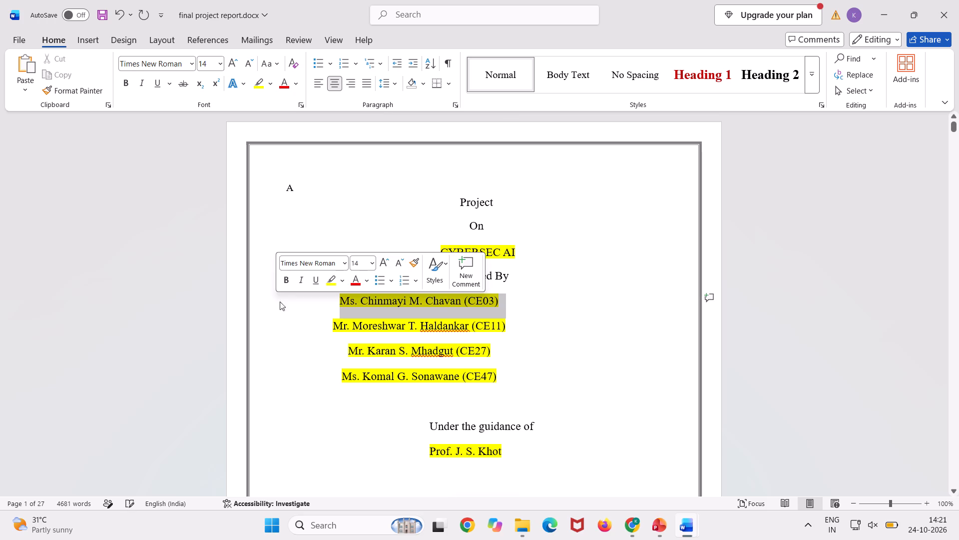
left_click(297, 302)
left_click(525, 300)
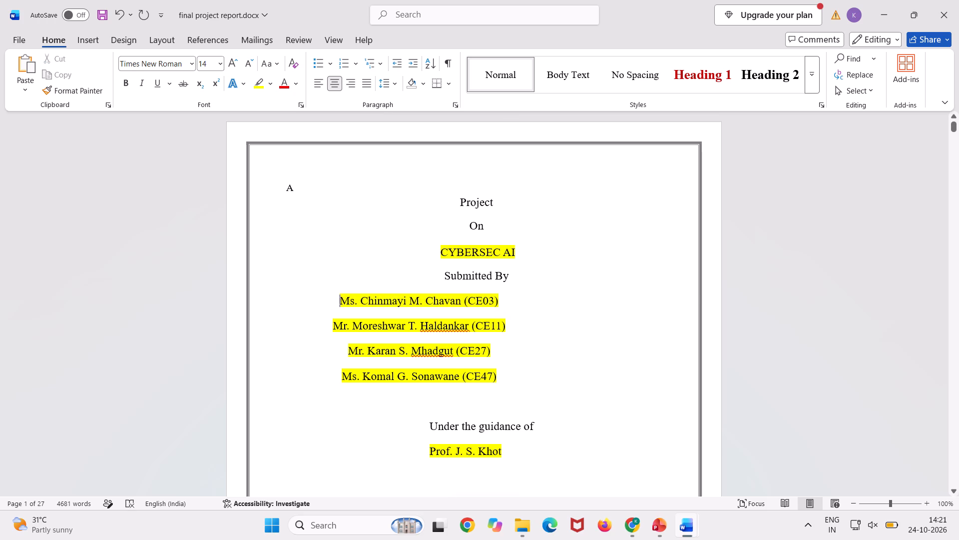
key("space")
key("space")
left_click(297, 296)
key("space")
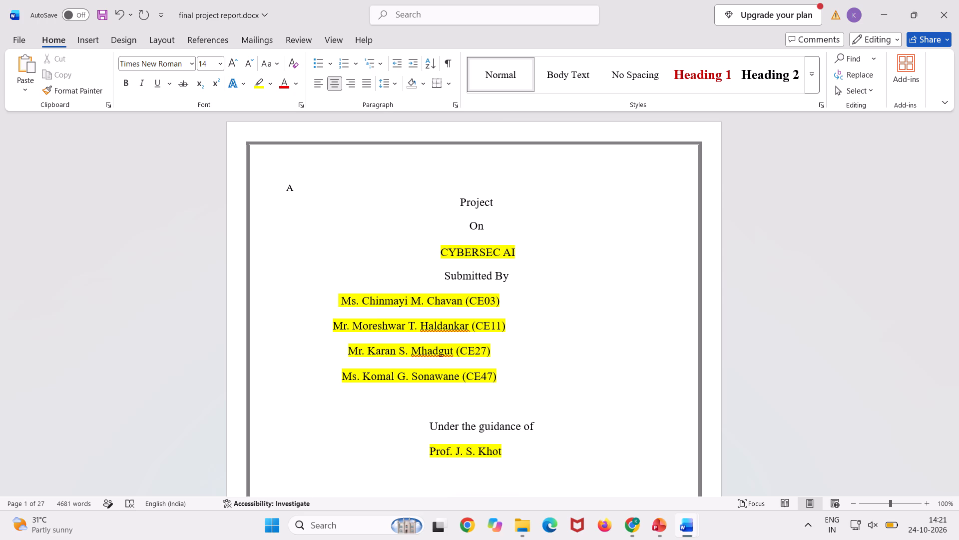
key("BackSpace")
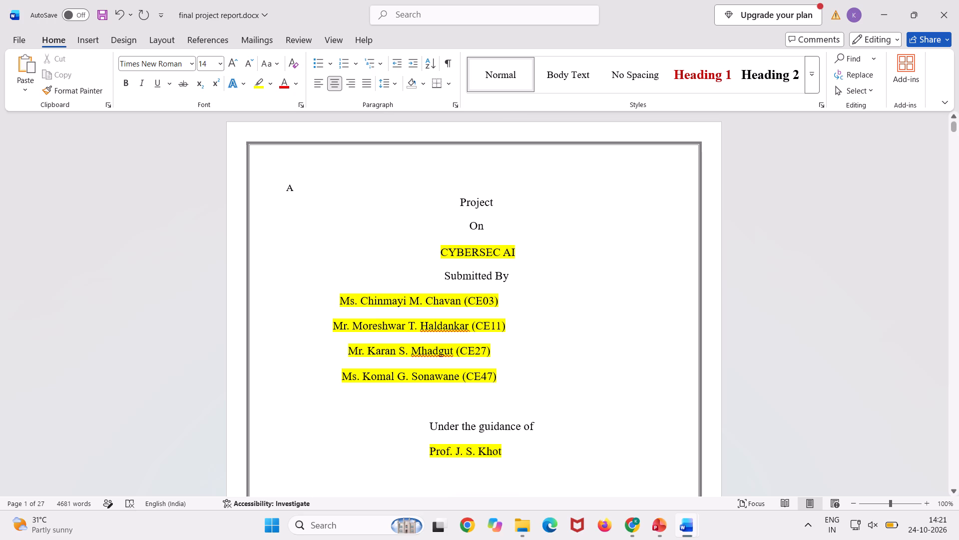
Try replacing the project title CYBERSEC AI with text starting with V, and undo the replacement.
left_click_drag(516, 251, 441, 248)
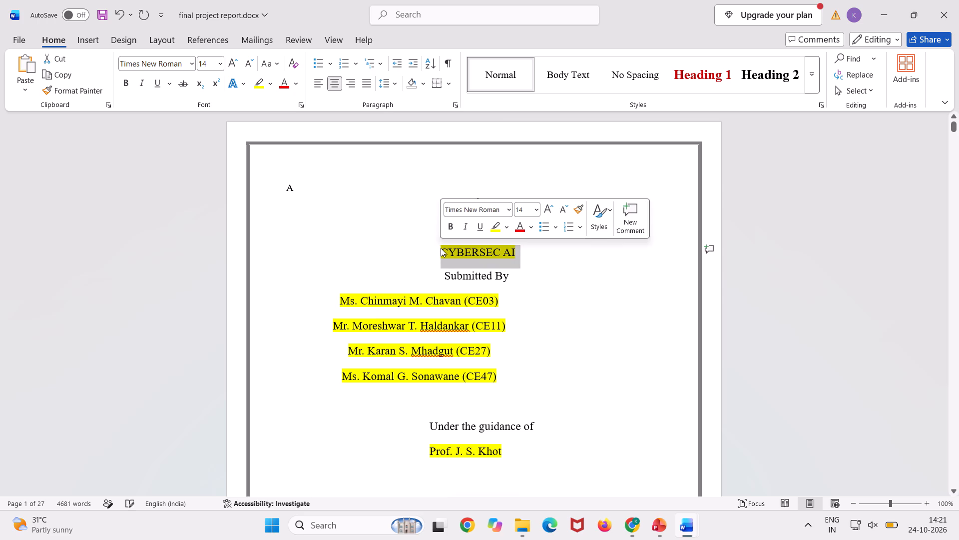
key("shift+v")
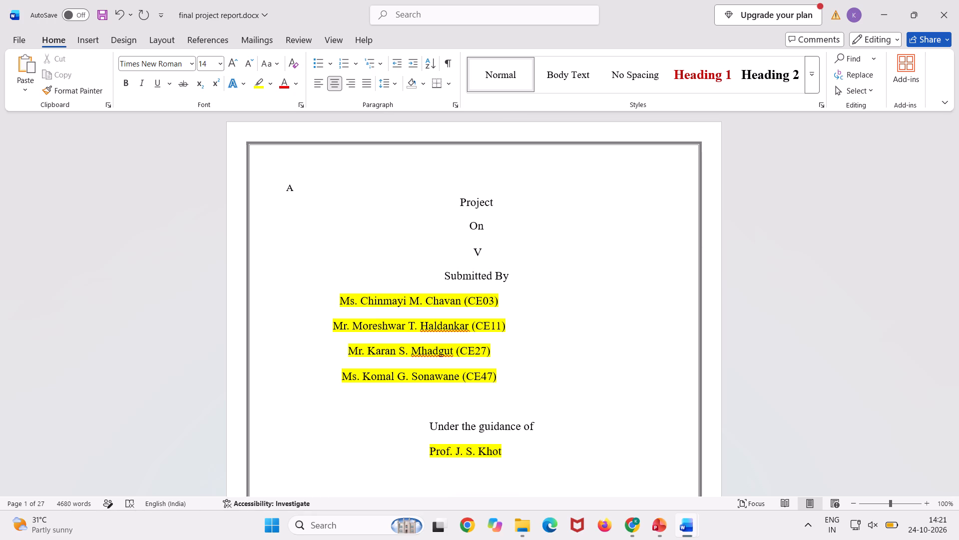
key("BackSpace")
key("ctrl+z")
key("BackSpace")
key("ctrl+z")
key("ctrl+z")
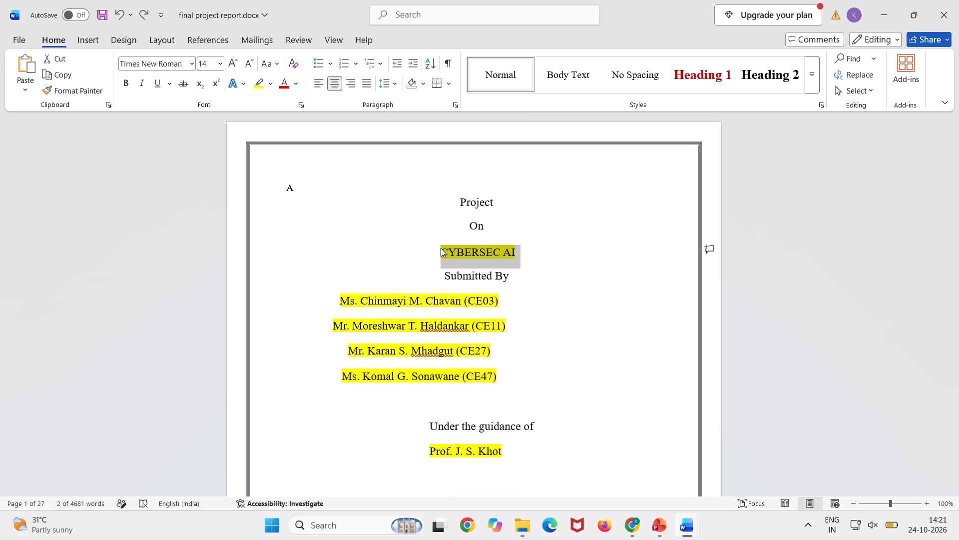
Delete the project title CYBERSEC AI from the cover page, leaving its line blank.
left_click(441, 248)
left_click(504, 252)
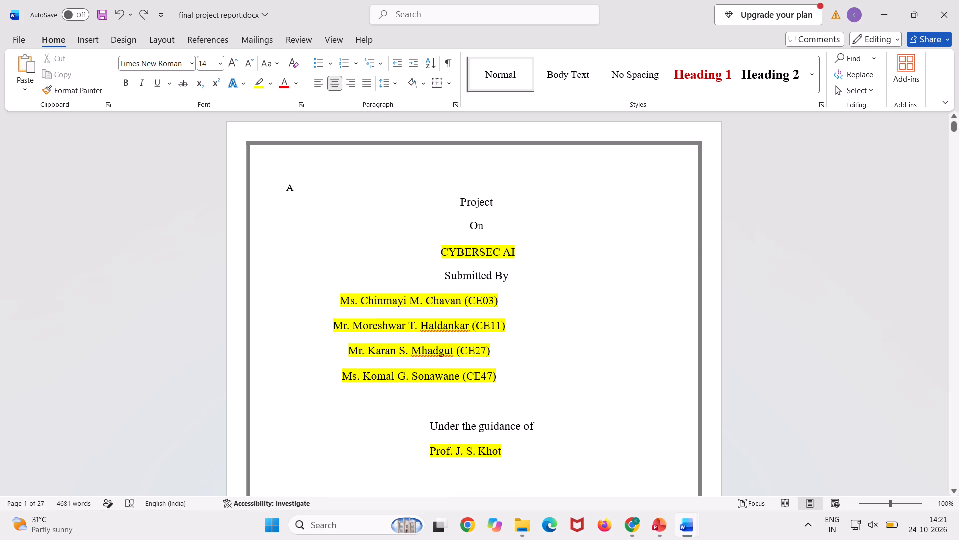
key("Right")
key("Right")
key("shift+quotedbl")
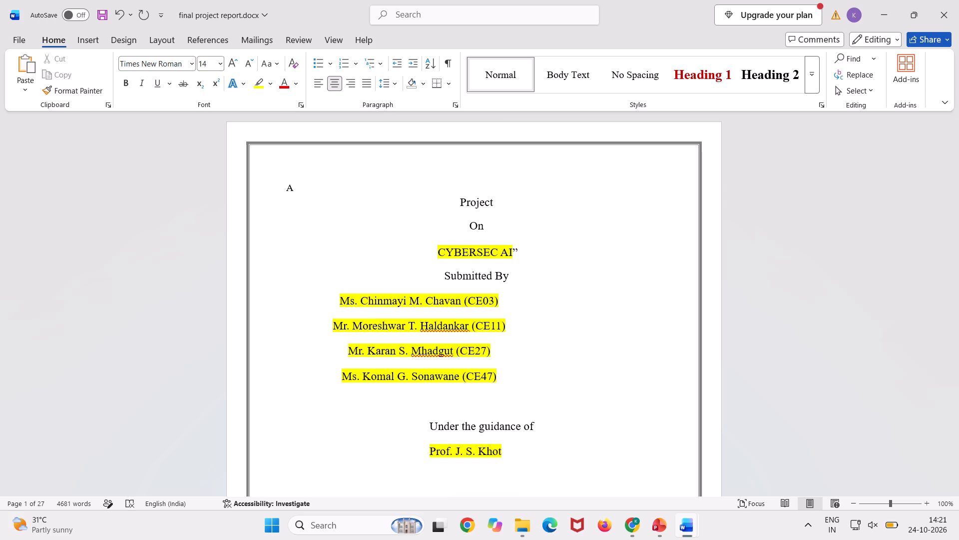
key("BackSpace")
key("BackSpace")
key("BackSpace")
key("BackSpace")
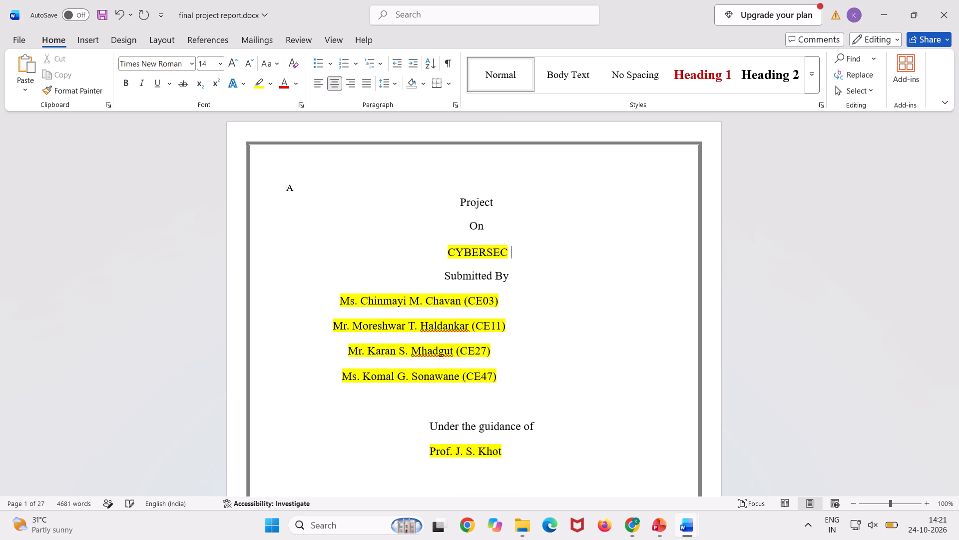
key("BackSpace")
key("BackSpace")
key("BackSpace")
key("BackSpace")
key("BackSpace")
key("BackSpace")
key("BackSpace")
key("BackSpace")
key("BackSpace")
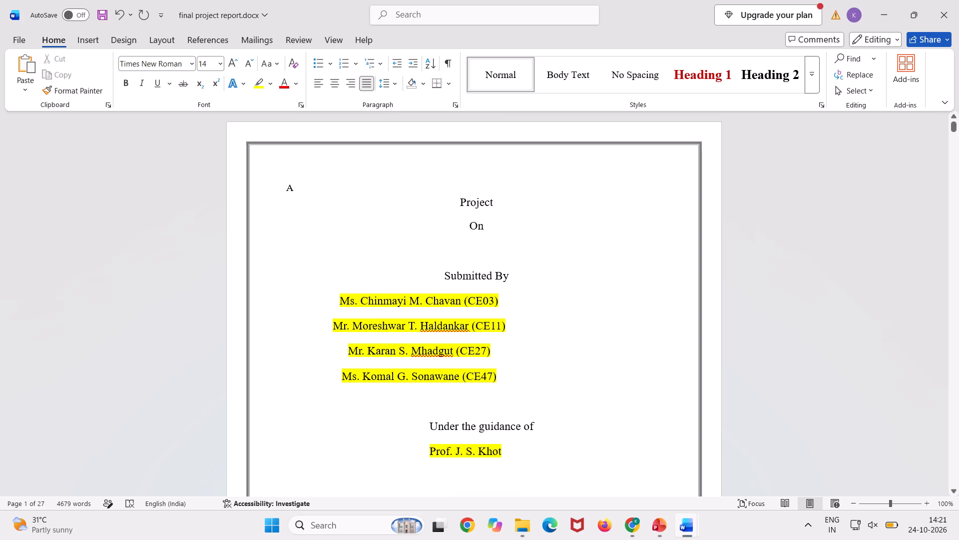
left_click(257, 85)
Insert spaces before the letter A at the top of the cover page until it sits centred above Project.
left_click(287, 181)
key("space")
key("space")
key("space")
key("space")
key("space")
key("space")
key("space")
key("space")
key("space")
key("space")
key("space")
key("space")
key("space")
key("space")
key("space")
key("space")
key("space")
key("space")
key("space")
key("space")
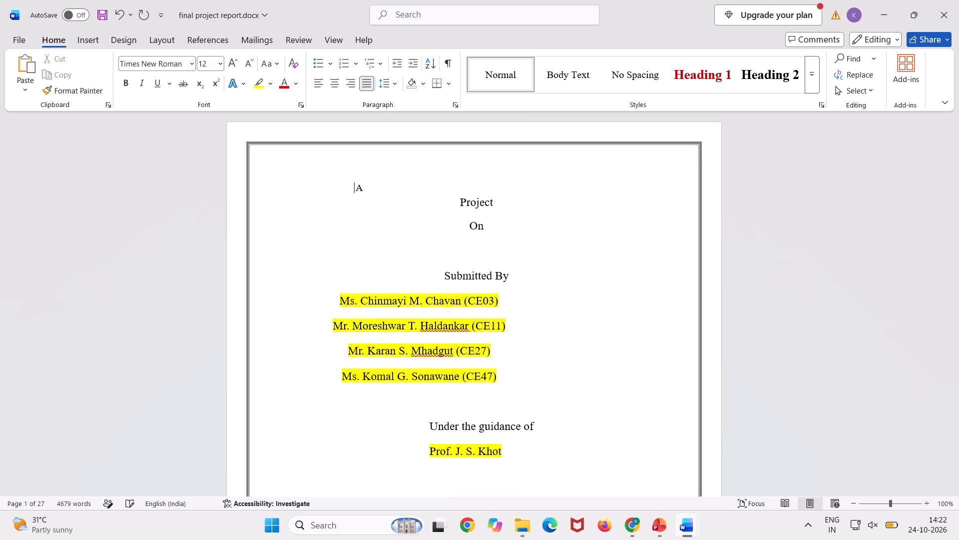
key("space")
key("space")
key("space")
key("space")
Delete the four highlighted student name lines with roll codes below Submitted By.
left_click_drag(505, 382, 307, 300)
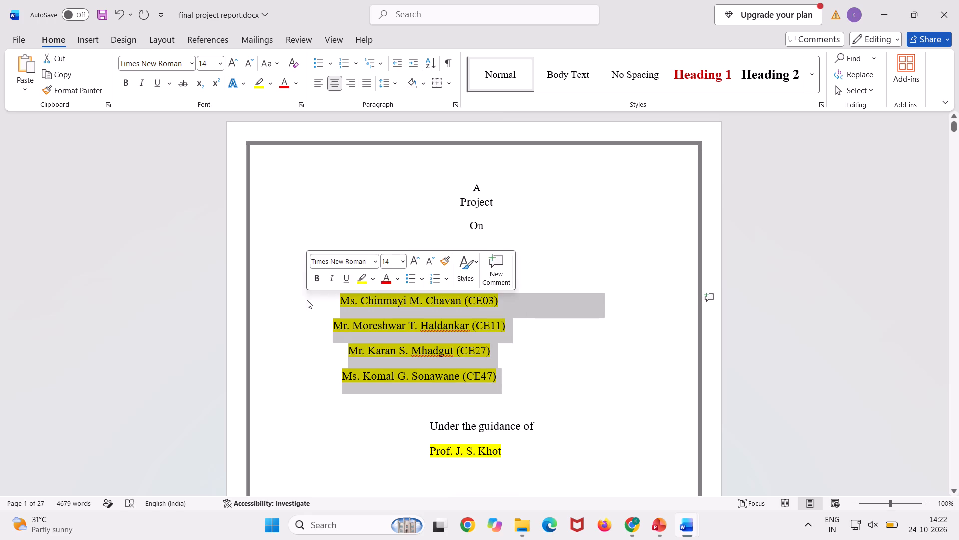
key("BackSpace")
Centre the empty line below Submitted By and start a numbered list there in the 1) format.
left_click(478, 295)
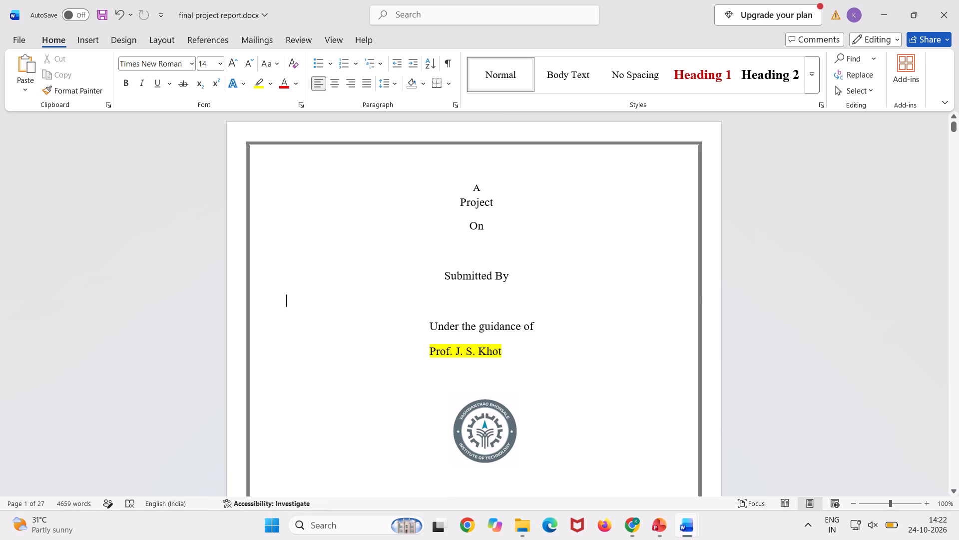
left_click(336, 88)
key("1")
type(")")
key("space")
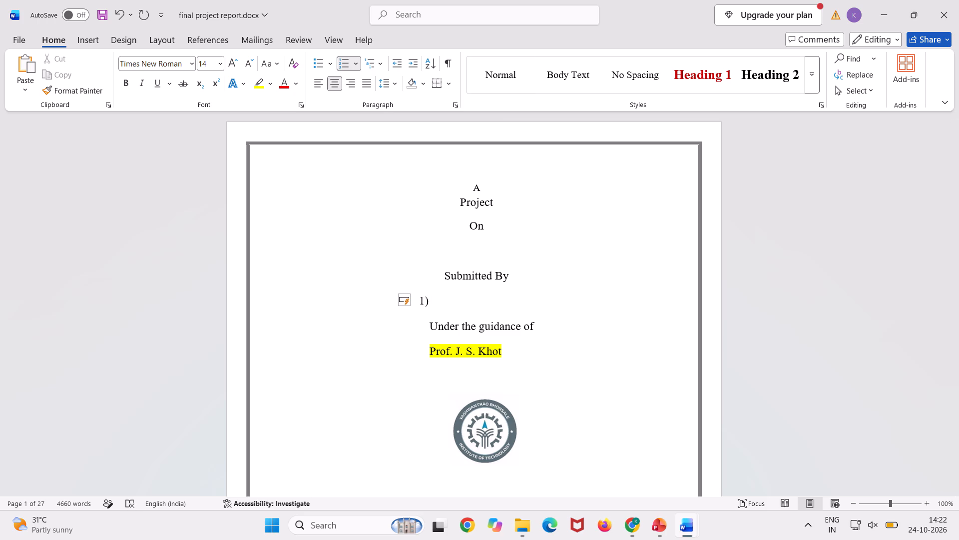
Enter the first student's full name as item 1, surname first with the title Ms., and add a second list item.
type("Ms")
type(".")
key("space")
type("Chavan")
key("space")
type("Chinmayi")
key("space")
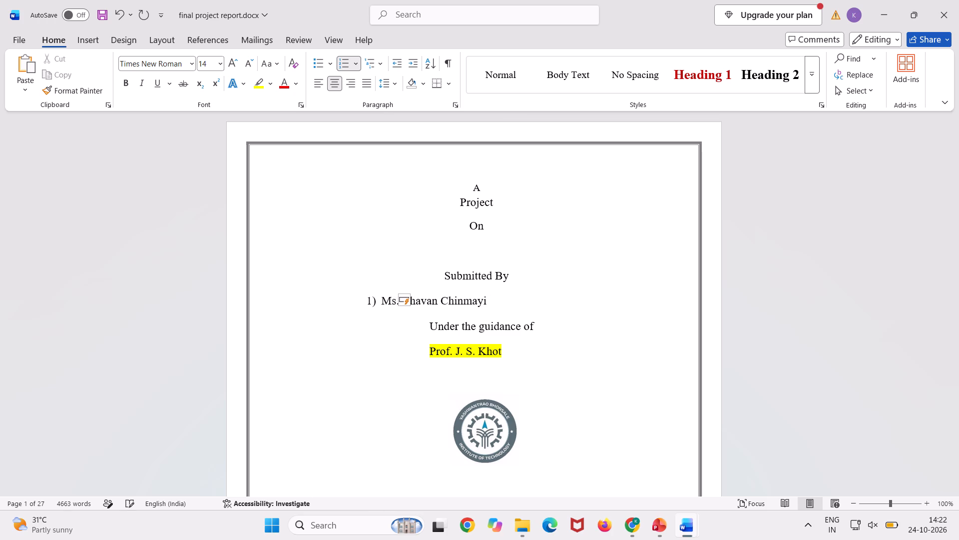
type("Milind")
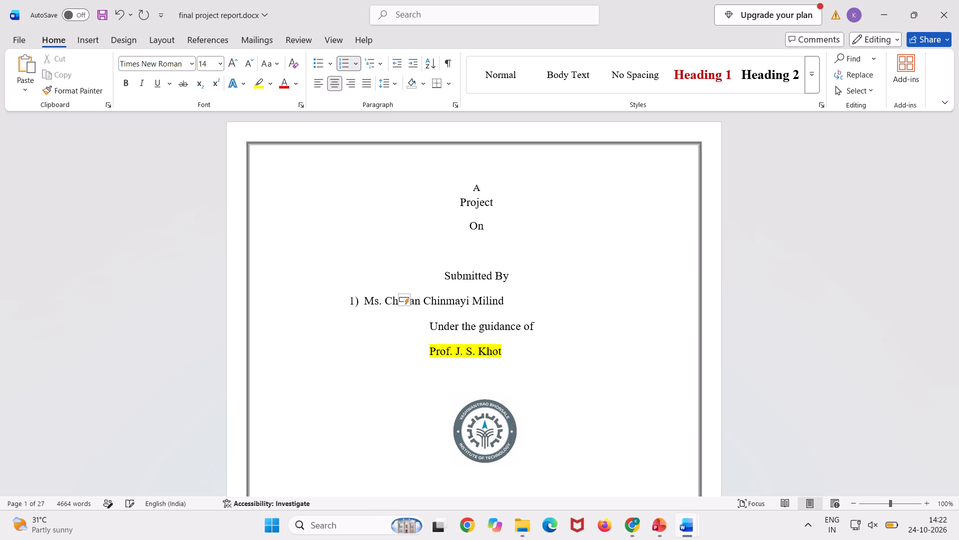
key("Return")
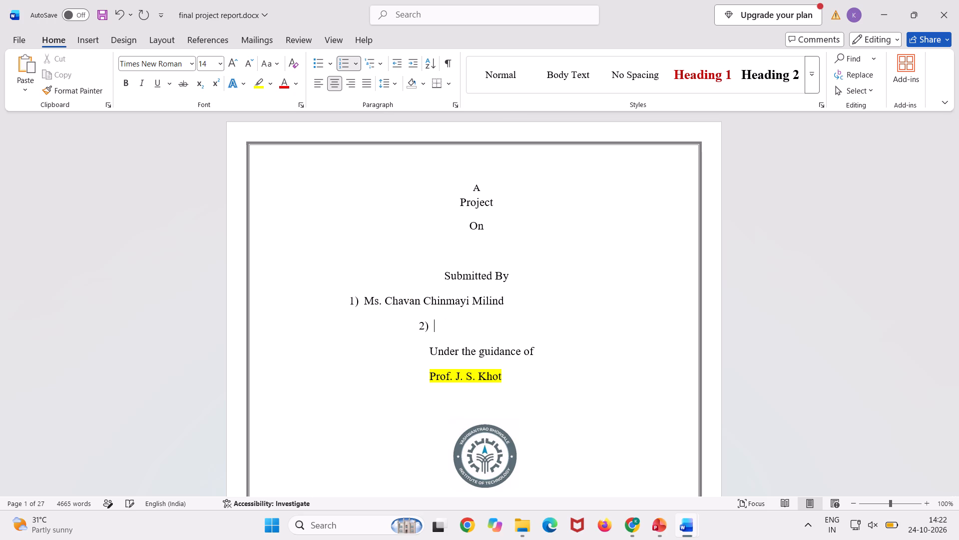
Enter the second student's full name as item 2, surname first with the title Mr., and add a third list item.
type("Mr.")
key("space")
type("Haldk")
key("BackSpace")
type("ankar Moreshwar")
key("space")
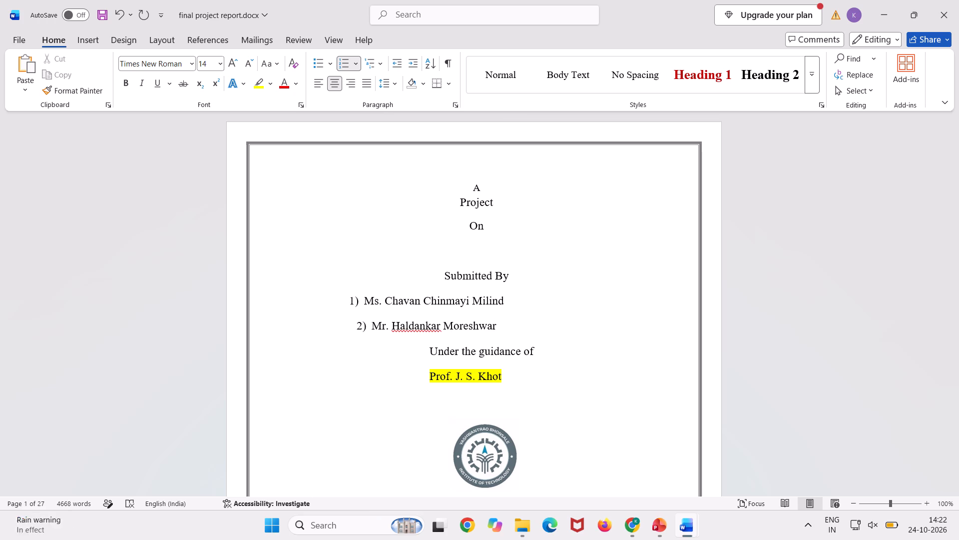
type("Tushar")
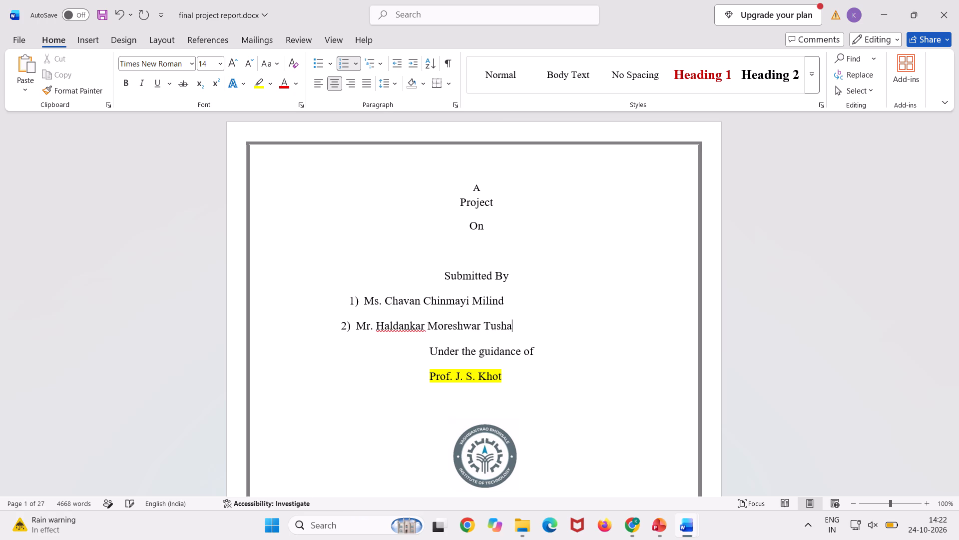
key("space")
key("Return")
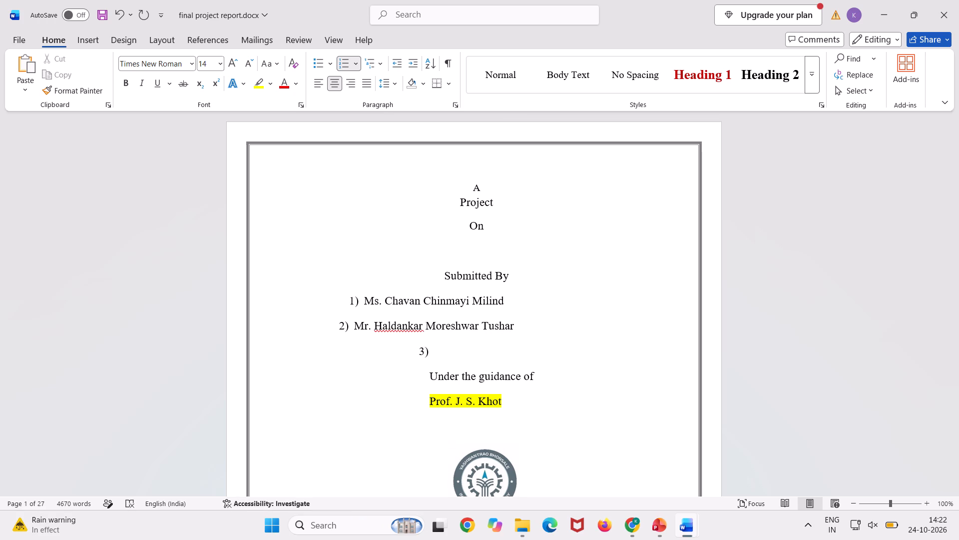
Enter the third student's full name as item 3, surname first with the title Mr., and add a fourth list item.
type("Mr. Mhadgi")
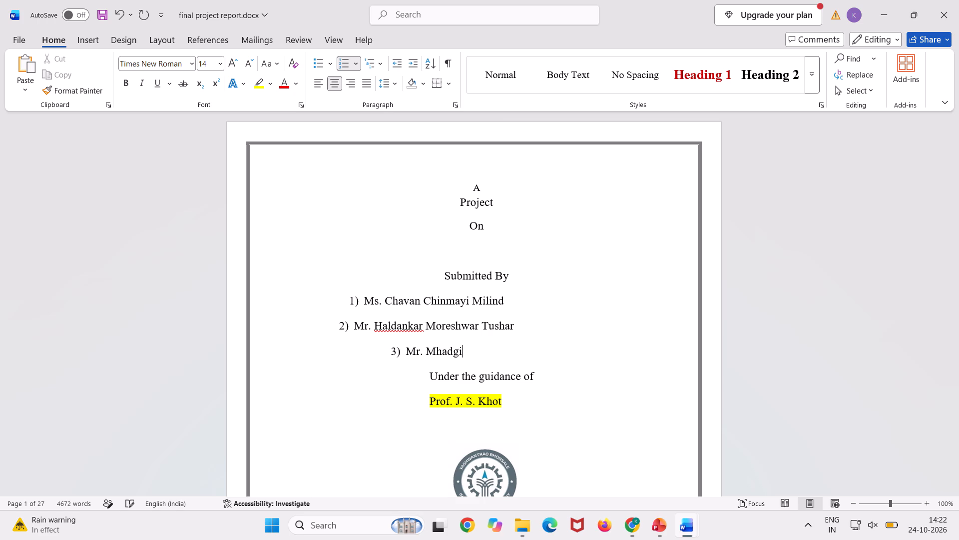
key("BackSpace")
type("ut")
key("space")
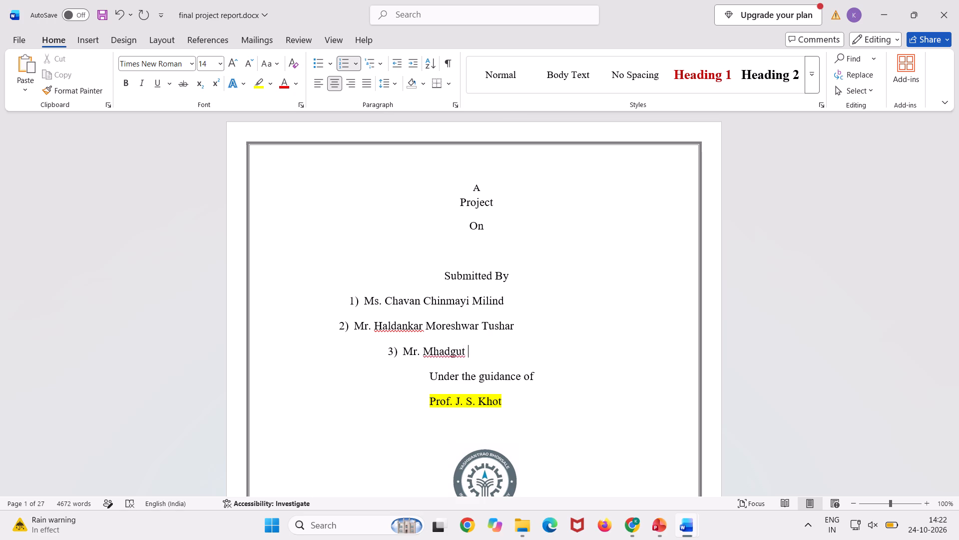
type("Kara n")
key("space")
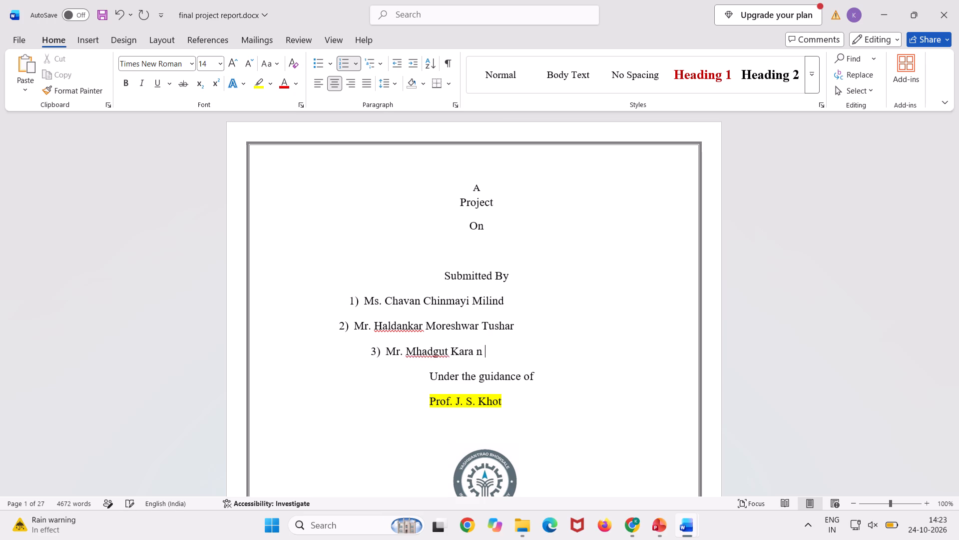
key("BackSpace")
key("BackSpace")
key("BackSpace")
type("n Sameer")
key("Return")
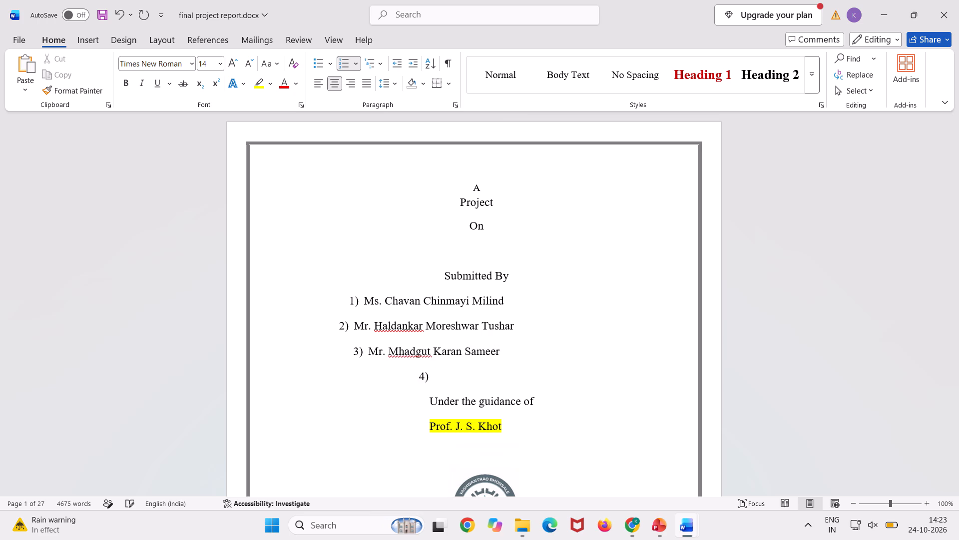
Enter the fourth student's full name as item 4, surname first and without a title.
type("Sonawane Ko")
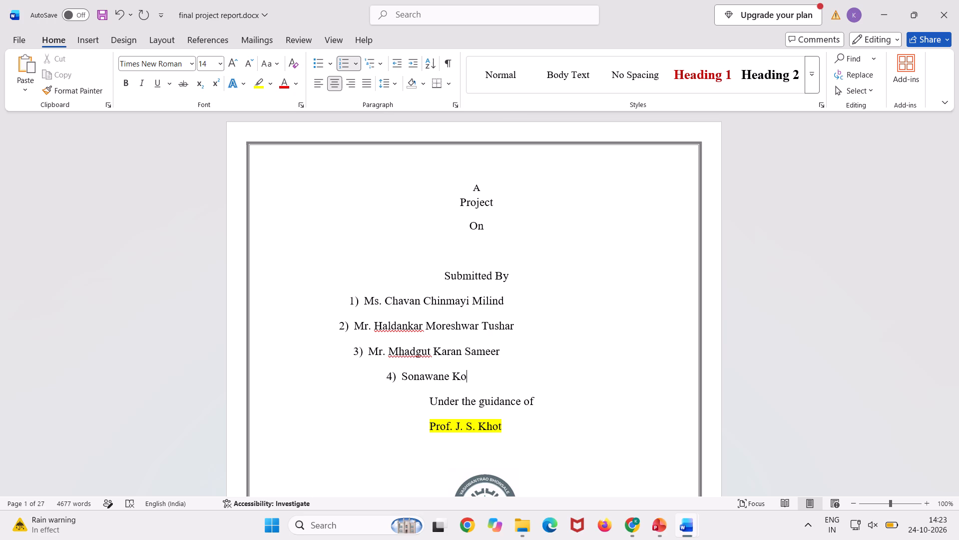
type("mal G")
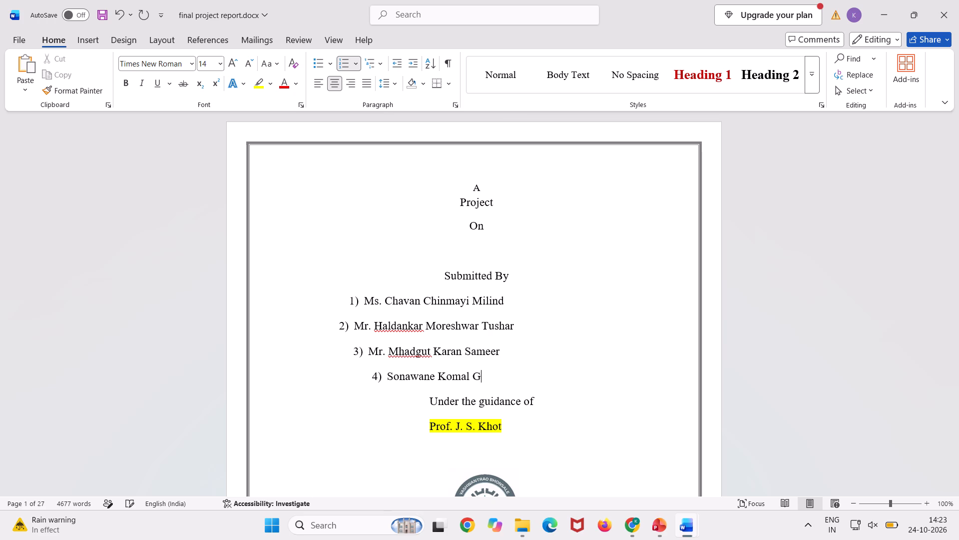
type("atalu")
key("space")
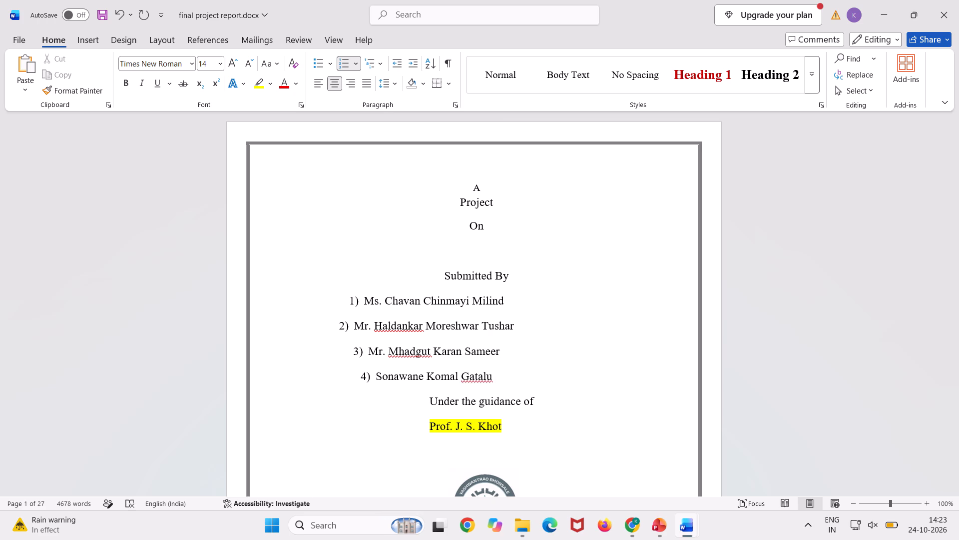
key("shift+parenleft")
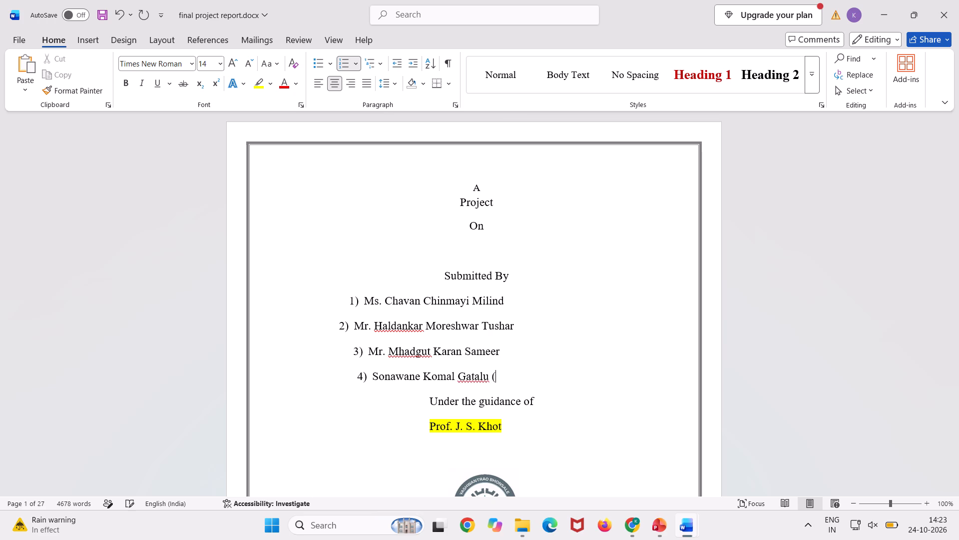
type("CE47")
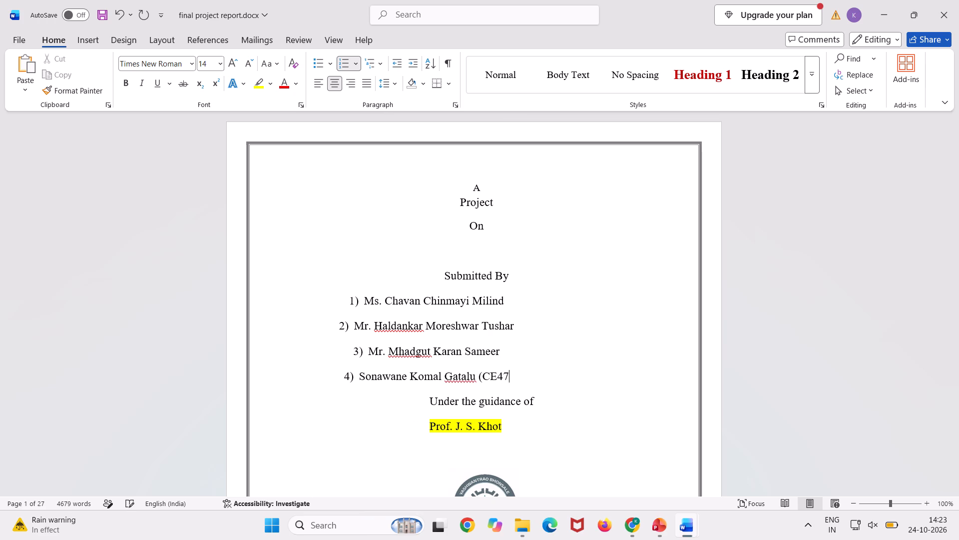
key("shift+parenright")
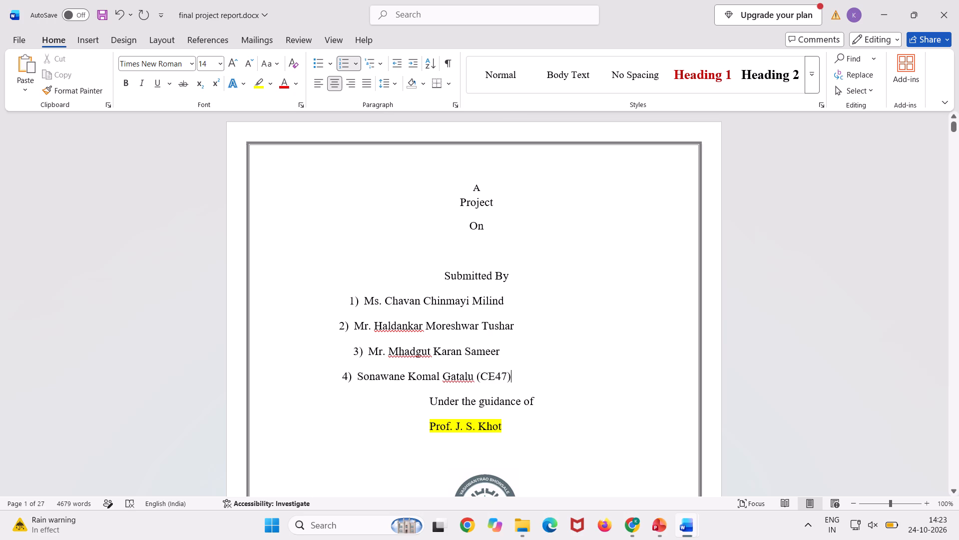
Add the roll code (CE27) after the third student's name in the cover page list.
left_click(505, 354)
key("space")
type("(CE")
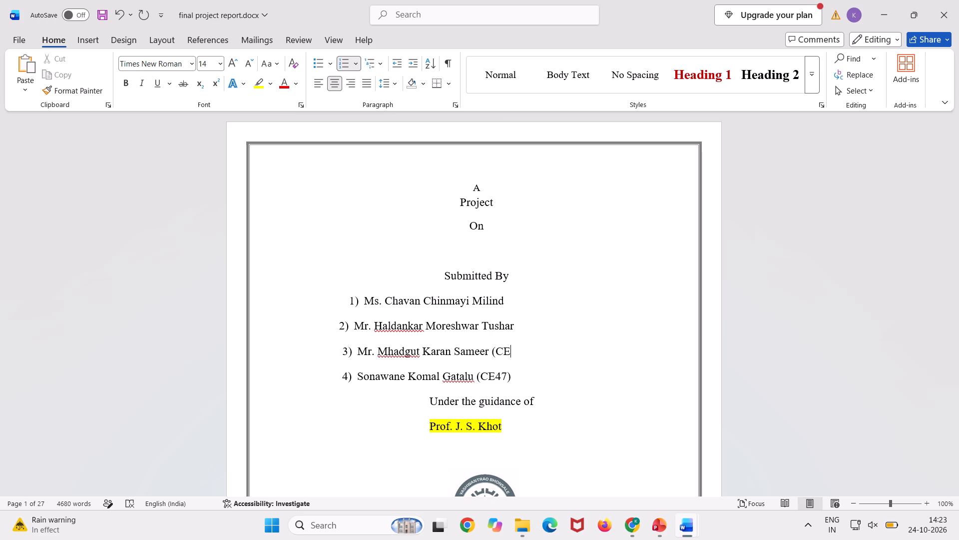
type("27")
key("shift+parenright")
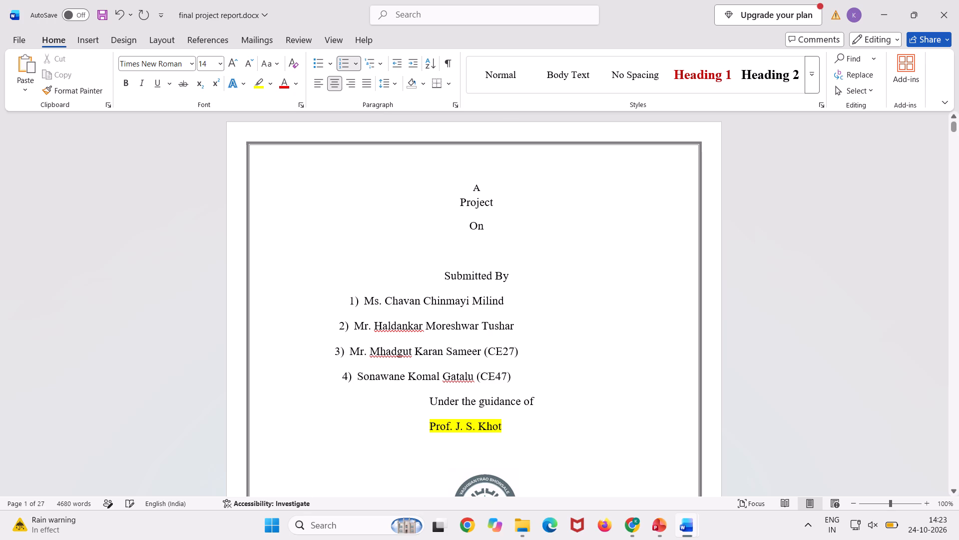
Add the roll code (CE11) after the second and the first students' names in the cover page list.
left_click(525, 324)
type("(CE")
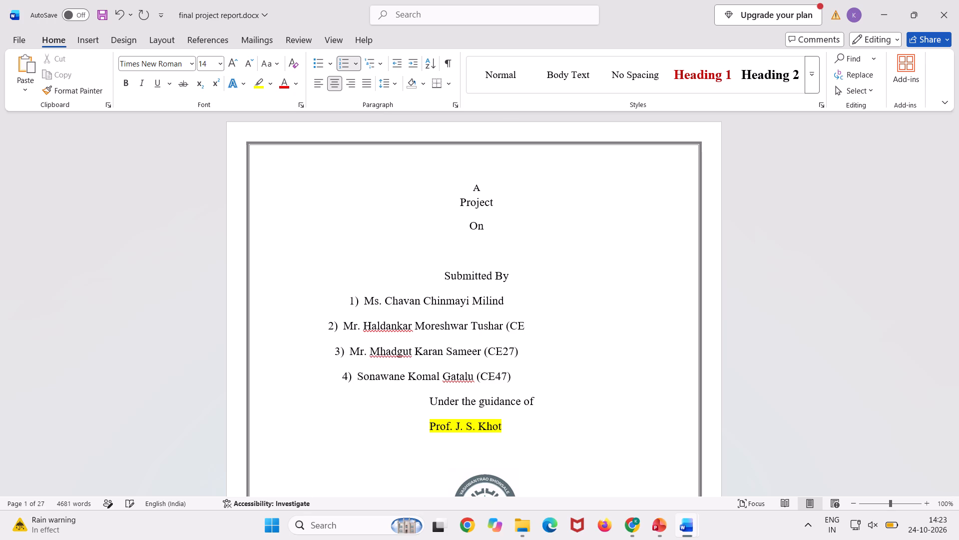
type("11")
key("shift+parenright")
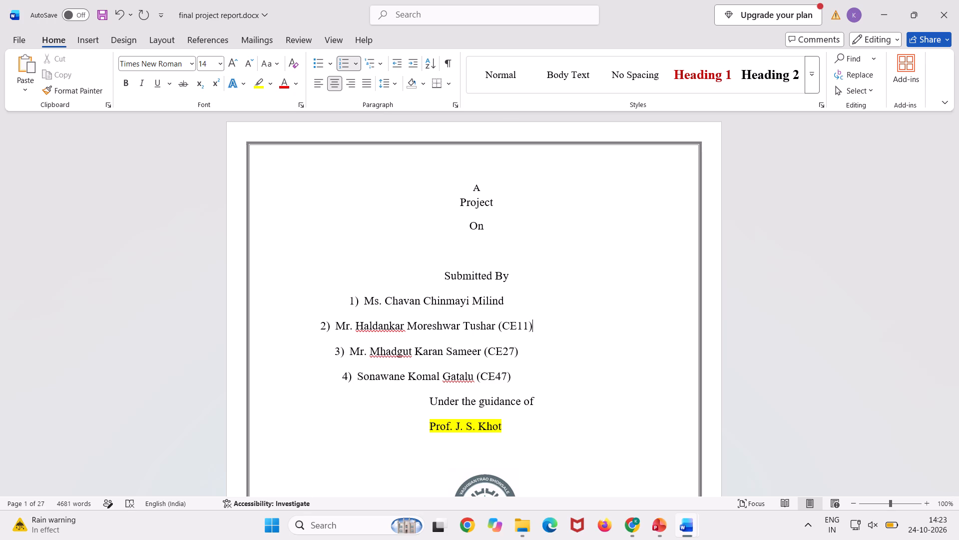
left_click(518, 298)
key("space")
key("shift+parenright")
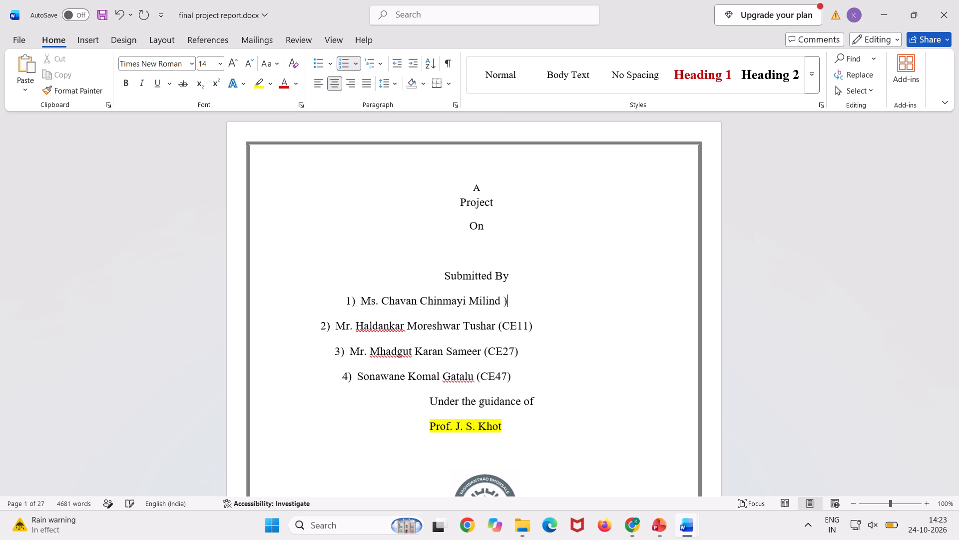
Correct the brackets after the first student's name in the cover page list and fill in the roll code (CE11).
key("BackSpace")
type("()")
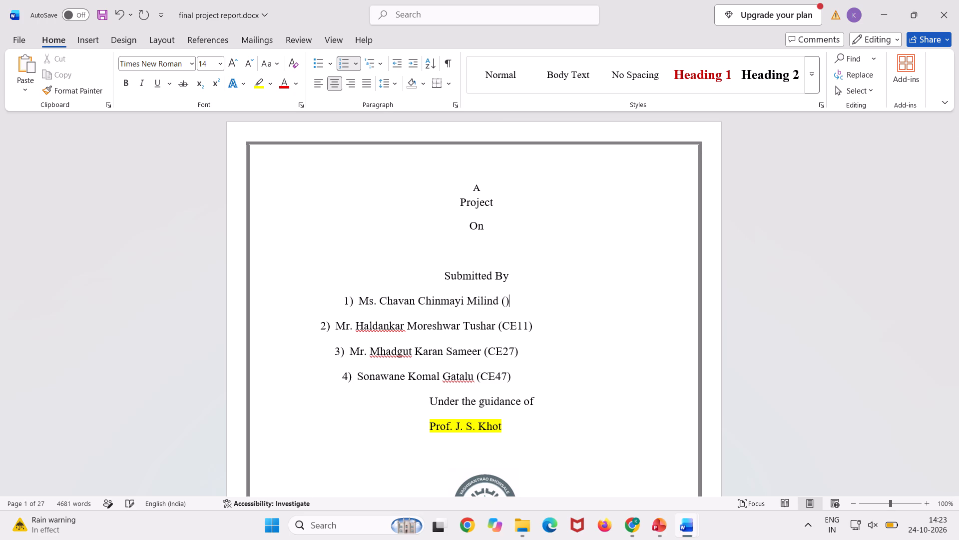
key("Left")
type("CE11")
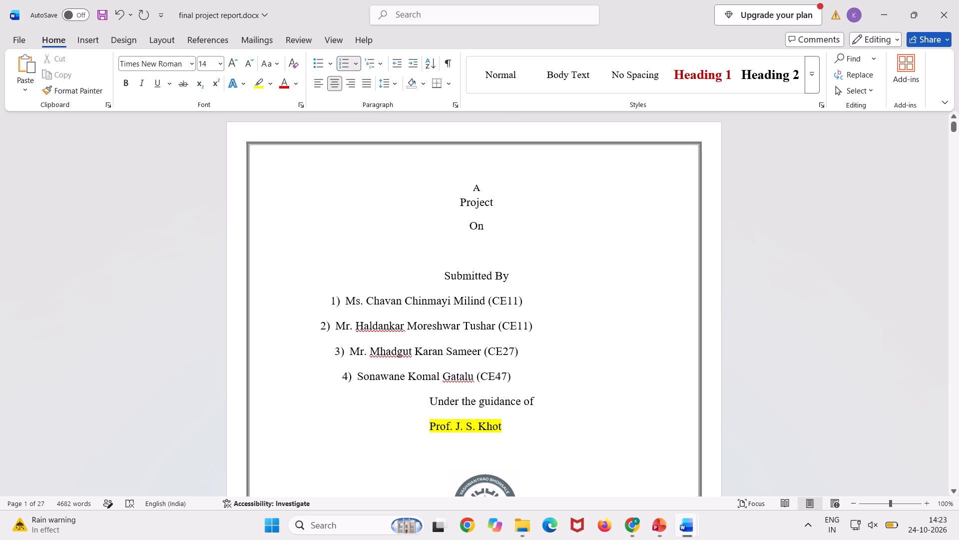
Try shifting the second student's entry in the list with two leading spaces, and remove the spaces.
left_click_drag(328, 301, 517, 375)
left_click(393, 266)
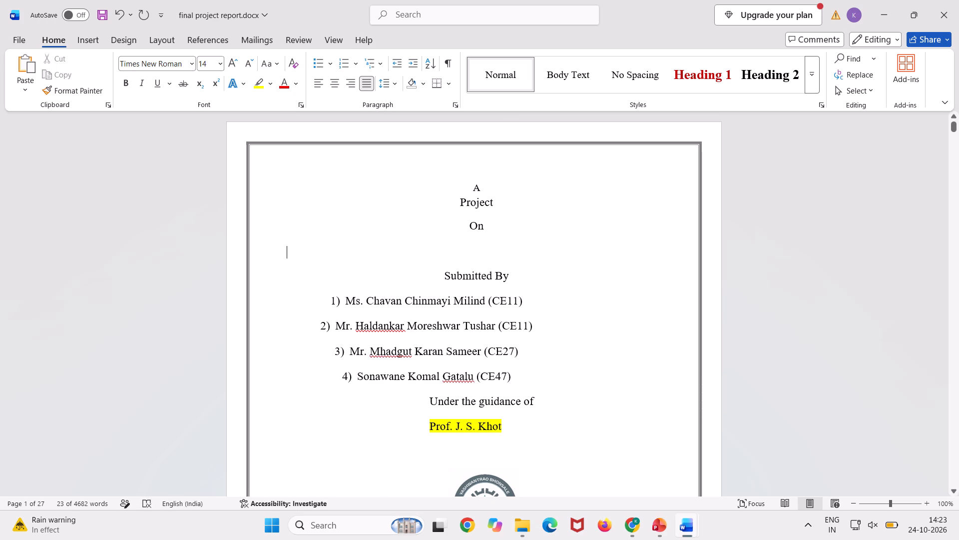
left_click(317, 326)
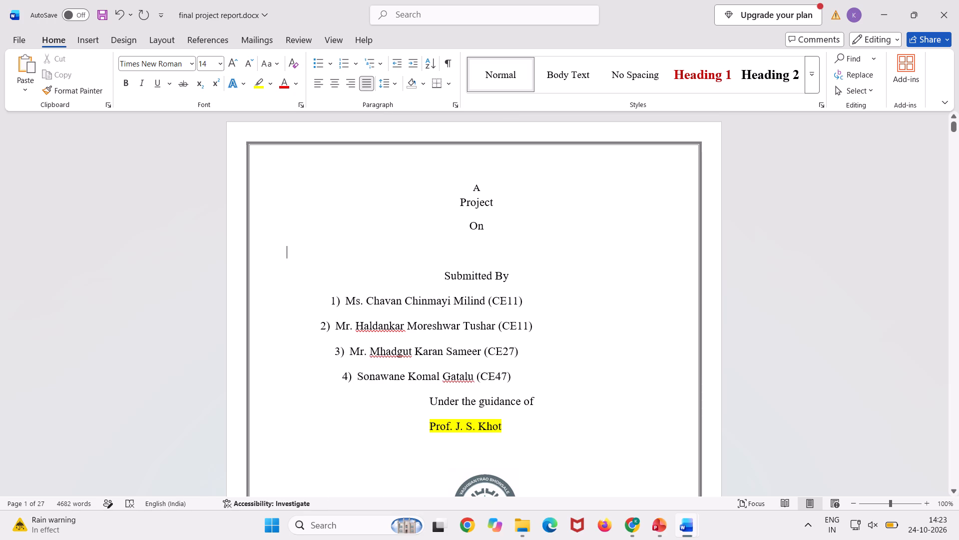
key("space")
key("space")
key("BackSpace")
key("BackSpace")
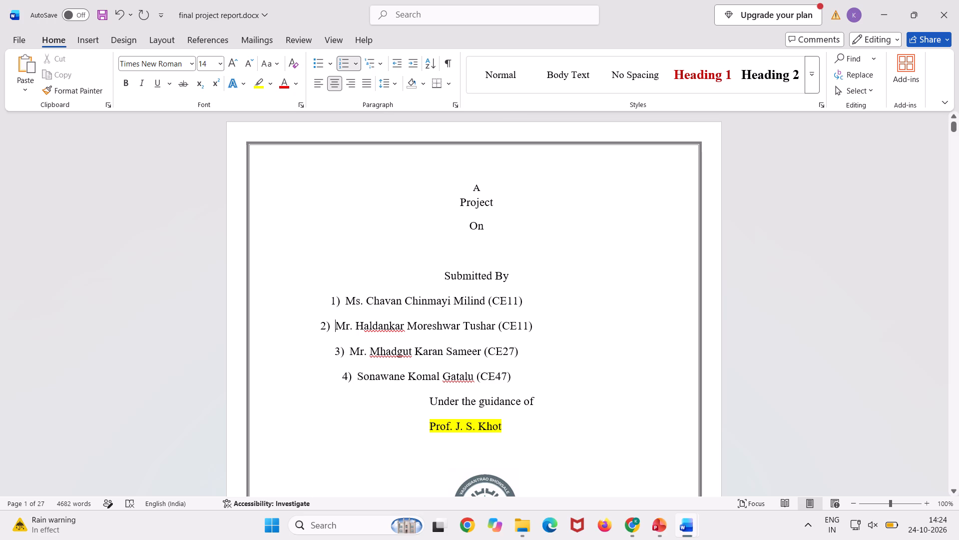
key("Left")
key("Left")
Right-align all four student entries in the numbered list below Submitted By.
left_click_drag(327, 301, 512, 386)
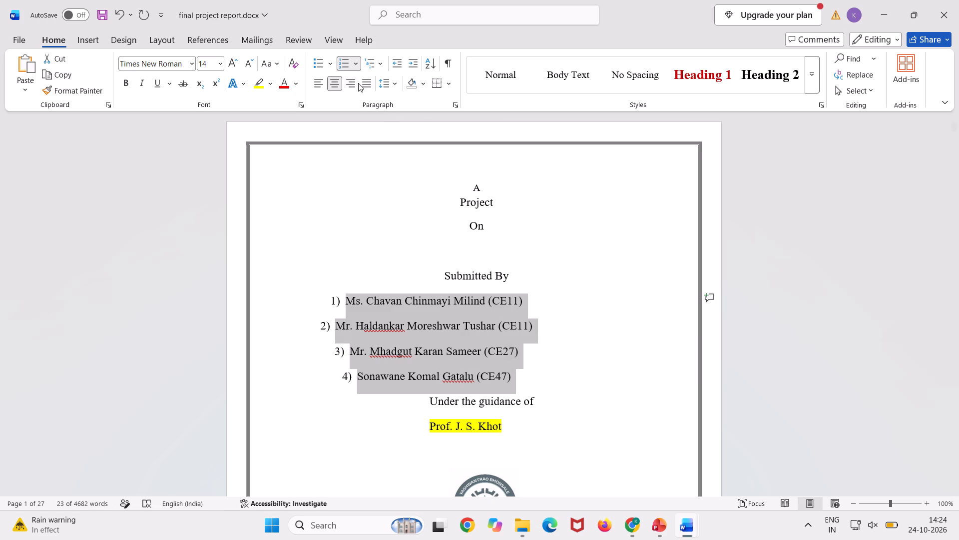
left_click(354, 85)
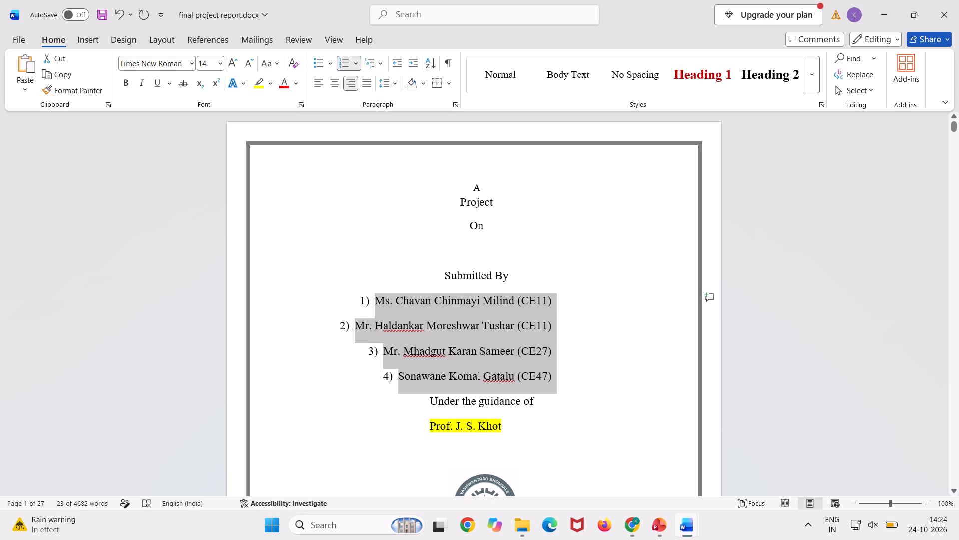
left_click(597, 316)
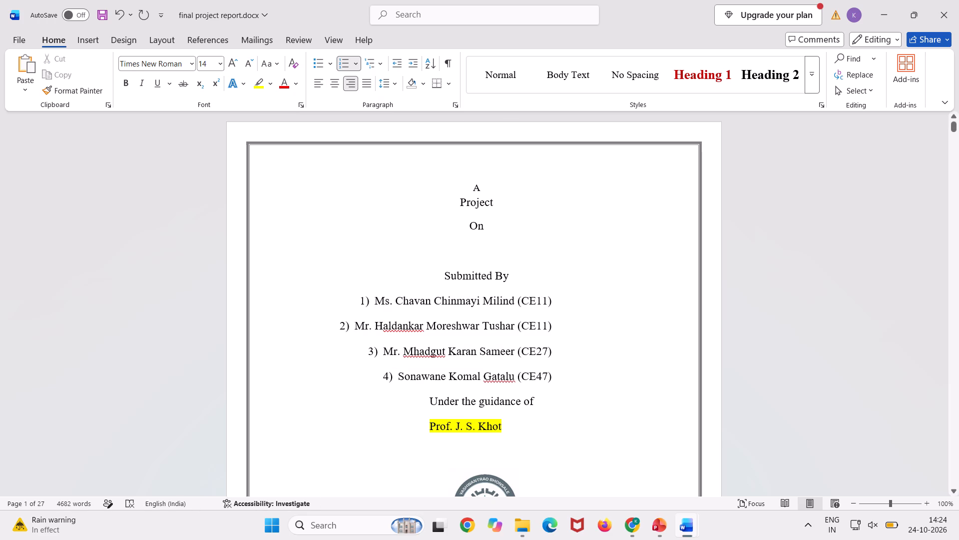
Select the first three student entries in the numbered list below Submitted By.
left_click_drag(354, 301, 568, 368)
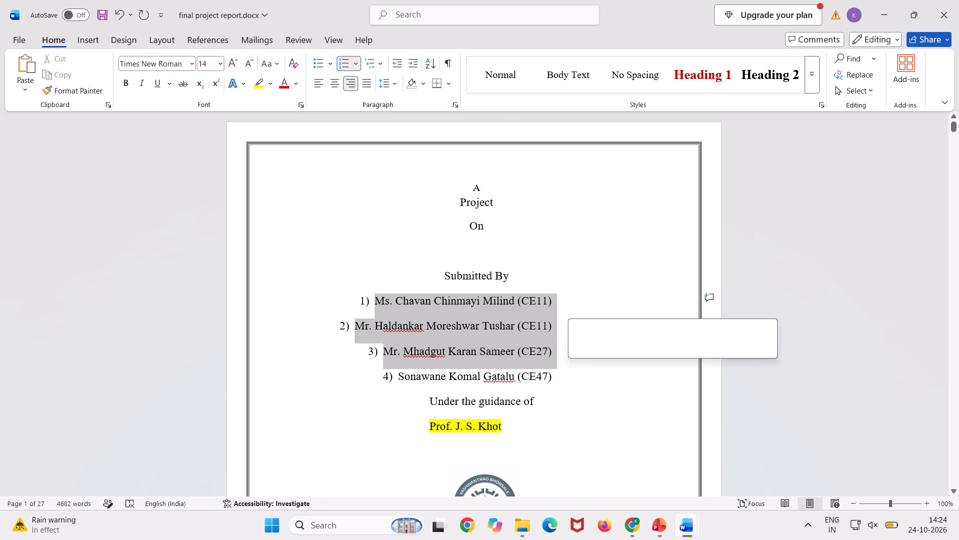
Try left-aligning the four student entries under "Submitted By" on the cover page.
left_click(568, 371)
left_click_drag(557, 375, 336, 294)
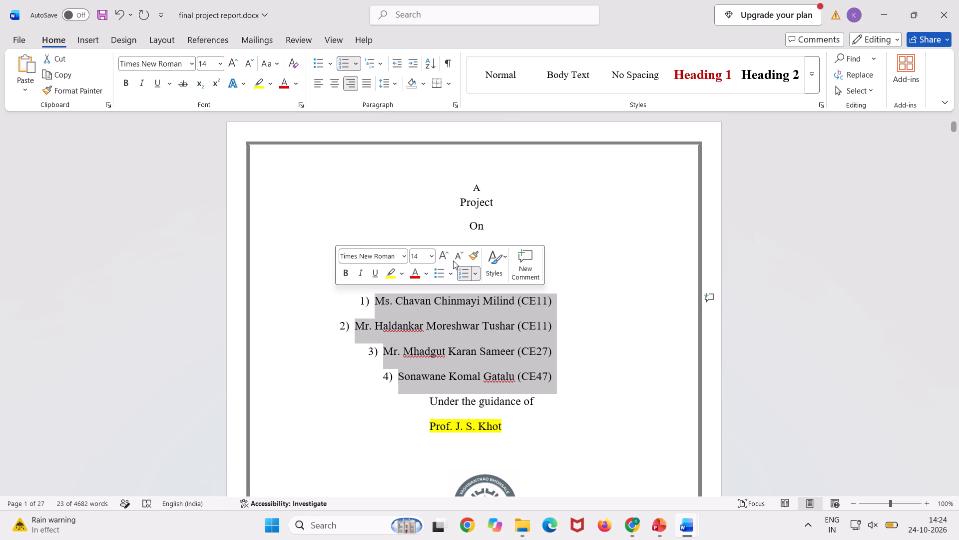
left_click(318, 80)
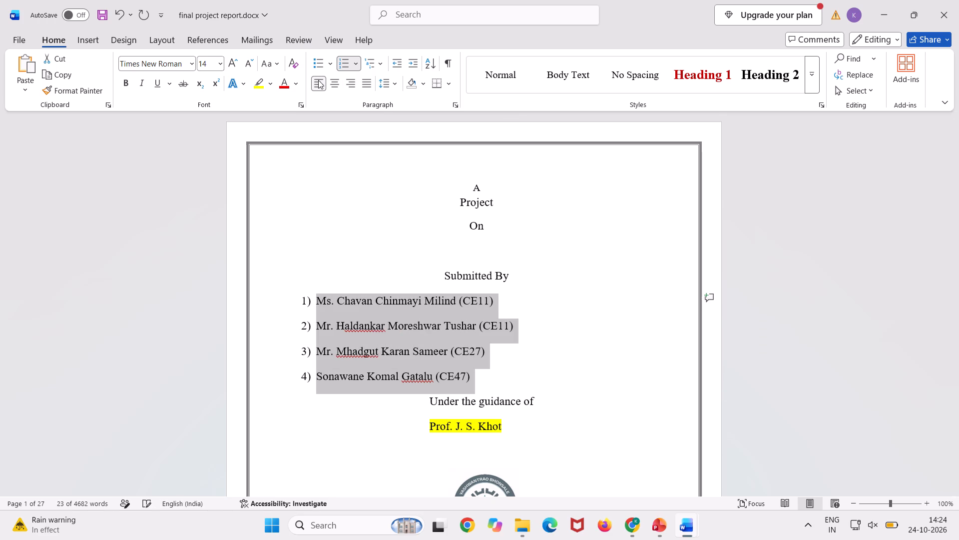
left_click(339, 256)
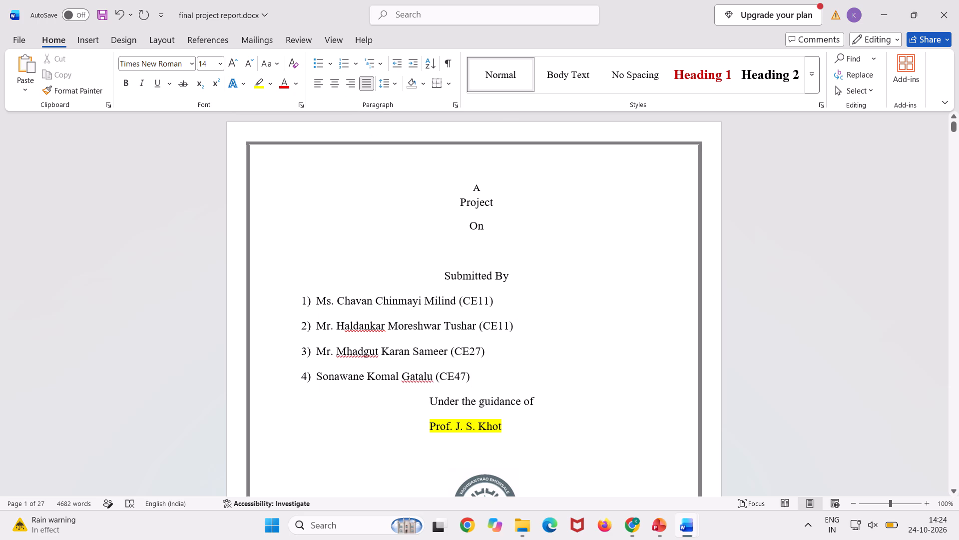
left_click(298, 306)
Centre the four numbered student entries under "Submitted By" on the cover page.
left_click_drag(481, 383, 324, 318)
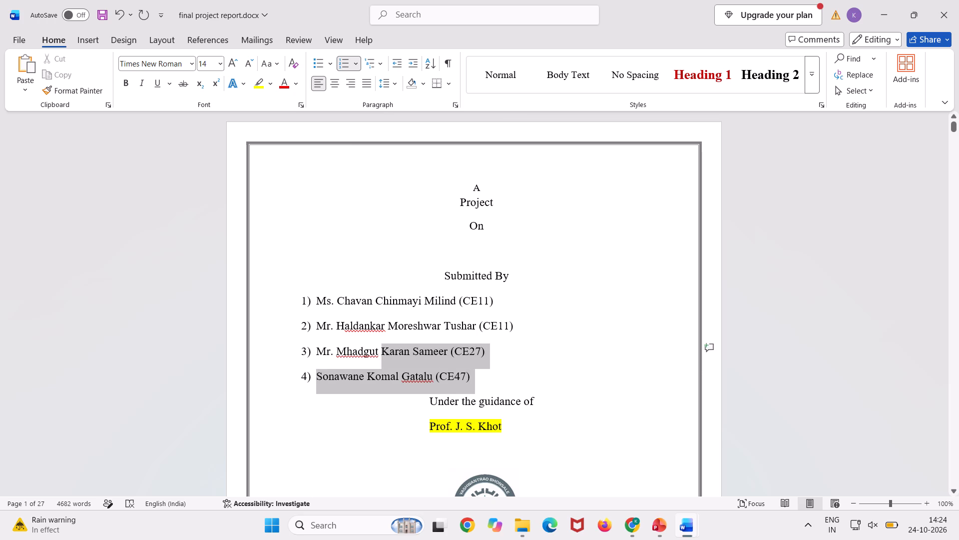
left_click_drag(324, 318, 303, 301)
left_click(333, 86)
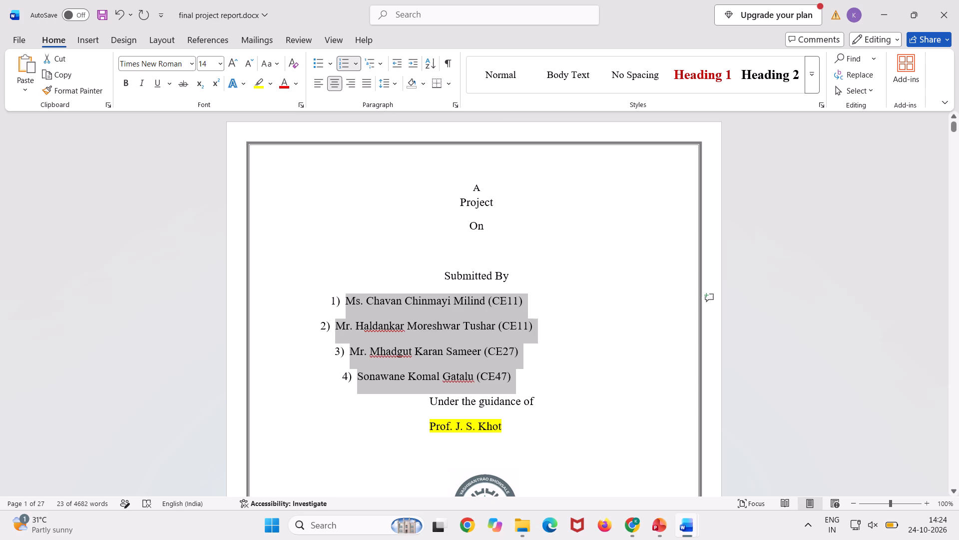
left_click(595, 349)
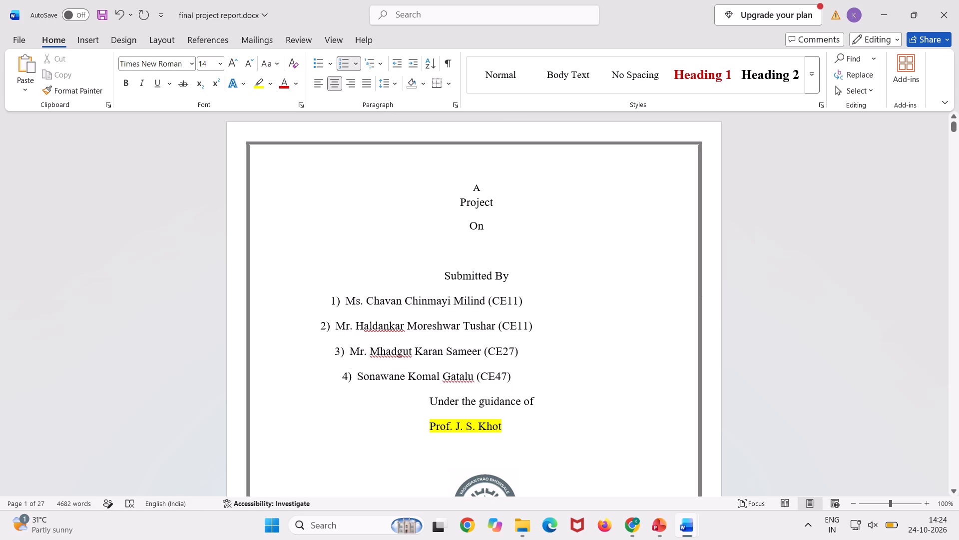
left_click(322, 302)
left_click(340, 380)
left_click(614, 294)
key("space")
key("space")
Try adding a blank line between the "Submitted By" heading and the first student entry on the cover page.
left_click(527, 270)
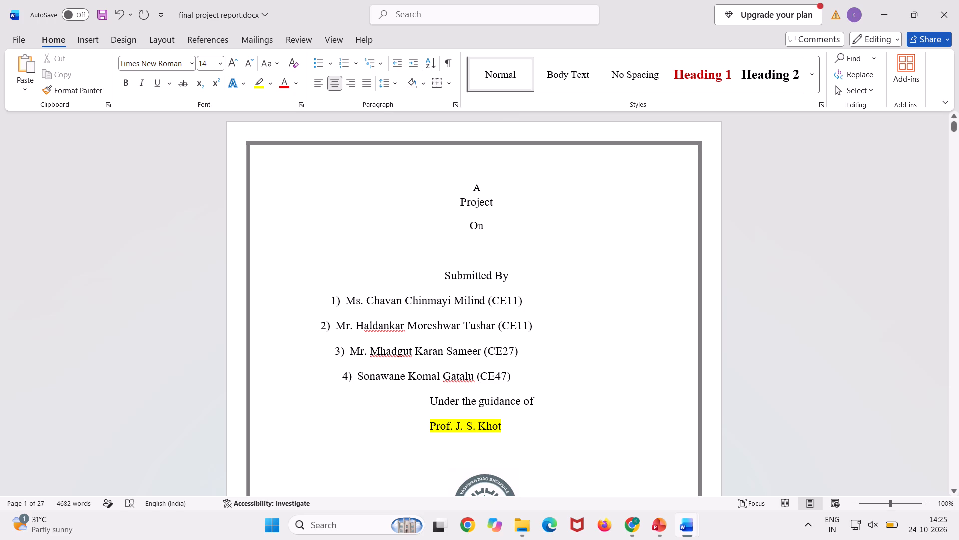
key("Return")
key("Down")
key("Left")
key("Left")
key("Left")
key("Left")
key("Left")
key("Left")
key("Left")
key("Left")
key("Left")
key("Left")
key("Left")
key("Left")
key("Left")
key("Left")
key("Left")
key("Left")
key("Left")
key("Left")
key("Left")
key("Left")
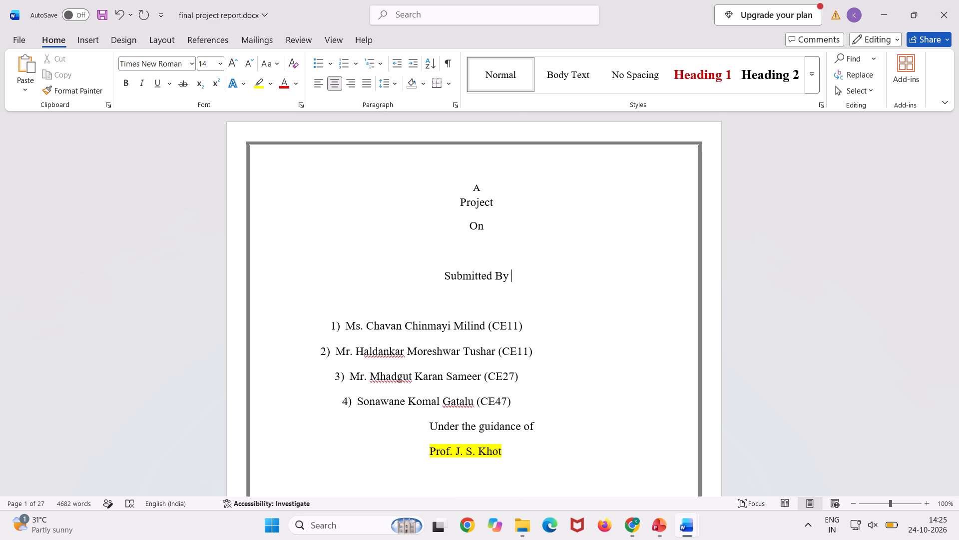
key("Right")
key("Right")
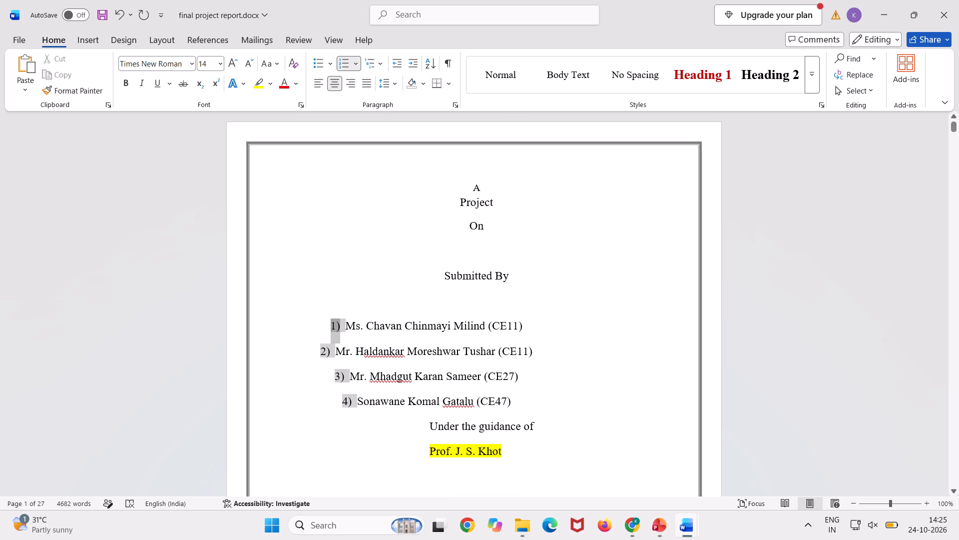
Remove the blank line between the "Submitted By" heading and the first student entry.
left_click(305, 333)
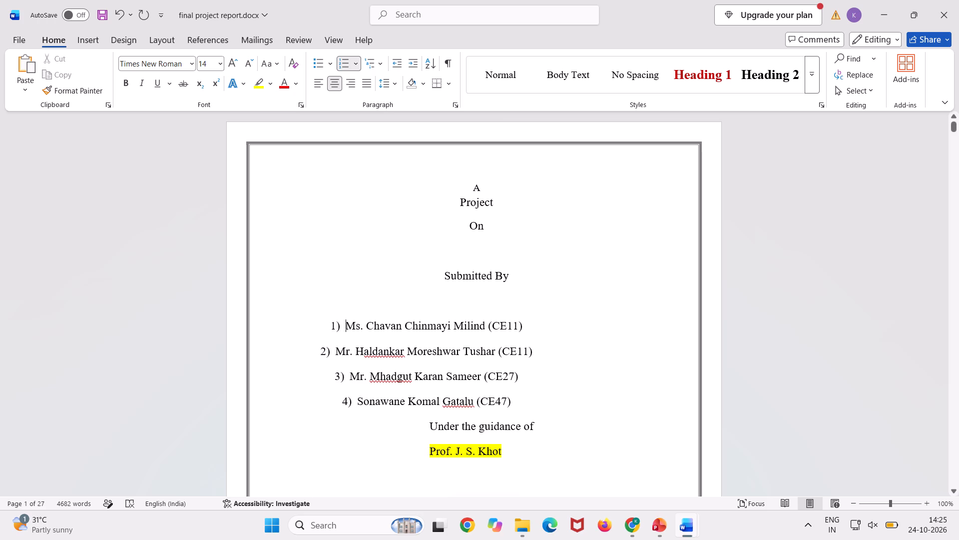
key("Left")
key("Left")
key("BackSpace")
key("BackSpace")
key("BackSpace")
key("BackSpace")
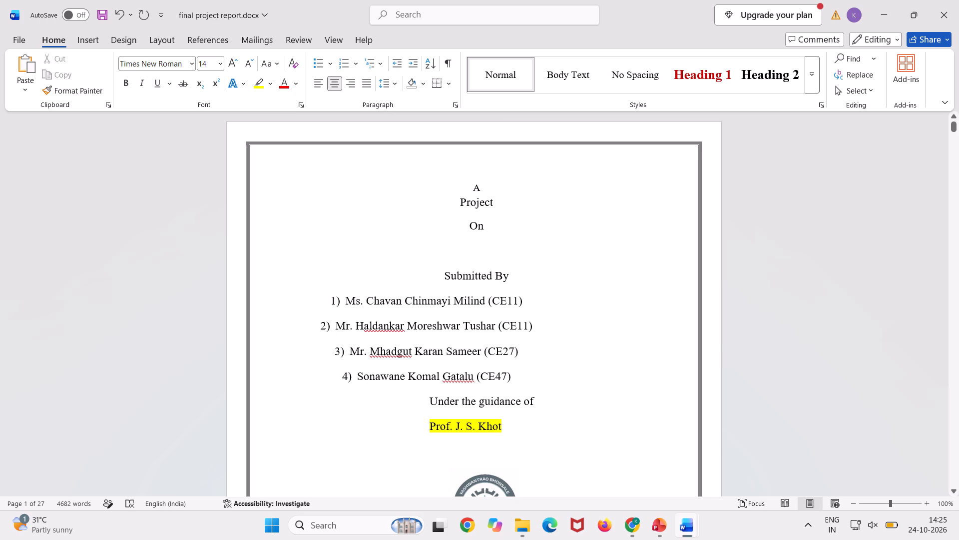
Insert a blank line between the fourth student entry and "Under the guidance of" on the cover page.
scroll(650, 386, "down", 2)
scroll(650, 386, "up", 2)
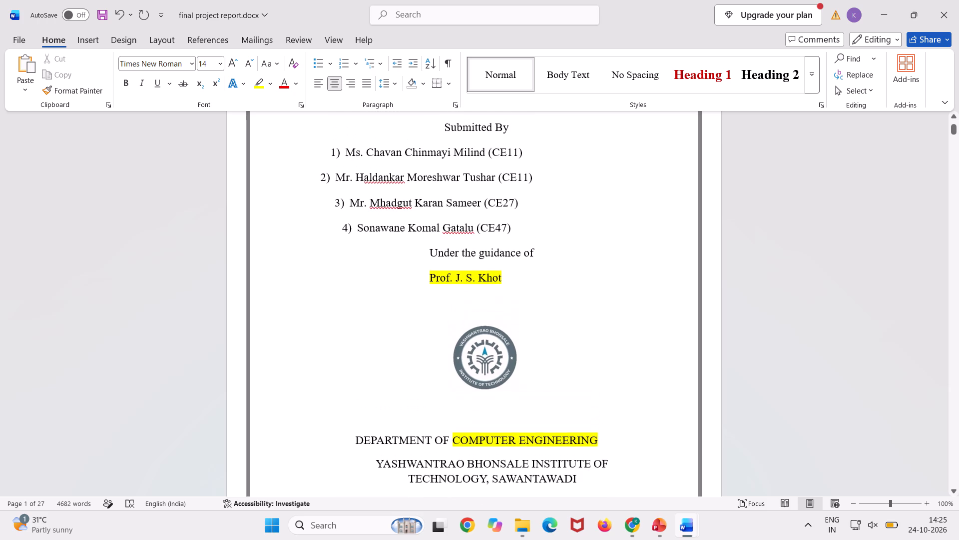
scroll(650, 386, "up", 1)
left_click(537, 245)
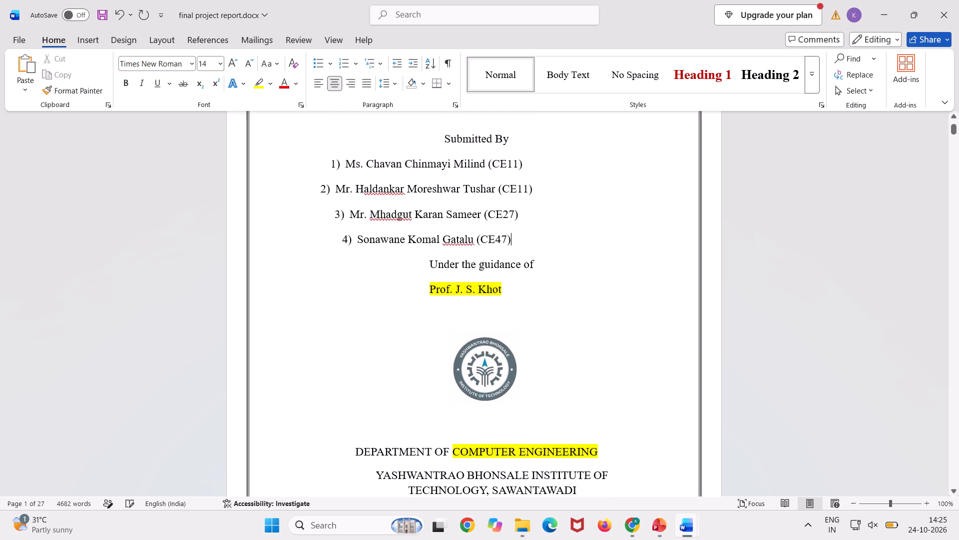
key("shift+Return")
Replace the highlighted professor's name below "Under the guidance of" with the new guide's name, starting with "Prof. M".
left_click(507, 320)
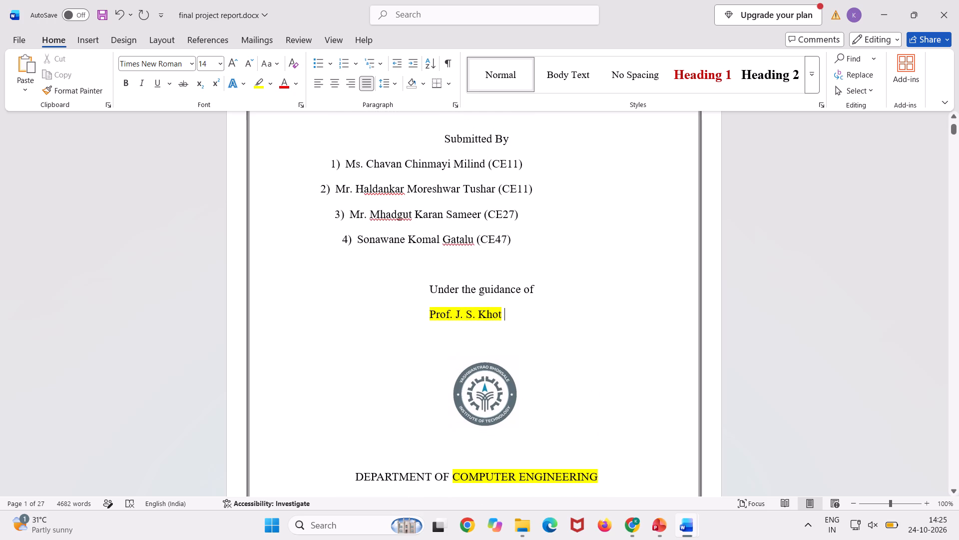
left_click_drag(507, 320, 429, 315)
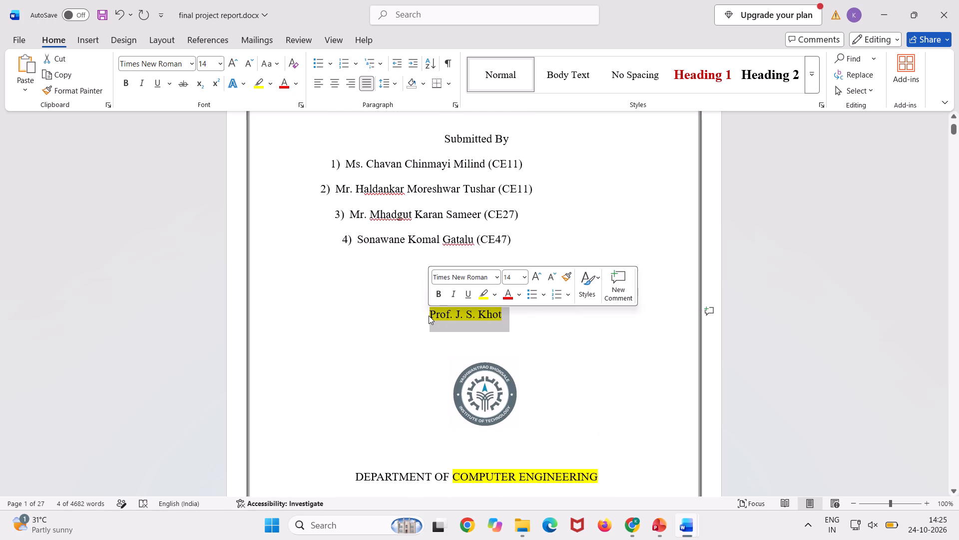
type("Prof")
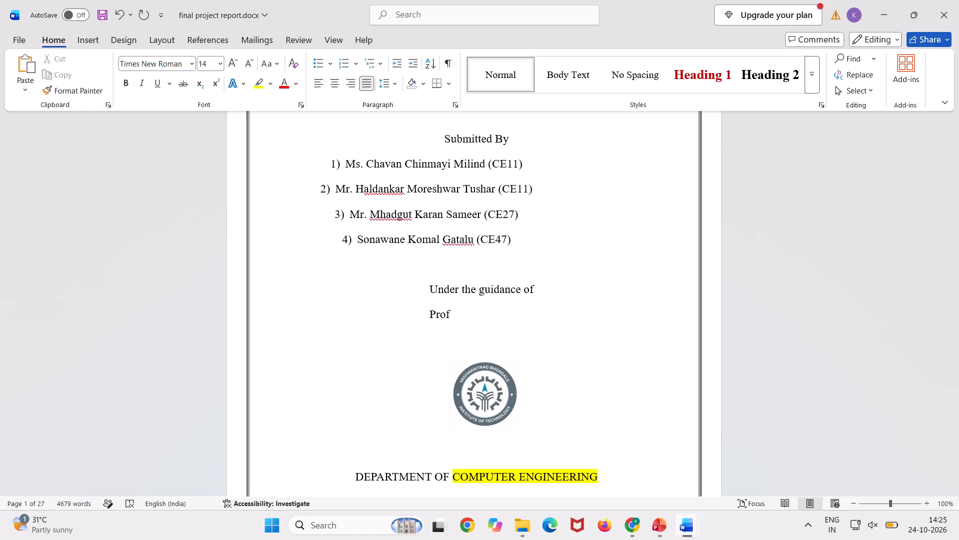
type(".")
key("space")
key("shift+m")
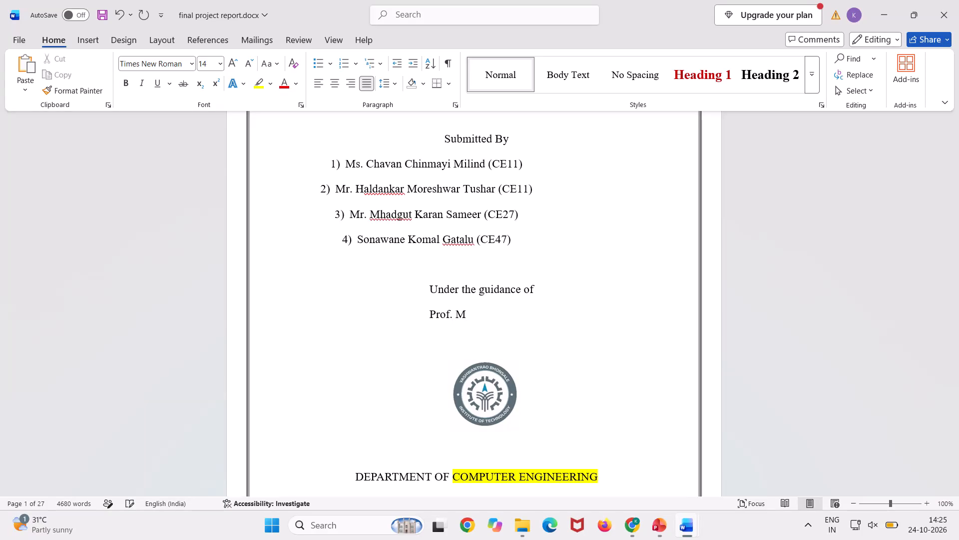
Complete the guide professor's initials and surname below "Under the guidance of" on the cover page.
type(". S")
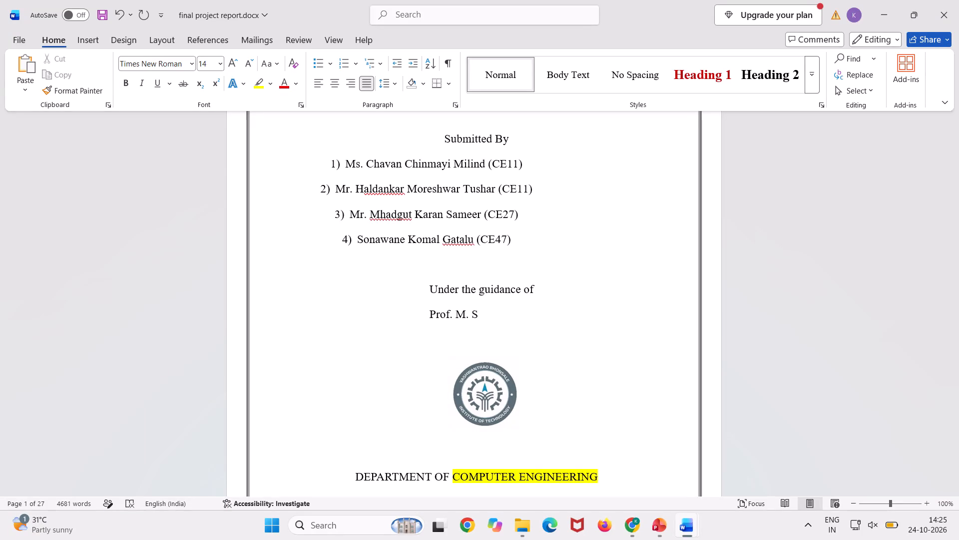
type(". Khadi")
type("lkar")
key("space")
Highlight the guide professor's name on the cover page in yellow.
scroll(549, 335, "down", 1)
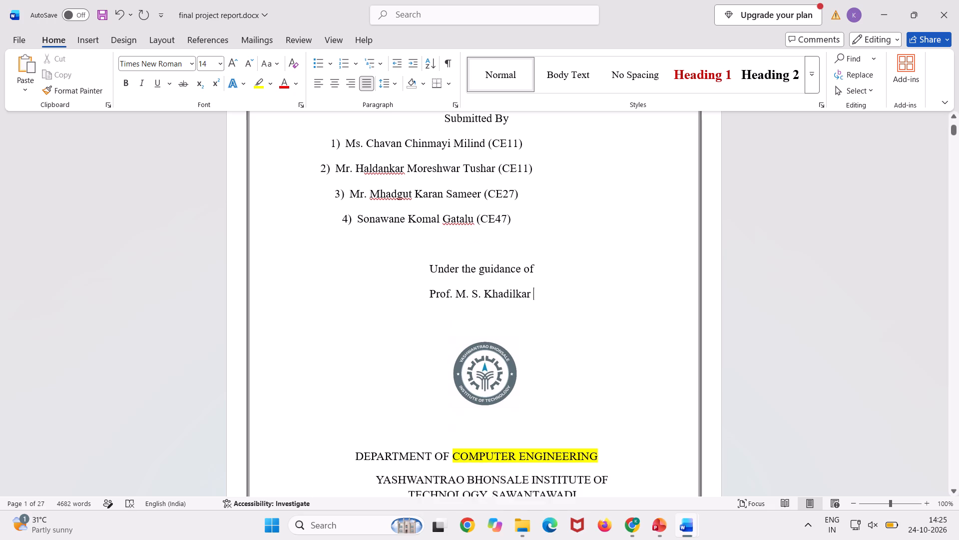
scroll(549, 335, "down", 2)
scroll(525, 331, "up", 1)
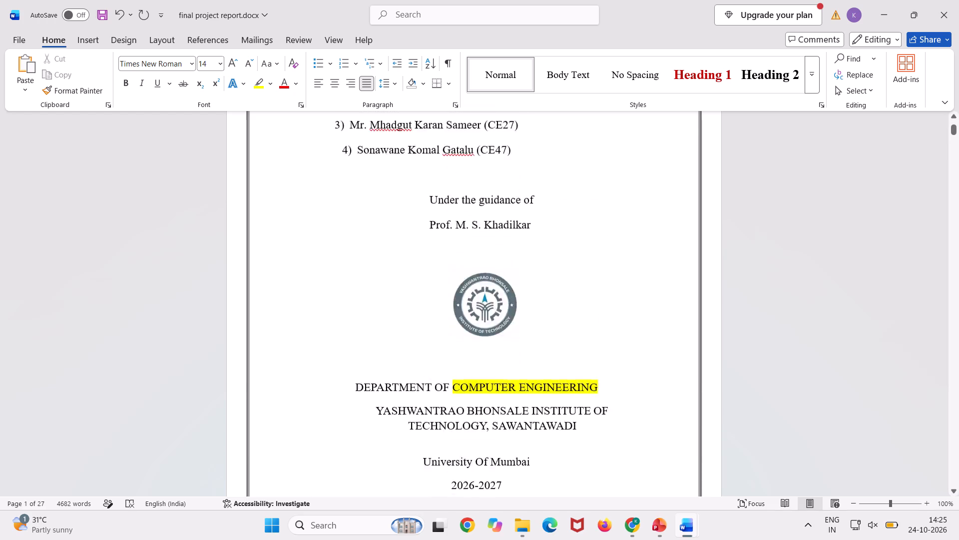
scroll(525, 331, "up", 3)
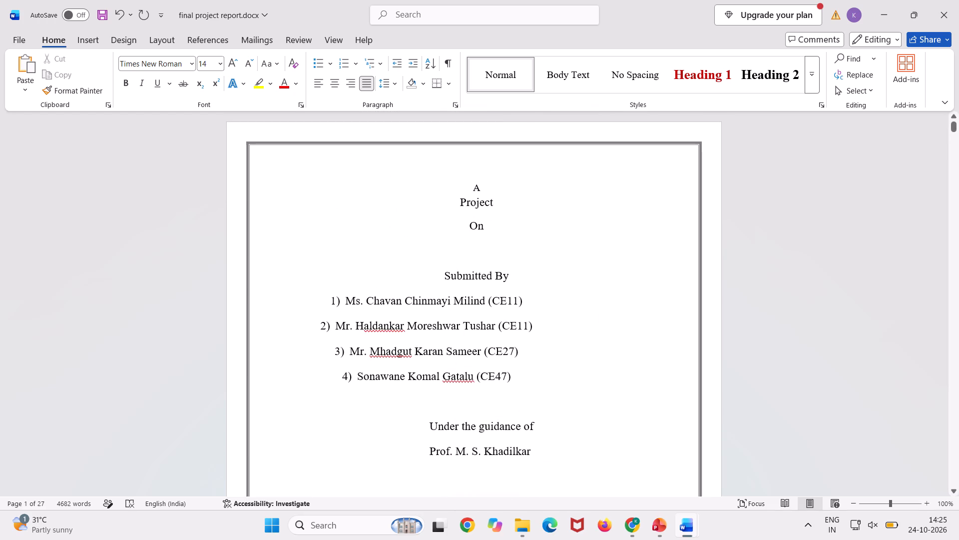
left_click_drag(534, 458, 425, 449)
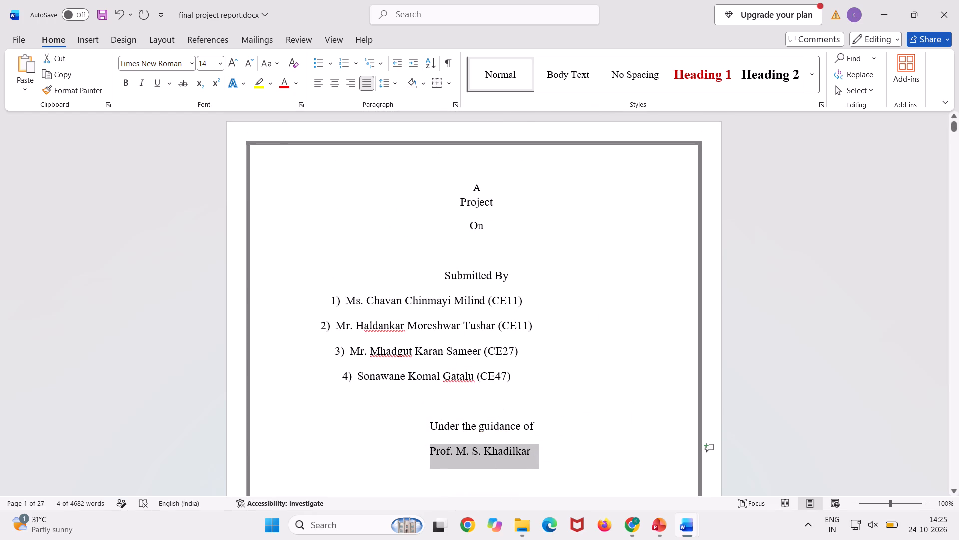
left_click(258, 82)
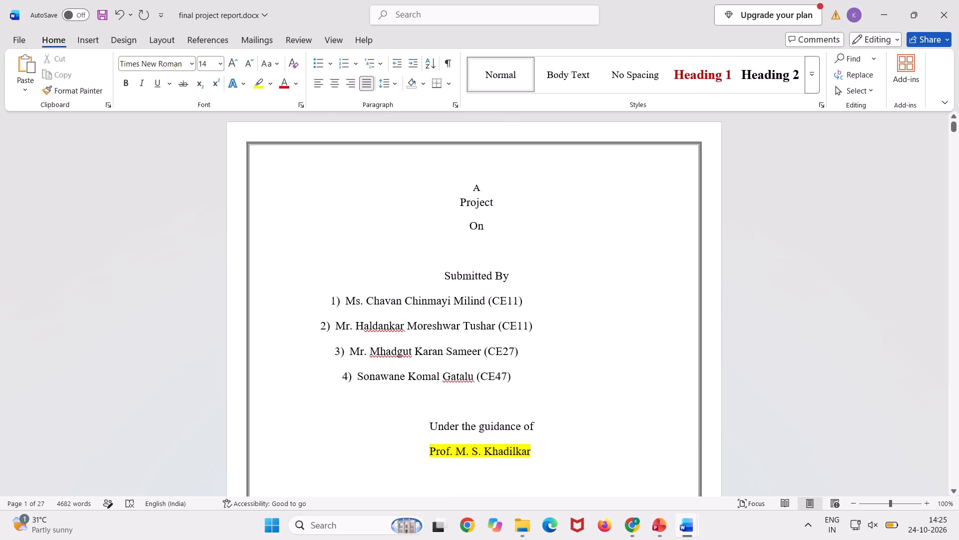
left_click(413, 255)
Enter the project title “VoteShield” in quotation marks on a centred line below "On" on the cover page.
left_click(477, 245)
left_click(498, 224)
key("Return")
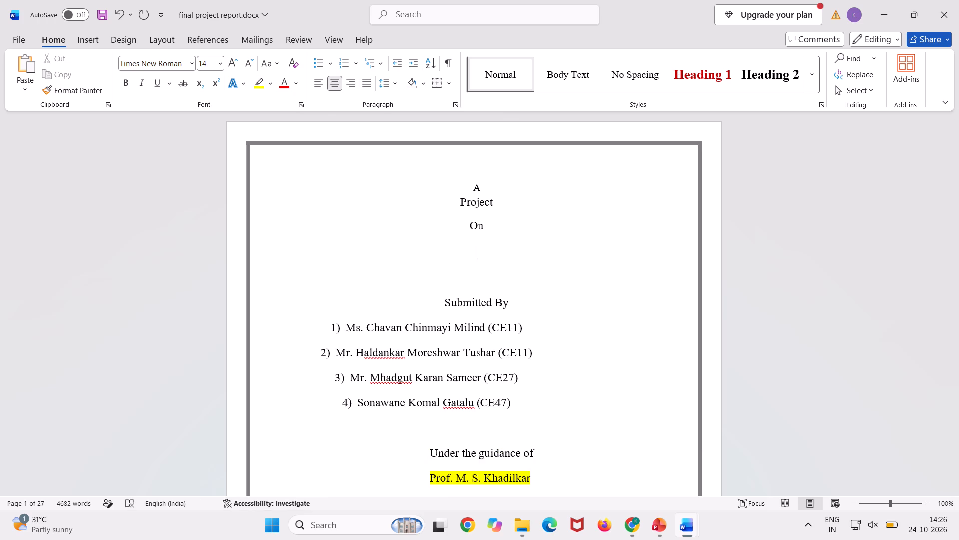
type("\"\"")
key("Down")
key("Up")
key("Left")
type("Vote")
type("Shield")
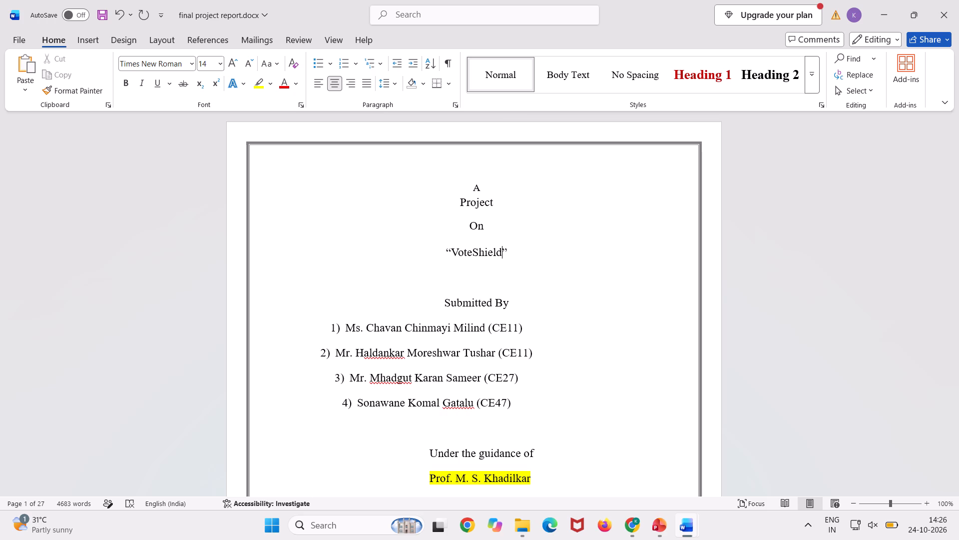
Highlight the project title “VoteShield” in yellow, including its quotation marks.
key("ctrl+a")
left_click(505, 252)
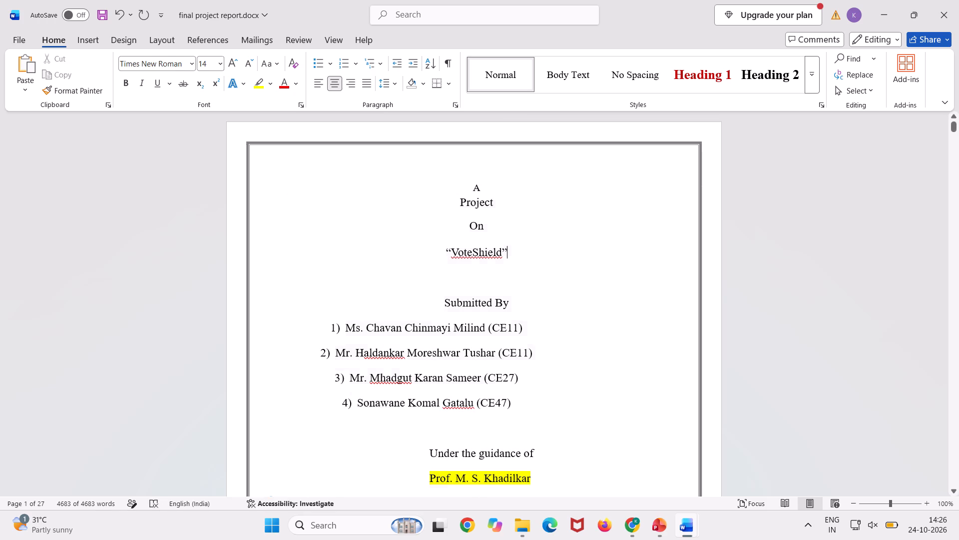
left_click_drag(510, 256, 449, 253)
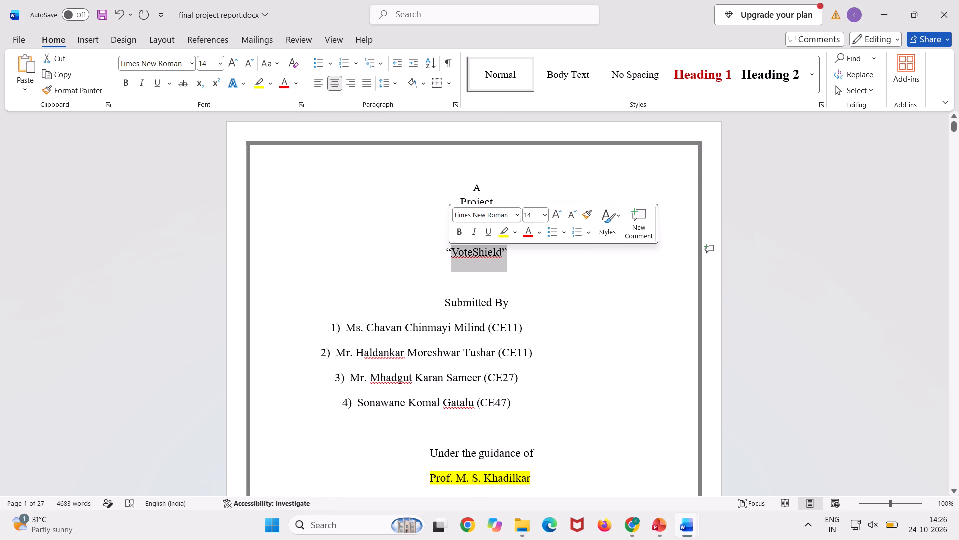
left_click(558, 259)
left_click_drag(516, 255, 415, 254)
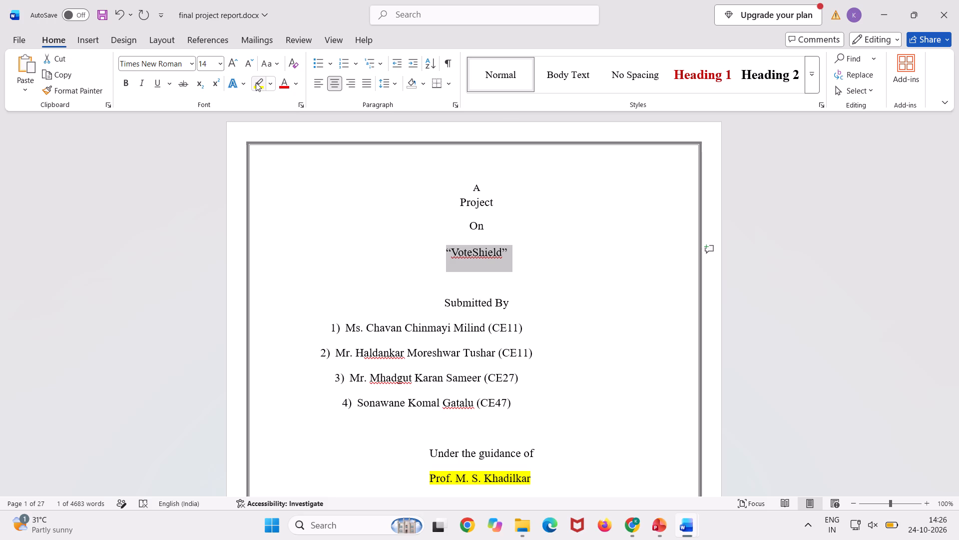
Apply yellow highlighting to the project title “VoteShield” on the cover page, including its quotation marks.
left_click(256, 82)
left_click(554, 278)
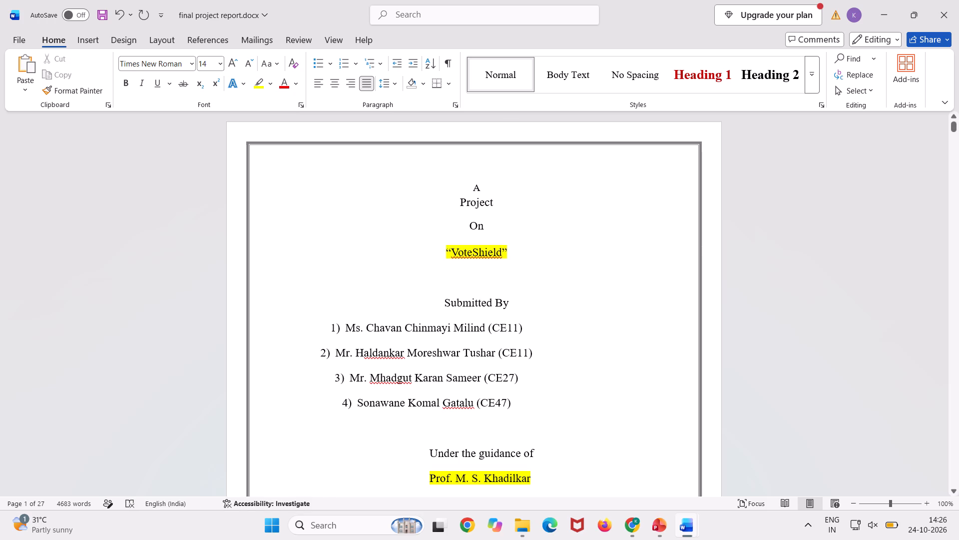
Remove the blank line between the project title “VoteShield” and "Submitted By" on the cover page.
left_click(464, 286)
key("BackSpace")
key("BackSpace")
key("BackSpace")
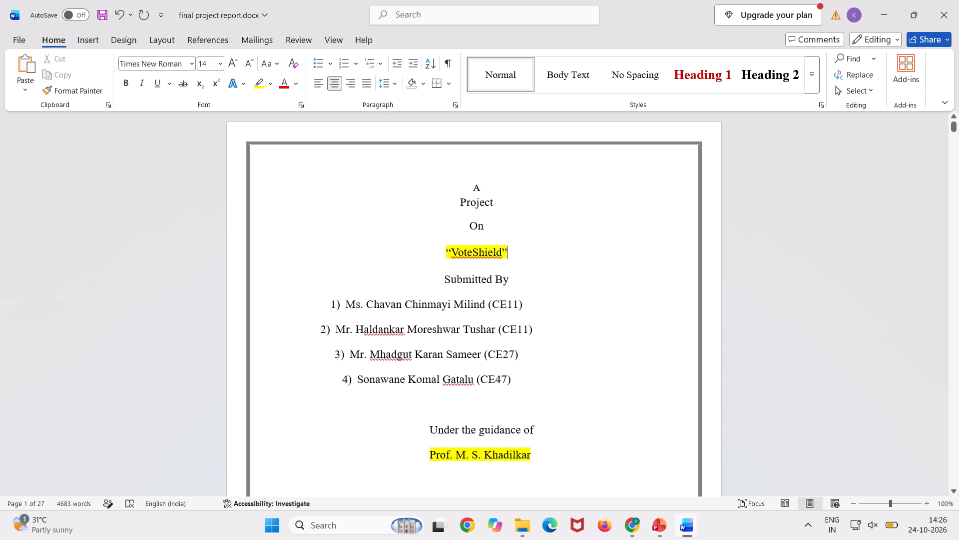
Try right, justified and centred alignment on the four numbered student entries under "Submitted By", and settle on left alignment.
left_click_drag(515, 383, 286, 310)
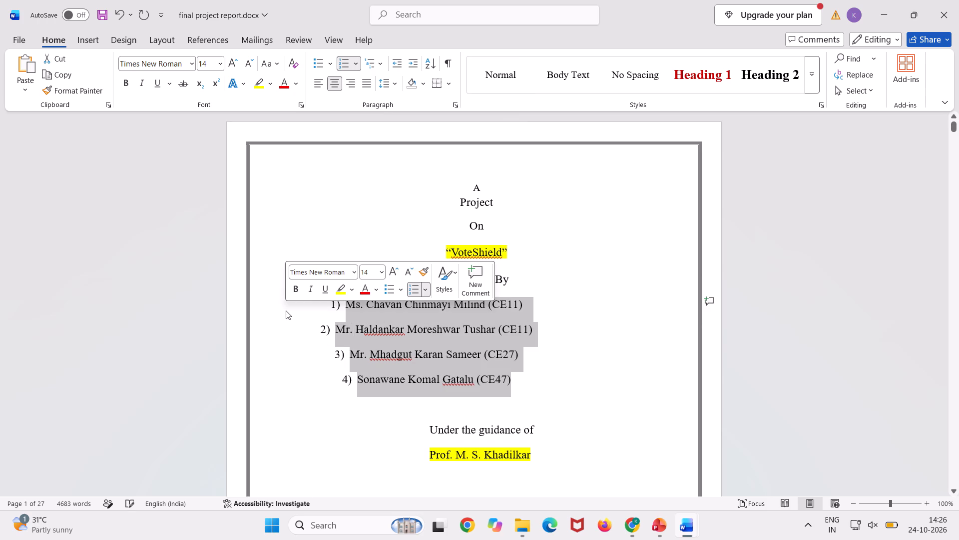
left_click(319, 83)
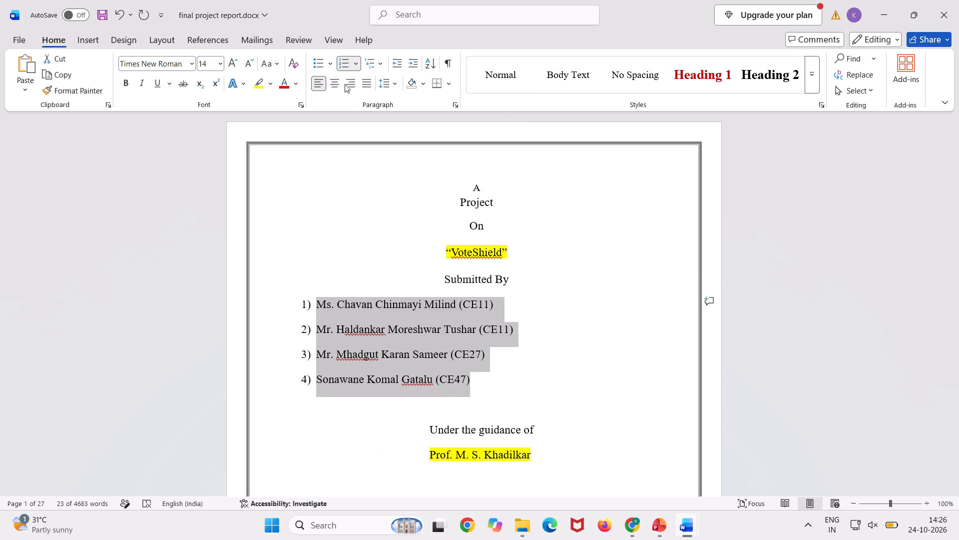
left_click(355, 85)
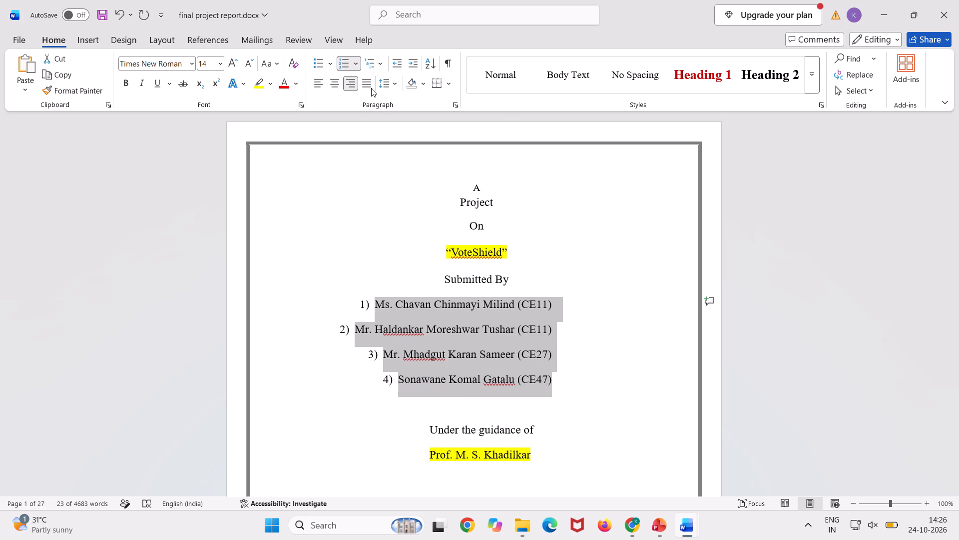
left_click(371, 88)
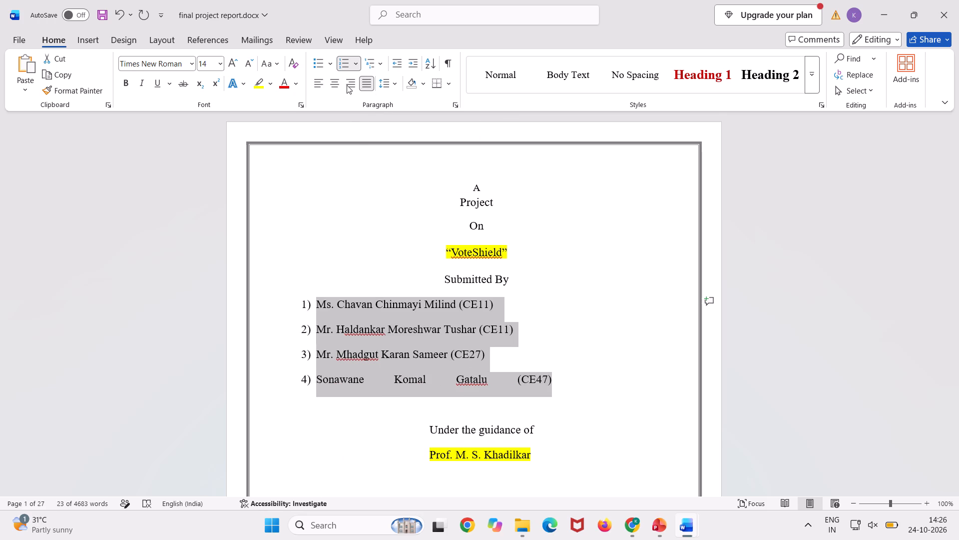
left_click(335, 85)
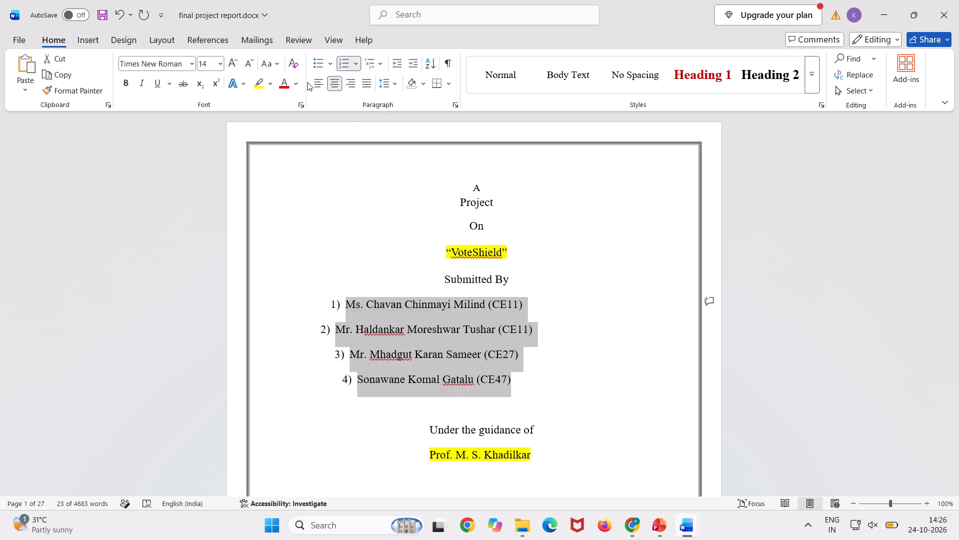
left_click(320, 86)
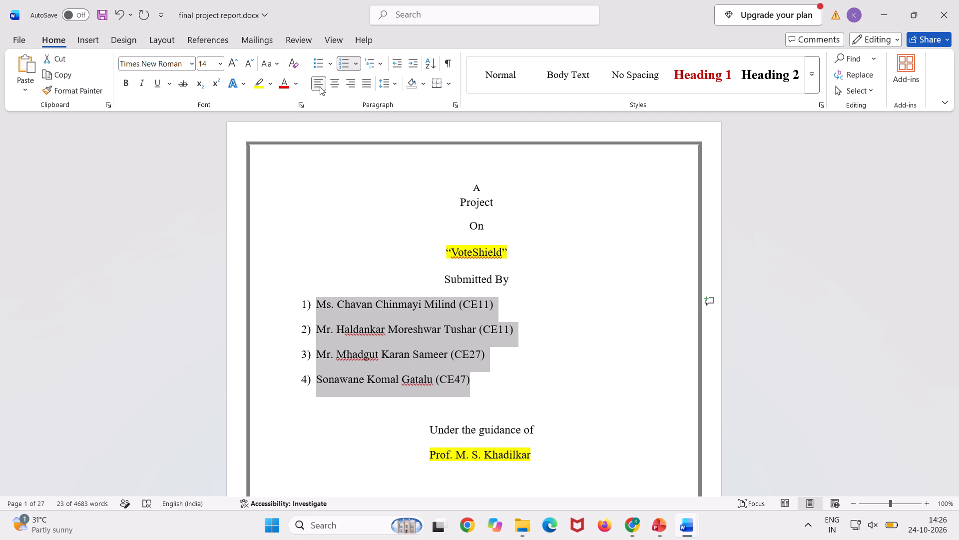
Centre the four student entries on the cover page and remove their numbering.
left_click(331, 83)
left_click(344, 62)
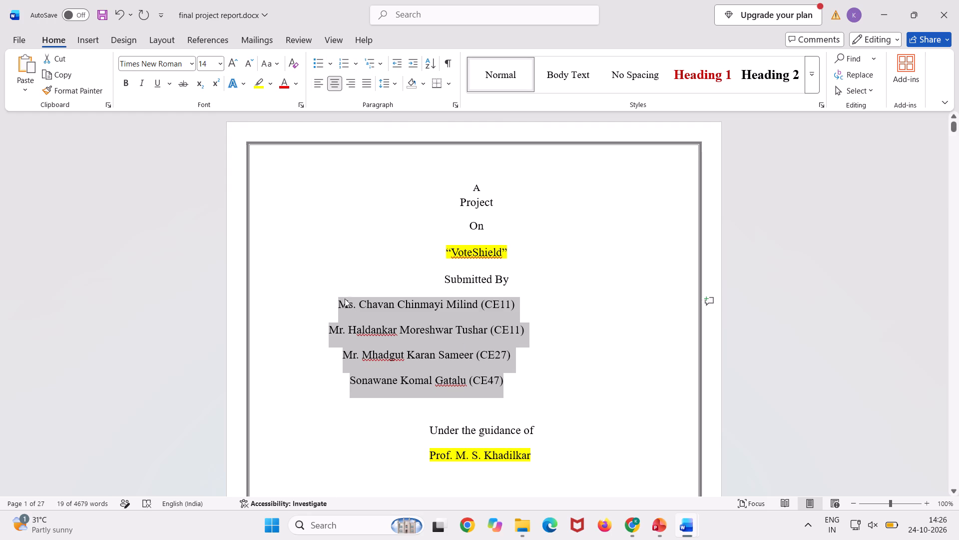
Shift the first student's entry on the cover page to the right with leading spaces, keeping it on one line.
left_click(341, 302)
left_click(341, 302)
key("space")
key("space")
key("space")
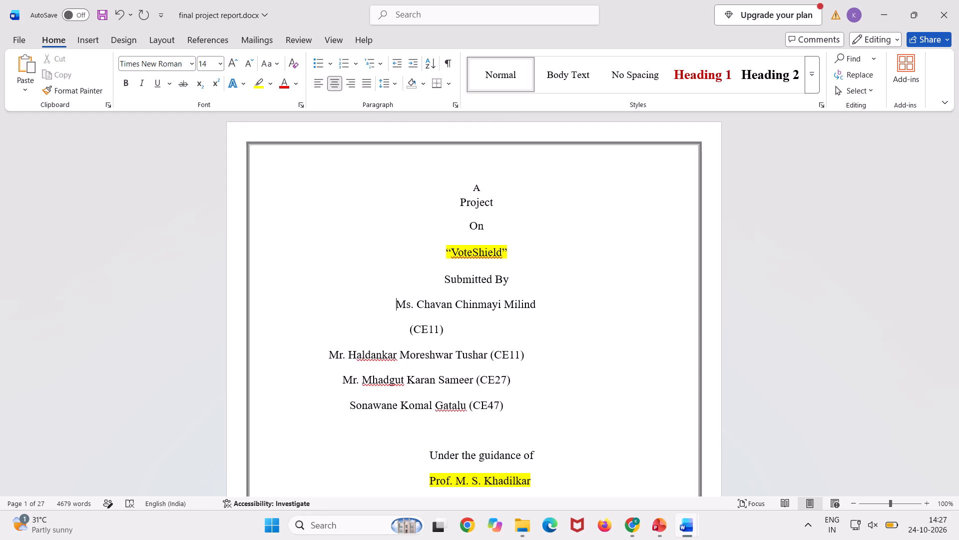
key("BackSpace")
key("BackSpace")
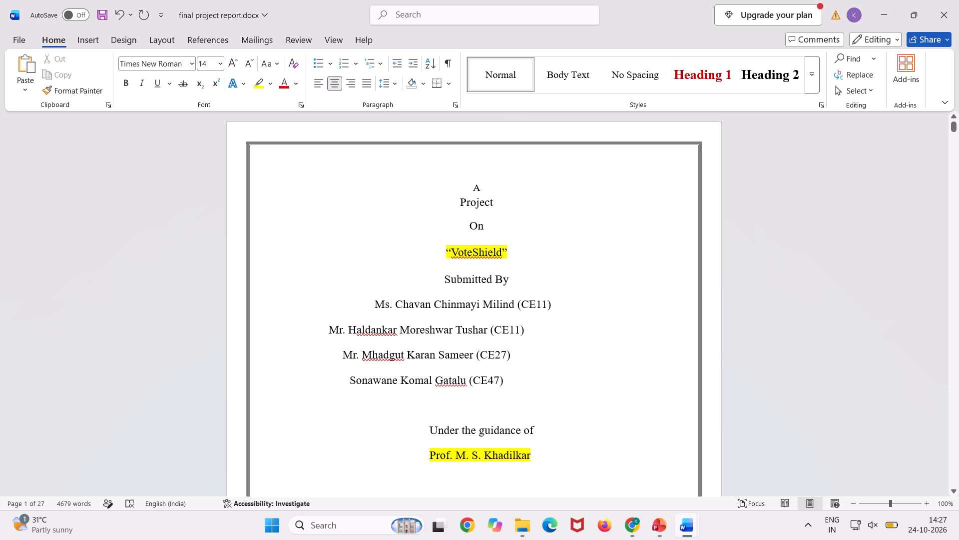
Shift the second student's entry on the cover page to the right with leading spaces, adjusting their number for alignment.
left_click(329, 329)
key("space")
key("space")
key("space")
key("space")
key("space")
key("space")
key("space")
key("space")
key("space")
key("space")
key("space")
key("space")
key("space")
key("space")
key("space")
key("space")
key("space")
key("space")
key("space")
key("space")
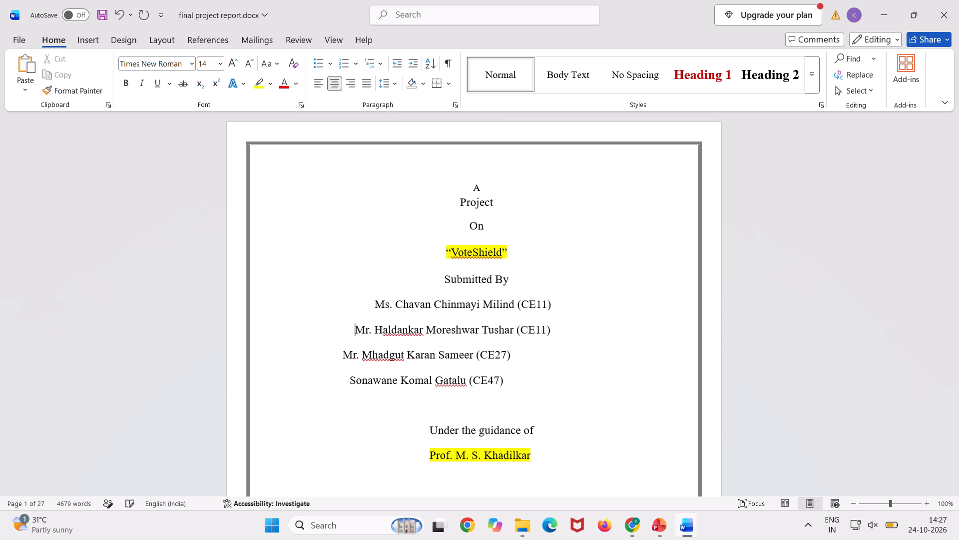
key("BackSpace")
key("BackSpace")
key("BackSpace")
key("BackSpace")
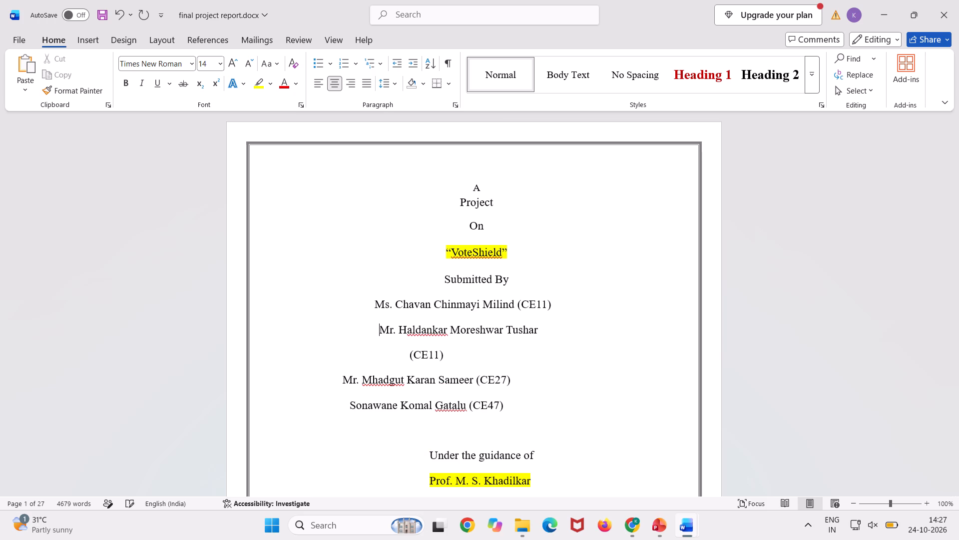
key("BackSpace")
key("BackSpace")
key("BackSpace")
key("BackSpace")
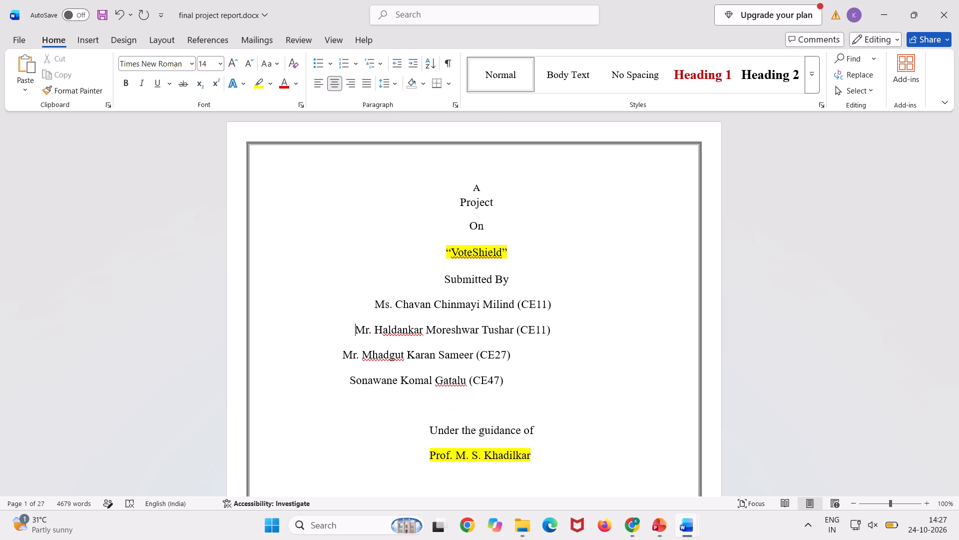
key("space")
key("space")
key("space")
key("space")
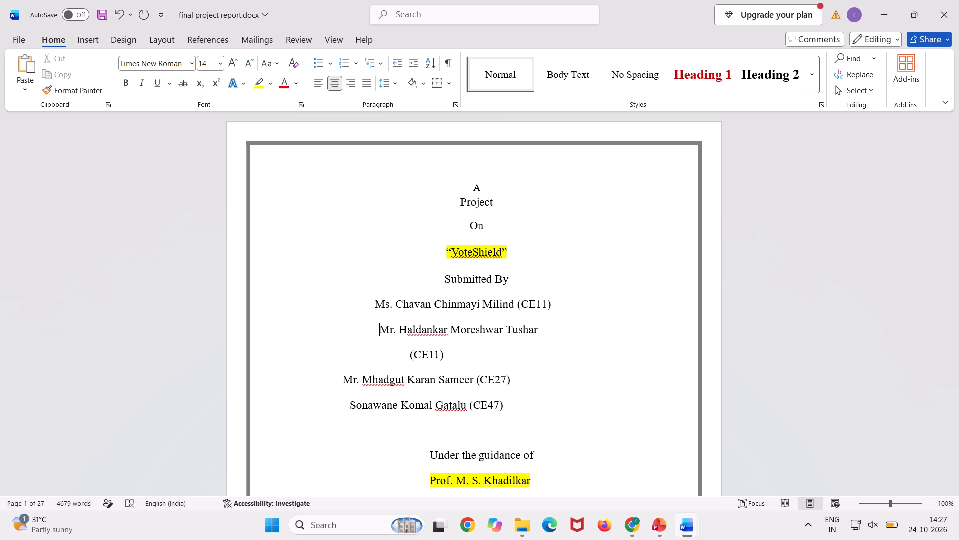
left_click(342, 380)
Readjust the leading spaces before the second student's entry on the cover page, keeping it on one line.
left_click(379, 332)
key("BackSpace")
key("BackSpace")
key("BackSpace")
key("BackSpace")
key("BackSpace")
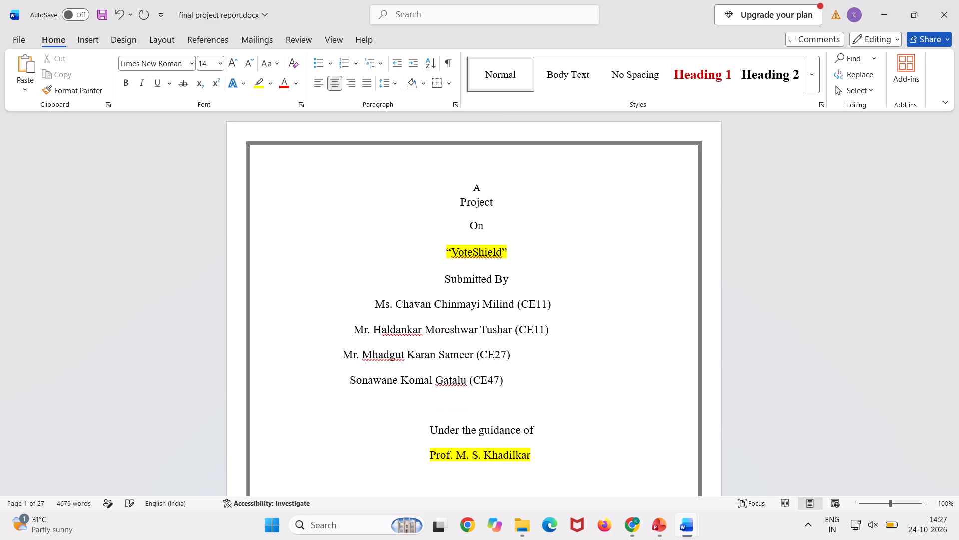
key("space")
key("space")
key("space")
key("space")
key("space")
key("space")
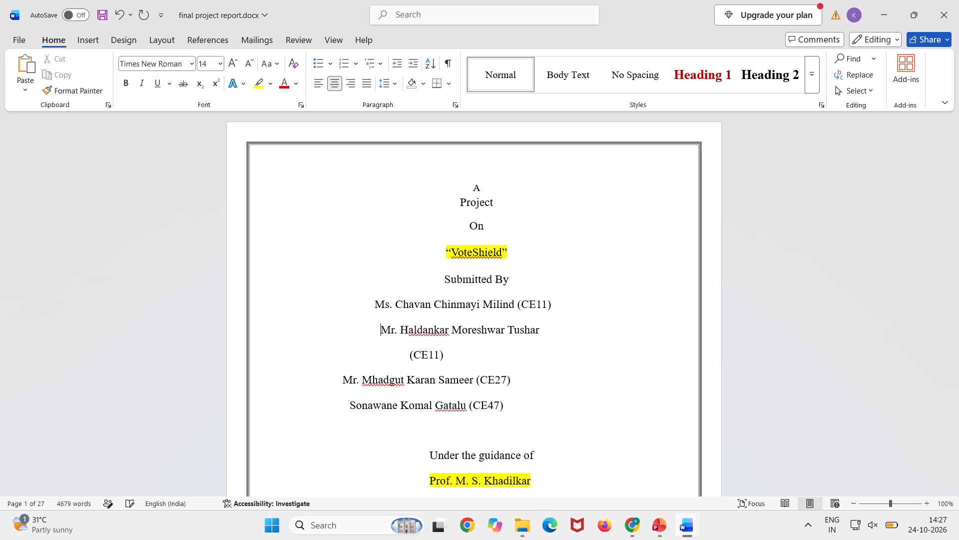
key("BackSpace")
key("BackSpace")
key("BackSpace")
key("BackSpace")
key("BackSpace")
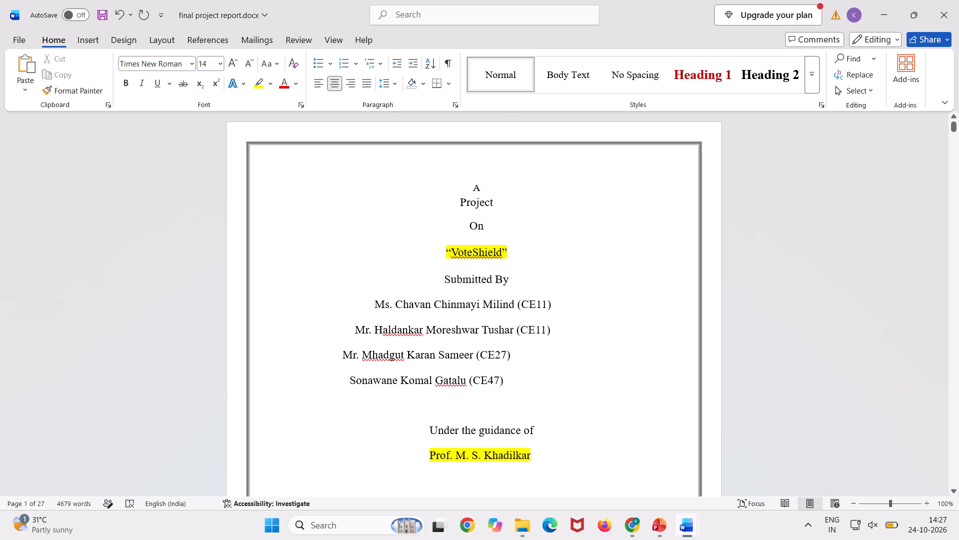
Delete all four student entries under “Submitted By” on the cover page.
left_click_drag(516, 380, 366, 300)
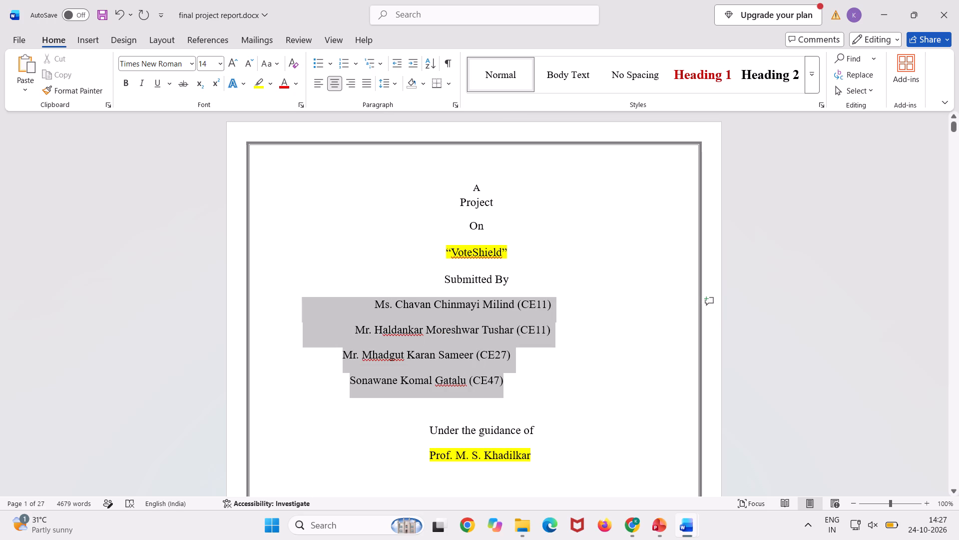
left_click_drag(366, 300, 367, 301)
key("BackSpace")
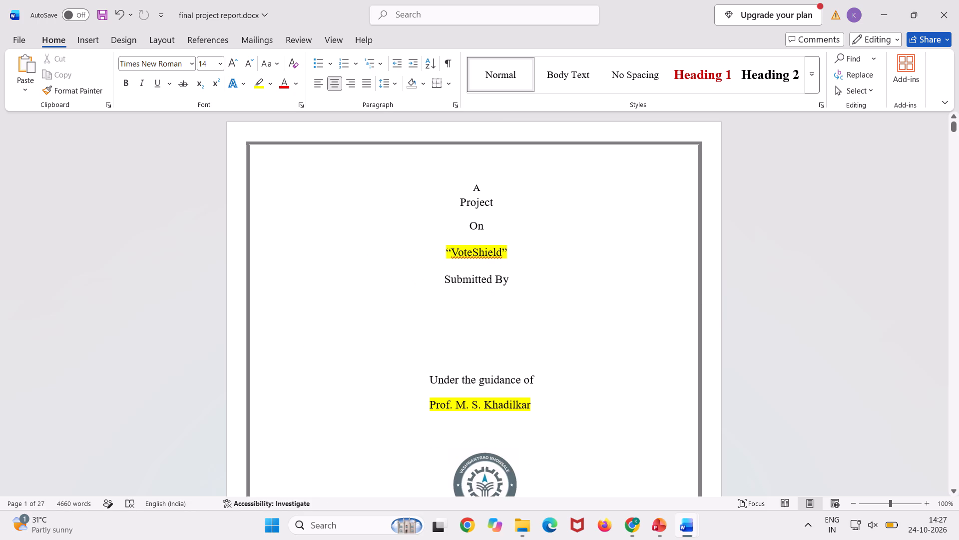
Start a “1)” numbered list under “Submitted By” with the first student's name and bracketed roll number, consulting the student list in ChatGPT.
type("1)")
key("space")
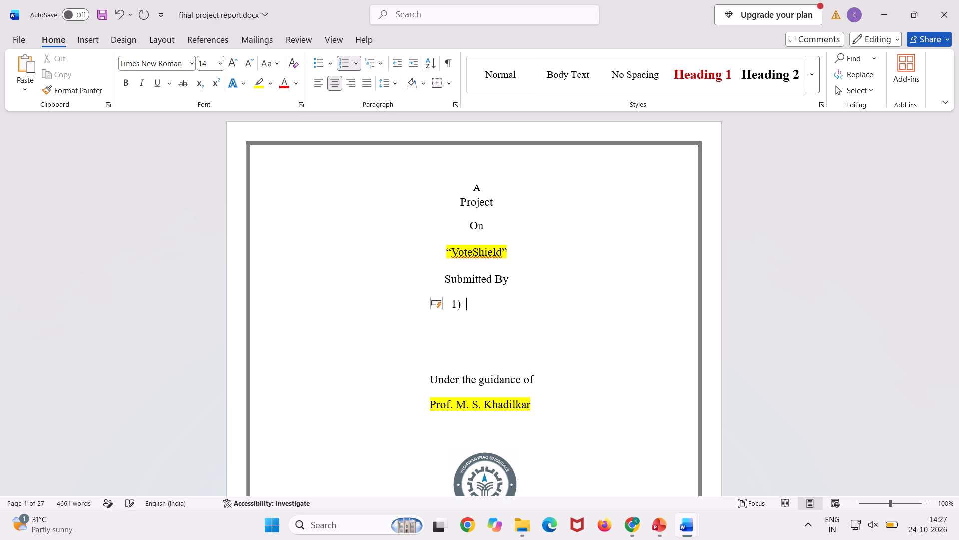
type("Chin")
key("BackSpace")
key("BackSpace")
left_click(639, 526)
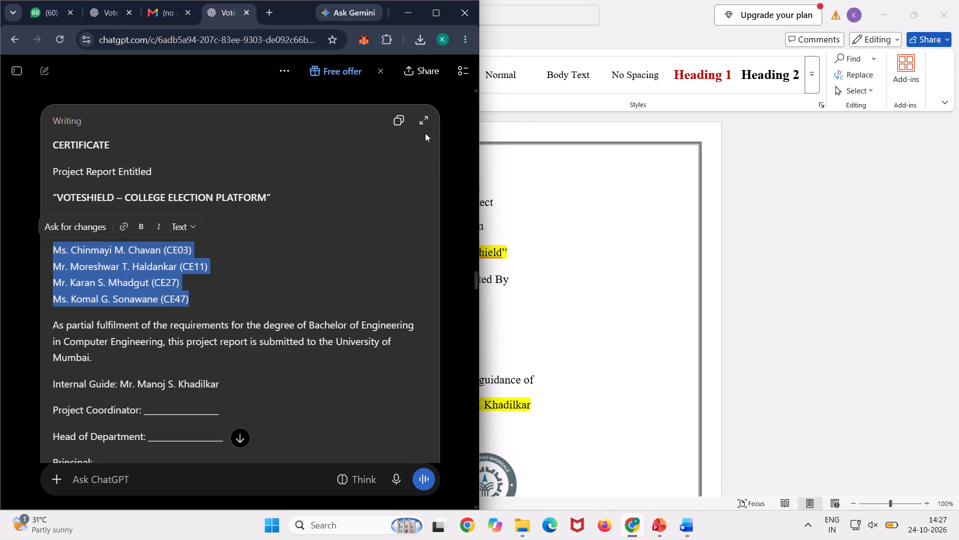
left_click(411, 18)
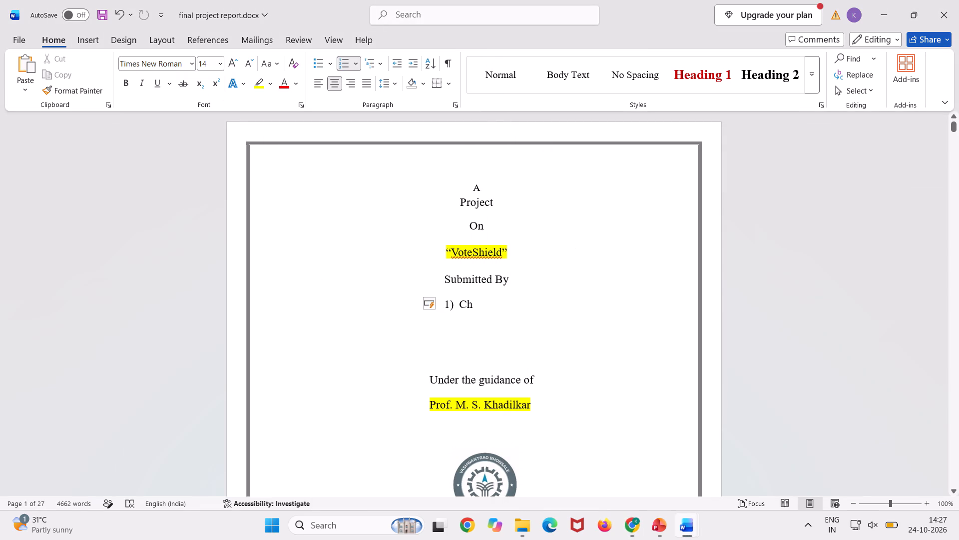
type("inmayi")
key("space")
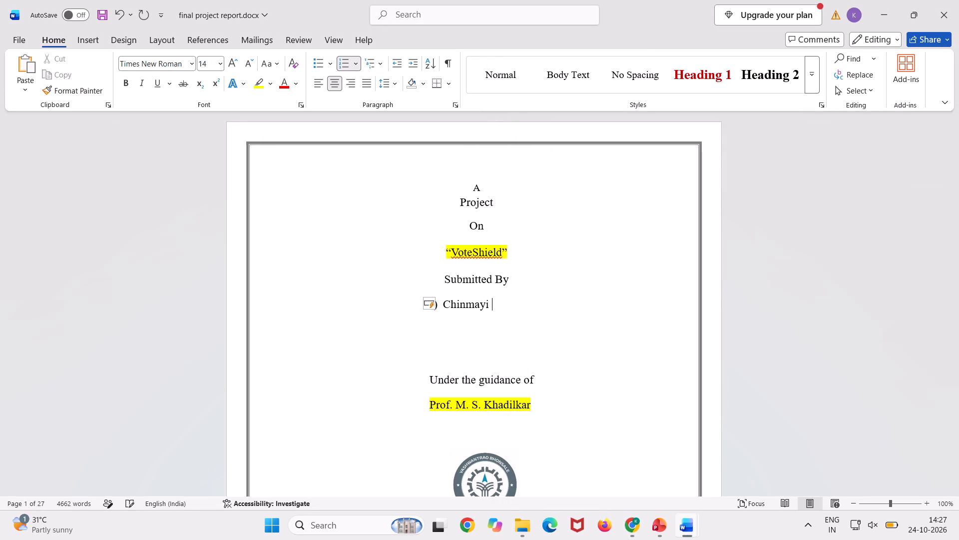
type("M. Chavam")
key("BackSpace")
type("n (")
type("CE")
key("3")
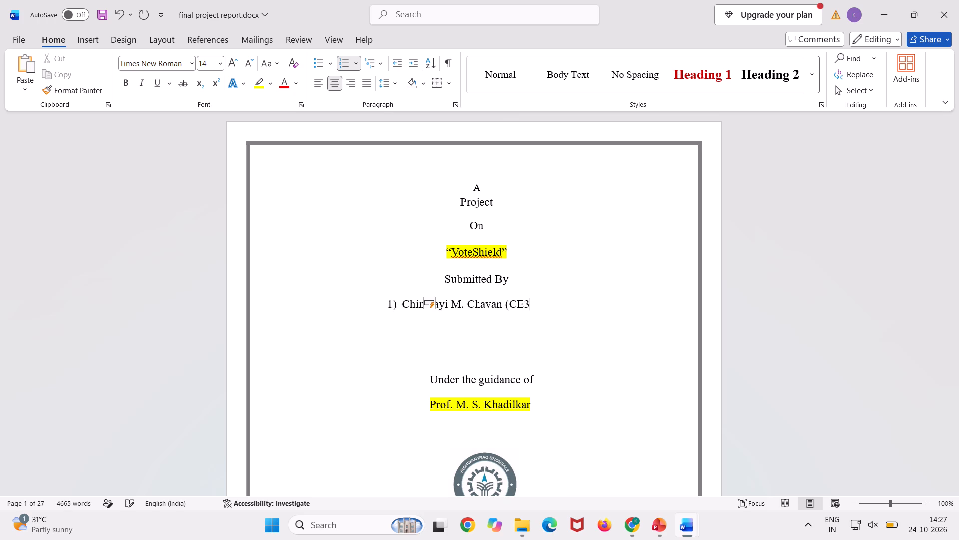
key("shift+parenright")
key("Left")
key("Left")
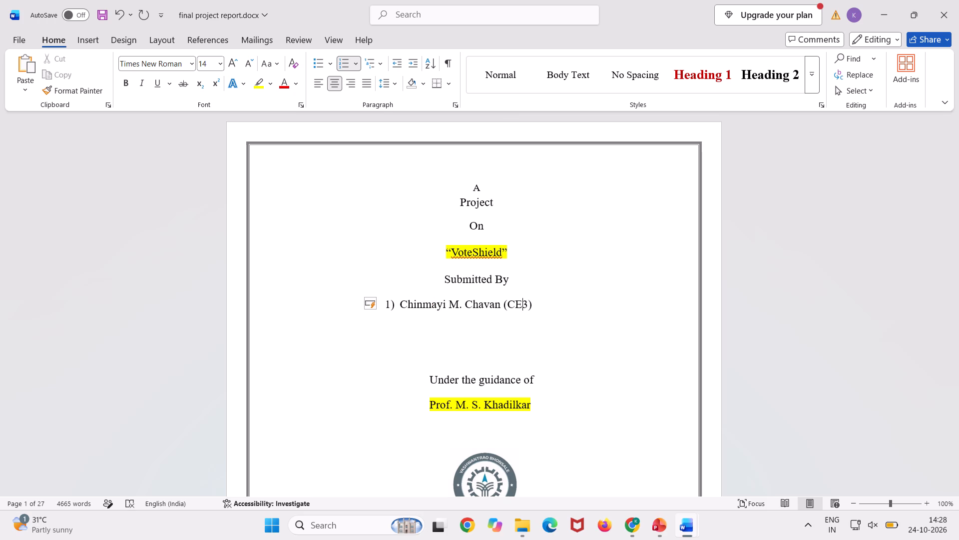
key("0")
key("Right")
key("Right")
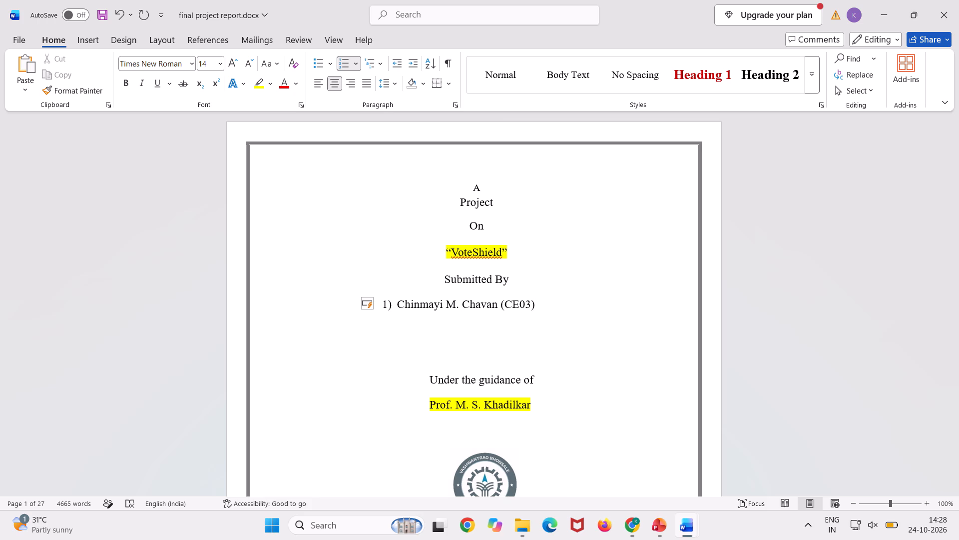
Add a second item to the student list and prefix the first student's name with “Ms.”.
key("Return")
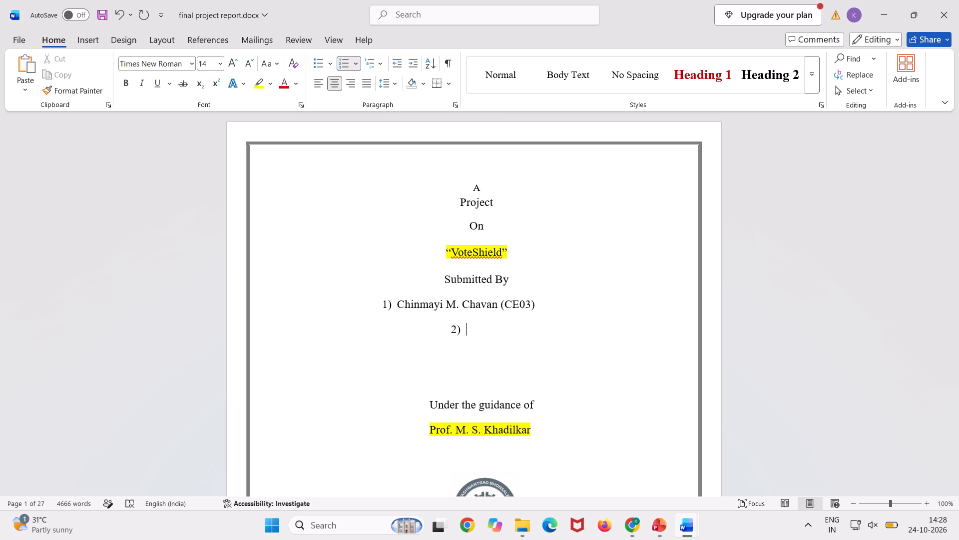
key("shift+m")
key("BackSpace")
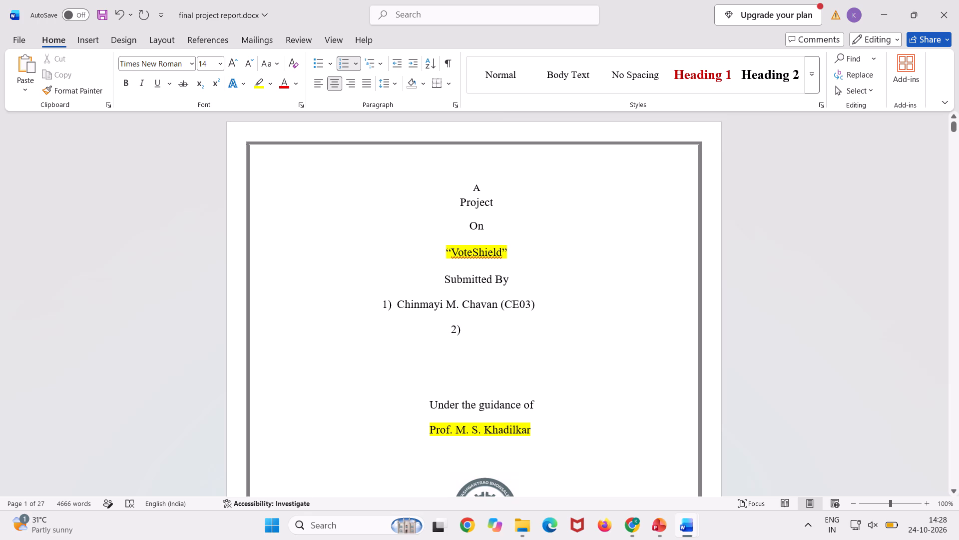
left_click(398, 303)
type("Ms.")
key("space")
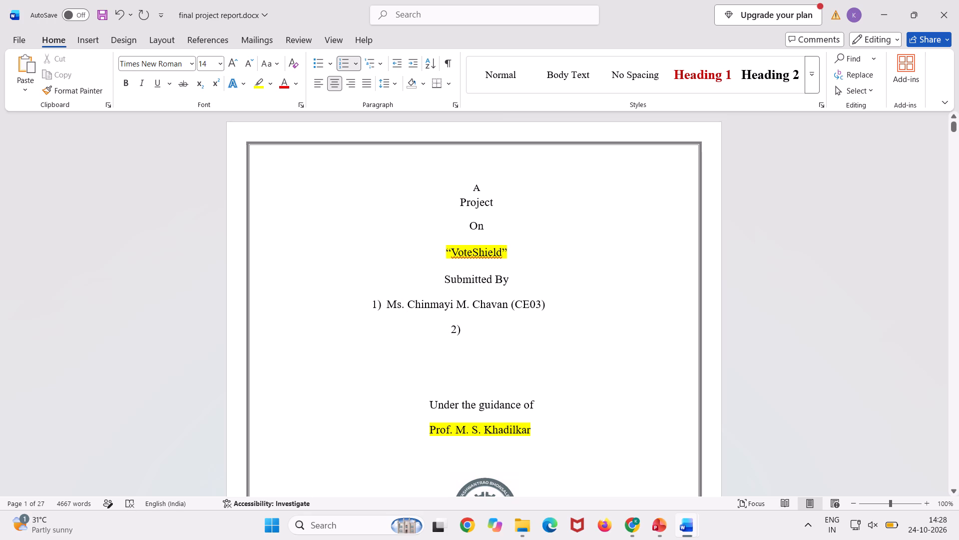
Enter the second student's name with the “Mr.” prefix and their bracketed roll number as list item 2.
left_click(471, 334)
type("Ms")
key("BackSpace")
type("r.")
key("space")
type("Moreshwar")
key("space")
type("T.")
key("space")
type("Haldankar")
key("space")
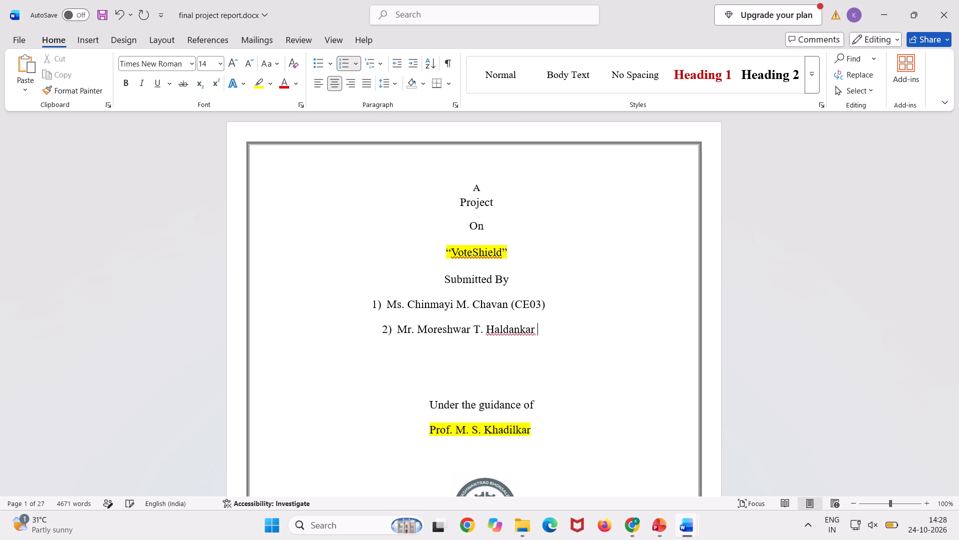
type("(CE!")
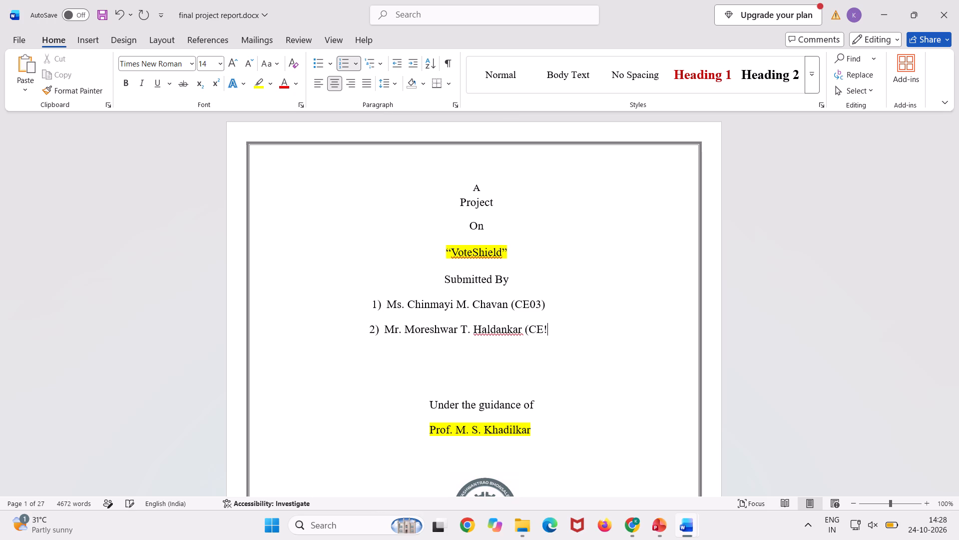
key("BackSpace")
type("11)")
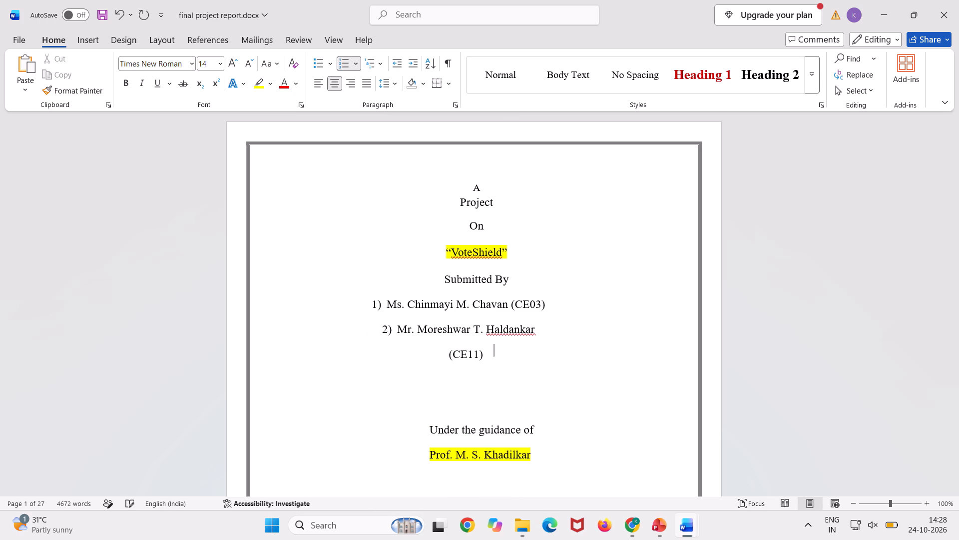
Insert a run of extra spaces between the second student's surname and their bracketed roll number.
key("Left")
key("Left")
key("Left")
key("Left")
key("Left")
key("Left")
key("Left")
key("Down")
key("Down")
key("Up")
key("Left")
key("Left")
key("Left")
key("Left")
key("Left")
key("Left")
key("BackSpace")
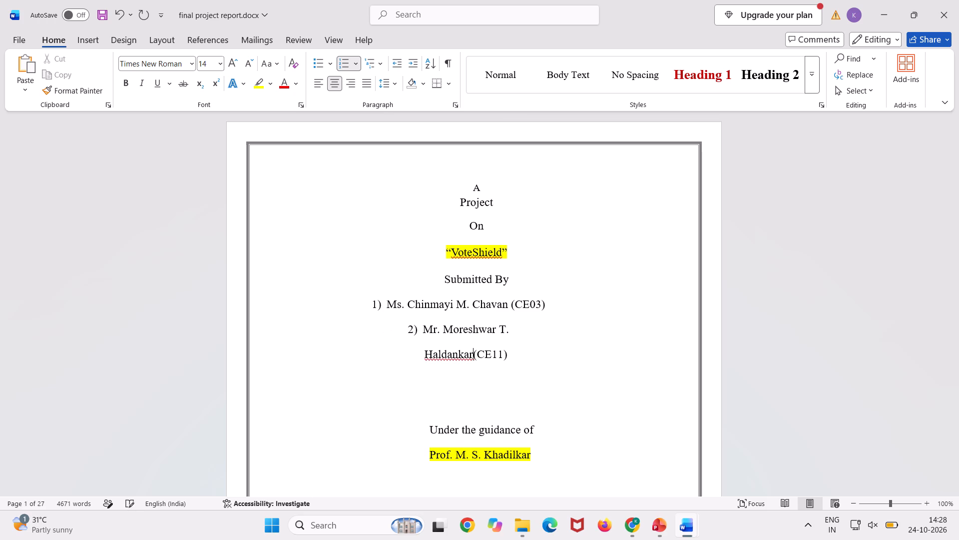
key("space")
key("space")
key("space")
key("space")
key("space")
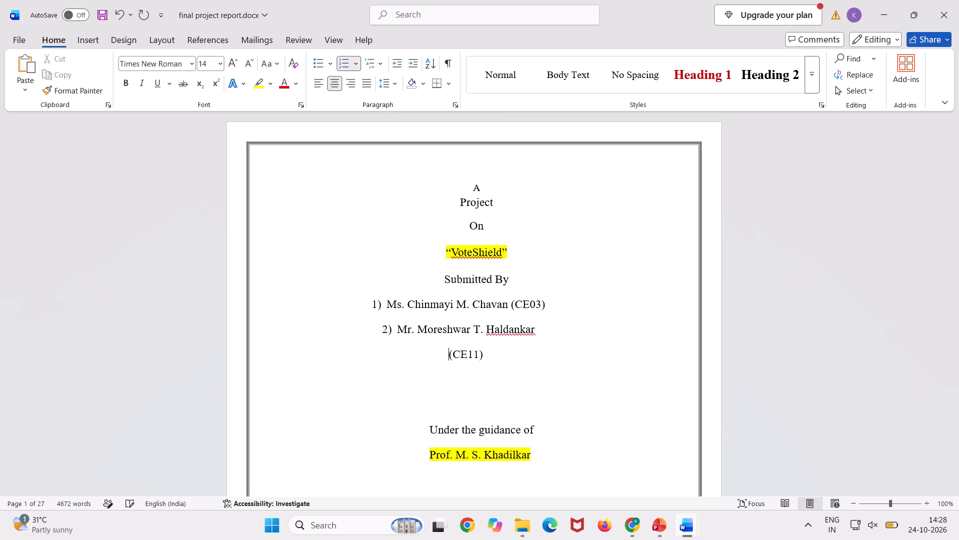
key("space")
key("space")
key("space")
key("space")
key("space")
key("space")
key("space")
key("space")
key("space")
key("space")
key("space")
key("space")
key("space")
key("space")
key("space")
Remove the numbering from both student entries on the cover page.
left_click_drag(486, 352, 358, 300)
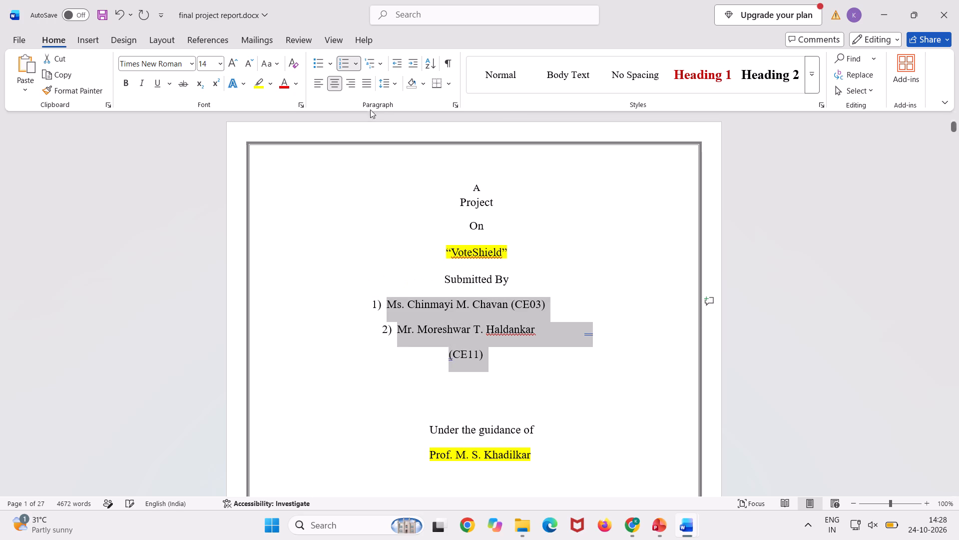
left_click(342, 66)
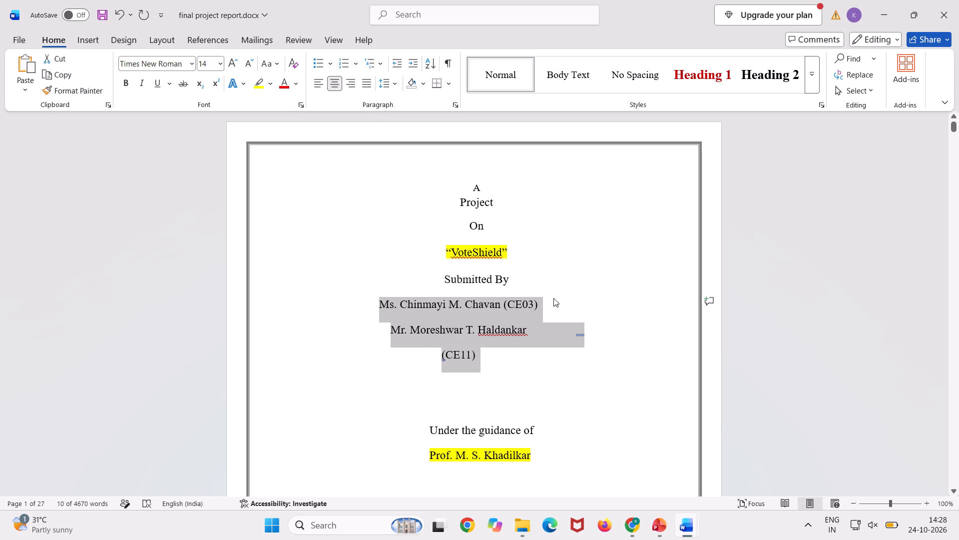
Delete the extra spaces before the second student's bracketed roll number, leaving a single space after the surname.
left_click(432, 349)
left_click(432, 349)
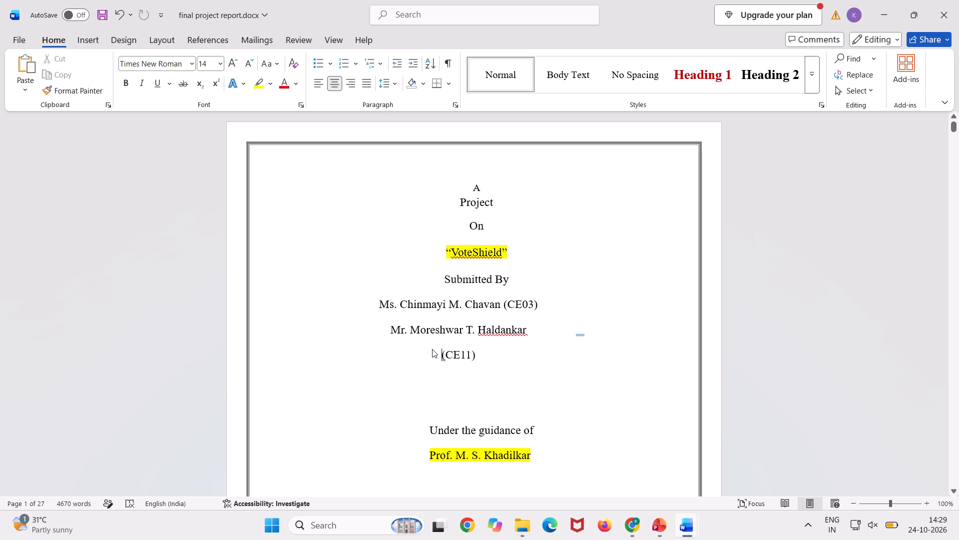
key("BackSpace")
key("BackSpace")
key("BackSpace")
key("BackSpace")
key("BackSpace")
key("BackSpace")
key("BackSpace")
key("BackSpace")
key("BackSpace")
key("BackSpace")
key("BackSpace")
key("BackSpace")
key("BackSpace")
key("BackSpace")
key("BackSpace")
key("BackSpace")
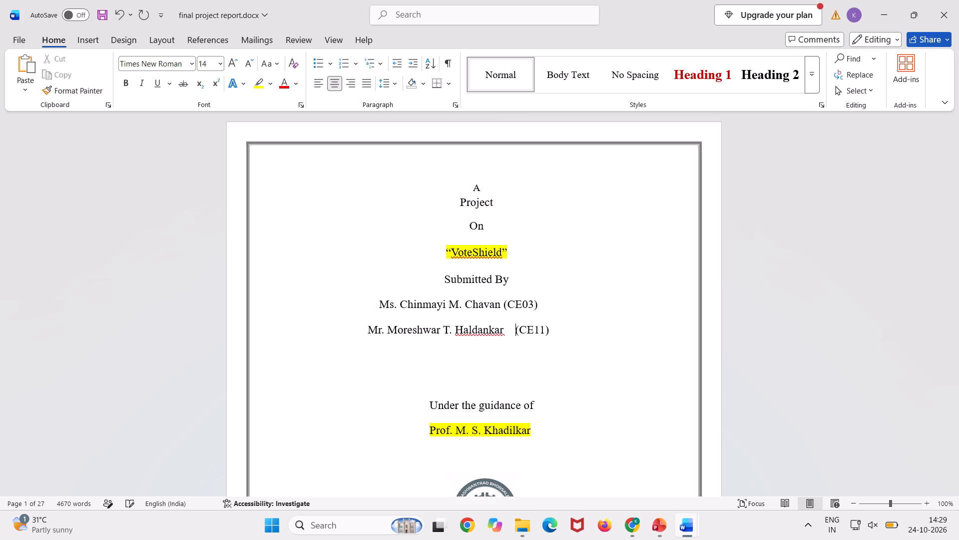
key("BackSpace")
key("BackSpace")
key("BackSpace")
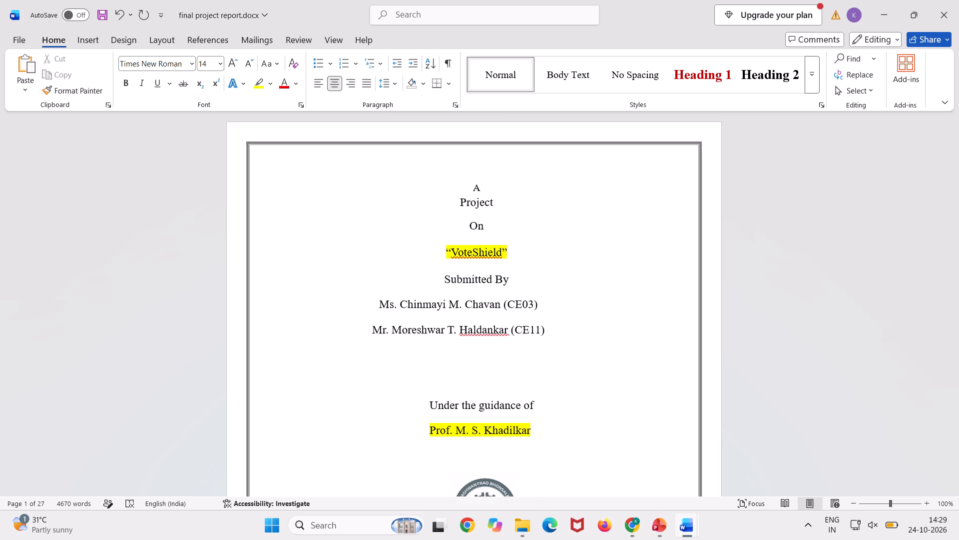
Correct the spacing between the second student's surname and the roll code (CE11) on the cover page.
key("BackSpace")
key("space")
Add the third student's entry on a new line of the cover page, with the title “Mr.” and roll code (CE27).
left_click(558, 337)
key("Return")
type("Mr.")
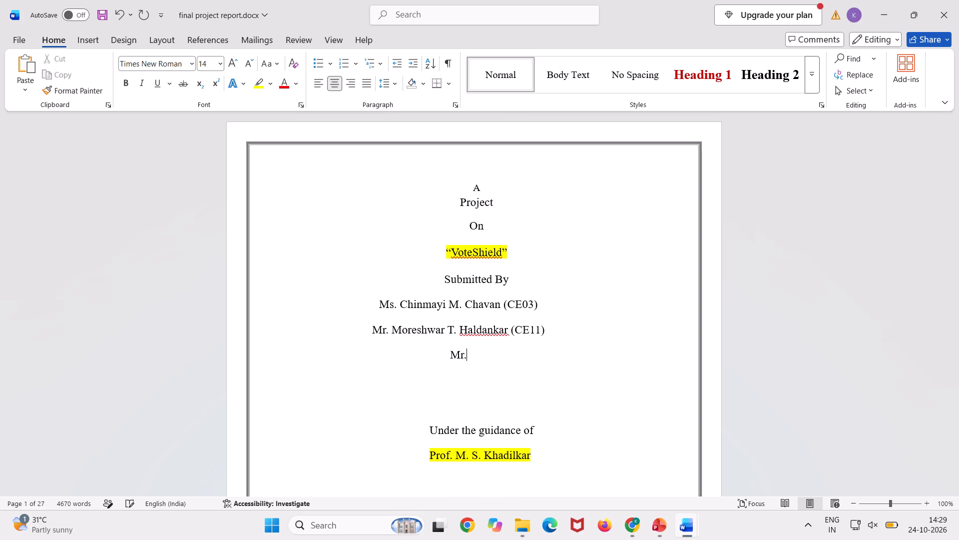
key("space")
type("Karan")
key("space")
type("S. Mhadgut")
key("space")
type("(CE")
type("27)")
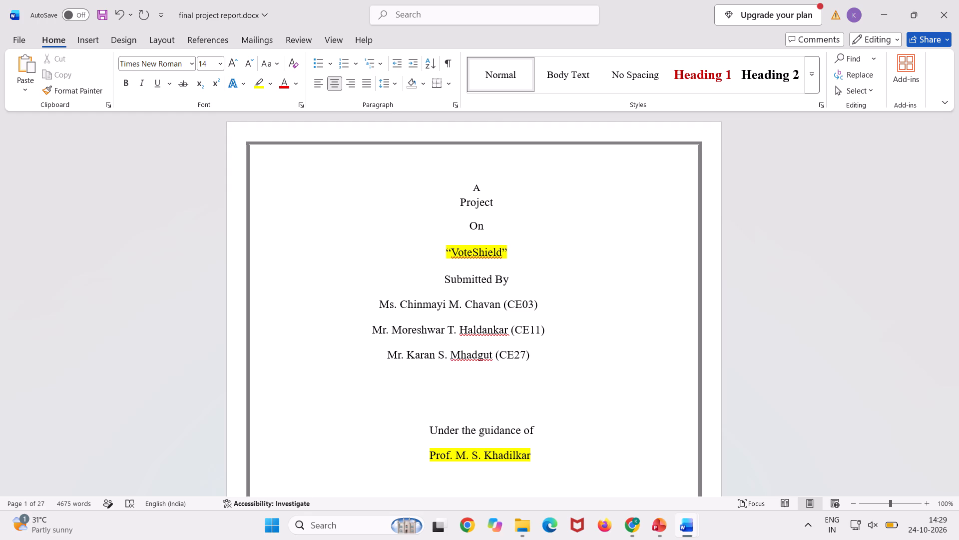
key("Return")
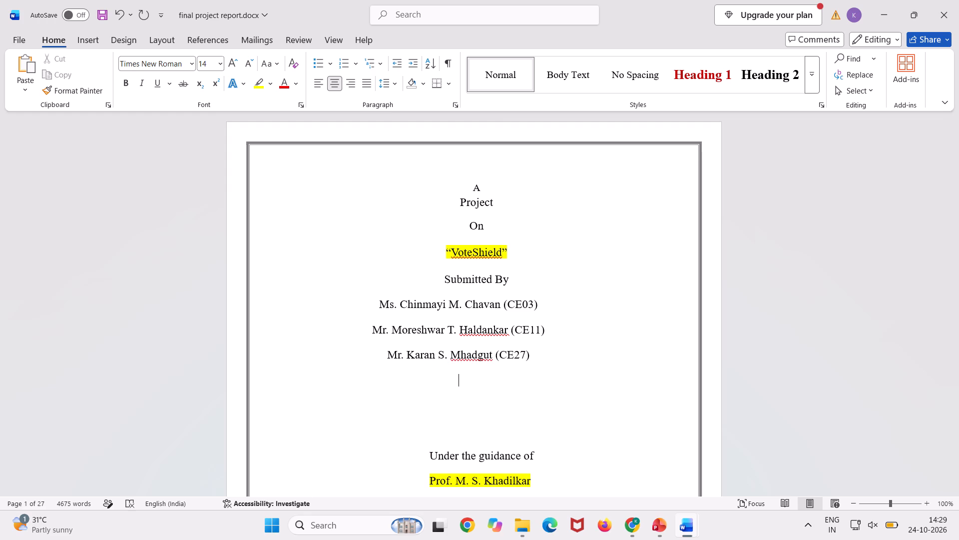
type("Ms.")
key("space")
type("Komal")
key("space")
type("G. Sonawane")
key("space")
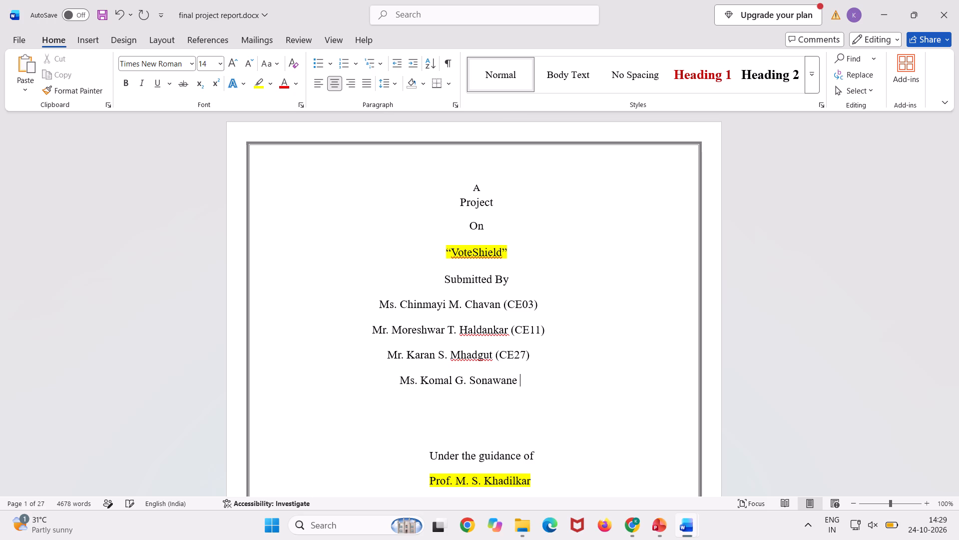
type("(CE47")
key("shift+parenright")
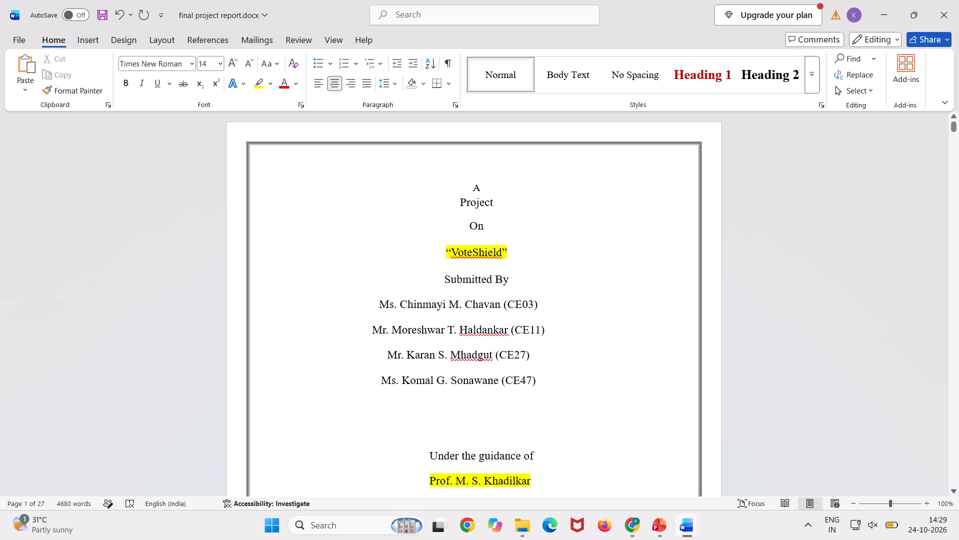
Shift the second student's entry (CE11) further right with leading spaces so its start lines up with the first student's entry.
left_click(374, 329)
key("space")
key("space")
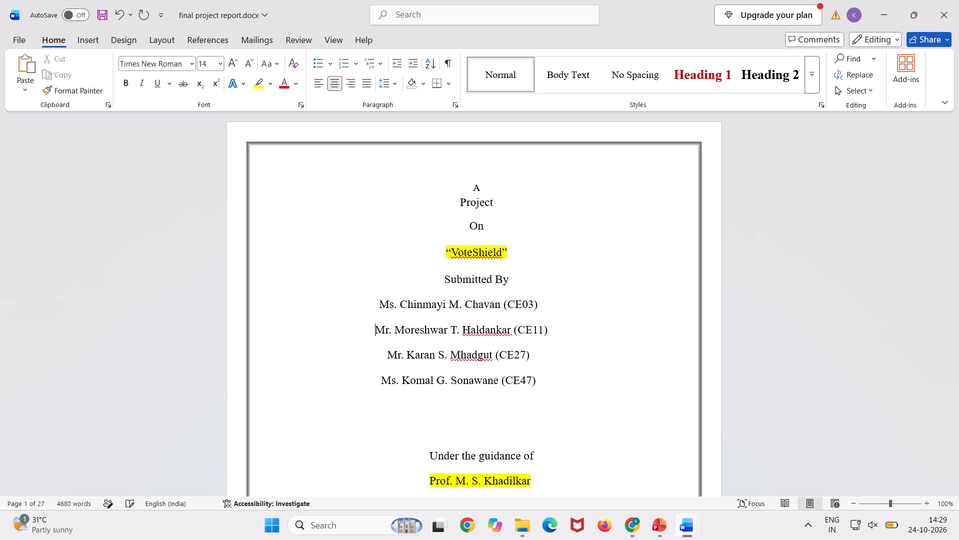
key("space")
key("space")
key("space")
key("BackSpace")
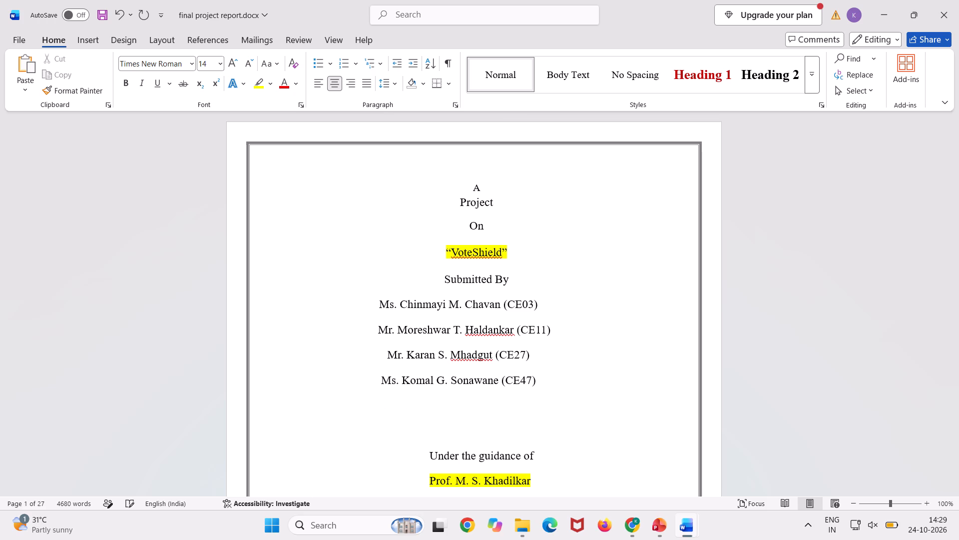
Remove the centring from the third student's entry (CE27) and indent it with leading spaces to line up with the entries above.
left_click(389, 353)
key("BackSpace")
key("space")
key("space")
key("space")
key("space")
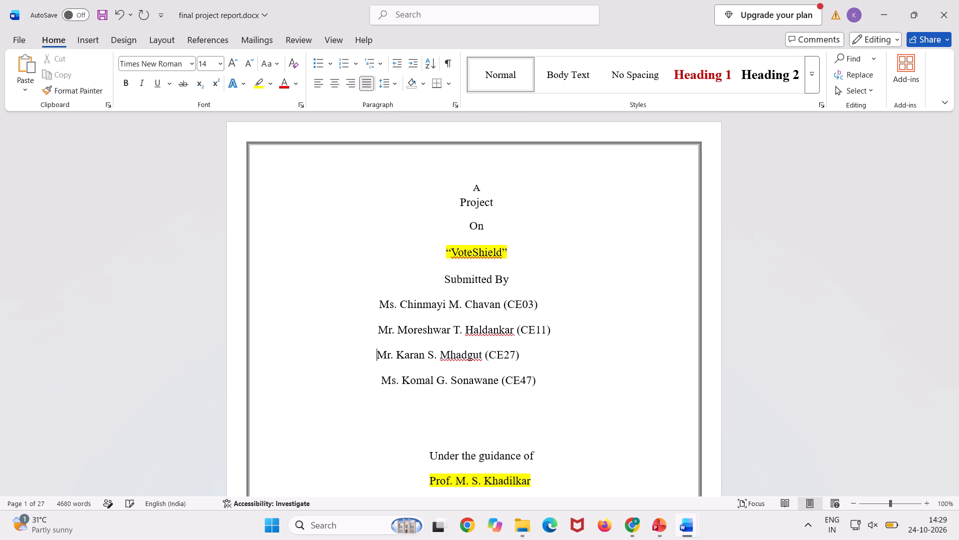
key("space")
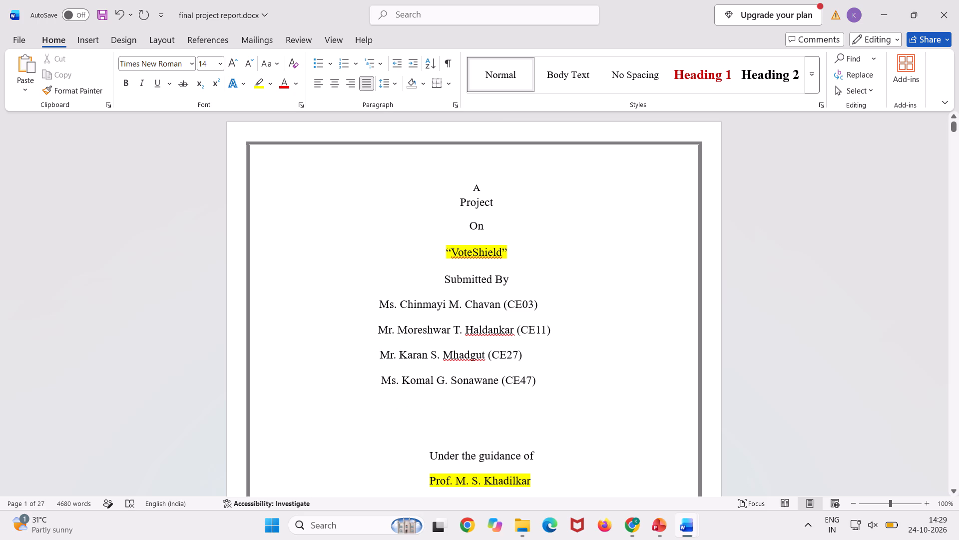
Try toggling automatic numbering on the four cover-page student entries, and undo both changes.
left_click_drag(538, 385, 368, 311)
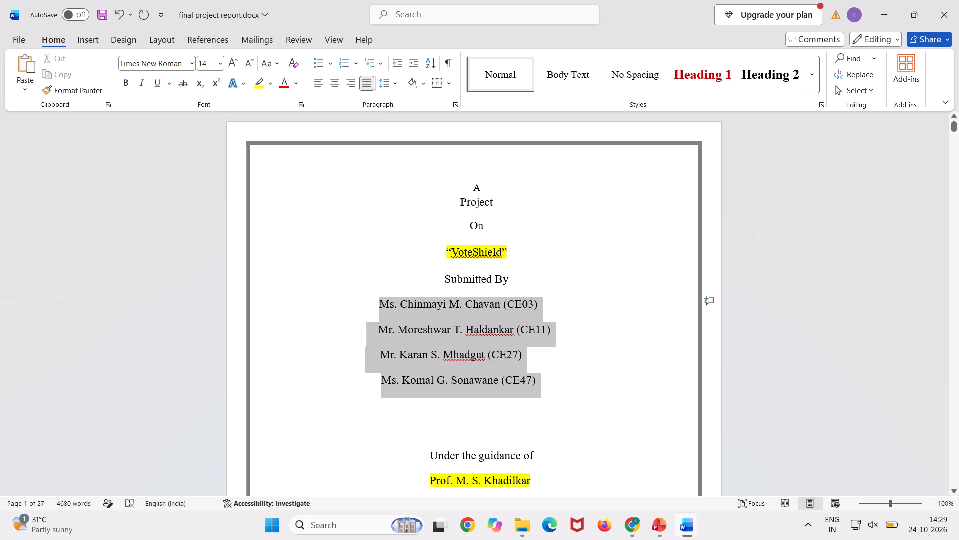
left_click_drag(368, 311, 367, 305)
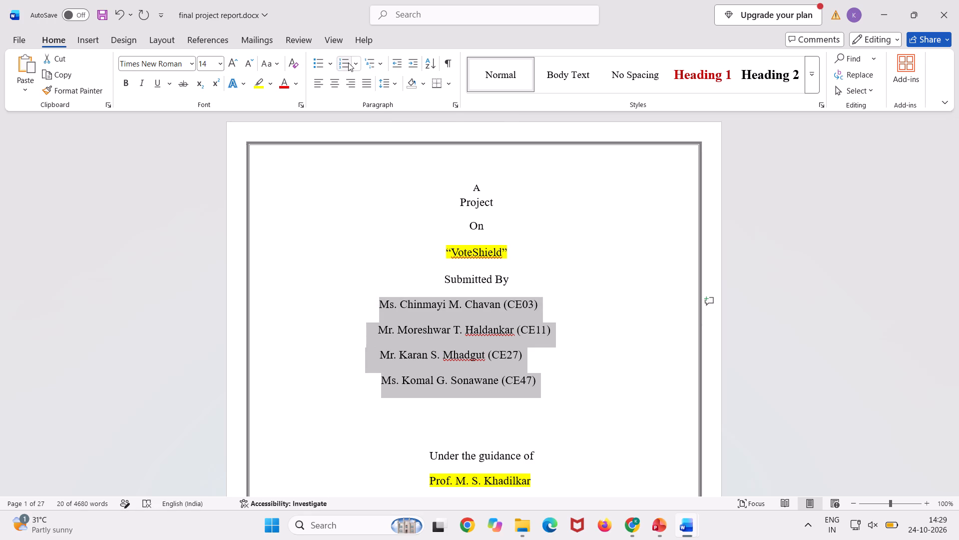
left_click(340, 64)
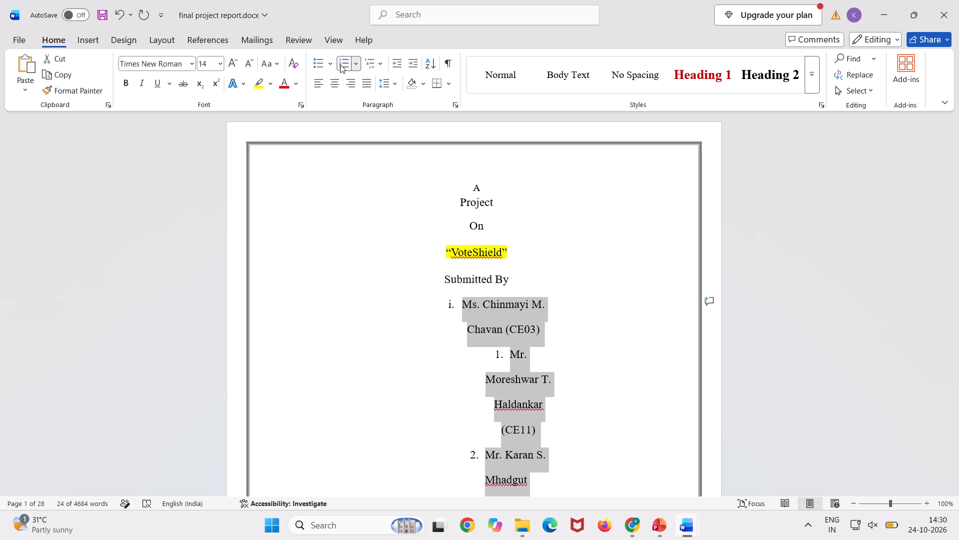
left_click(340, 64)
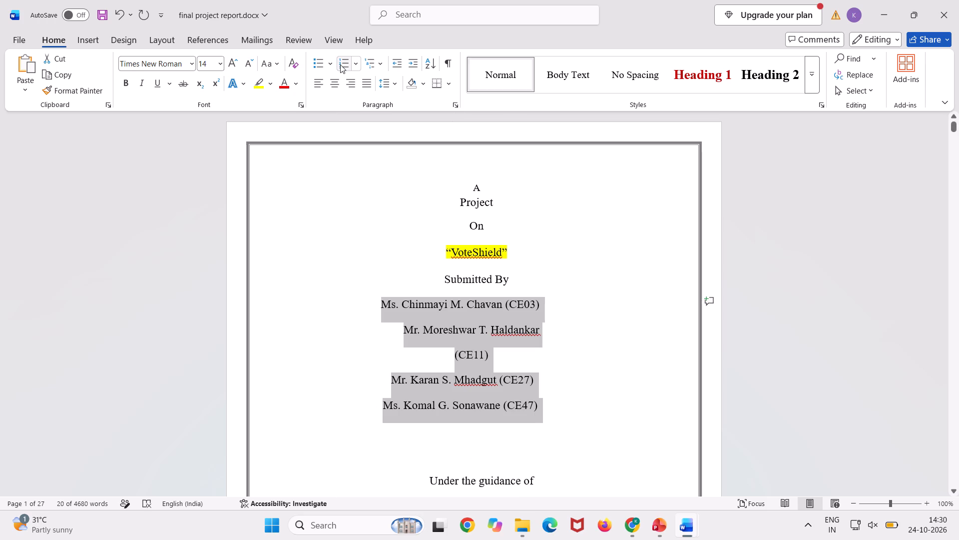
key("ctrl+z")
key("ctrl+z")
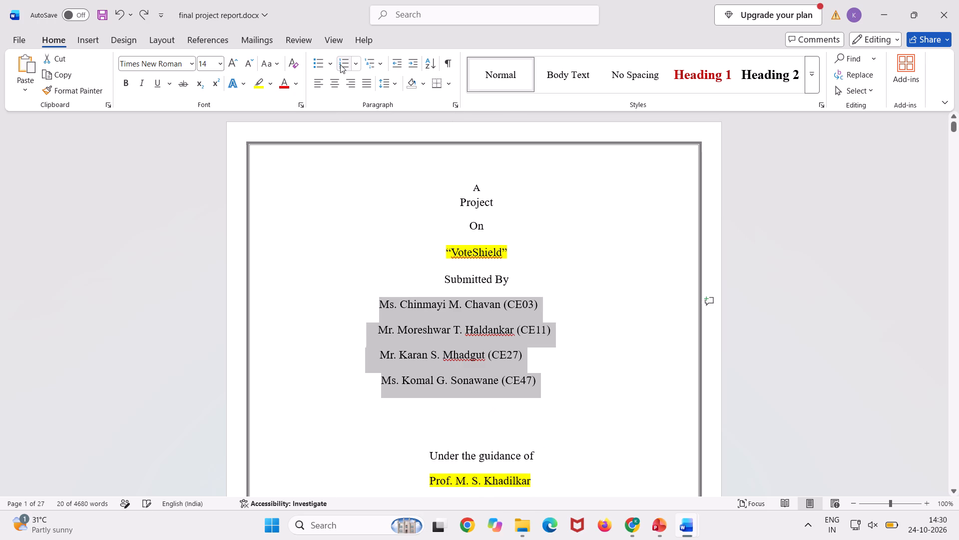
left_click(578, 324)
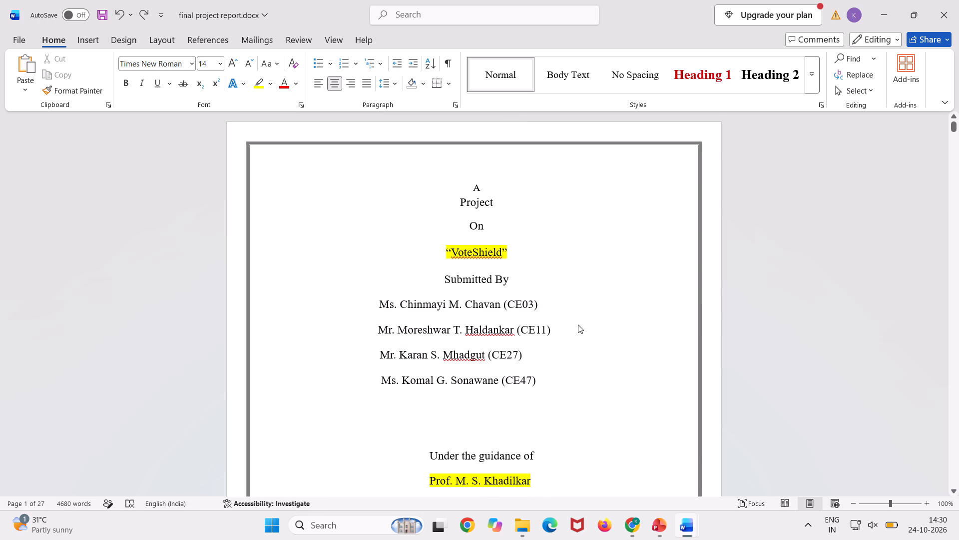
Replace the project title inside the quotation marks on the Certificate page with “VoteShield”.
scroll(578, 324, "down", 2)
scroll(578, 324, "up", 1)
scroll(578, 324, "down", 3)
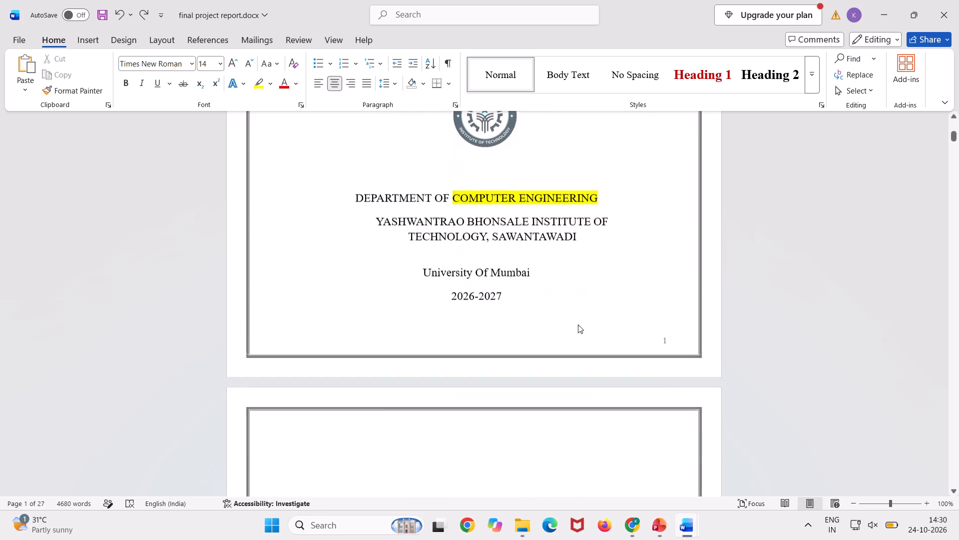
scroll(578, 324, "down", 3)
scroll(578, 324, "up", 1)
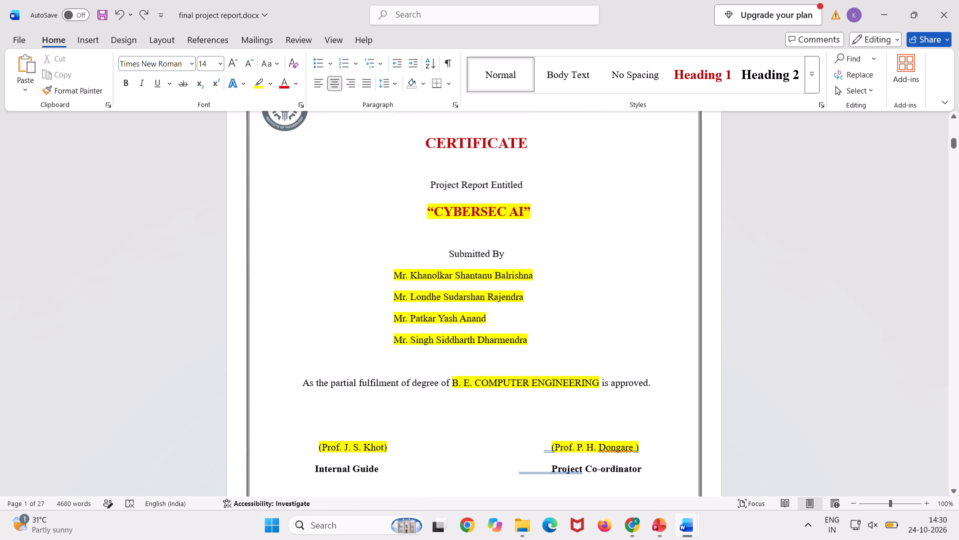
scroll(578, 324, "up", 1)
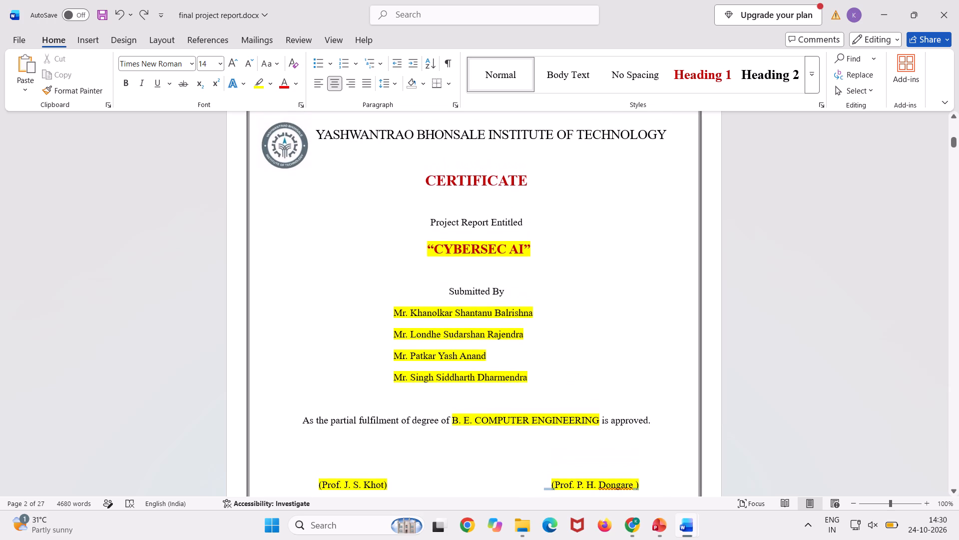
left_click(524, 252)
key("BackSpace")
key("BackSpace")
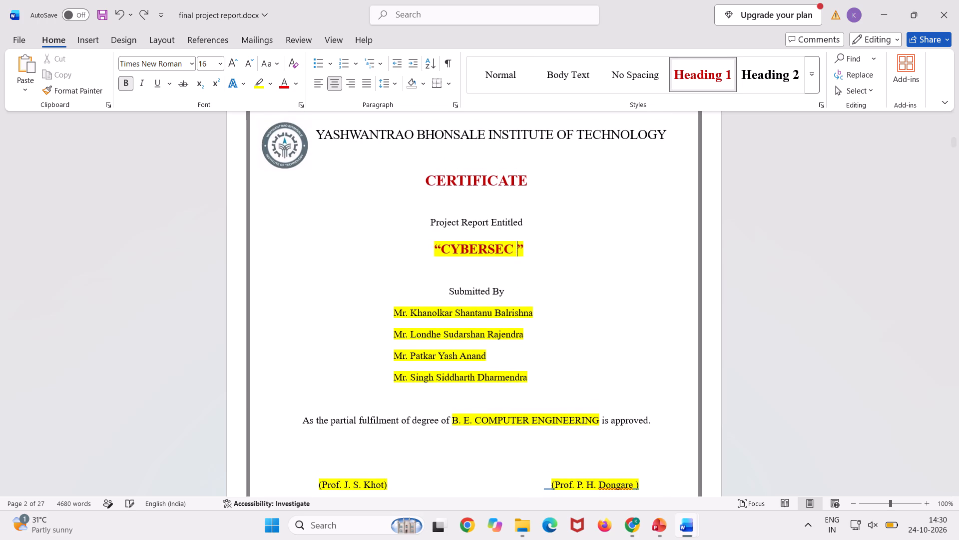
key("BackSpace")
key("BackSpace")
key("BackSpace")
key("BackSpace")
key("BackSpace")
key("BackSpace")
key("BackSpace")
key("BackSpace")
key("BackSpace")
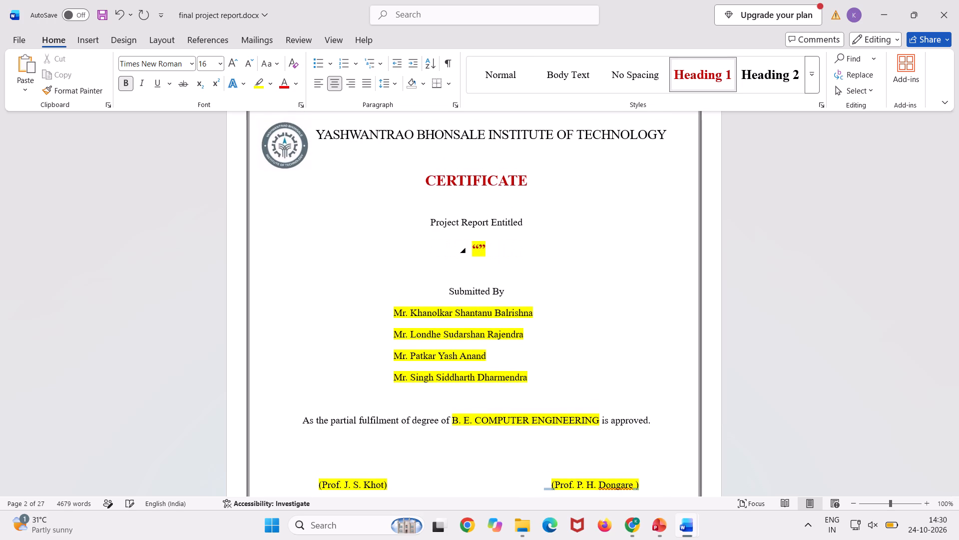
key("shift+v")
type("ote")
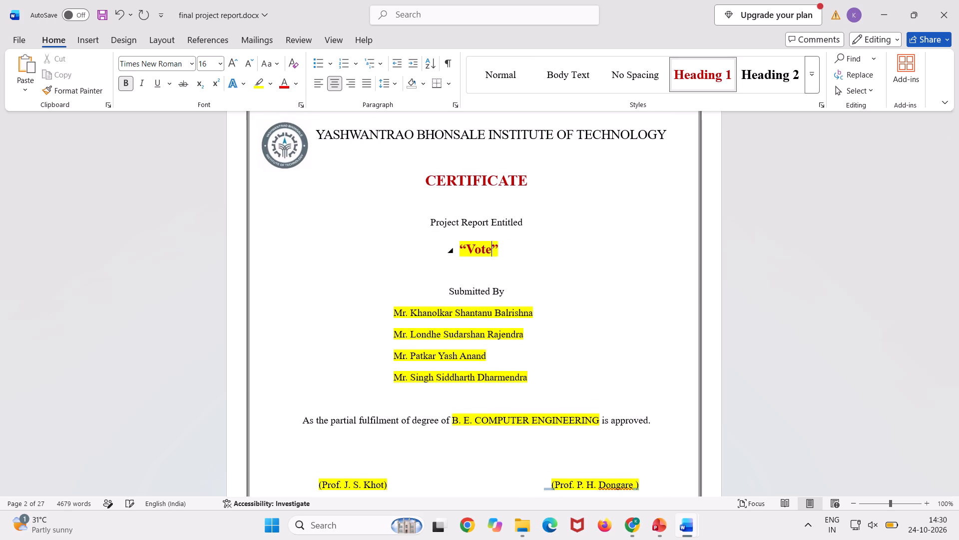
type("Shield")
Replace the first student's name under “Submitted By” on the Certificate page with the new first student's full name, surname first.
scroll(606, 316, "down", 1)
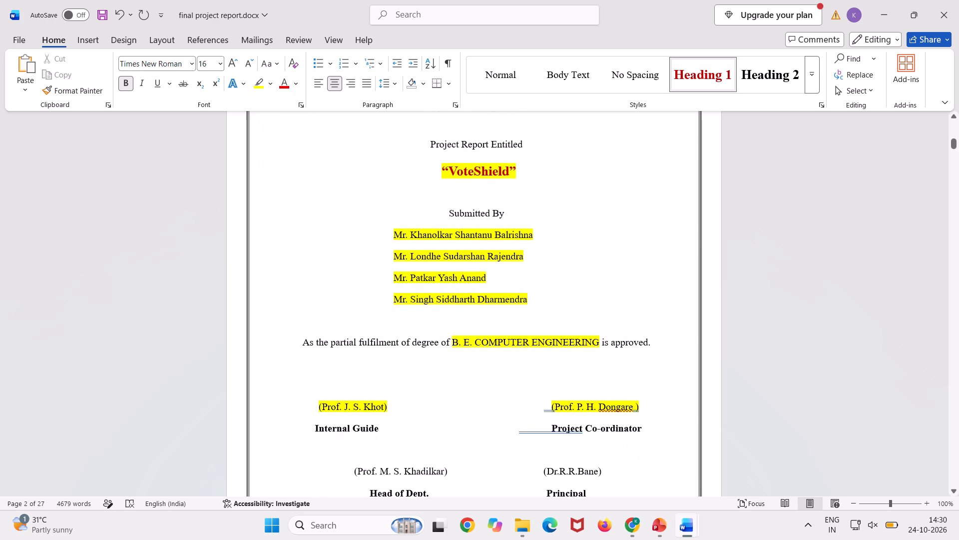
left_click(531, 232)
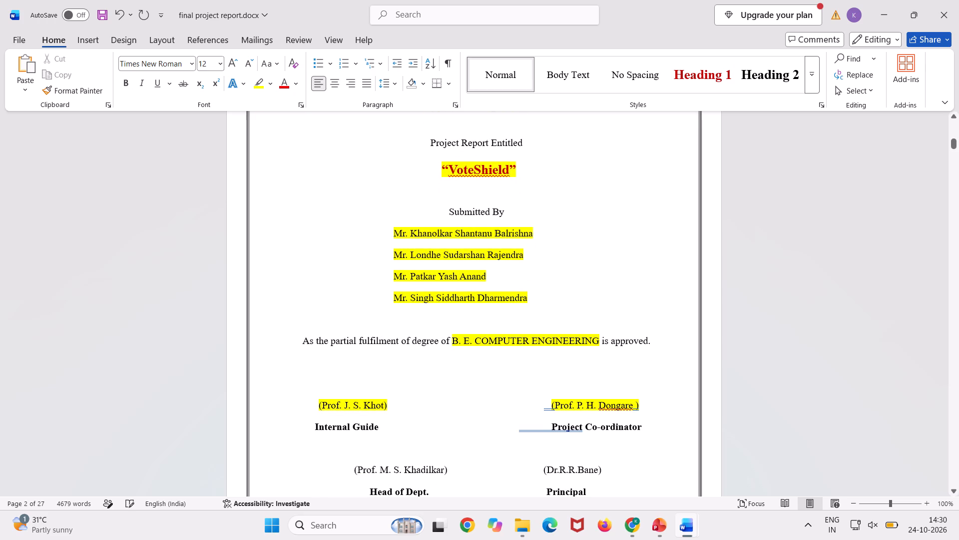
key("BackSpace")
key("BackSpace")
key("BackSpace")
key("BackSpace")
key("BackSpace")
key("BackSpace")
key("BackSpace")
key("BackSpace")
key("BackSpace")
key("BackSpace")
key("BackSpace")
key("BackSpace")
key("BackSpace")
key("BackSpace")
key("BackSpace")
key("BackSpace")
key("BackSpace")
key("BackSpace")
key("BackSpace")
key("BackSpace")
key("BackSpace")
key("BackSpace")
key("BackSpace")
key("BackSpace")
key("BackSpace")
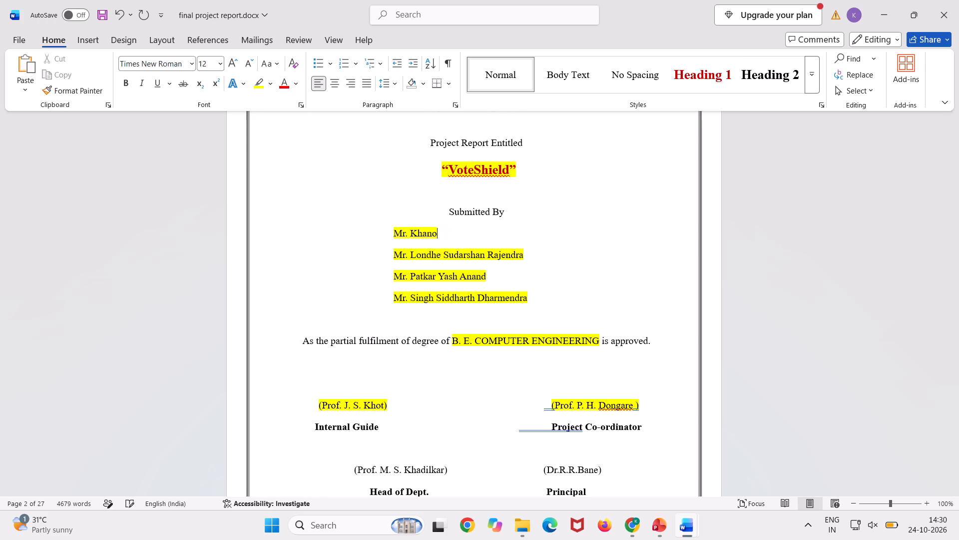
key("BackSpace")
key("BackSpace")
key("BackSpace")
key("BackSpace")
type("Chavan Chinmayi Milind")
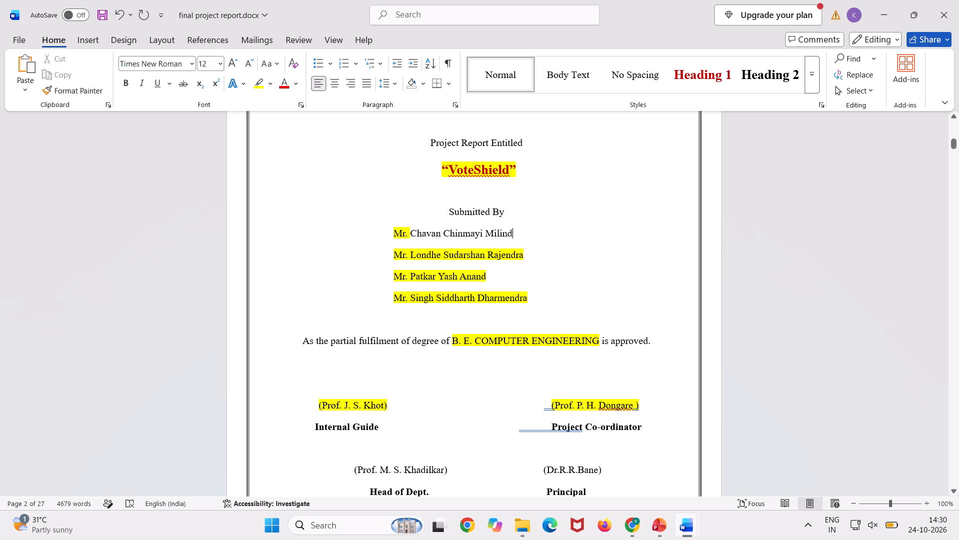
Delete the old second student's name on the Certificate page, keeping the title “Mr.”.
left_click(525, 258)
key("BackSpace")
key("BackSpace")
key("BackSpace")
key("BackSpace")
key("BackSpace")
key("BackSpace")
key("BackSpace")
key("BackSpace")
key("BackSpace")
key("BackSpace")
key("BackSpace")
key("BackSpace")
key("BackSpace")
key("BackSpace")
key("BackSpace")
key("BackSpace")
key("BackSpace")
key("BackSpace")
key("BackSpace")
key("BackSpace")
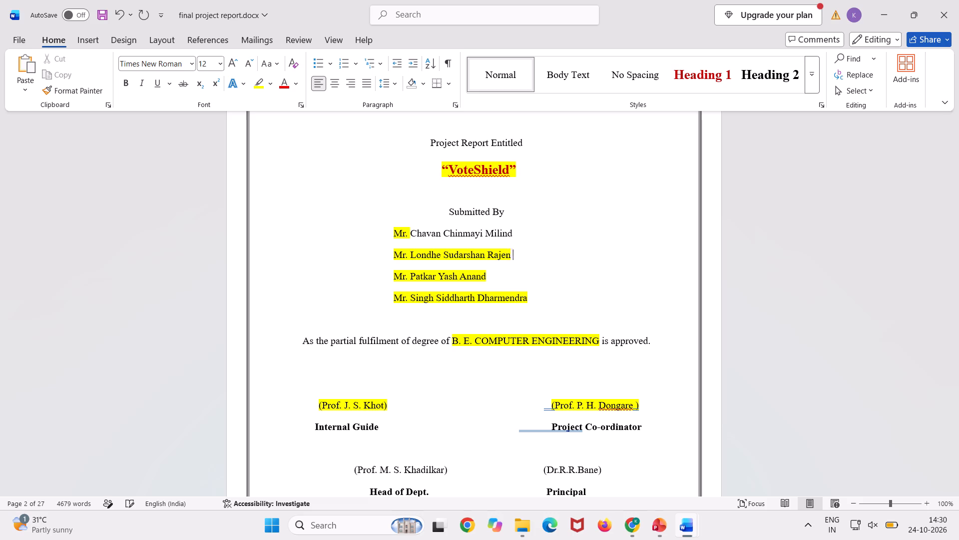
key("BackSpace")
key("BackSpace")
key("BackSpace")
key("BackSpace")
key("BackSpace")
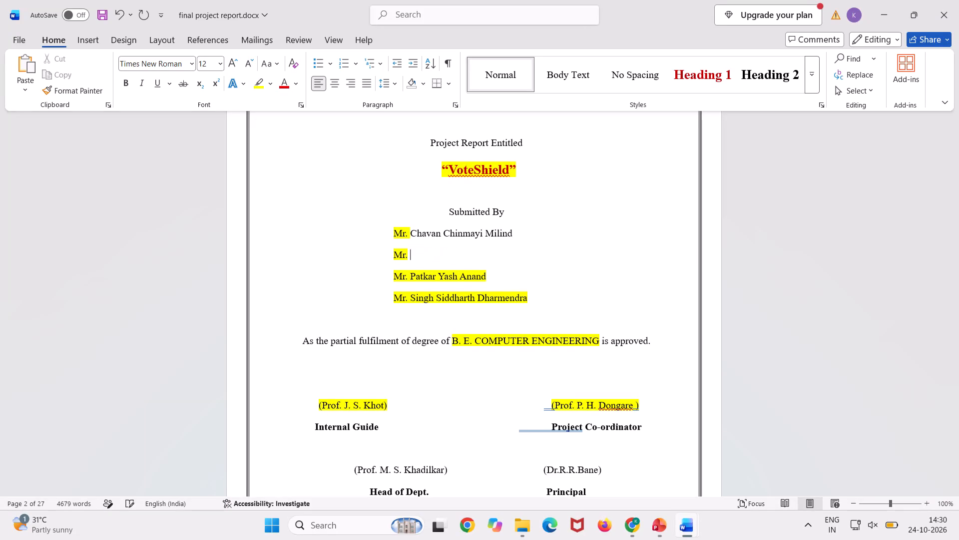
Change the first student's title on the Certificate page to “Ms.”.
key("Up")
key("Left")
key("Left")
key("Right")
key("BackSpace")
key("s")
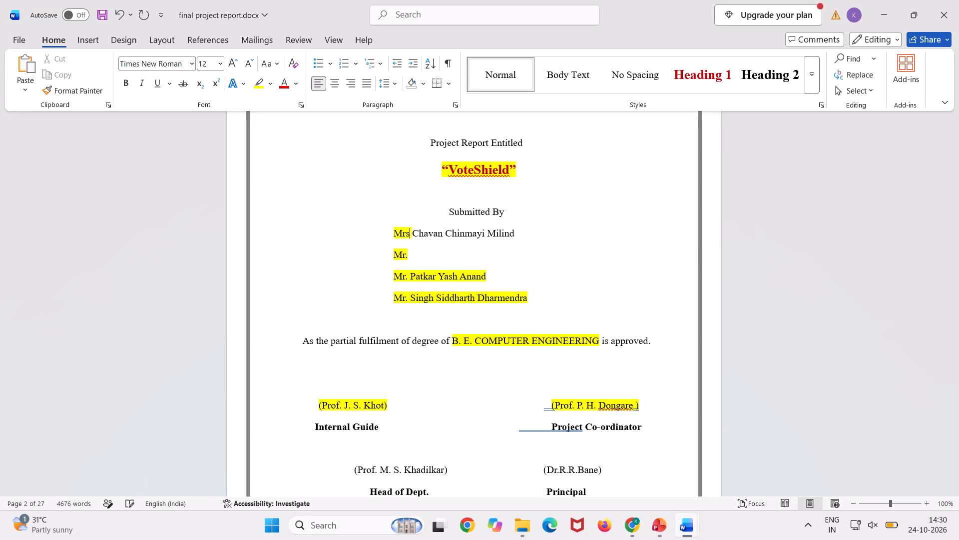
key("BackSpace")
key("BackSpace")
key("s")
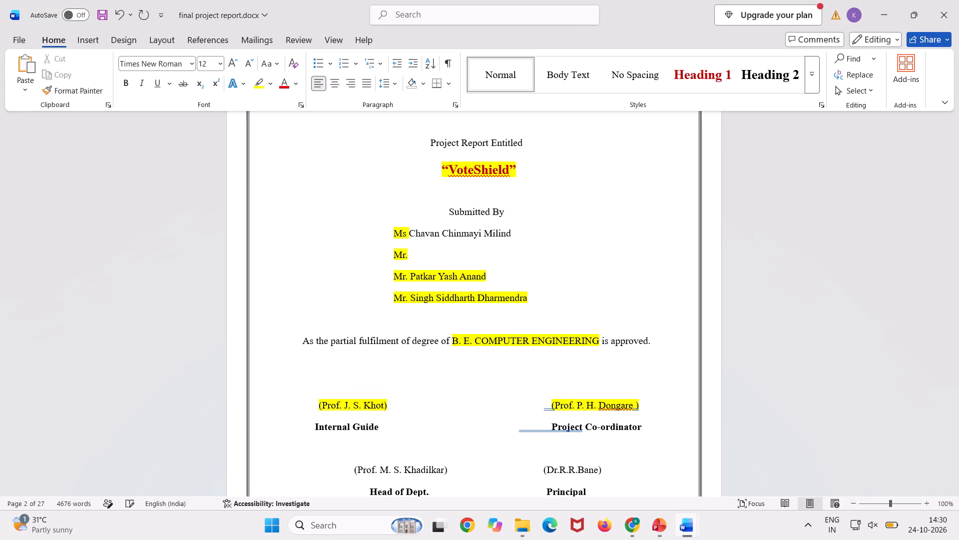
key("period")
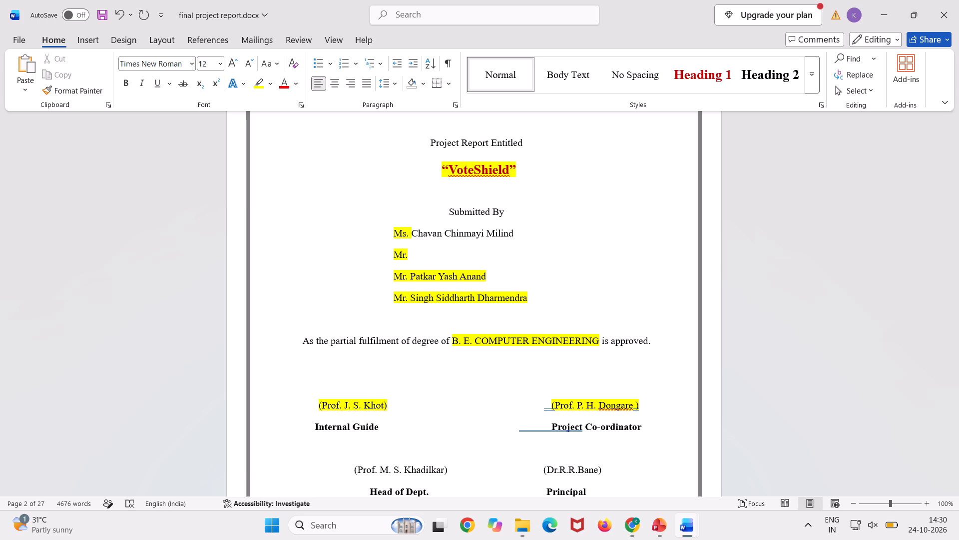
Enter the new second student's full name, surname first, after the empty “Mr.” on the Certificate page.
key("Down")
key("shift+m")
key("BackSpace")
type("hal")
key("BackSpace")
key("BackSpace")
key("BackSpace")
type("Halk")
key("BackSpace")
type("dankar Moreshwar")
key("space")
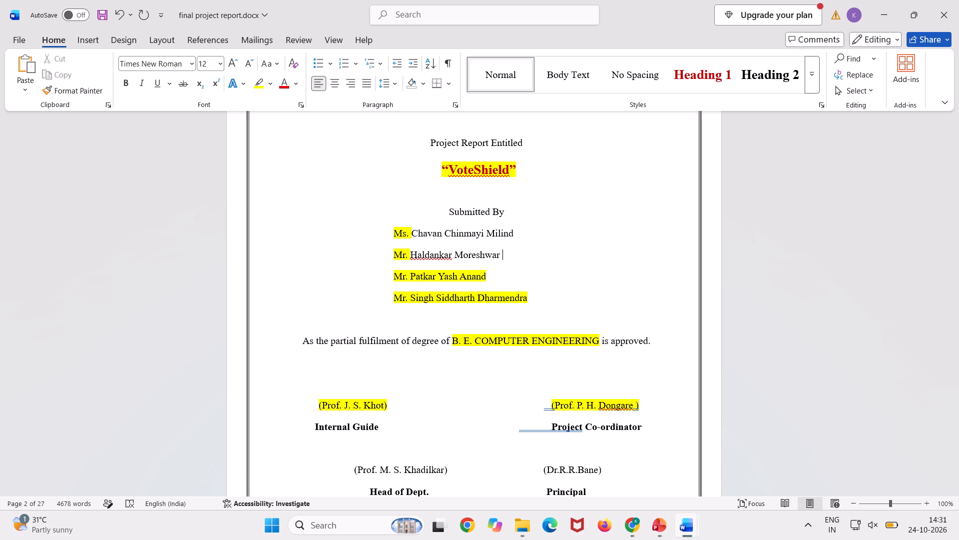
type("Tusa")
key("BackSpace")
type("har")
Replace the third student's name on the Certificate page with the new third student's full name, surname first, keeping “Mr.”.
left_click(490, 277)
key("BackSpace")
key("BackSpace")
key("BackSpace")
key("BackSpace")
key("BackSpace")
key("BackSpace")
key("BackSpace")
key("BackSpace")
key("BackSpace")
key("BackSpace")
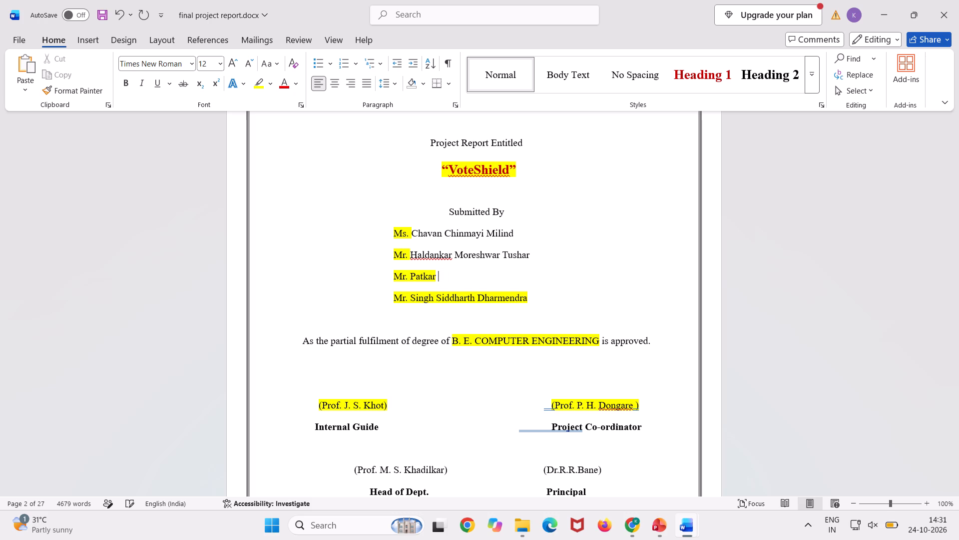
key("BackSpace")
key("BackSpace")
key("BackSpace")
key("BackSpace")
key("BackSpace")
key("BackSpace")
key("BackSpace")
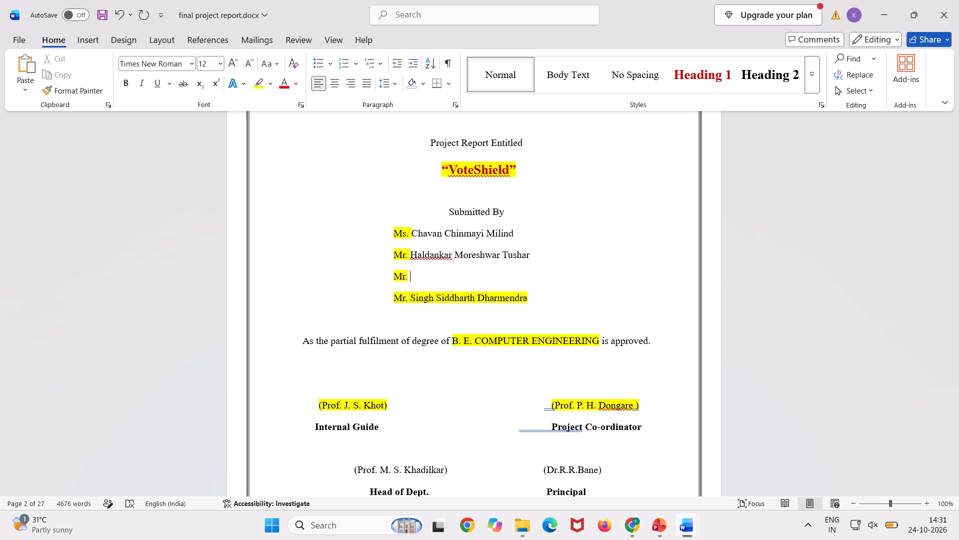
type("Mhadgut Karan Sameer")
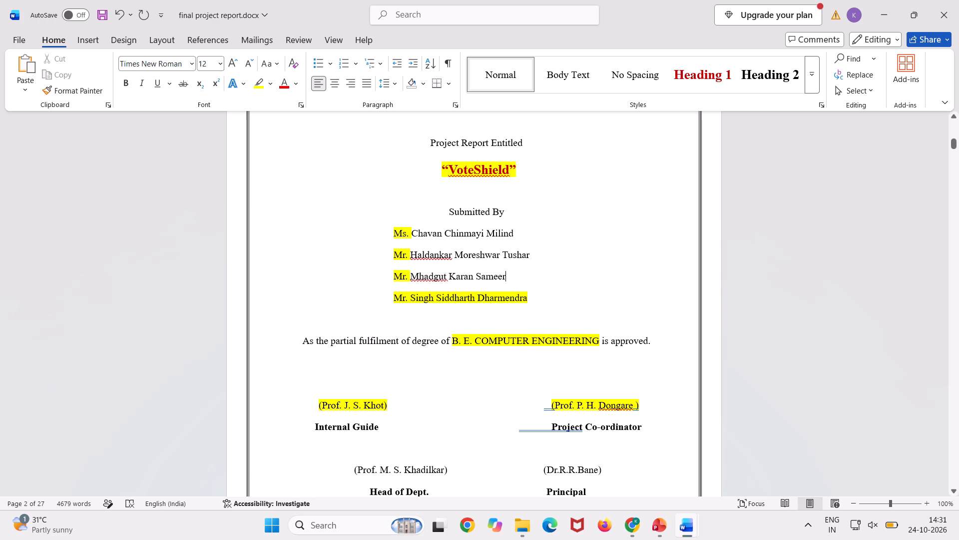
Replace the last template name in the page 2 Submitted By list with the fourth student's full name, keeping “Mr.”.
left_click(529, 299)
key("BackSpace")
key("BackSpace")
key("BackSpace")
key("BackSpace")
key("BackSpace")
key("BackSpace")
key("BackSpace")
key("BackSpace")
key("BackSpace")
key("BackSpace")
key("BackSpace")
key("BackSpace")
key("BackSpace")
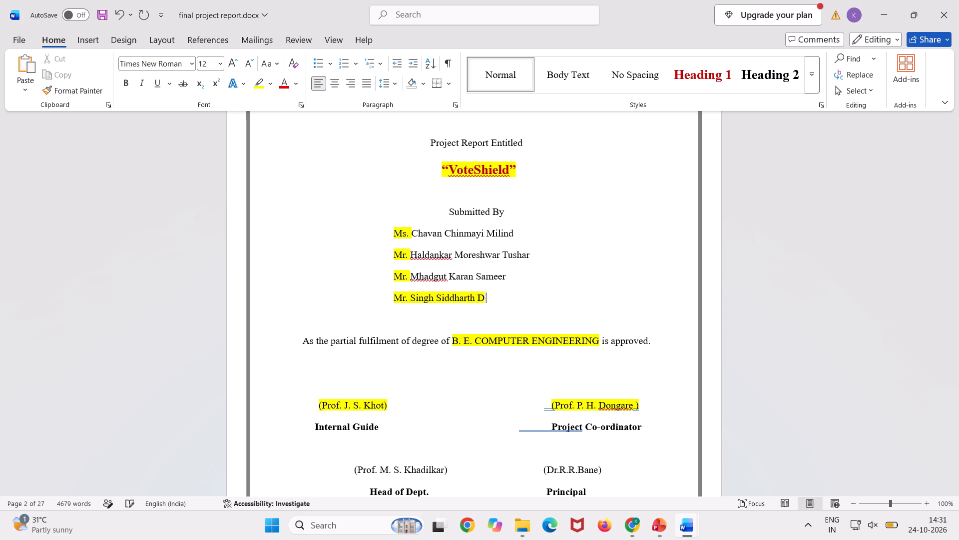
key("BackSpace")
key("BackSpace")
key("BackSpace")
key("BackSpace")
key("BackSpace")
key("BackSpace")
key("BackSpace")
key("BackSpace")
key("BackSpace")
key("BackSpace")
key("BackSpace")
key("BackSpace")
key("BackSpace")
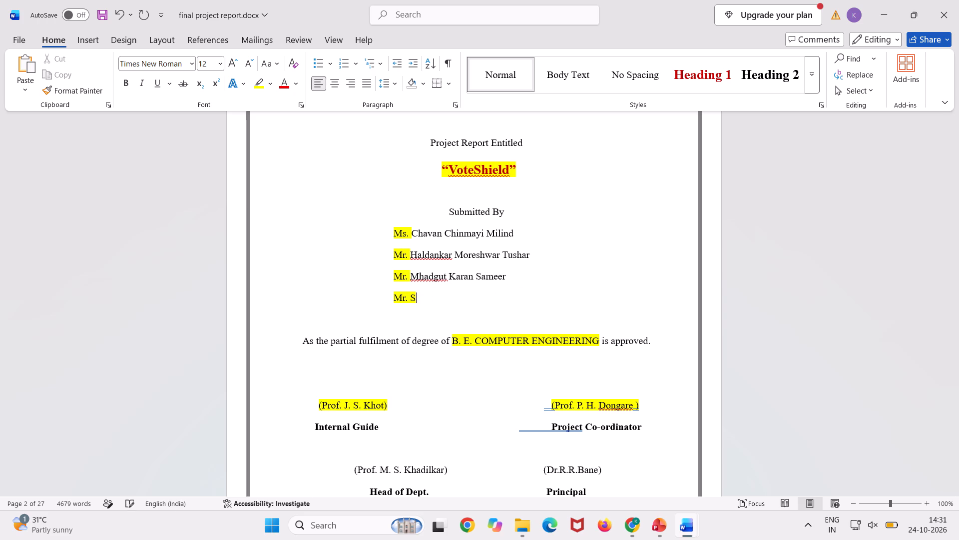
key("BackSpace")
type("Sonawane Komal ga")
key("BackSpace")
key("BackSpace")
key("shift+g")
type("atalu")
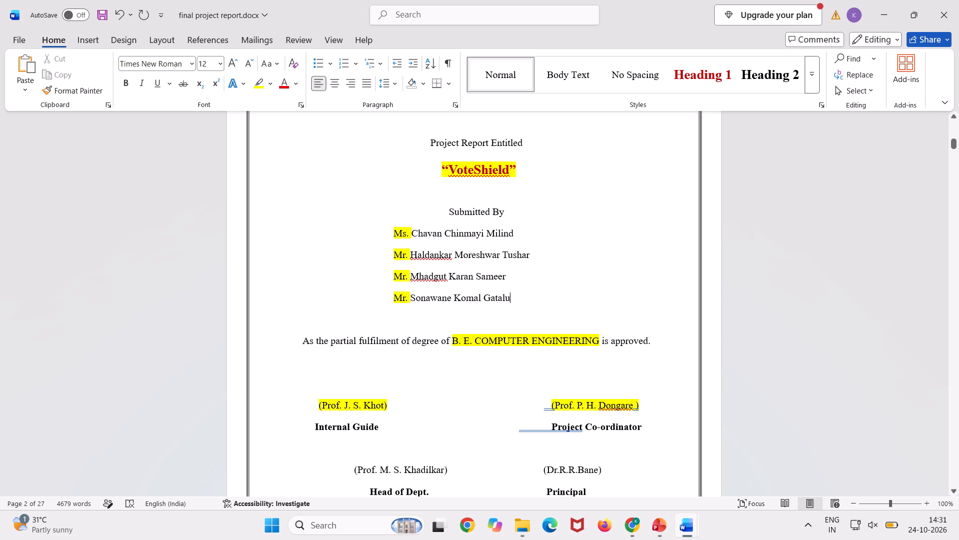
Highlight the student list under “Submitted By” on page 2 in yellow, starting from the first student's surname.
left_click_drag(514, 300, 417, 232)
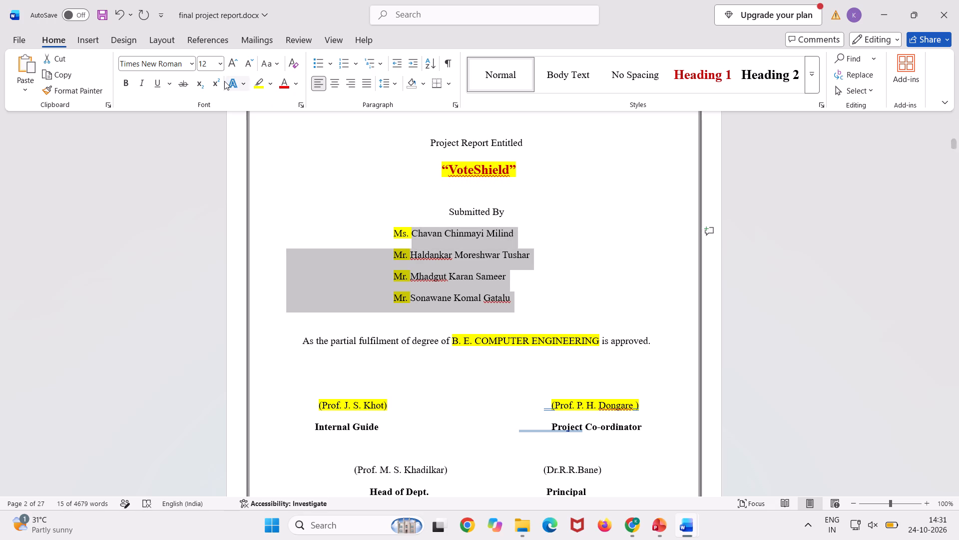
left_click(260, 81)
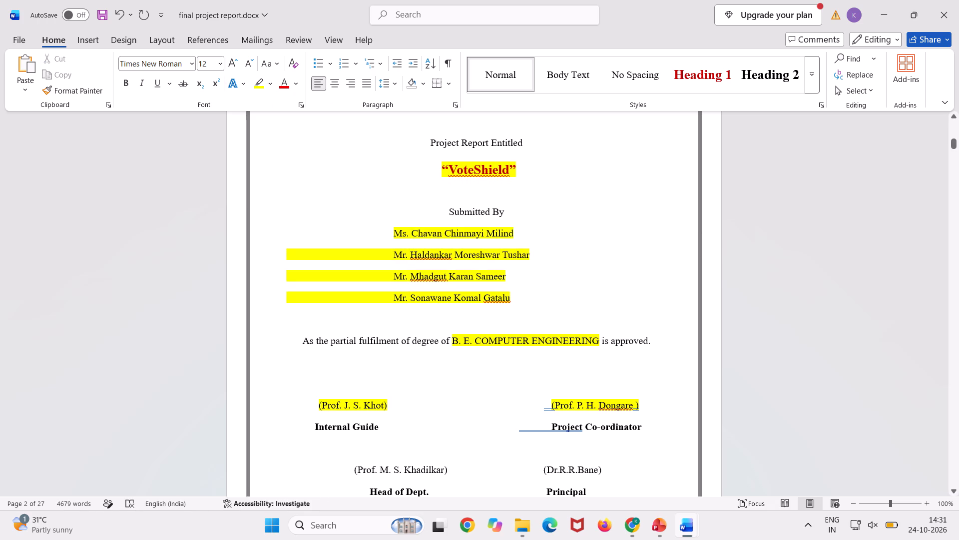
Remove the yellow highlighting from all four student lines on page 2, including their leading space.
left_click(516, 295)
left_click_drag(516, 295, 392, 231)
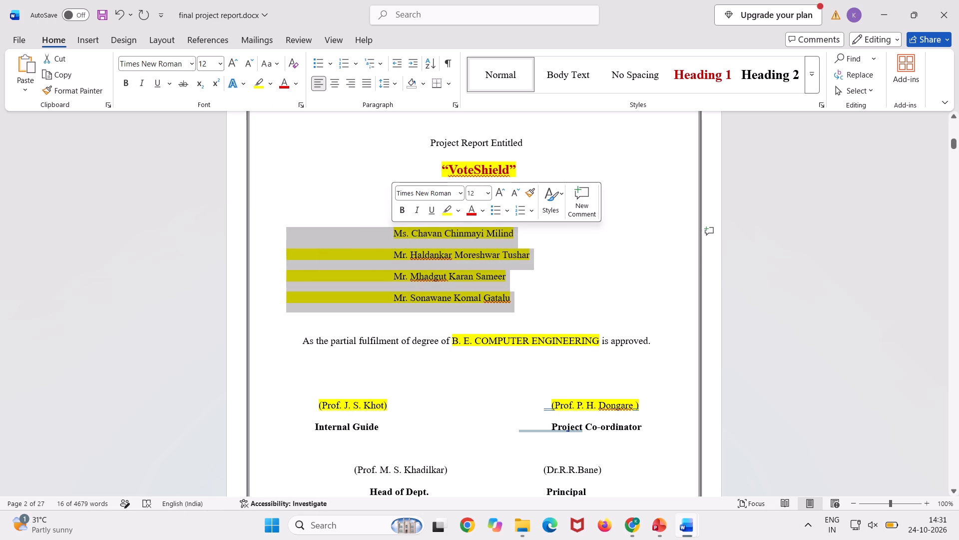
left_click(446, 213)
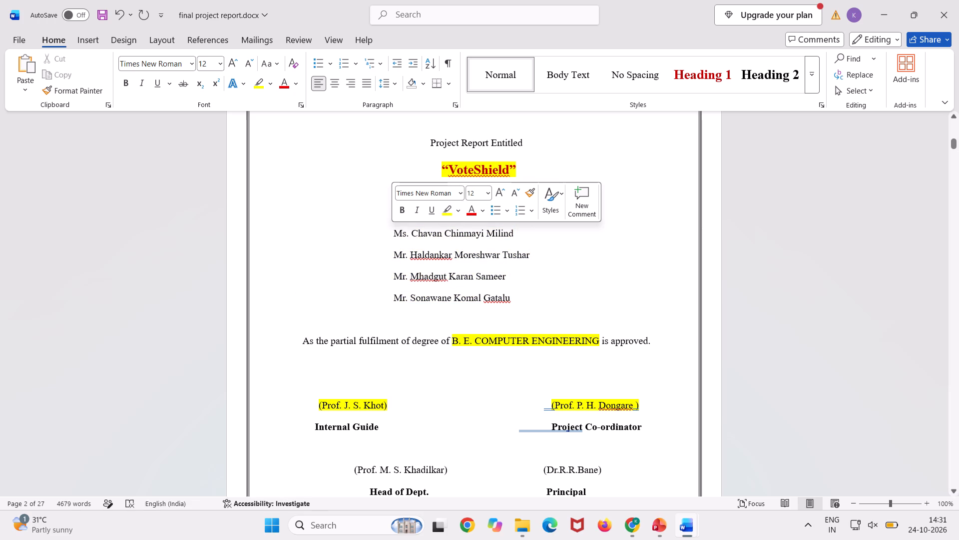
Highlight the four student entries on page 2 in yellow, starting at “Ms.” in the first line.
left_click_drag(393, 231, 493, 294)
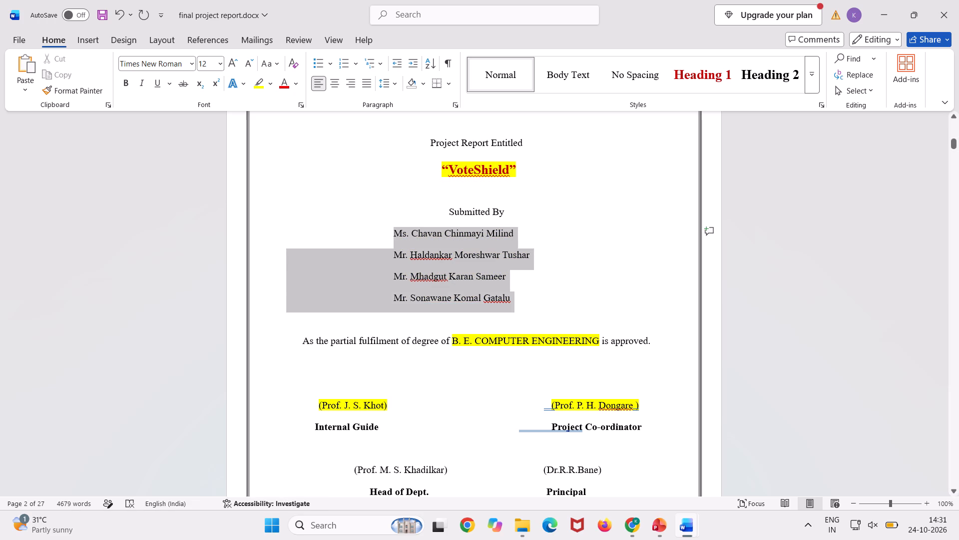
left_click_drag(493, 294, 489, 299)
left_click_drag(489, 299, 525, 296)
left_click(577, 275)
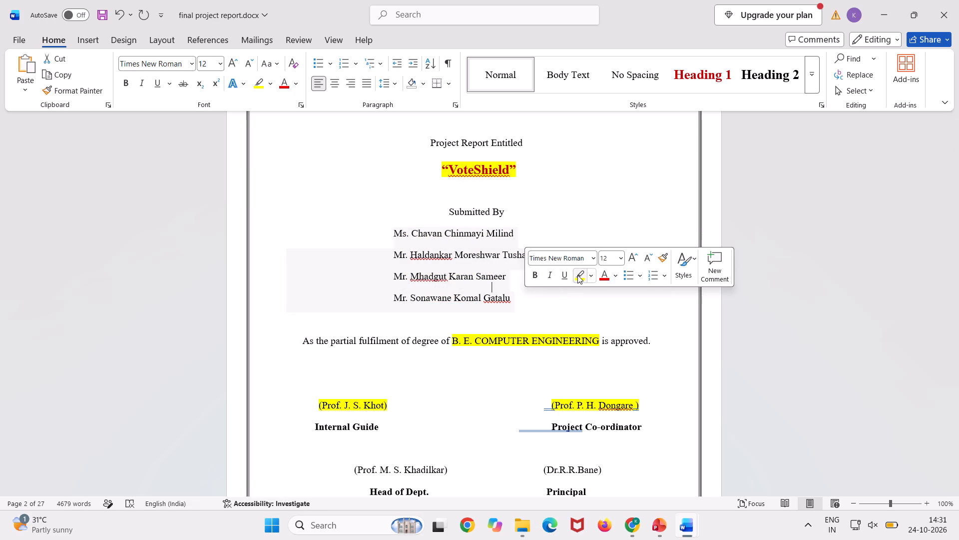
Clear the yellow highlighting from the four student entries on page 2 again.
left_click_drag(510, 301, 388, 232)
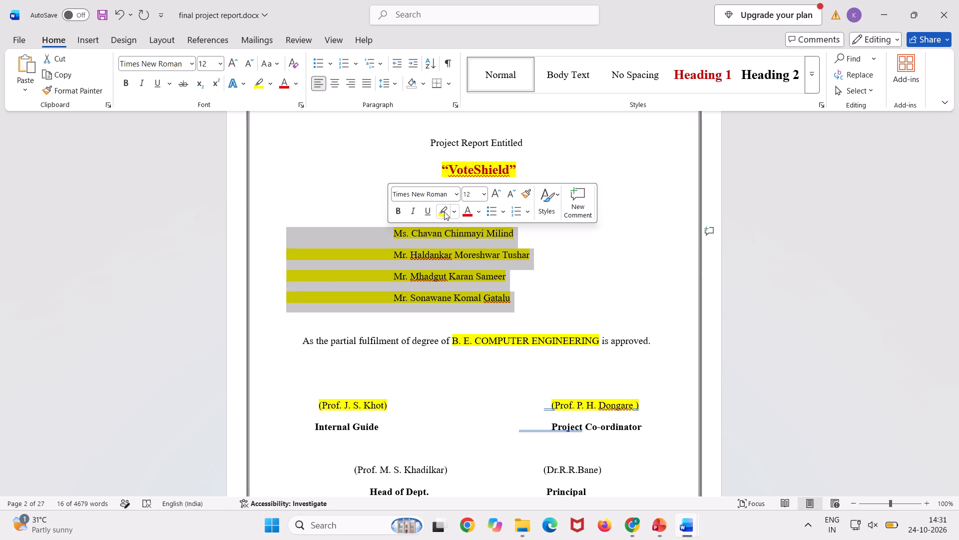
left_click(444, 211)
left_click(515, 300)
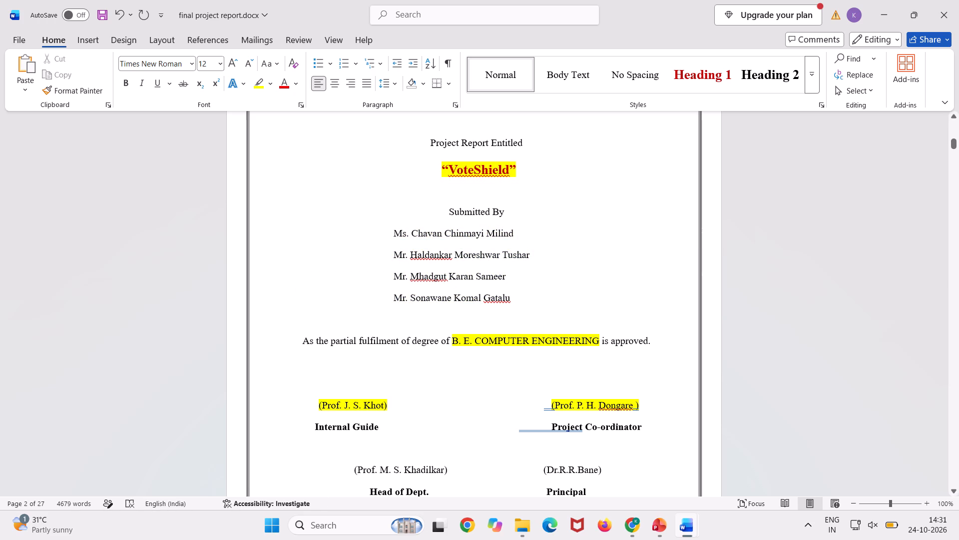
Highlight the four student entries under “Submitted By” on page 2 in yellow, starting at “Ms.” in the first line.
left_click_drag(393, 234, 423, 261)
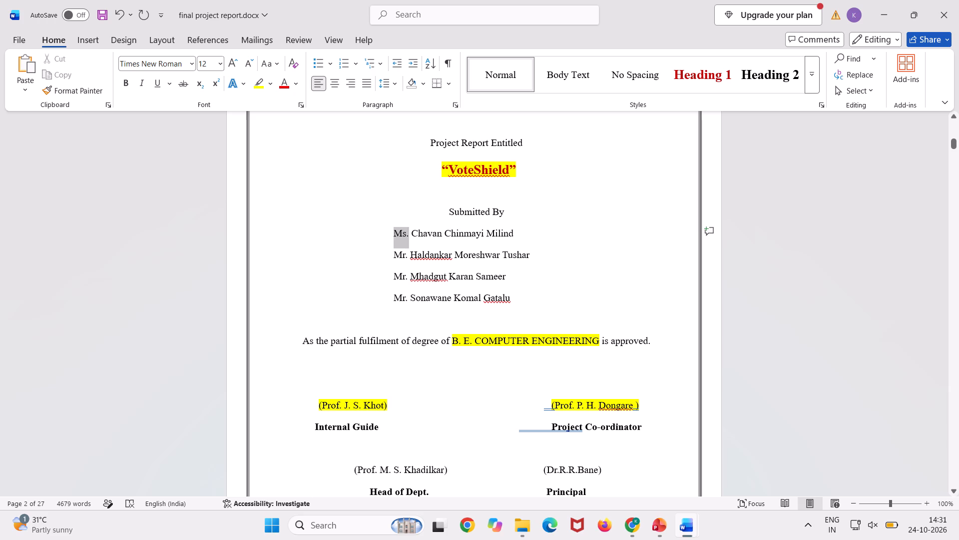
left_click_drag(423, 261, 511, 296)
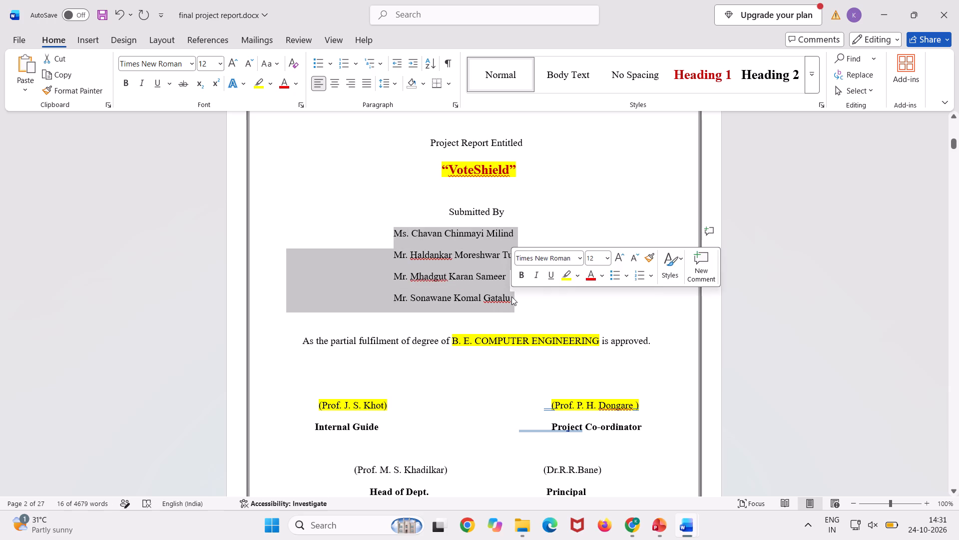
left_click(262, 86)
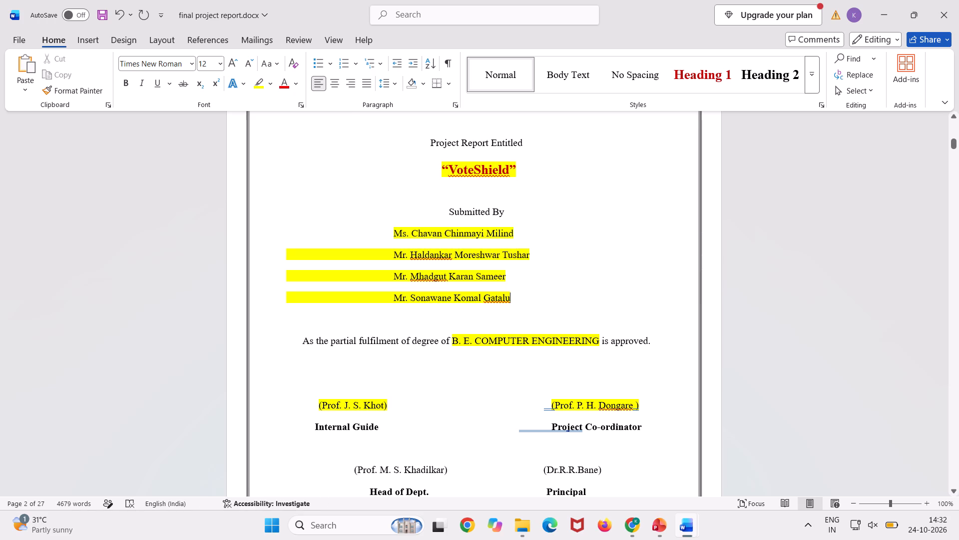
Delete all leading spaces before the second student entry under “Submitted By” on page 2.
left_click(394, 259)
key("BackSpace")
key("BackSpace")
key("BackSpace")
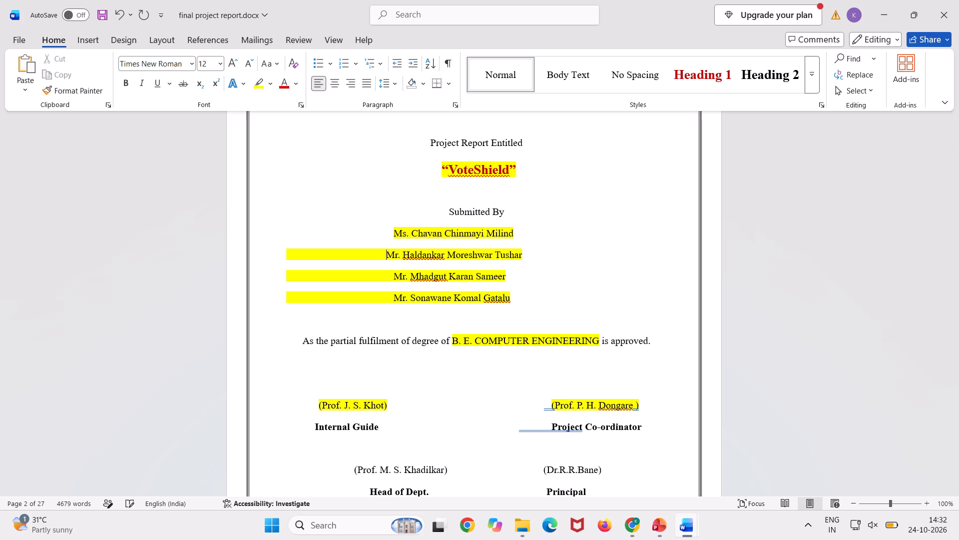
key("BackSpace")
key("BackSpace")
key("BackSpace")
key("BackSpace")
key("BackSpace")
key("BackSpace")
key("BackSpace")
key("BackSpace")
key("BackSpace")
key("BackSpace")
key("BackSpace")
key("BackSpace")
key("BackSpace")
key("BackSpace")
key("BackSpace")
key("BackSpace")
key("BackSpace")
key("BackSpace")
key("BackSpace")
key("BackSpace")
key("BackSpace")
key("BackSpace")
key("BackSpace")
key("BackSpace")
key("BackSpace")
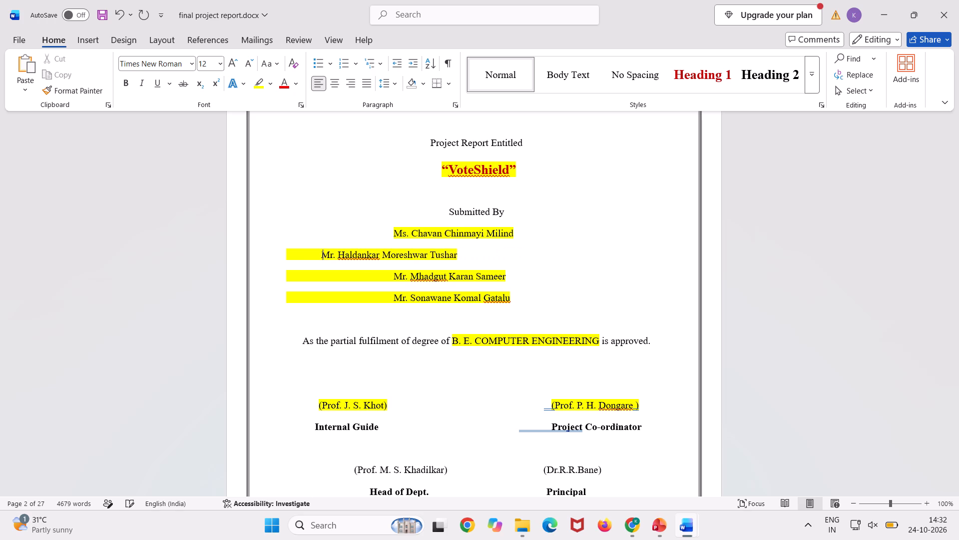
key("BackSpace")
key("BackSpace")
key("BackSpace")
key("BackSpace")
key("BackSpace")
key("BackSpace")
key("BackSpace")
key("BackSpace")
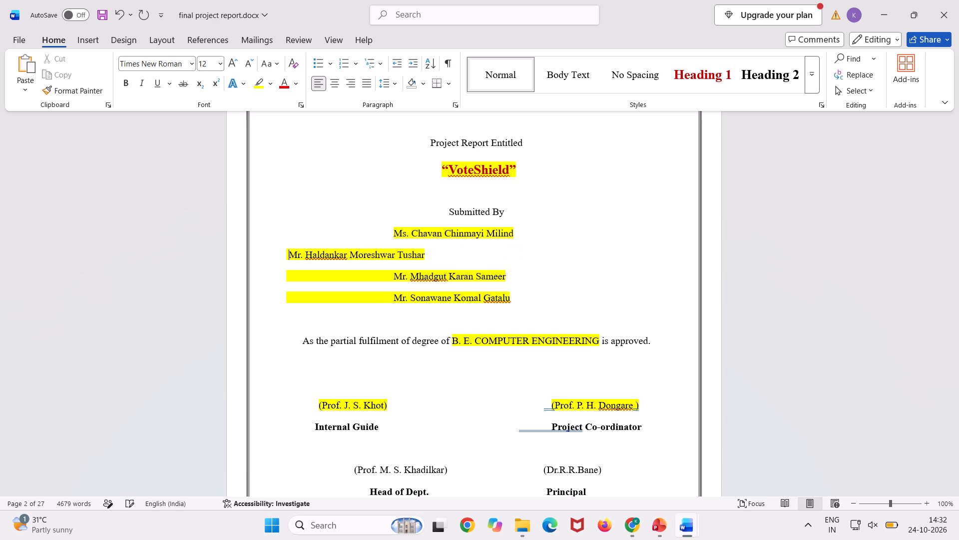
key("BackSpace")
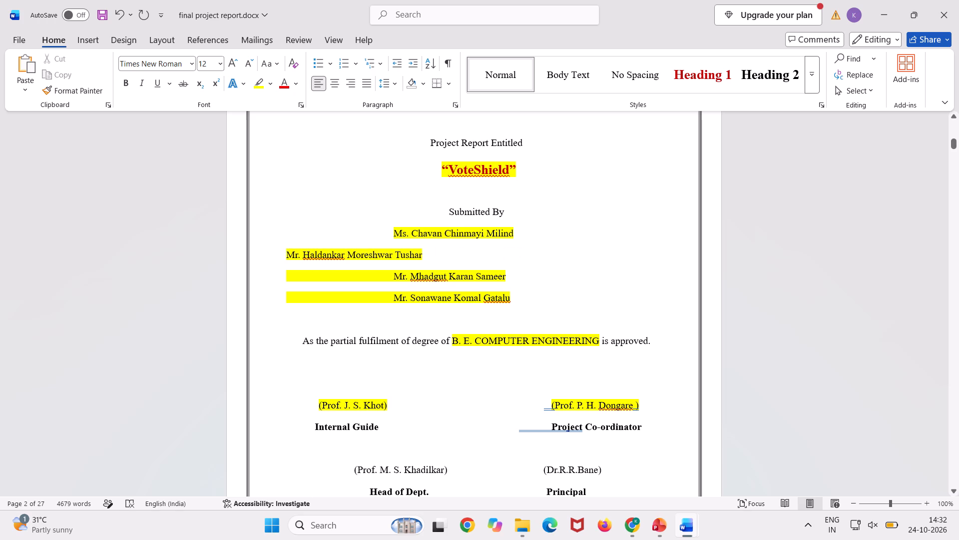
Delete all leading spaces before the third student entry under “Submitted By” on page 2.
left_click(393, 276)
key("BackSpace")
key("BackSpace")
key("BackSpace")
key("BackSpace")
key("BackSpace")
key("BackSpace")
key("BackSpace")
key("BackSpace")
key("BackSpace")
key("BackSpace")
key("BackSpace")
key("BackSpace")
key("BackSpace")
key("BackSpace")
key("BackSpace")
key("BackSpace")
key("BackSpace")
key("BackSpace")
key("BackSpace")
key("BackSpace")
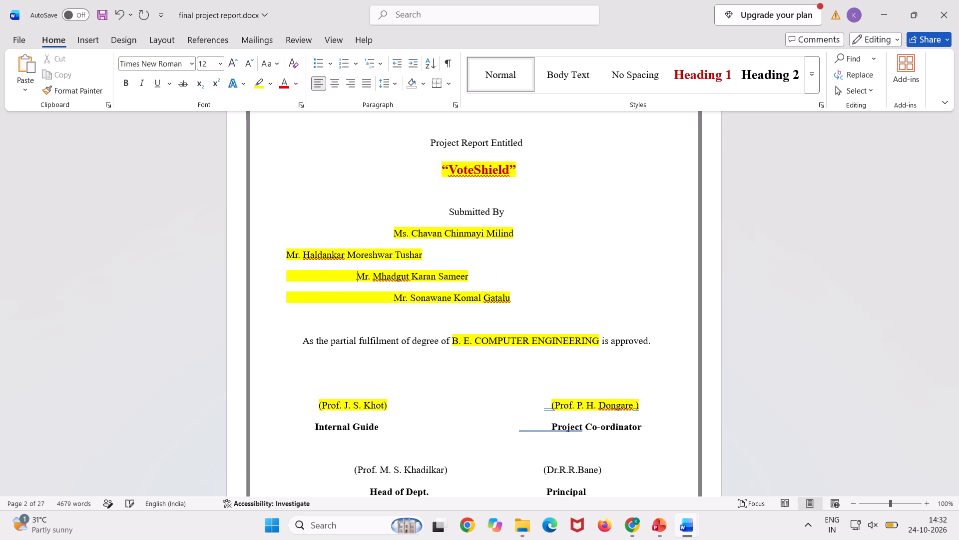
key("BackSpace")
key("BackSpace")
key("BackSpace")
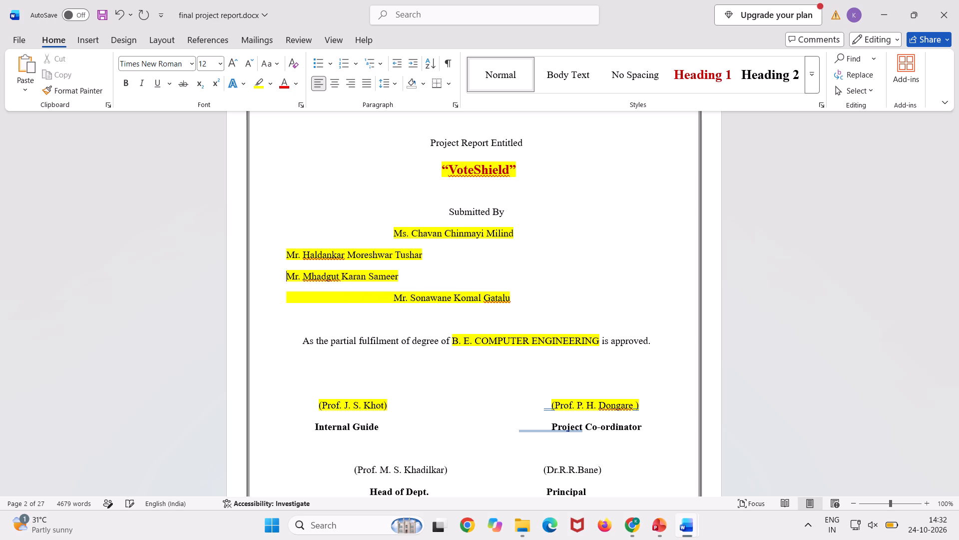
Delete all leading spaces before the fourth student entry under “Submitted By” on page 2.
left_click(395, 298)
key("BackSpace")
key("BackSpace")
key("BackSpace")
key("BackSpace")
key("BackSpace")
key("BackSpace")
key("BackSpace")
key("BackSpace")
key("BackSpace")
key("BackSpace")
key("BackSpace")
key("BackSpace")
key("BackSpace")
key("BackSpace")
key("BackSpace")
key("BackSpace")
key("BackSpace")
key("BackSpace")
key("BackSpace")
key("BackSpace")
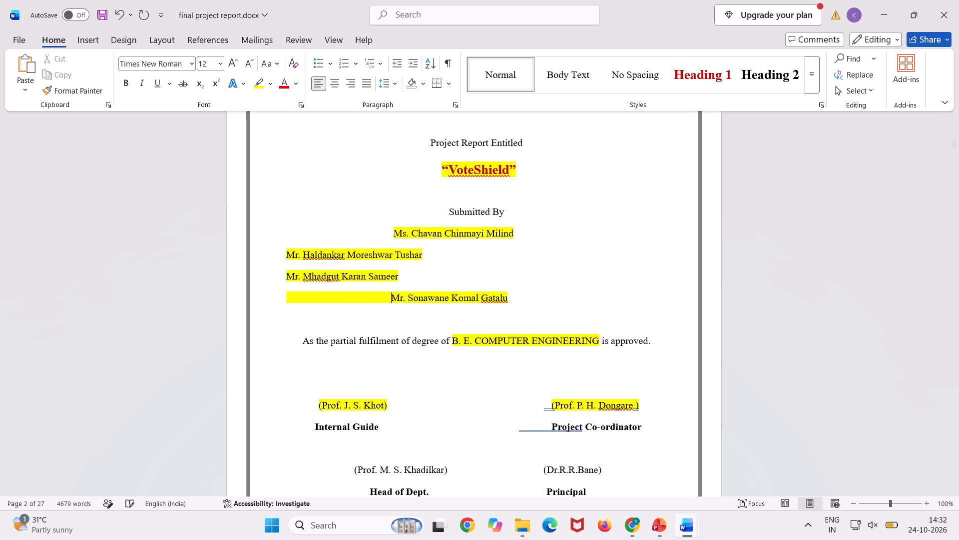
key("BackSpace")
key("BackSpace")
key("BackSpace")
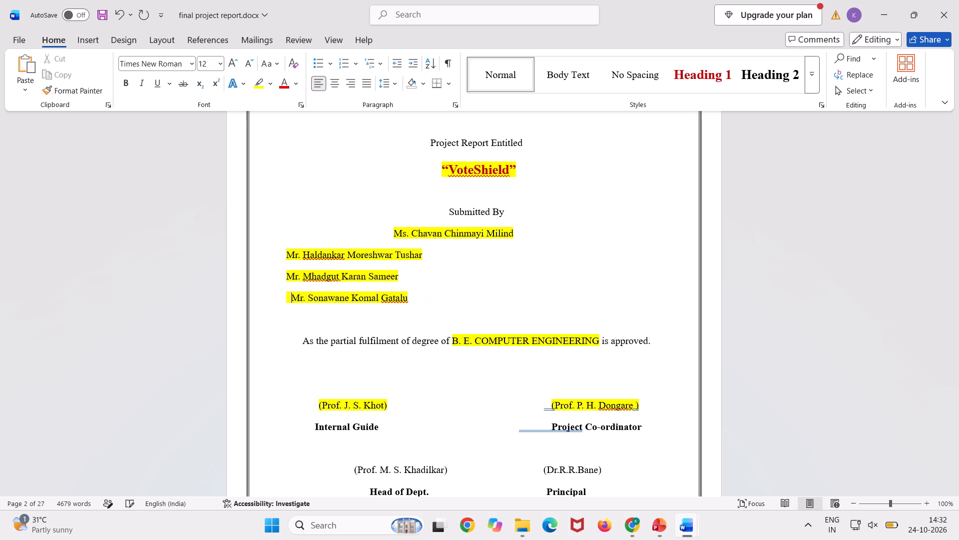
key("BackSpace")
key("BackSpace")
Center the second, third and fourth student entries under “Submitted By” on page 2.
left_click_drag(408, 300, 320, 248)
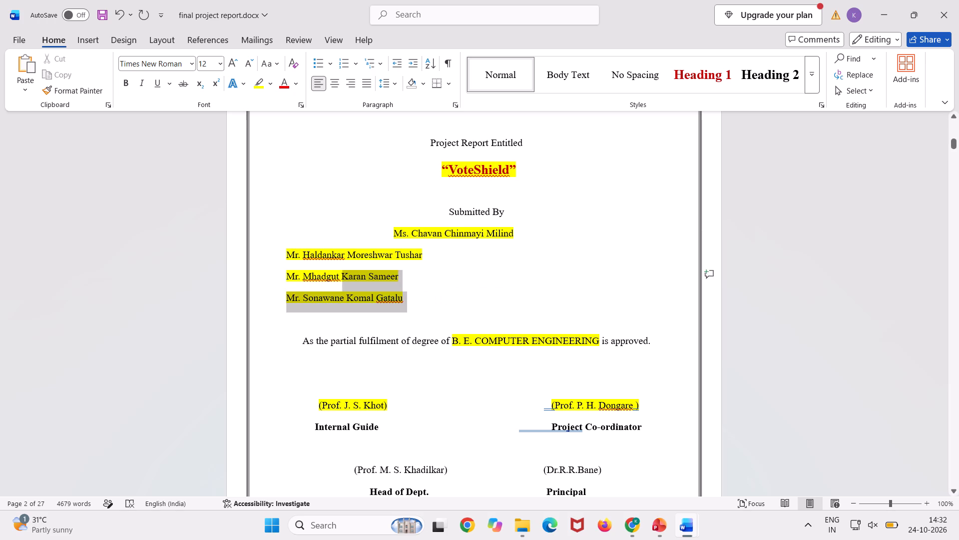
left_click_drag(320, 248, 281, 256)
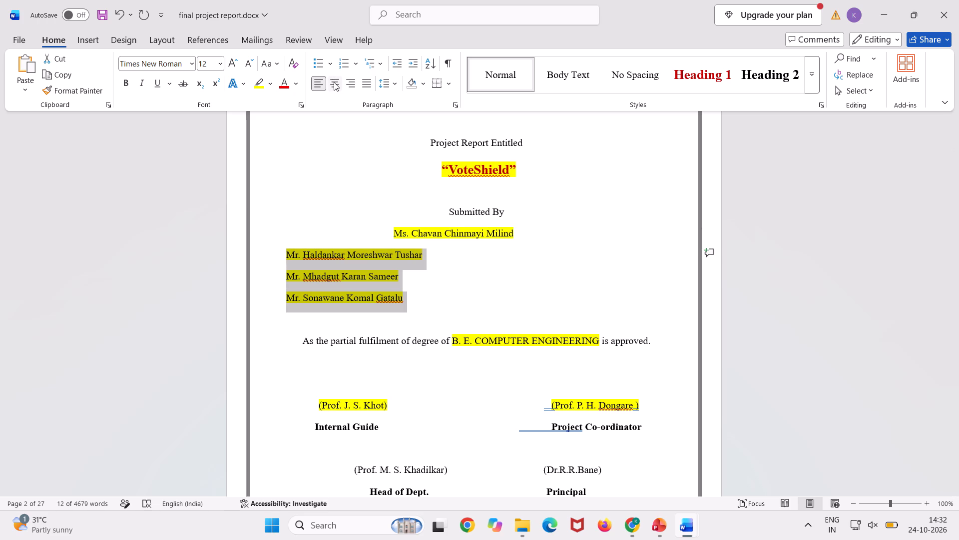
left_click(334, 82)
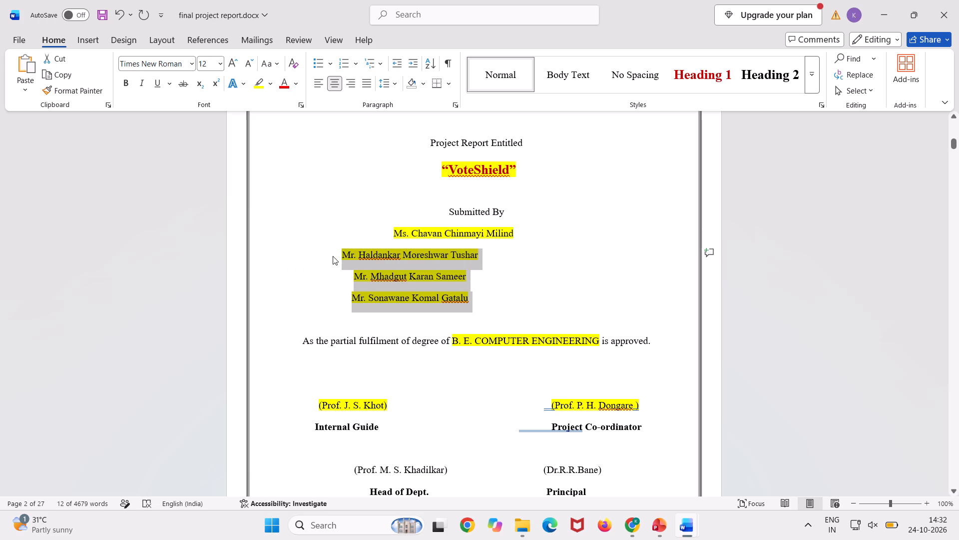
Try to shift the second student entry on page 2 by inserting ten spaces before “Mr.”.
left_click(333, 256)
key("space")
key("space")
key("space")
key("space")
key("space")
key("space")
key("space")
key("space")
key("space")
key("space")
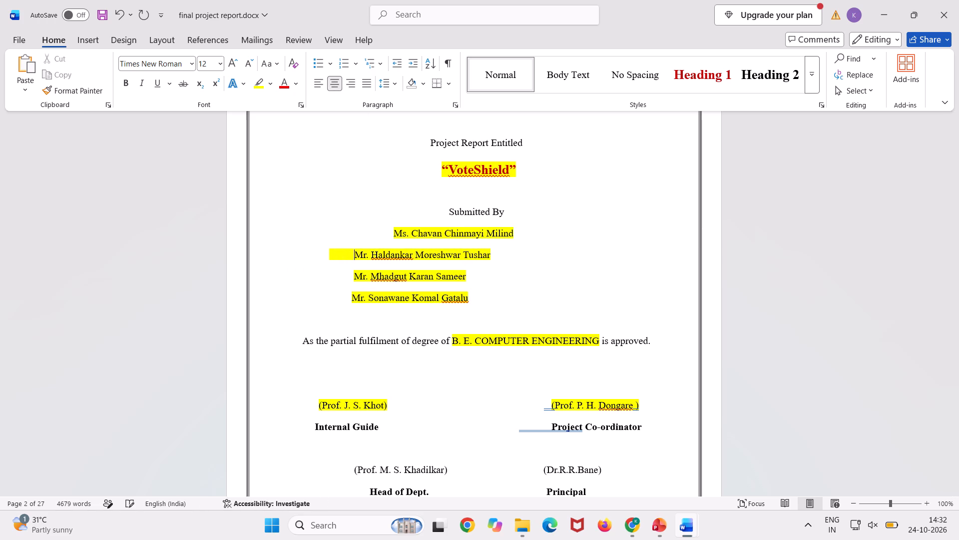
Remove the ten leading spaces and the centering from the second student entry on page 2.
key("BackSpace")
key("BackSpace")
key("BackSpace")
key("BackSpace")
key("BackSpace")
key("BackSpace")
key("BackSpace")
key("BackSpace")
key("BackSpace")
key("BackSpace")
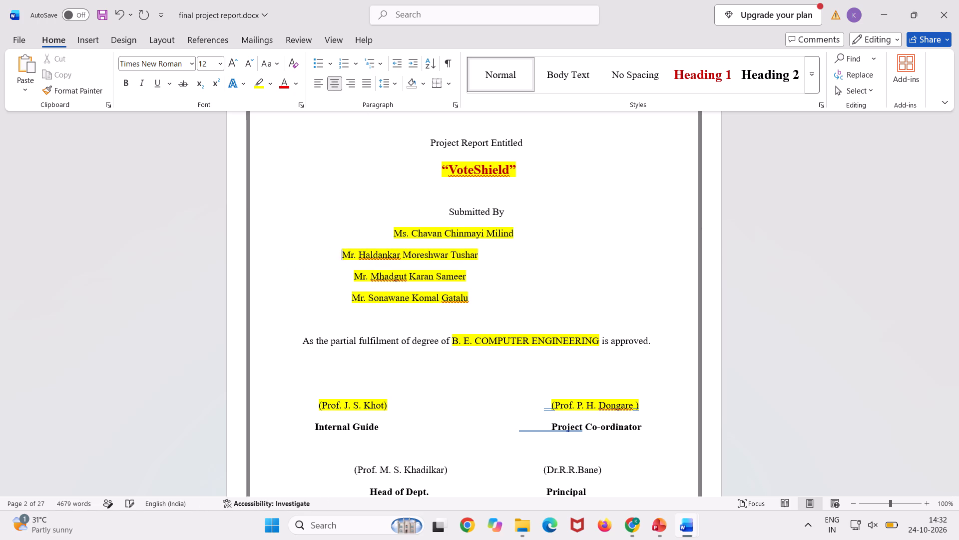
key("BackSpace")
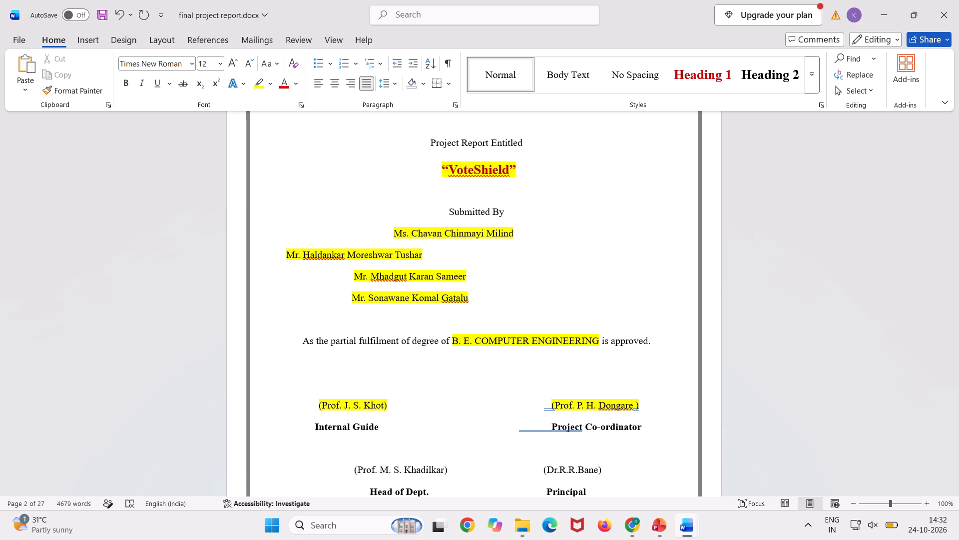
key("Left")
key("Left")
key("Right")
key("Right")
Delete all four student entries under “Submitted By” on page 2, including the first line's leading space.
left_click_drag(471, 303, 295, 229)
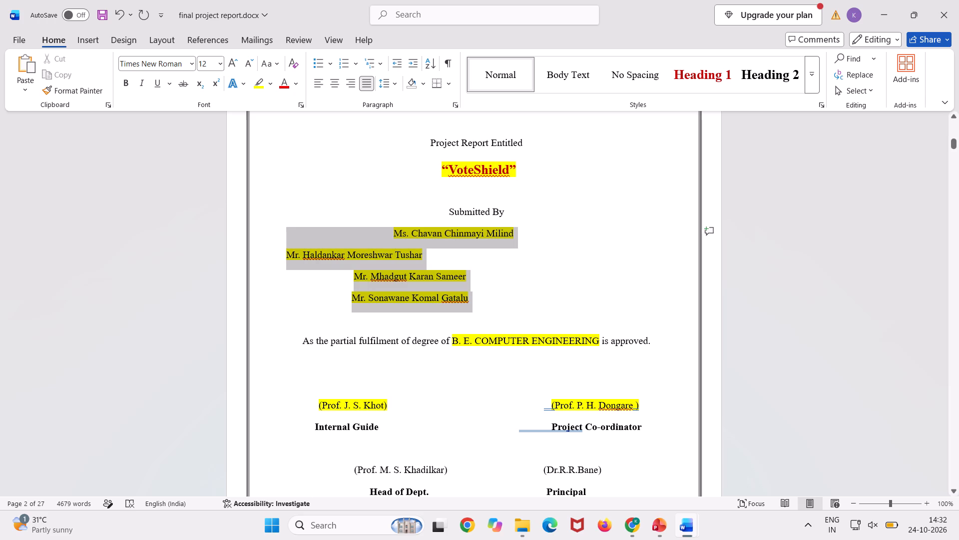
left_click_drag(295, 229, 295, 230)
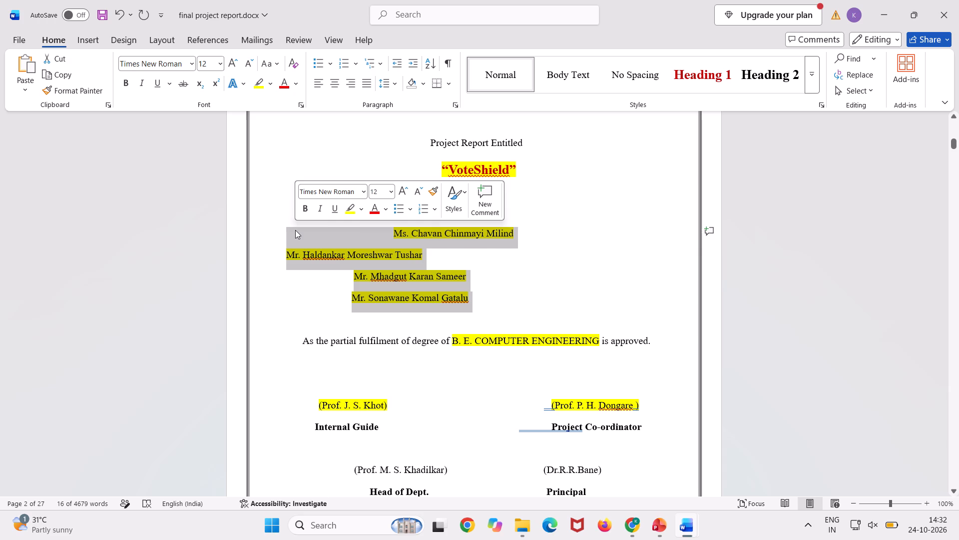
key("BackSpace")
Add a centered line under “Submitted By” on page 2 with the first student's name after “Ms.”, surname first.
left_click(512, 217)
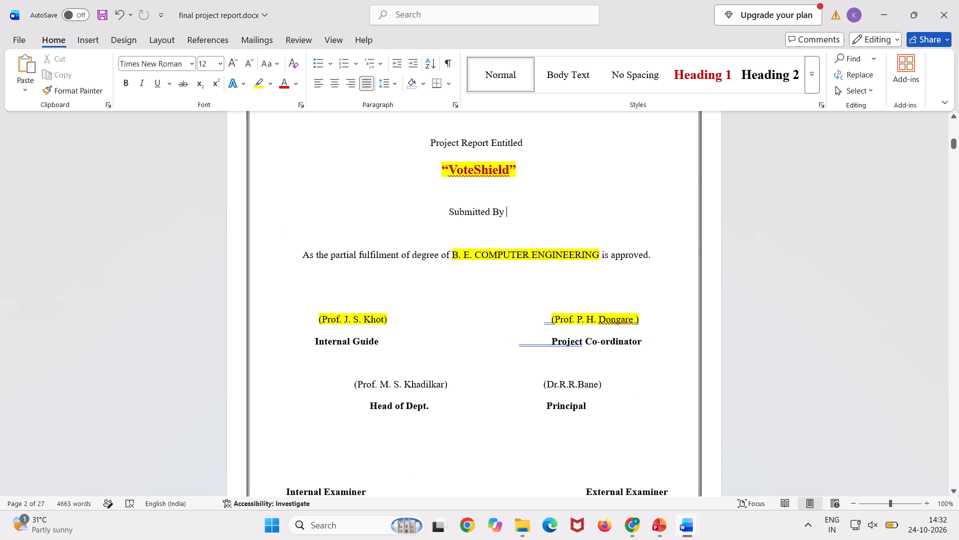
key("Return")
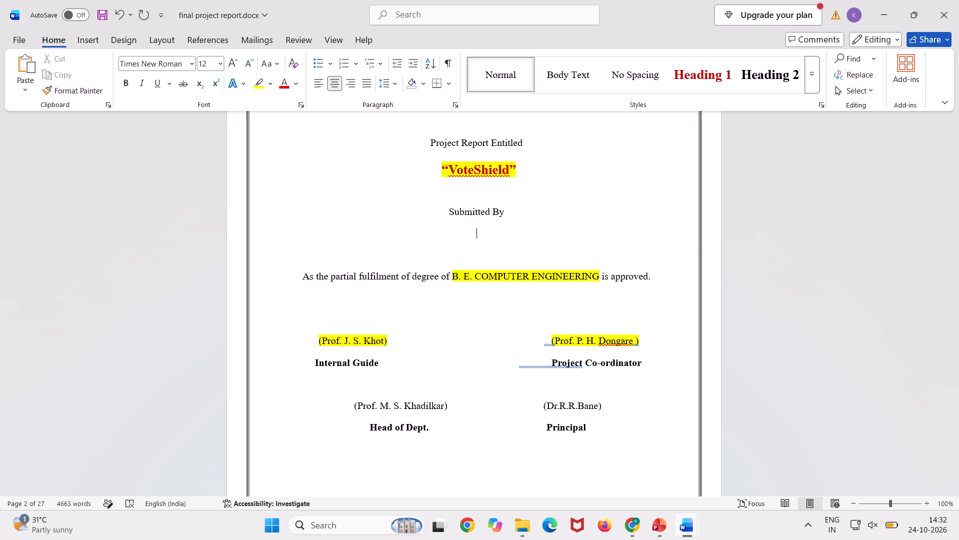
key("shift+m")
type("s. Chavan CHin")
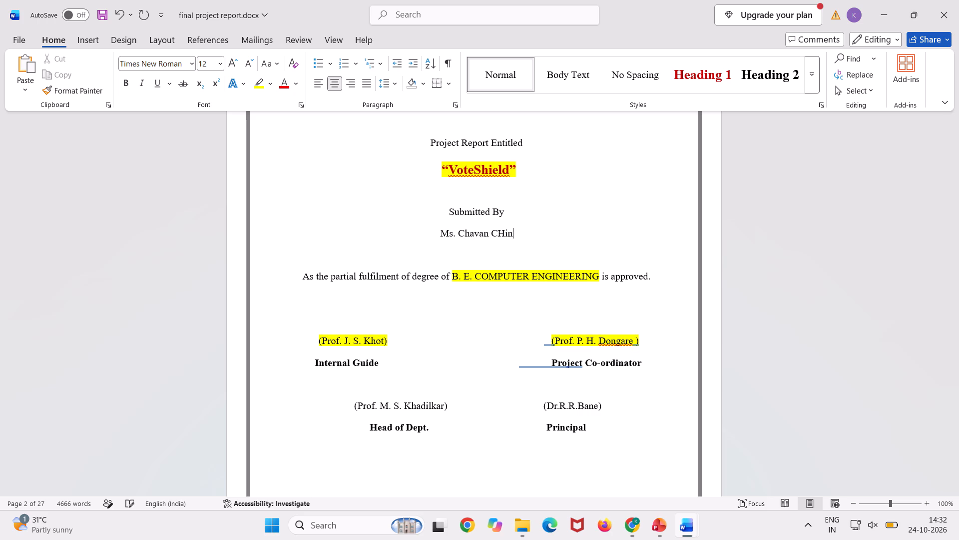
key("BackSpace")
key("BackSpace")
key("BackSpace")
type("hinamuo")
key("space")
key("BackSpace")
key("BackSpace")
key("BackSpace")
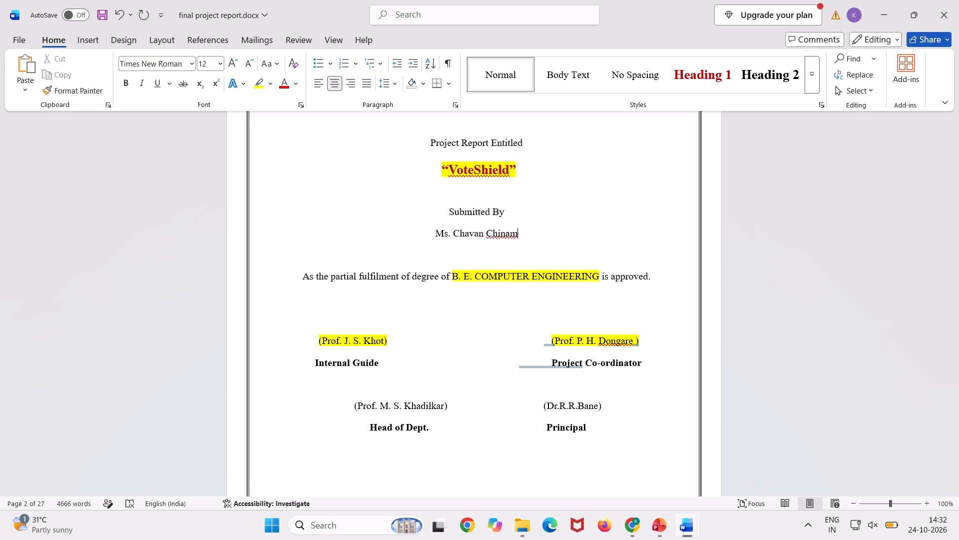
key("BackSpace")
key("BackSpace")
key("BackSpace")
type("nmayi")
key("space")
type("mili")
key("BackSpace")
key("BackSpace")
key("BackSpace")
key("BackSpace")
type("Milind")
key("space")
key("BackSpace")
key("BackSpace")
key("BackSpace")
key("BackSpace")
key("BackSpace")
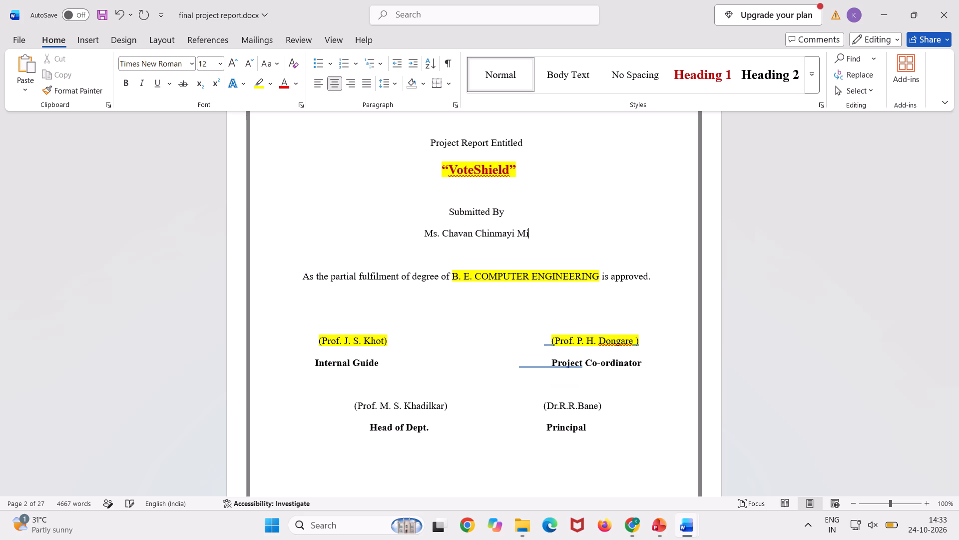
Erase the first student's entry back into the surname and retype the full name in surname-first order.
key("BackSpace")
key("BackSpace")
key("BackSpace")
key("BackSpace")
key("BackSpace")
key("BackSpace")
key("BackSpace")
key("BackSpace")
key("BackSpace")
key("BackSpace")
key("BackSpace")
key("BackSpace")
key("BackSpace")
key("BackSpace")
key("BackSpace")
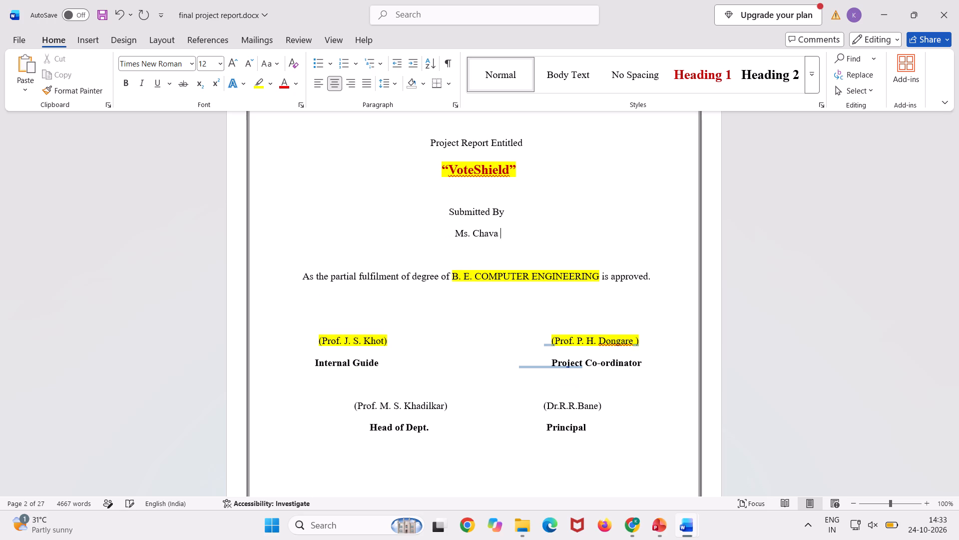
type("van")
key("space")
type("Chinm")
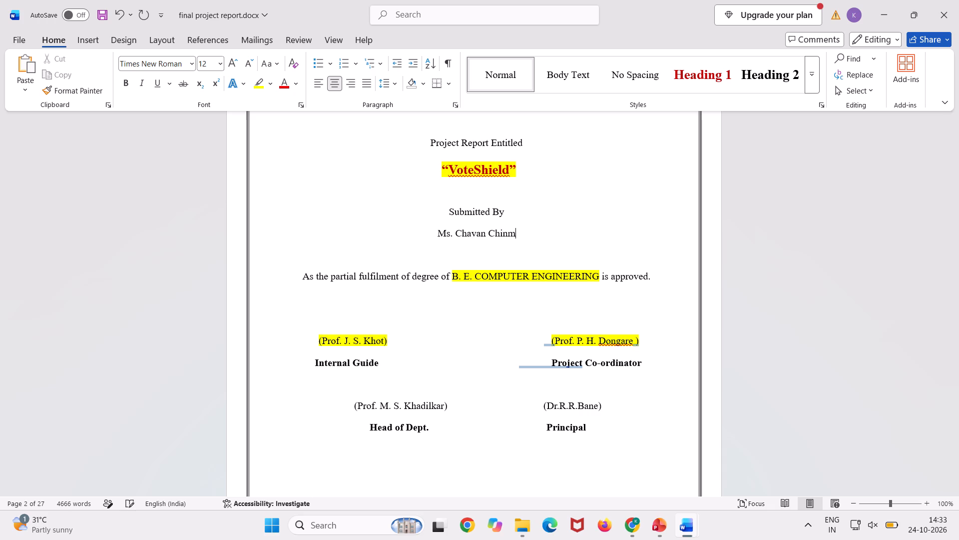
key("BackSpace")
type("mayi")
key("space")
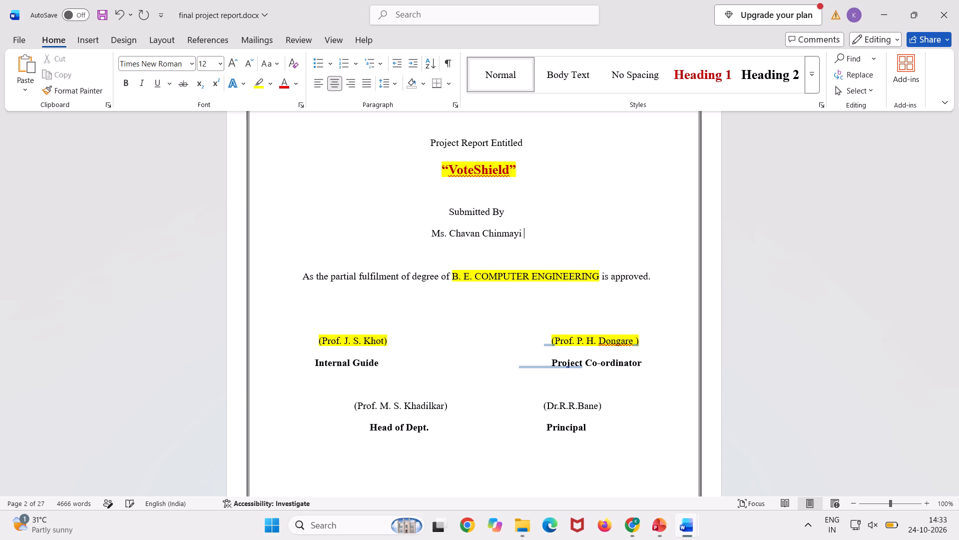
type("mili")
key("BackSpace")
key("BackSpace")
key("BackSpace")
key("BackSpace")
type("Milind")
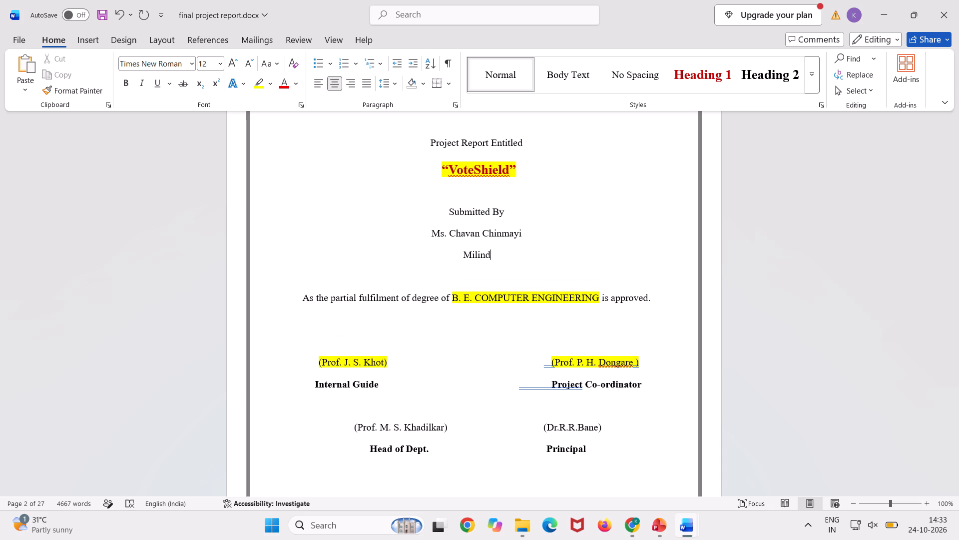
Rewrite the first student's name after “Ms.” as first name, middle initial “M.” and surname.
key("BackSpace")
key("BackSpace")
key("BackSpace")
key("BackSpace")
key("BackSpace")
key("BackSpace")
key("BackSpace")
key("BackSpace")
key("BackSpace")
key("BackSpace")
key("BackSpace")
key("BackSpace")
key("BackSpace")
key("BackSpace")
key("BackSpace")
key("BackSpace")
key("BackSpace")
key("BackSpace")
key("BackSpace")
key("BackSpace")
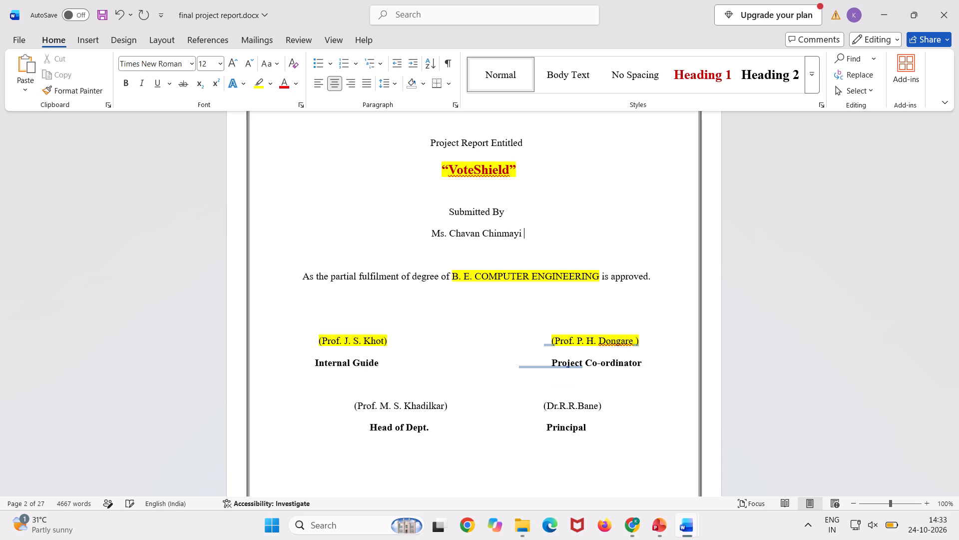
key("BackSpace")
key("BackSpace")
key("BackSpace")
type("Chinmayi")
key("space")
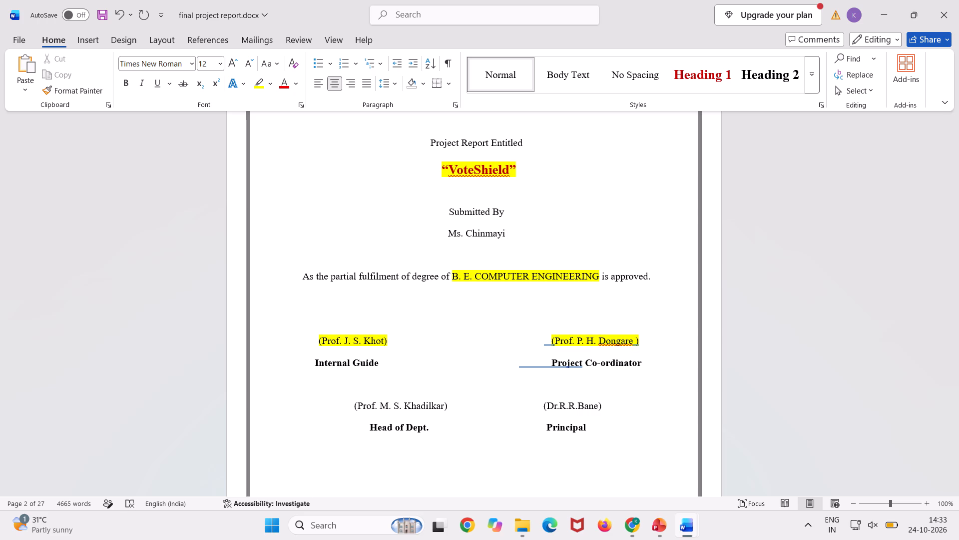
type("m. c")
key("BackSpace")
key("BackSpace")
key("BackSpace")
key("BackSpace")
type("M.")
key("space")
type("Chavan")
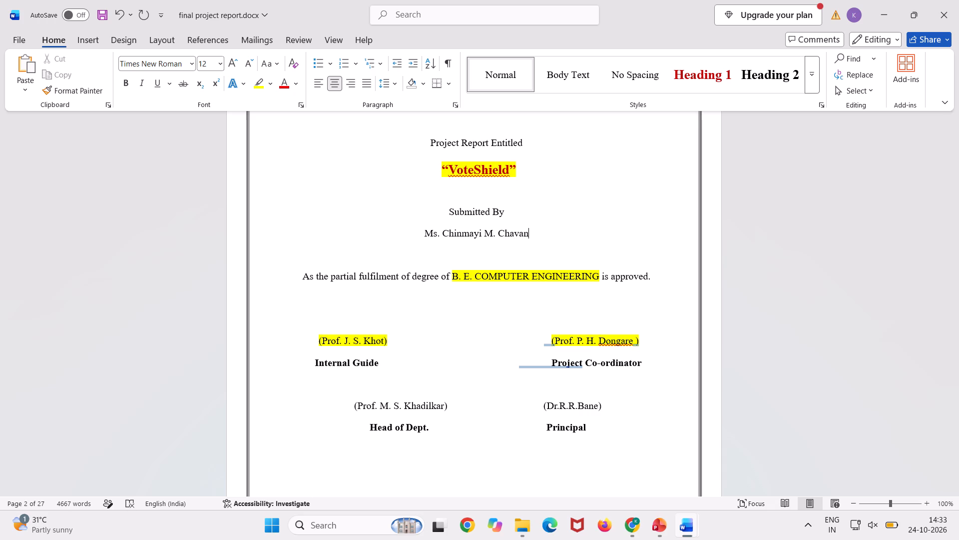
Add the second student below the first as “Mr.”, first name, middle initial “T.” and surname.
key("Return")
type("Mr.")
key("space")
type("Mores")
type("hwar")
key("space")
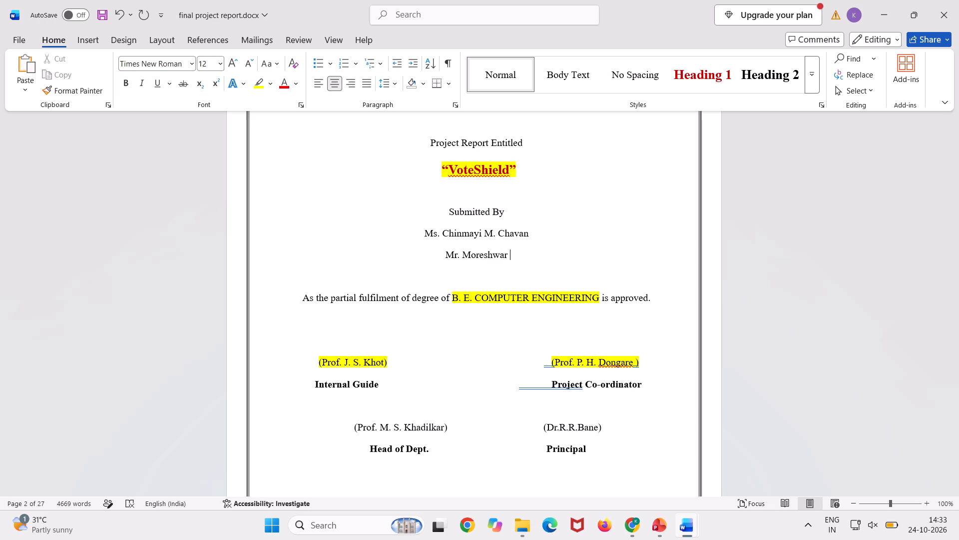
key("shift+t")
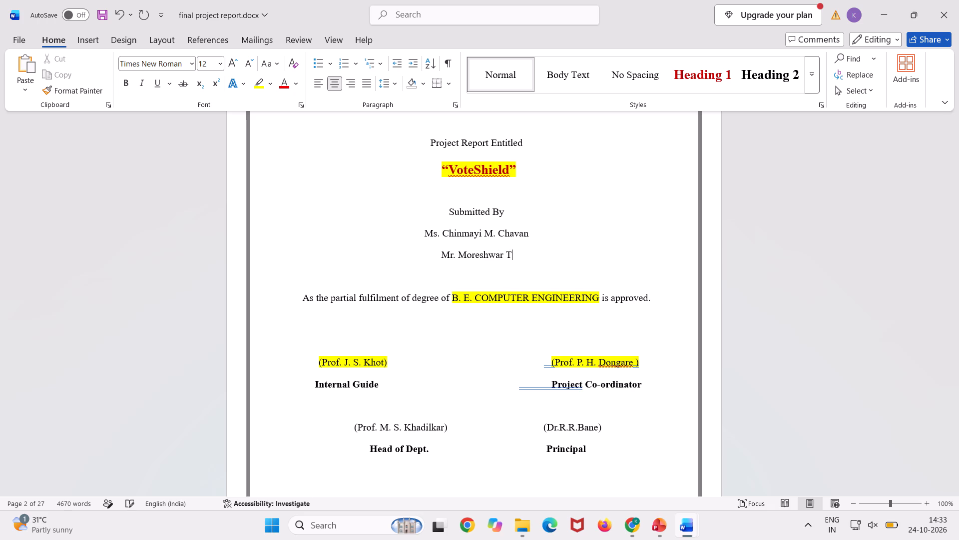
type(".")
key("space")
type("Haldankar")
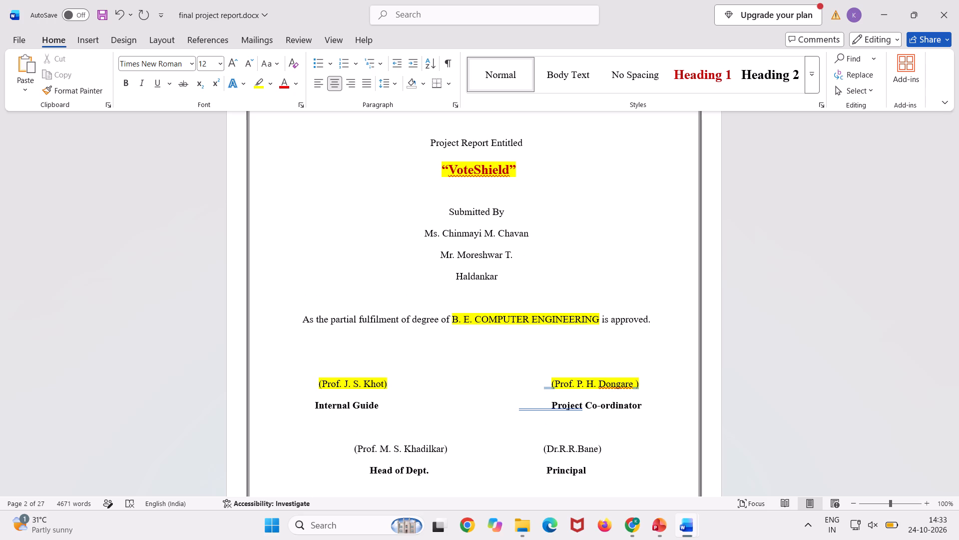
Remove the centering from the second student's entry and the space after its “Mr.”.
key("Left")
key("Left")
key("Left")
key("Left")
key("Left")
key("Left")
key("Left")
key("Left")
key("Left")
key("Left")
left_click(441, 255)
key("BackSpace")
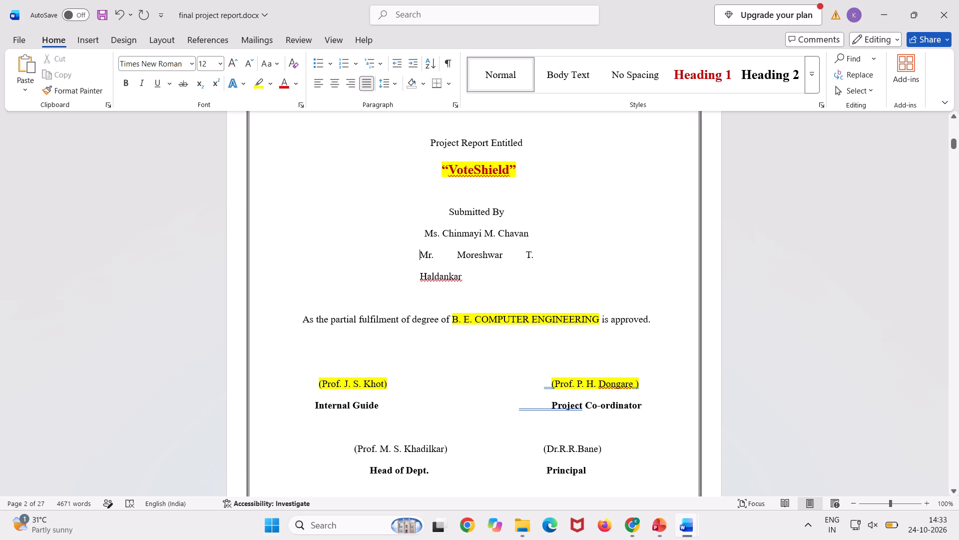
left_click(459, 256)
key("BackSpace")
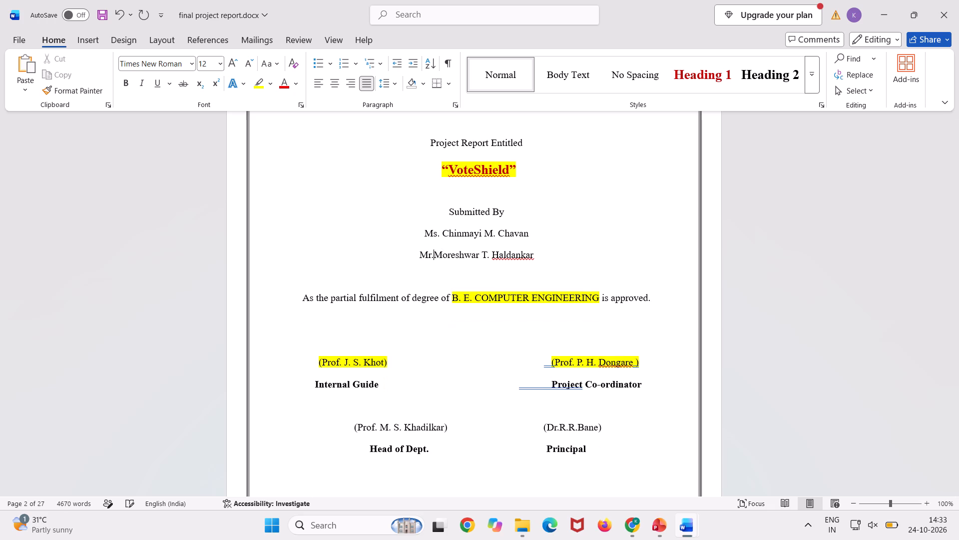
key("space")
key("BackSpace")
Remove the centering from the first student's entry.
left_click(425, 232)
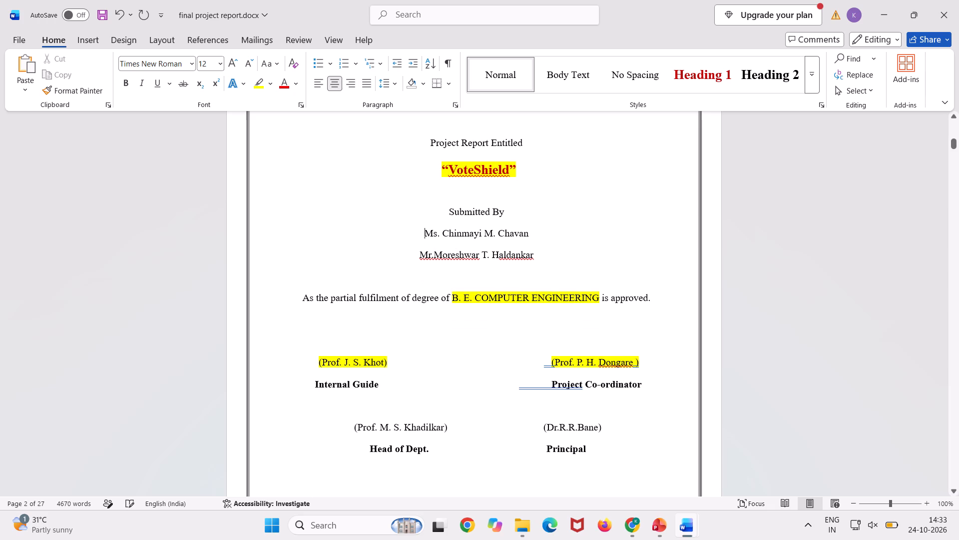
key("BackSpace")
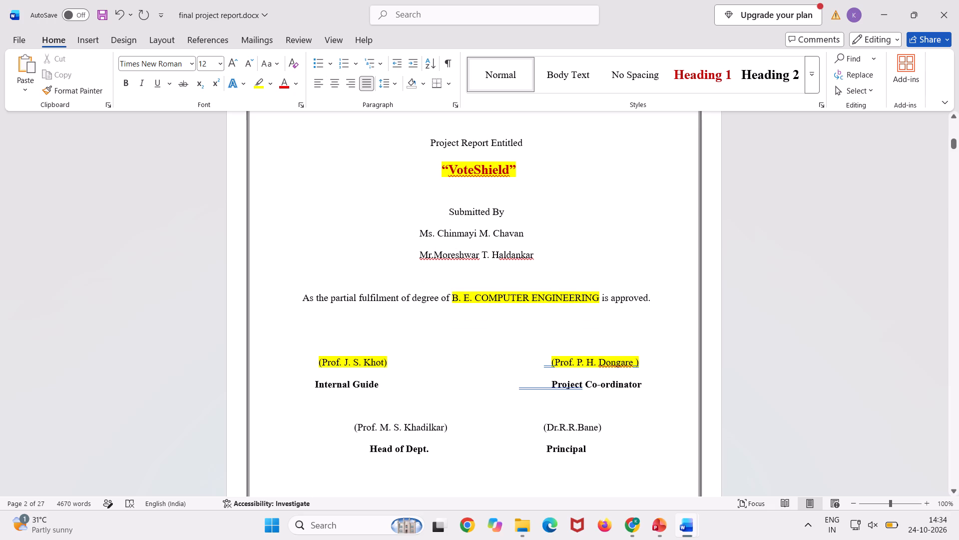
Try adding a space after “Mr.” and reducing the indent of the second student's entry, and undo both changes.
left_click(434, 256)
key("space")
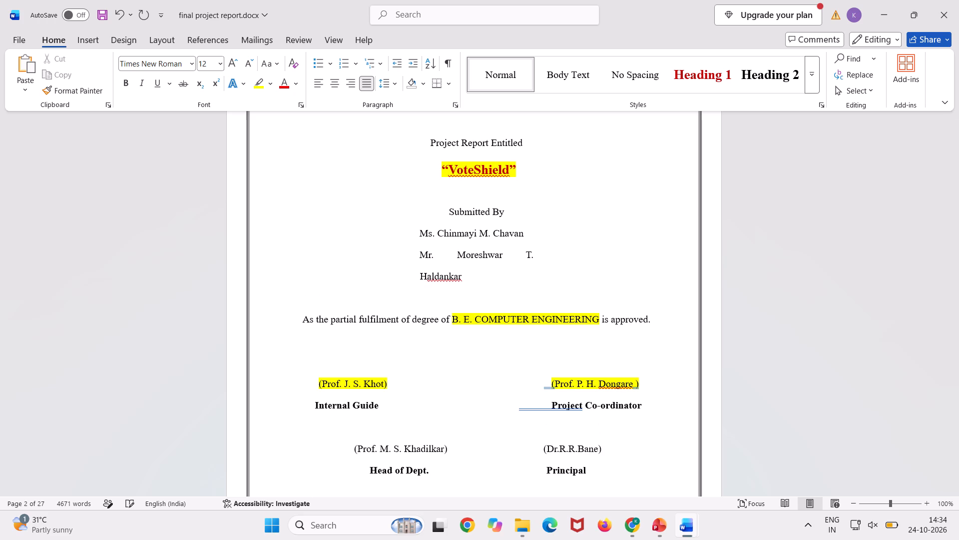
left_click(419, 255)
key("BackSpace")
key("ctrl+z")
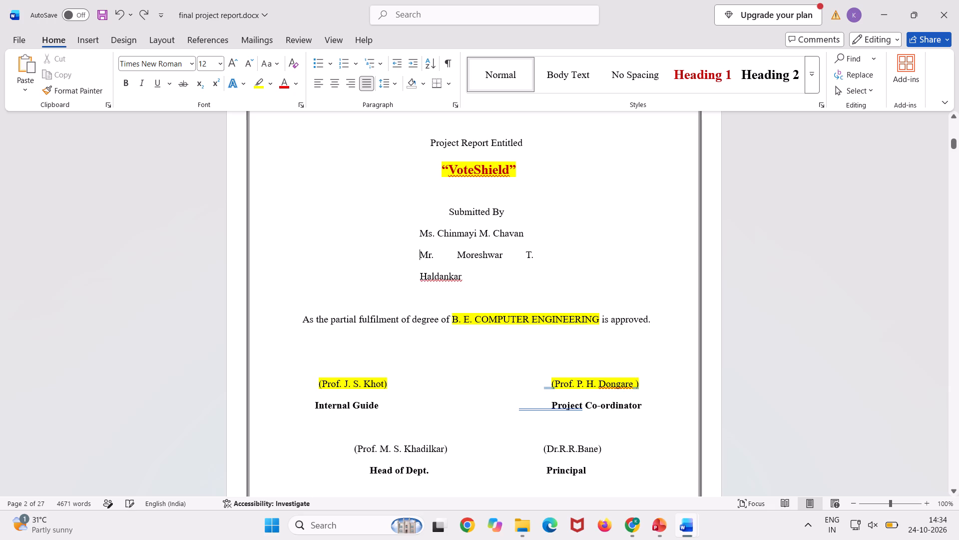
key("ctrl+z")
Center the second student's entry and insert a space after “Mr.”.
left_click_drag(539, 253, 419, 260)
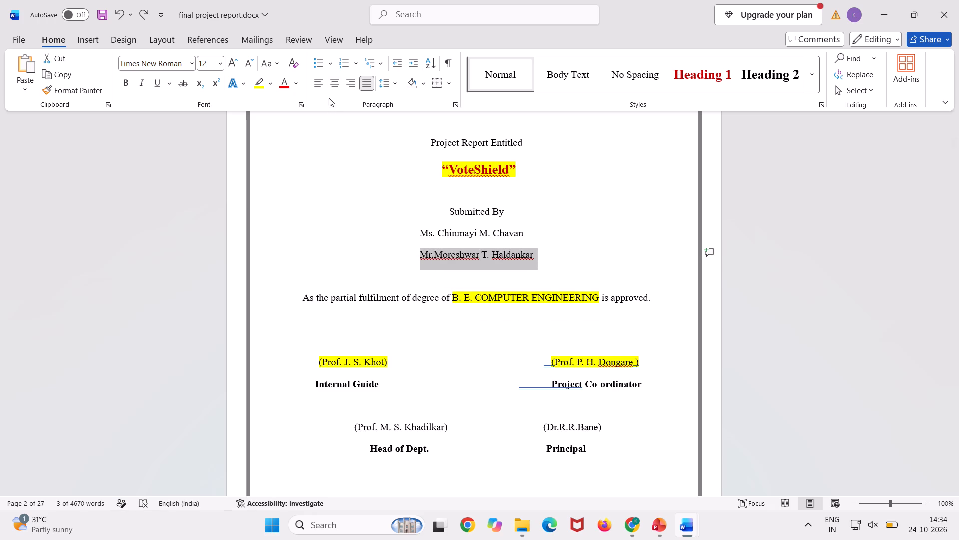
left_click(333, 80)
left_click(333, 80)
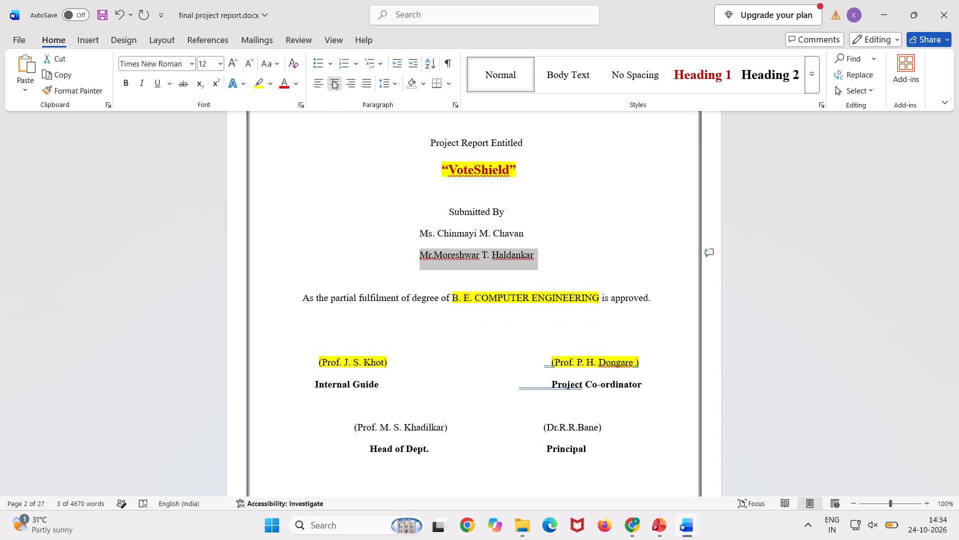
left_click(333, 80)
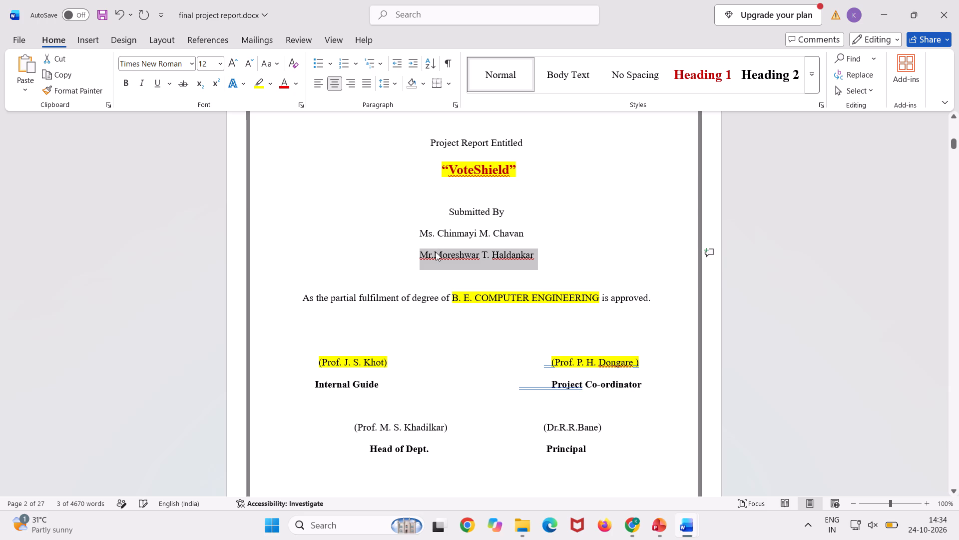
left_click(436, 253)
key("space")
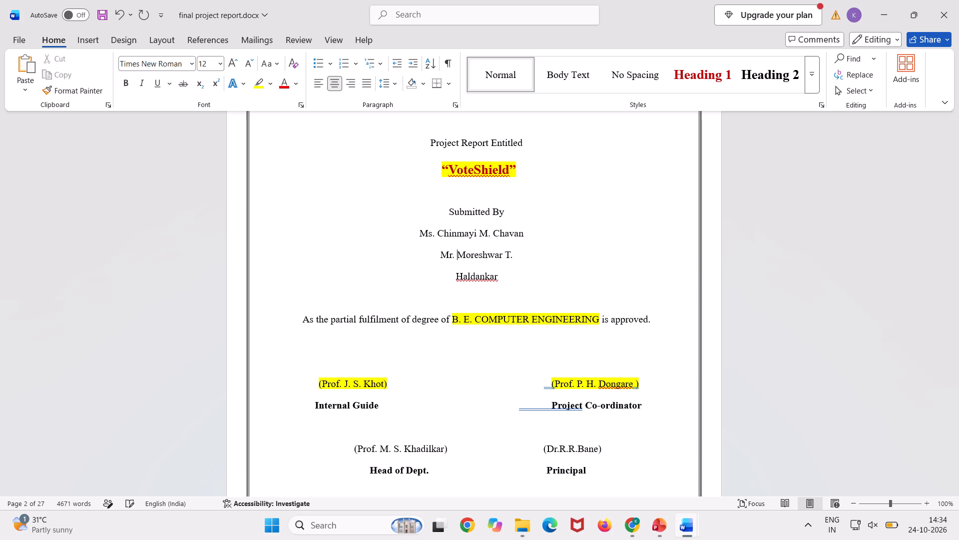
Remove the centering and the left indent from the second student's entry.
key("Left")
key("Left")
key("Left")
key("Left")
key("BackSpace")
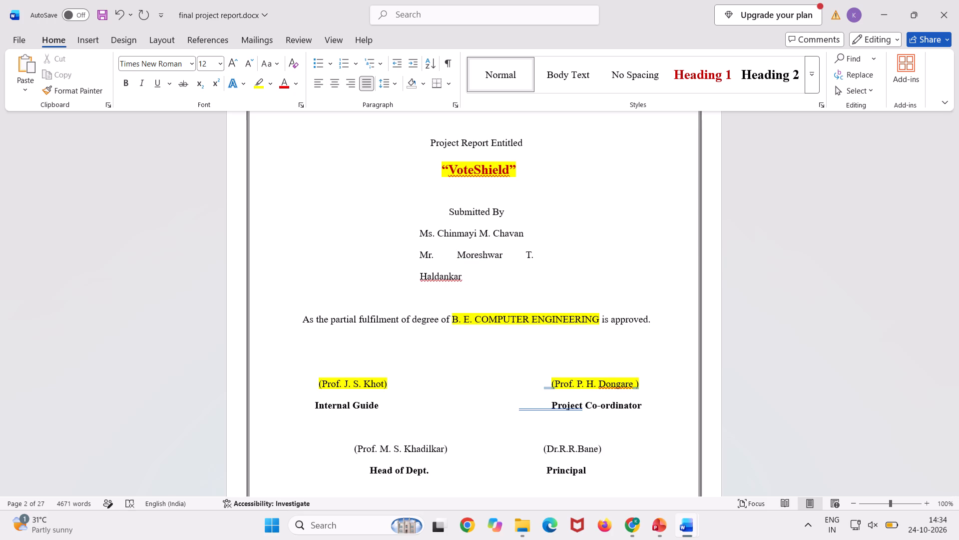
key("BackSpace")
key("BackSpace")
Insert twenty spaces before “Mr.” in the second student's entry.
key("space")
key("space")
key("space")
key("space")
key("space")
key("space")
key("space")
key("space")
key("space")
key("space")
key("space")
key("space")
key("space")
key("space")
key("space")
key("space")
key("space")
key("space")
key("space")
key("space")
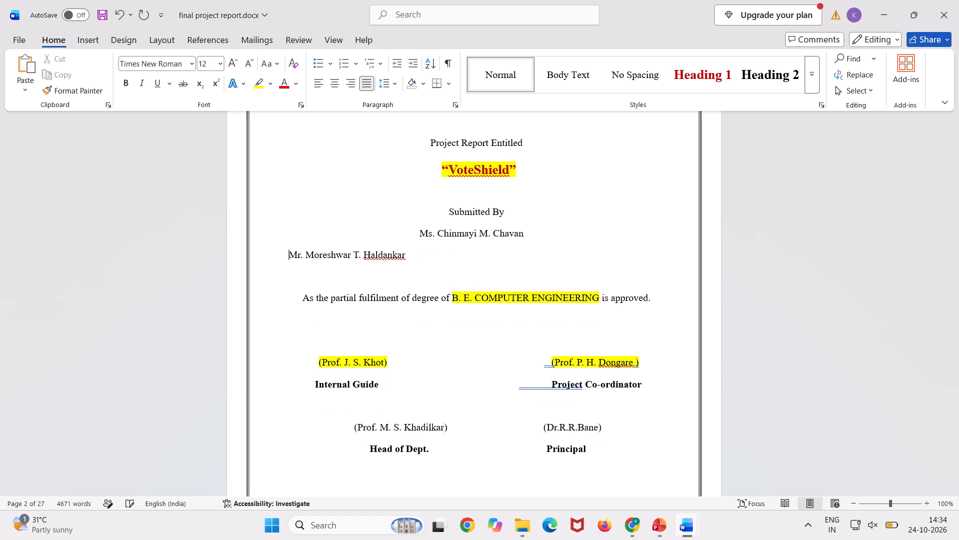
Indent the second student line under “Submitted By” on page 2 so it lines up with the first student's entry.
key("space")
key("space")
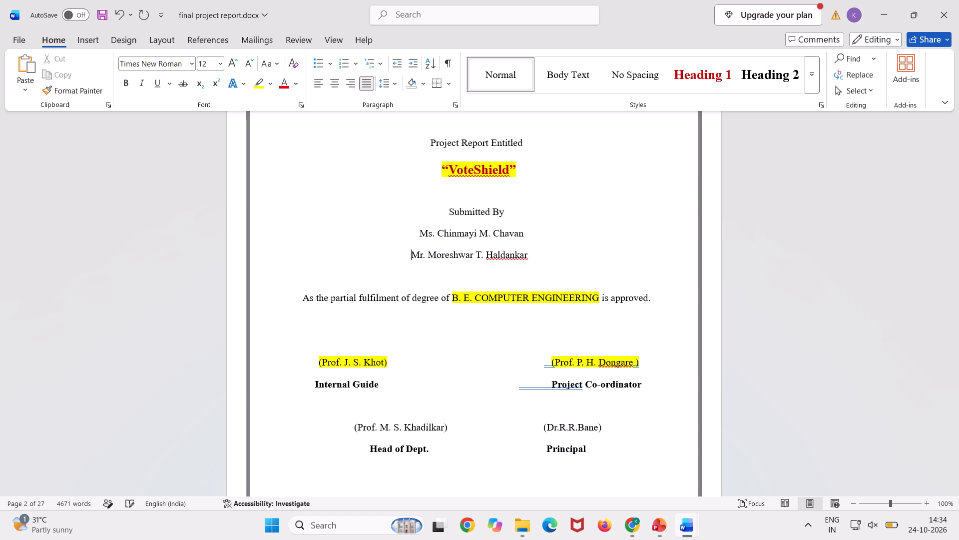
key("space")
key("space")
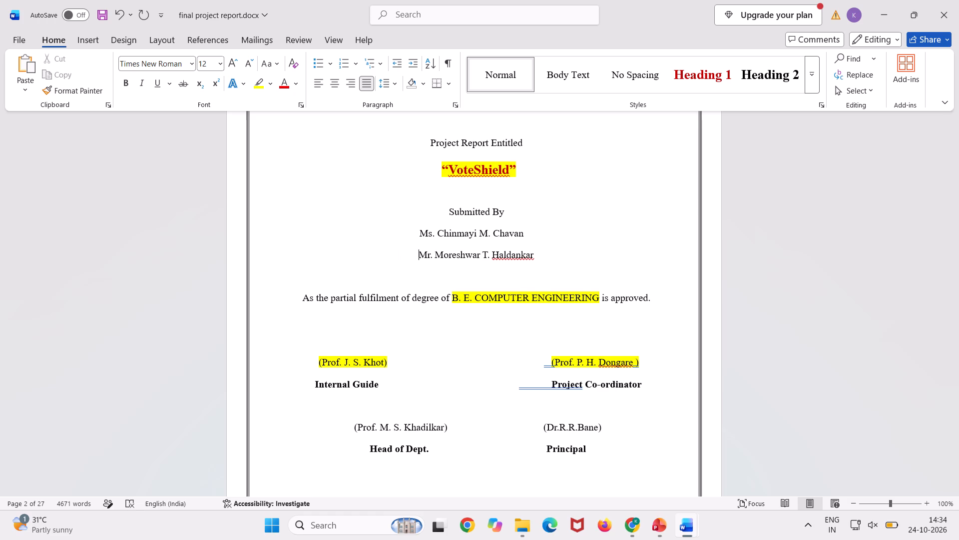
Add a third student line below the second one on page 2, starting with “Mr.”.
left_click(554, 258)
key("Return")
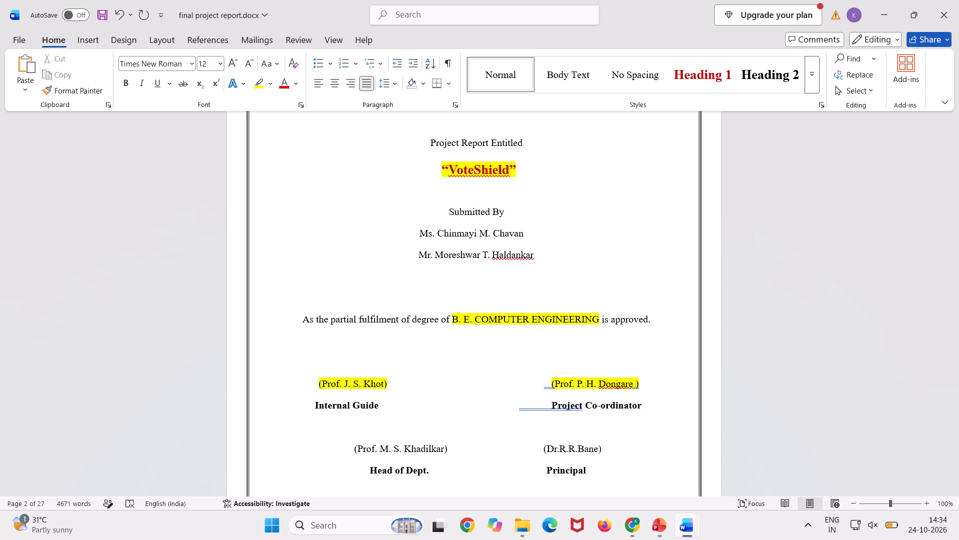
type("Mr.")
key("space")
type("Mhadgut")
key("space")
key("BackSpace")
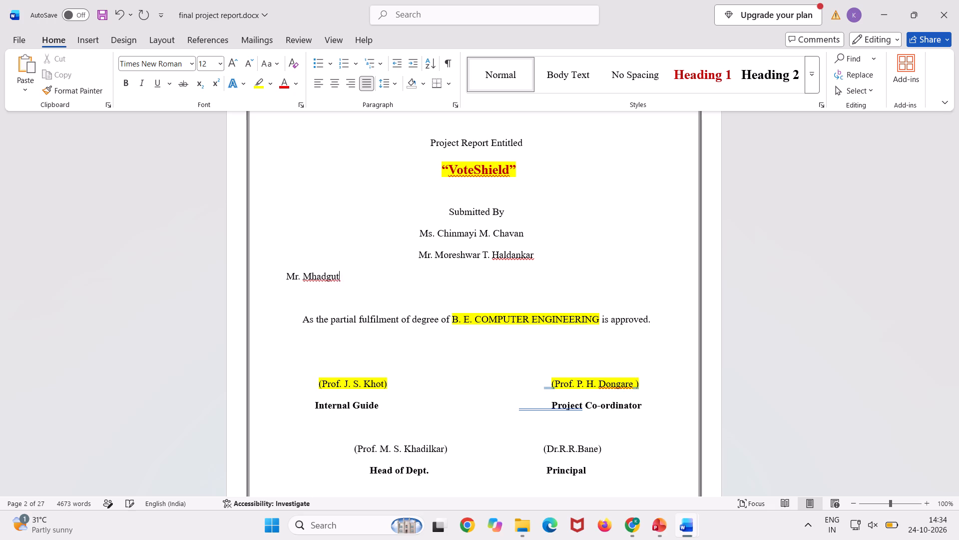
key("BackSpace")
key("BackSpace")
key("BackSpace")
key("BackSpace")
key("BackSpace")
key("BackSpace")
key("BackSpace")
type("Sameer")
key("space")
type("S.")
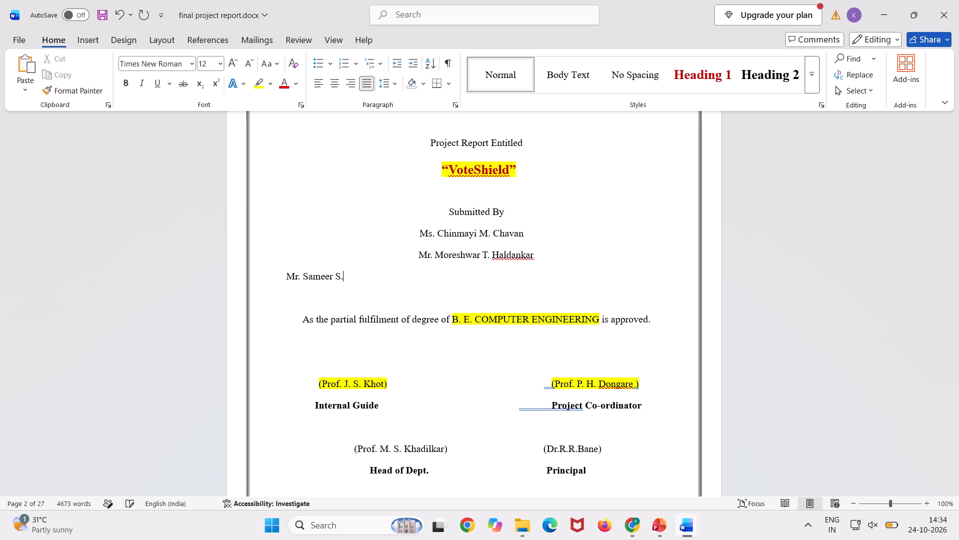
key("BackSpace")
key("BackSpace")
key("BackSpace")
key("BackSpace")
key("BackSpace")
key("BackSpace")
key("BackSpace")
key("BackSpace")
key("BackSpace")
Enter the third student's first name, middle initial and surname after “Mr.” under “Submitted By” on page 2.
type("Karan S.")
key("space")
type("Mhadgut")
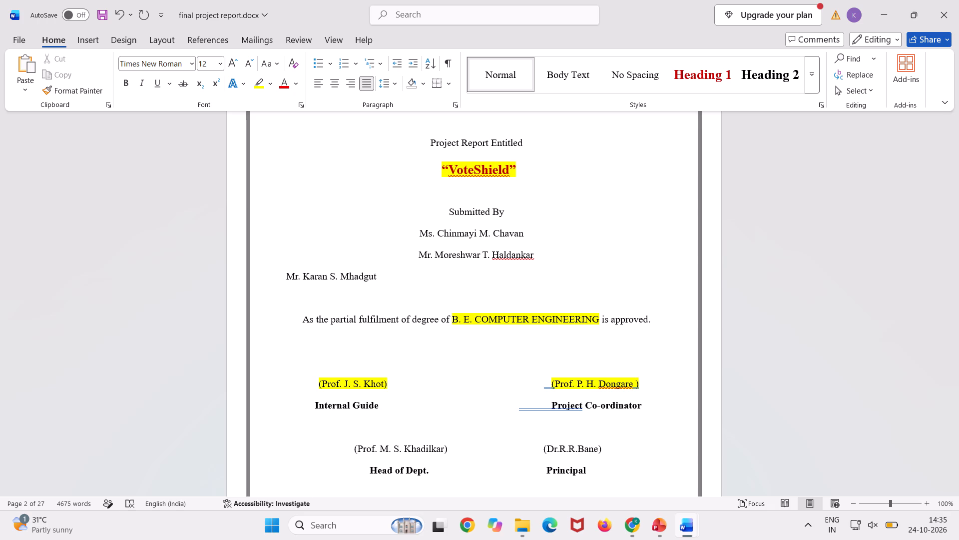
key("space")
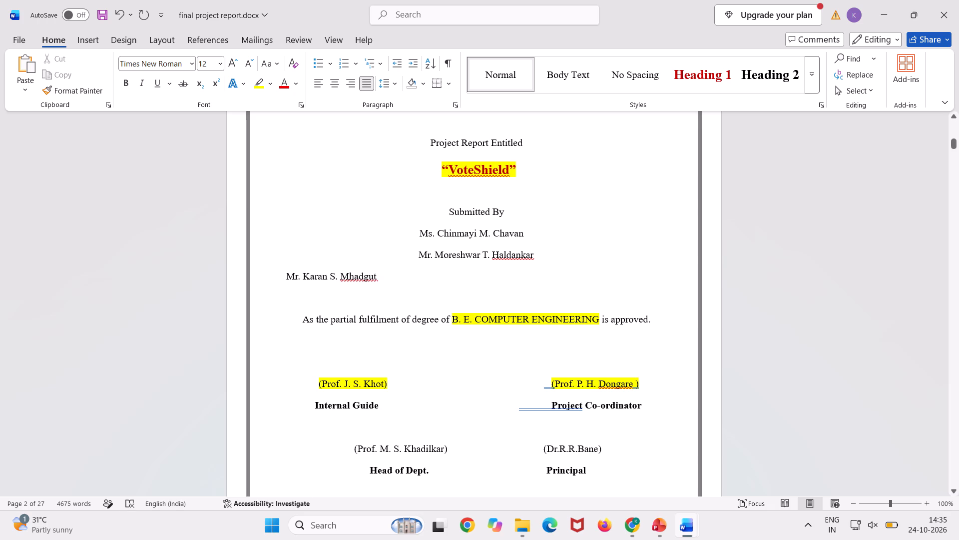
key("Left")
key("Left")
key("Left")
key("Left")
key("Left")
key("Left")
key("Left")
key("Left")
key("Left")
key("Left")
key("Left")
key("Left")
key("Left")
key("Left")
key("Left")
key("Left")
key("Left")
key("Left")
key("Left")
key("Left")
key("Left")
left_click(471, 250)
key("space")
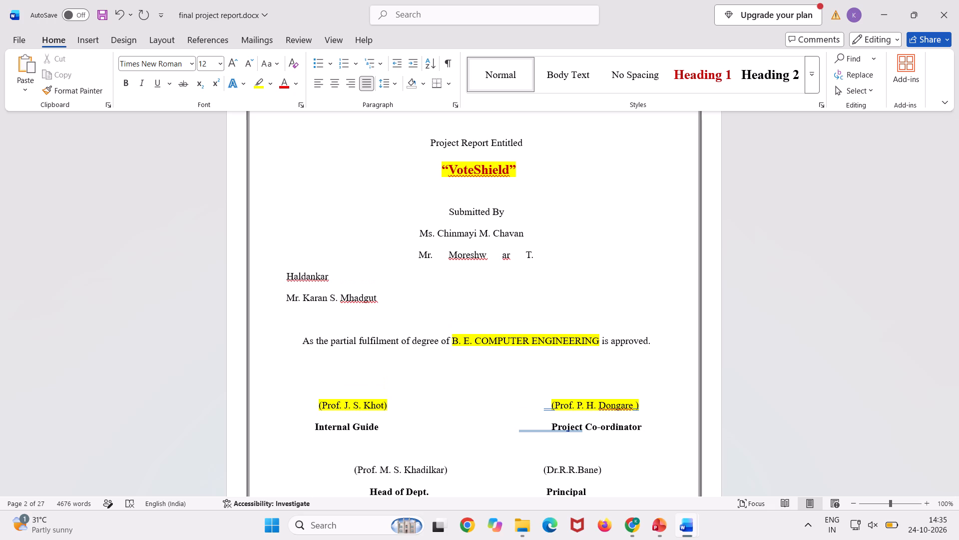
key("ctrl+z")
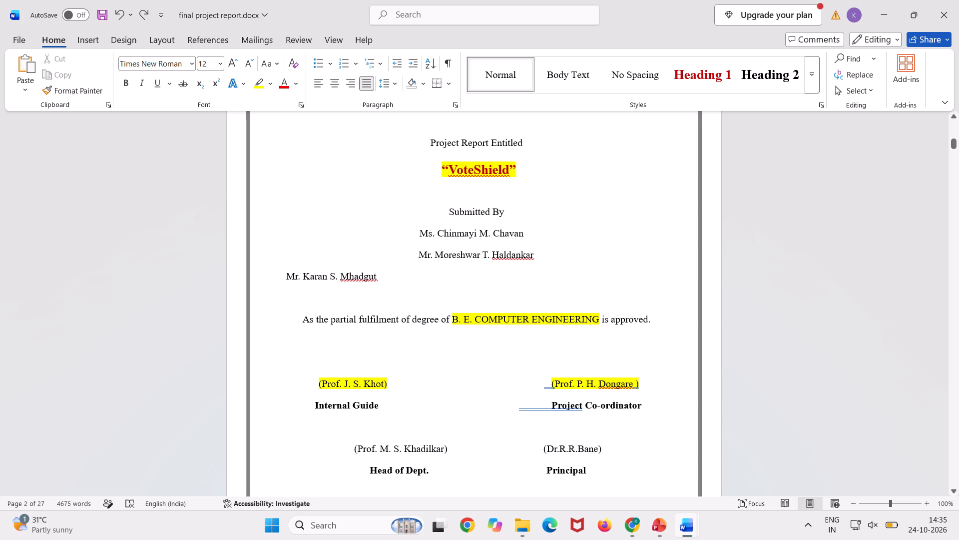
Indent the third student line under “Submitted By” on page 2 with spaces so it lines up with the second student's entry.
left_click(288, 273)
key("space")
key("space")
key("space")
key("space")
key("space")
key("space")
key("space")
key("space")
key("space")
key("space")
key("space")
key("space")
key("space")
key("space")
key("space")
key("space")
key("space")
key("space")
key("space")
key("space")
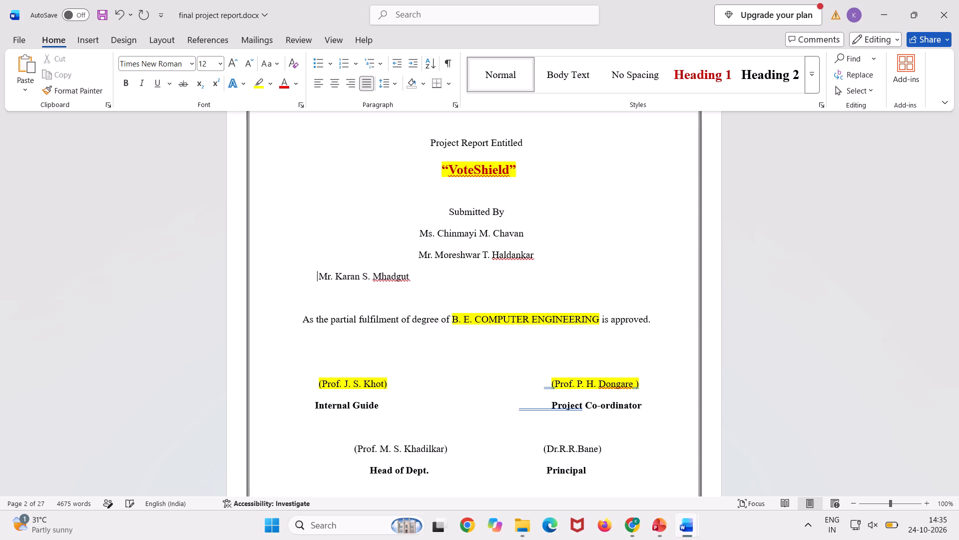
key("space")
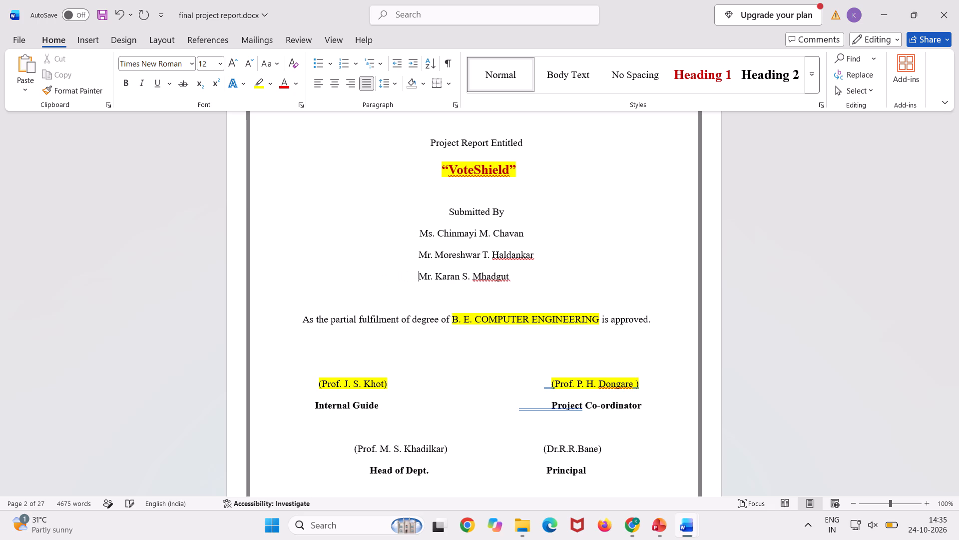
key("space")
key("BackSpace")
Add a fourth student line below the third one on page 2, with “Ms.” and the student's name including the middle initial.
left_click(518, 276)
key("Return")
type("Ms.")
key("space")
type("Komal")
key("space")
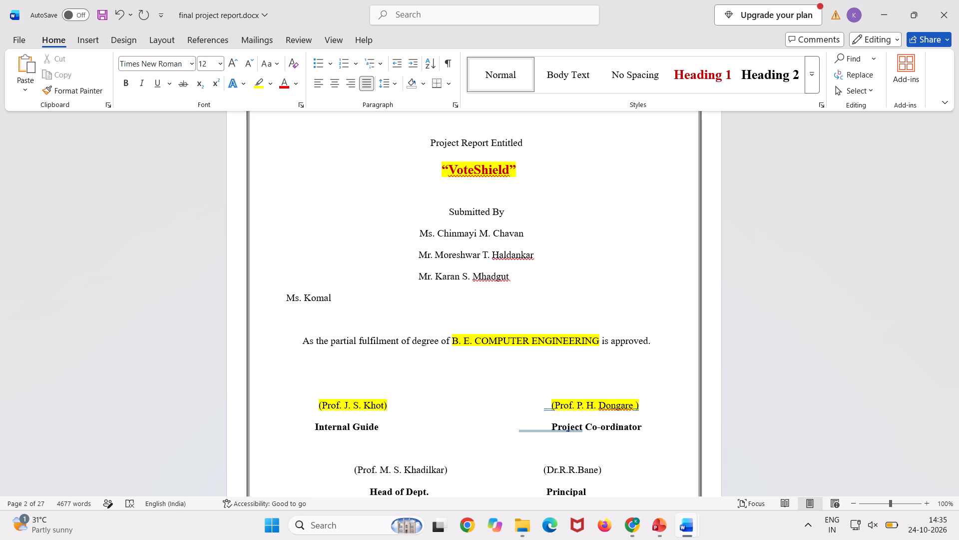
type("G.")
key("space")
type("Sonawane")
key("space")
Indent the fourth student line under “Submitted By” on page 2 with spaces so it lines up with the entries above.
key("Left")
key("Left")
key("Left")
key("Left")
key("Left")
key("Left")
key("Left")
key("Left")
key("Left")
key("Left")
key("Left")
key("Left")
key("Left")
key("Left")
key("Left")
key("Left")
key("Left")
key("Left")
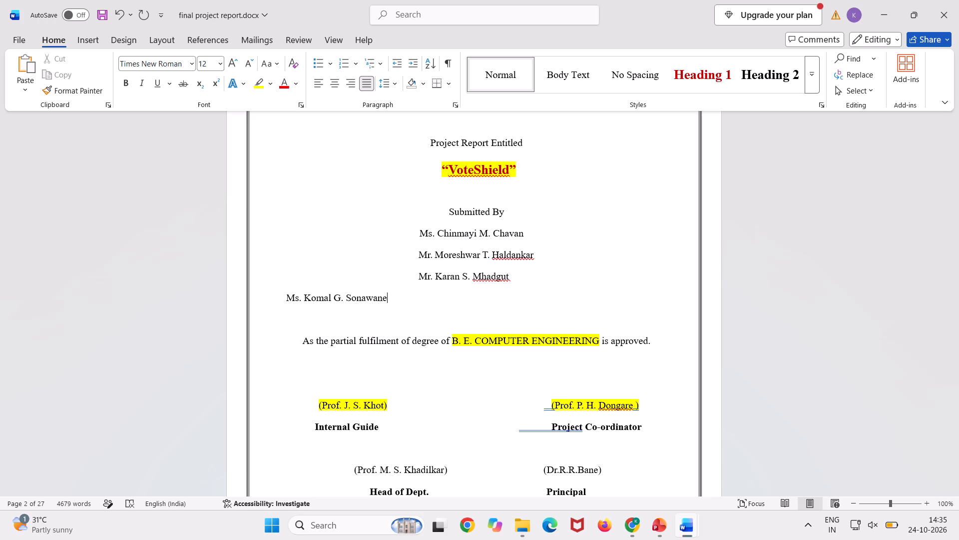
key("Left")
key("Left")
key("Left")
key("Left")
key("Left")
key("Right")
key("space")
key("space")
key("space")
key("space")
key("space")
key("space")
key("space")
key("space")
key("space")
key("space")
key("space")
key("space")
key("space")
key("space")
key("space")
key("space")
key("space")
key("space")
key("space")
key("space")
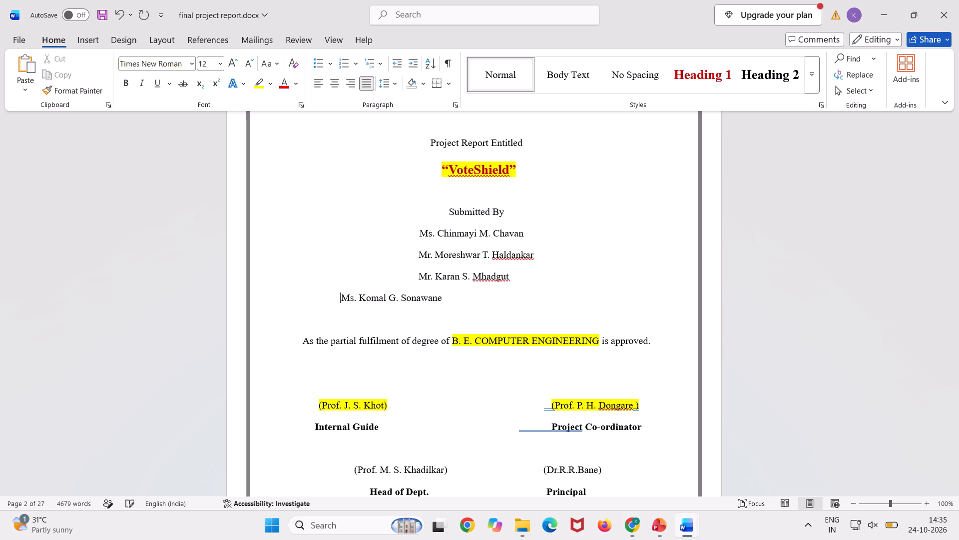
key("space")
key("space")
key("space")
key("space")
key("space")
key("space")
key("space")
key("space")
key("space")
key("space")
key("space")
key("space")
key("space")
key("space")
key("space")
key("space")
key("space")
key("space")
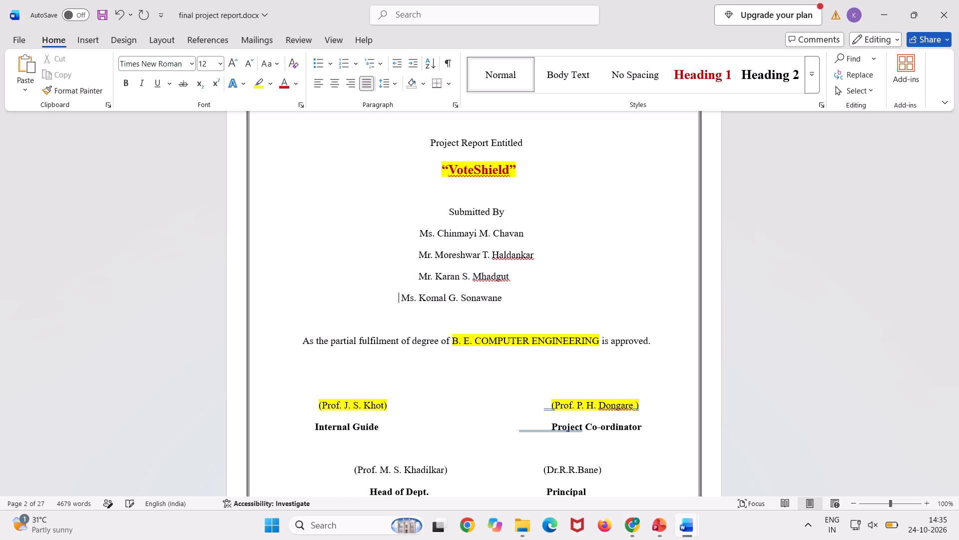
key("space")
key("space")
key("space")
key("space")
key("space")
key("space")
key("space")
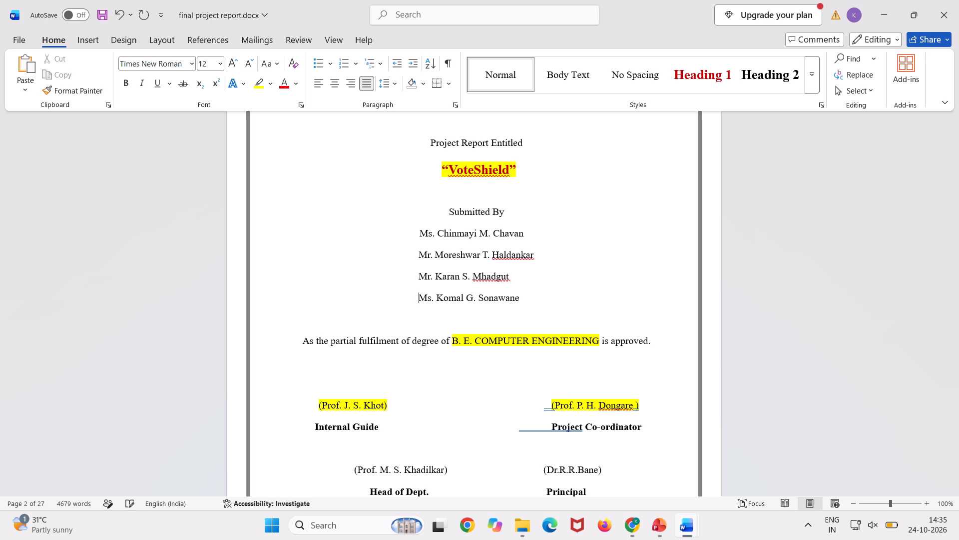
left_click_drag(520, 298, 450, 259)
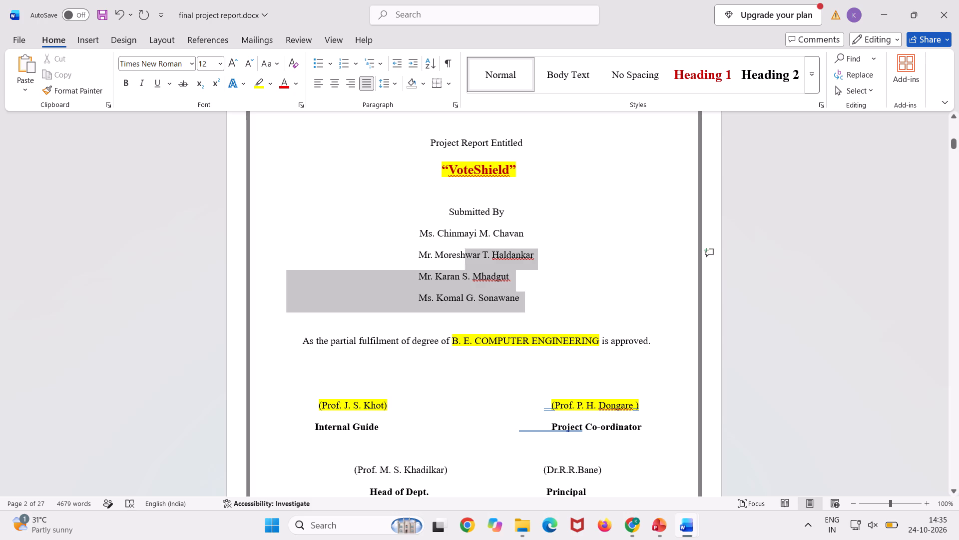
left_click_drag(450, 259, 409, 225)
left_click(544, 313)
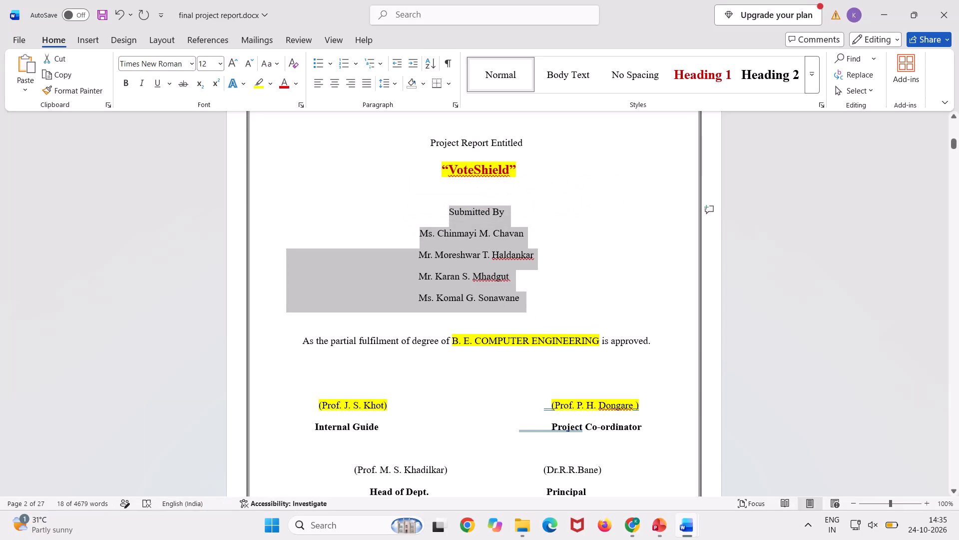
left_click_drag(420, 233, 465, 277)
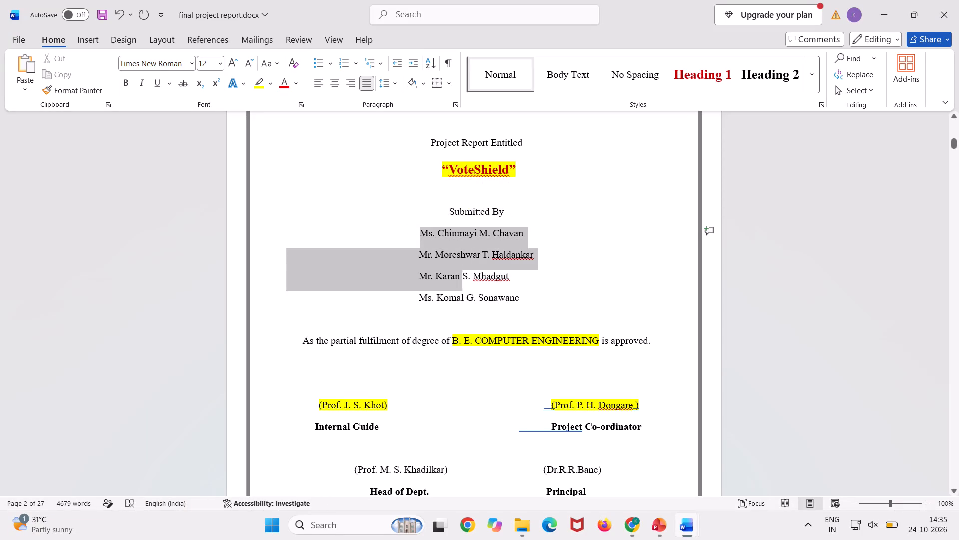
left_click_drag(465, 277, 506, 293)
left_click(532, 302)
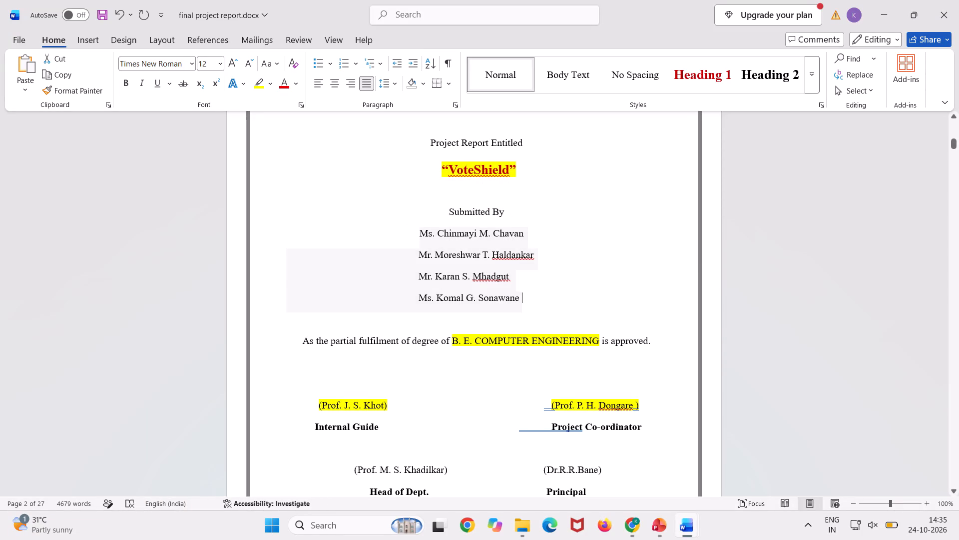
Highlight each of the four student name lines under “Submitted By” on page 2 in yellow.
left_click_drag(418, 230, 530, 227)
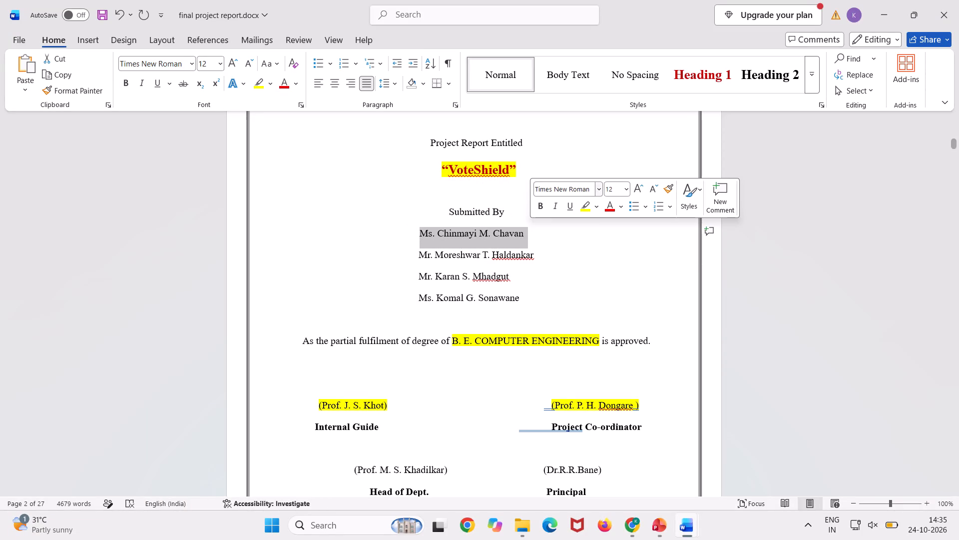
left_click(586, 205)
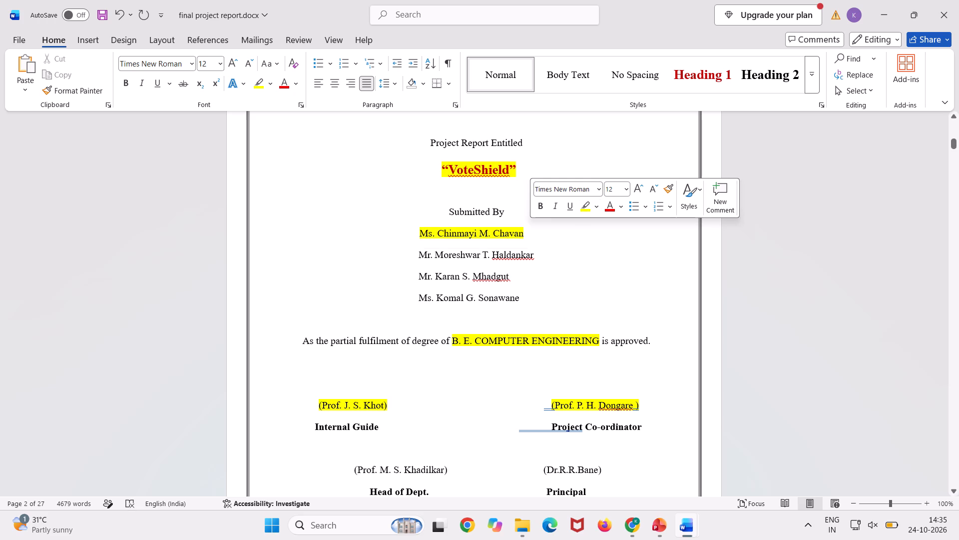
left_click_drag(416, 257, 406, 262)
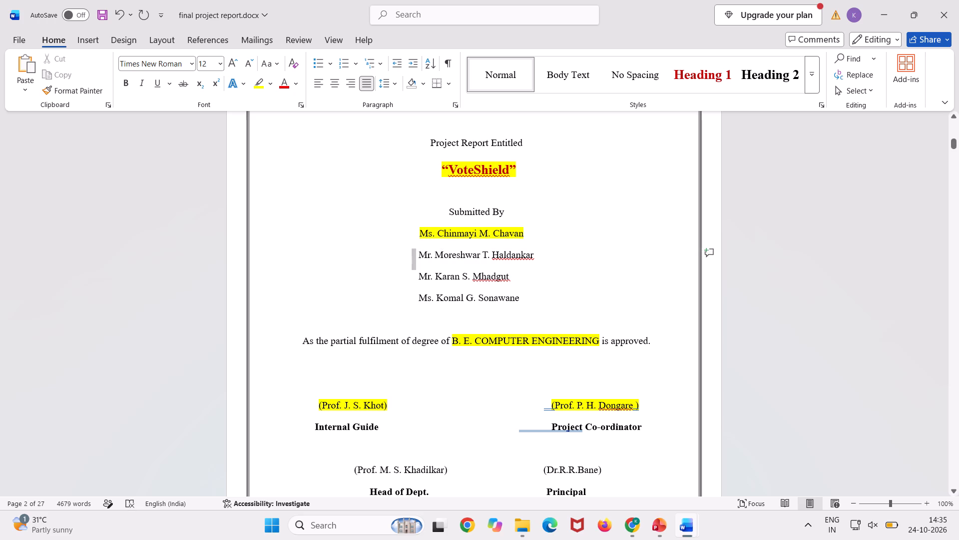
left_click_drag(406, 262, 535, 259)
left_click(590, 237)
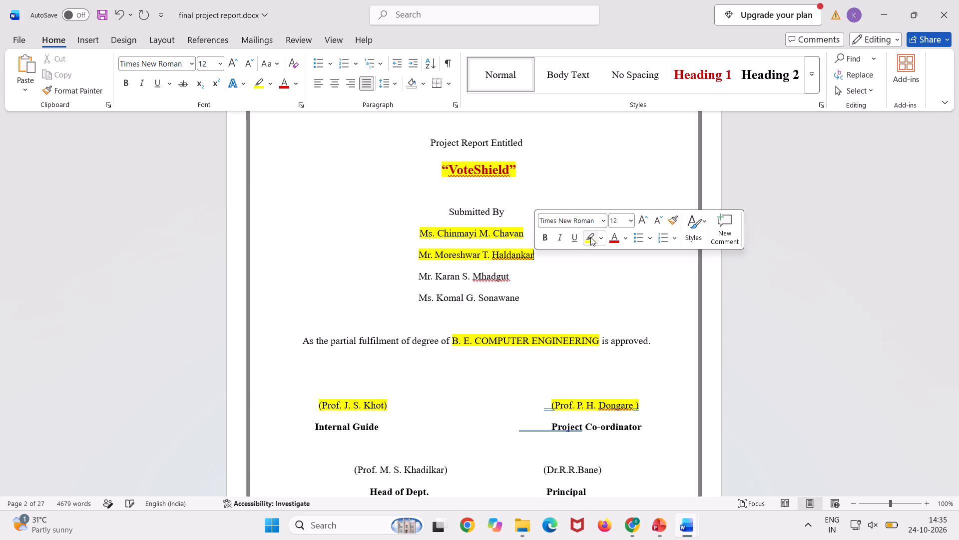
left_click_drag(419, 277, 505, 274)
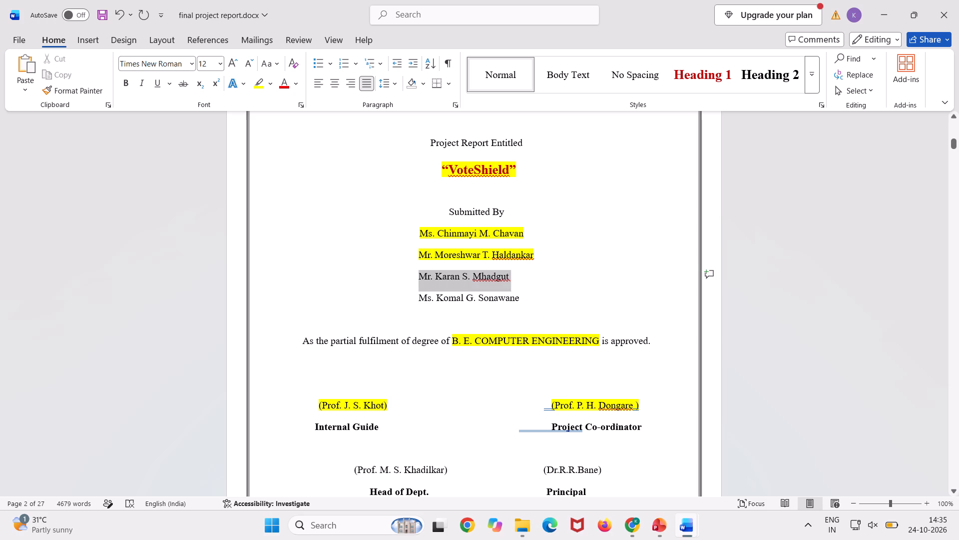
left_click_drag(505, 274, 506, 274)
left_click(562, 252)
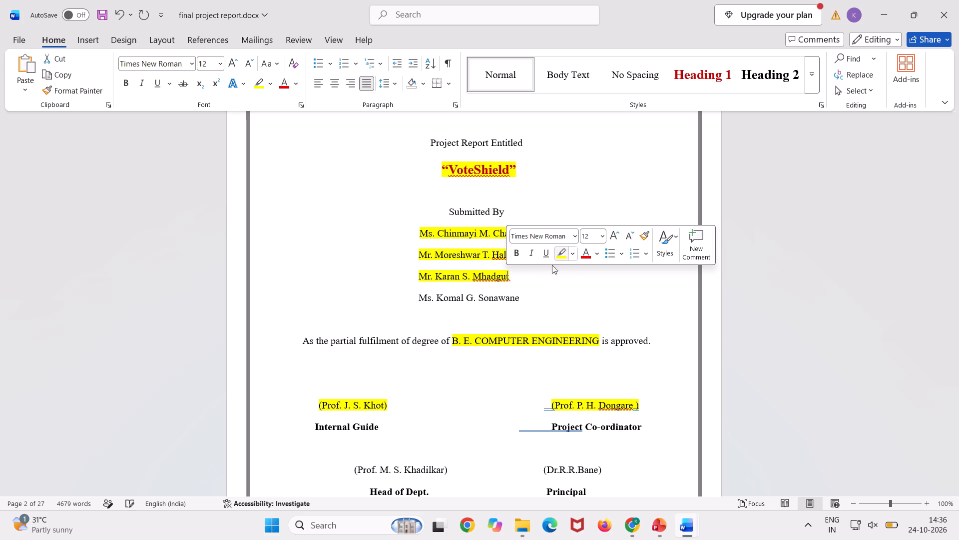
left_click_drag(418, 299, 519, 300)
left_click(525, 284)
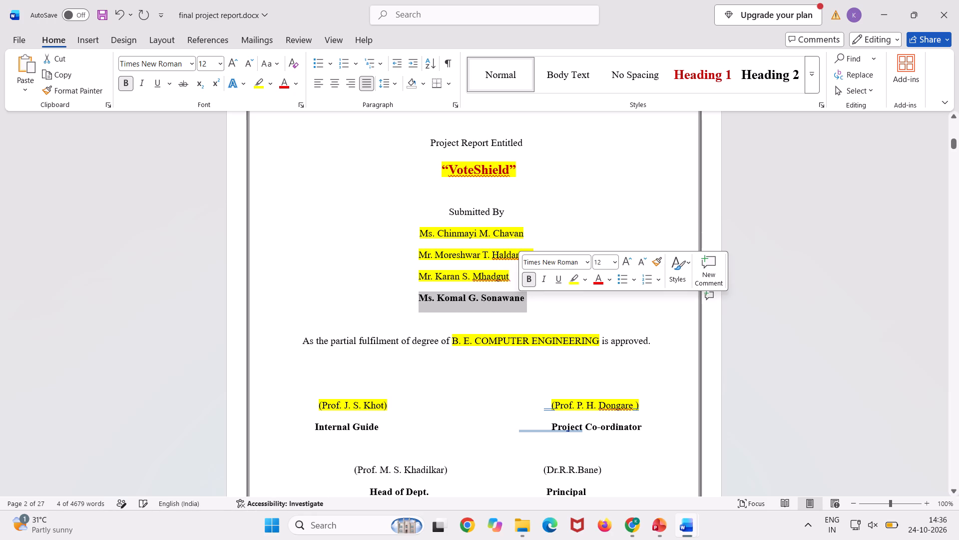
left_click(527, 283)
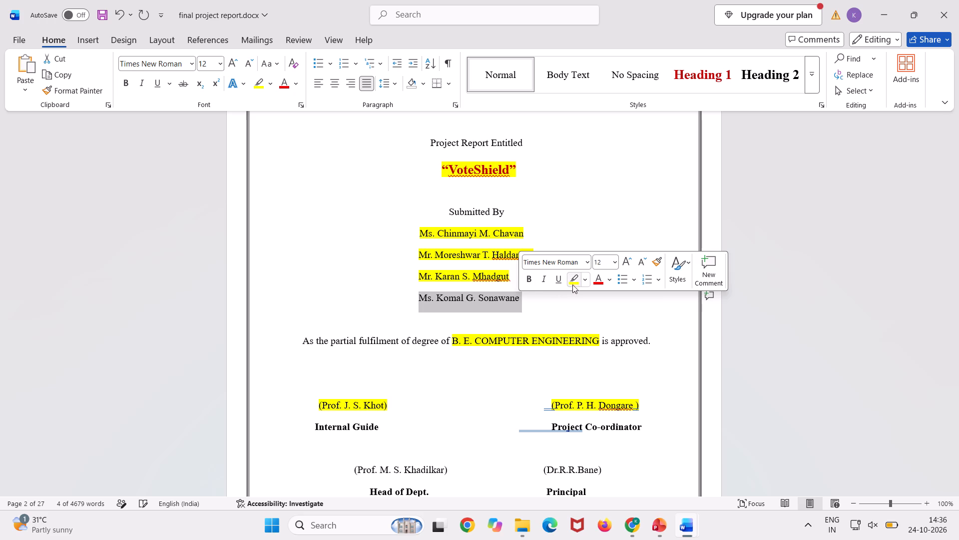
left_click(574, 281)
left_click(584, 304)
Look over page 2 from the project title and student names down to the guide, co-ordinator, department head and principal entries.
scroll(584, 304, "up", 1)
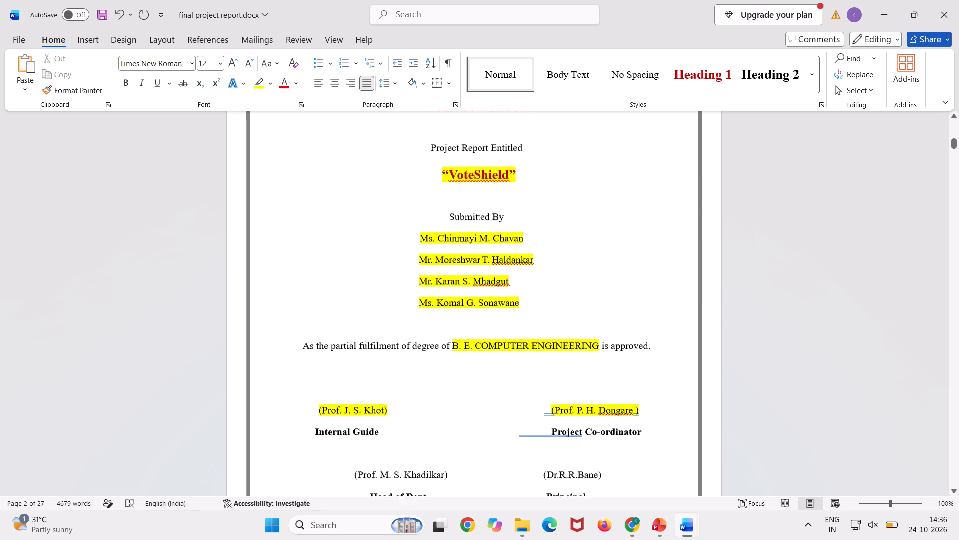
scroll(584, 304, "up", 2)
scroll(584, 304, "down", 11)
scroll(584, 304, "up", 5)
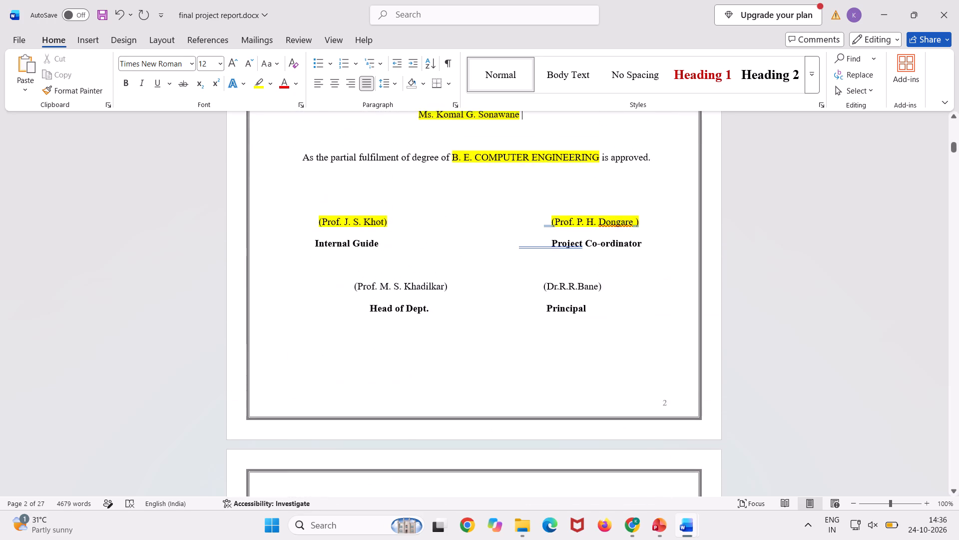
scroll(584, 304, "down", 1)
scroll(584, 304, "up", 4)
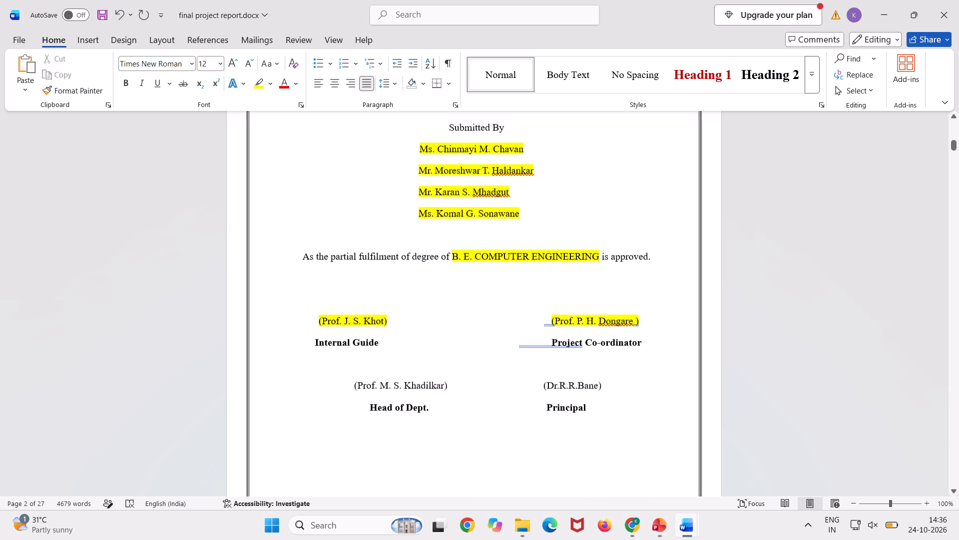
scroll(584, 304, "up", 1)
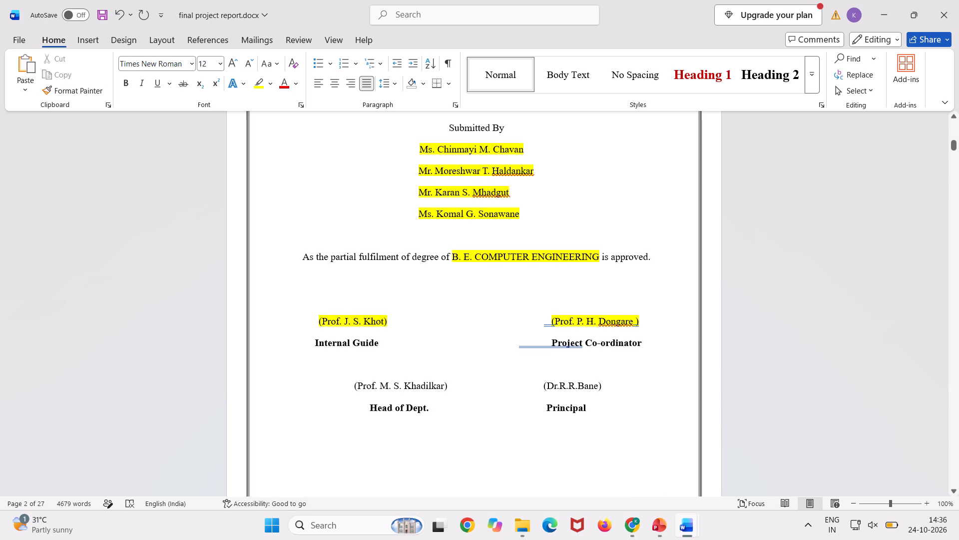
Replace the internal guide's name on page 2 with the Head of Dept.'s name, keeping the “Prof.” title inside the brackets.
scroll(584, 304, "up", 2)
scroll(584, 304, "down", 1)
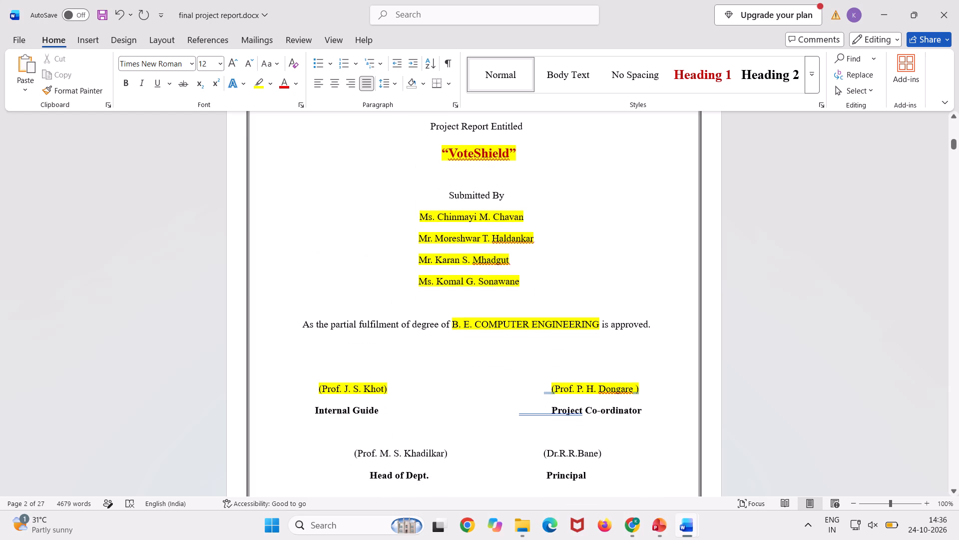
left_click(384, 388)
key("BackSpace")
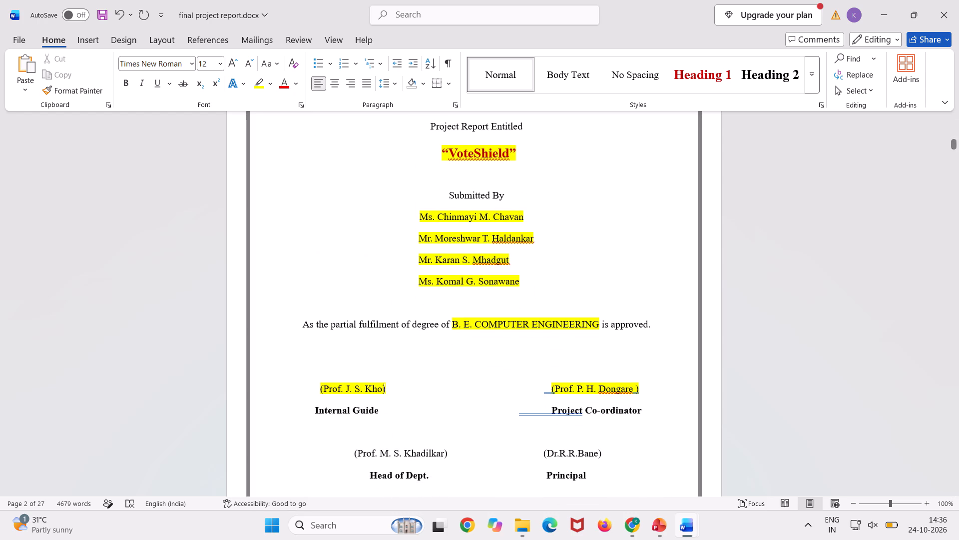
key("equal")
key("BackSpace")
key("BackSpace")
key("BackSpace")
key("BackSpace")
key("BackSpace")
key("BackSpace")
key("BackSpace")
key("BackSpace")
key("BackSpace")
key("BackSpace")
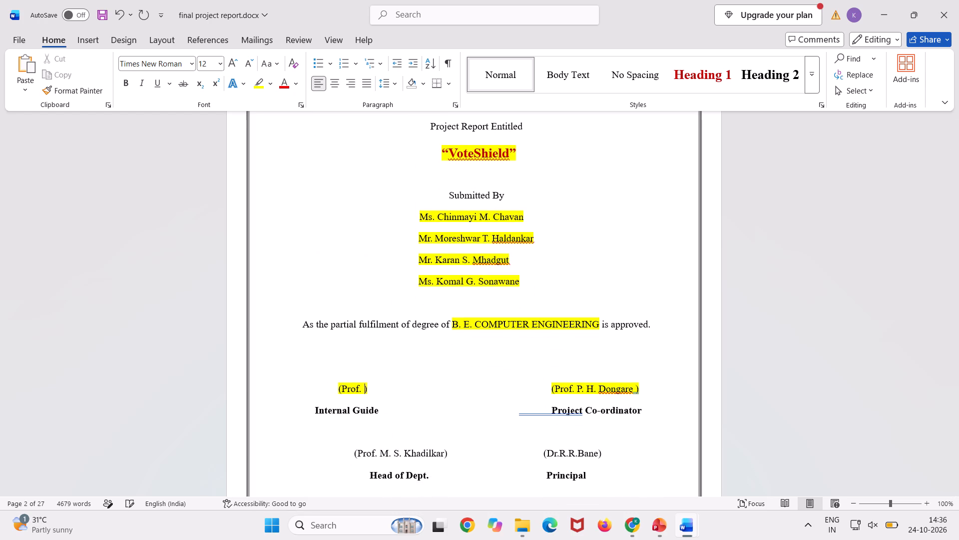
key("BackSpace")
key("BackSpace")
key("BackSpace")
key("BackSpace")
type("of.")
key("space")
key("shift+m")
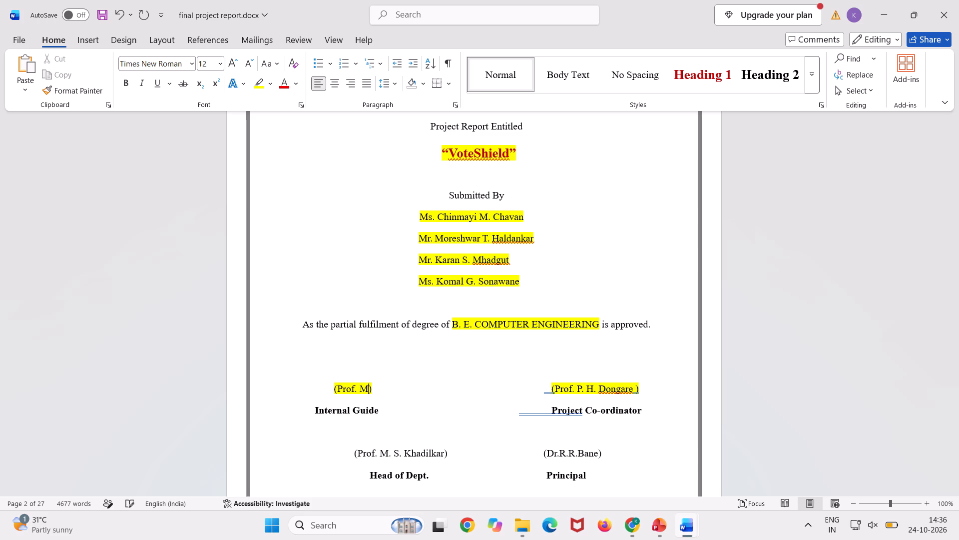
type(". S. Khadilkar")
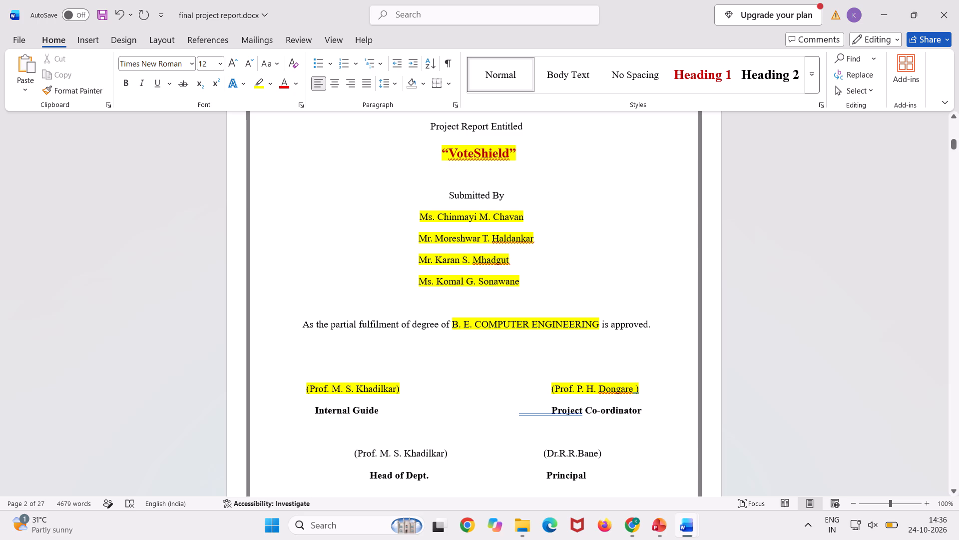
Pull the “Internal Examiner” and “External Examiner” line from above the ACKNOWLEDGMENT heading back to the bottom of page 2.
scroll(558, 428, "down", 1)
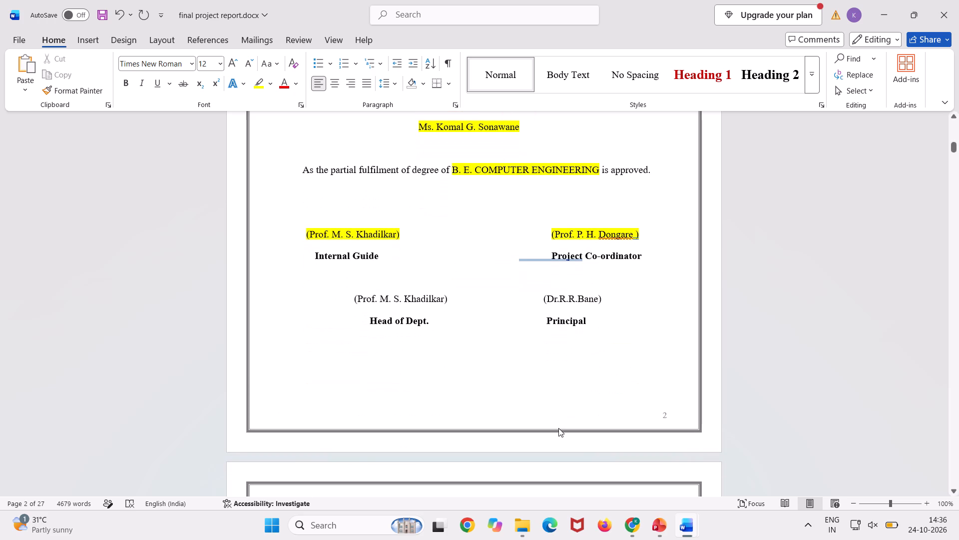
scroll(555, 396, "down", 2)
scroll(555, 392, "up", 1)
scroll(555, 392, "down", 2)
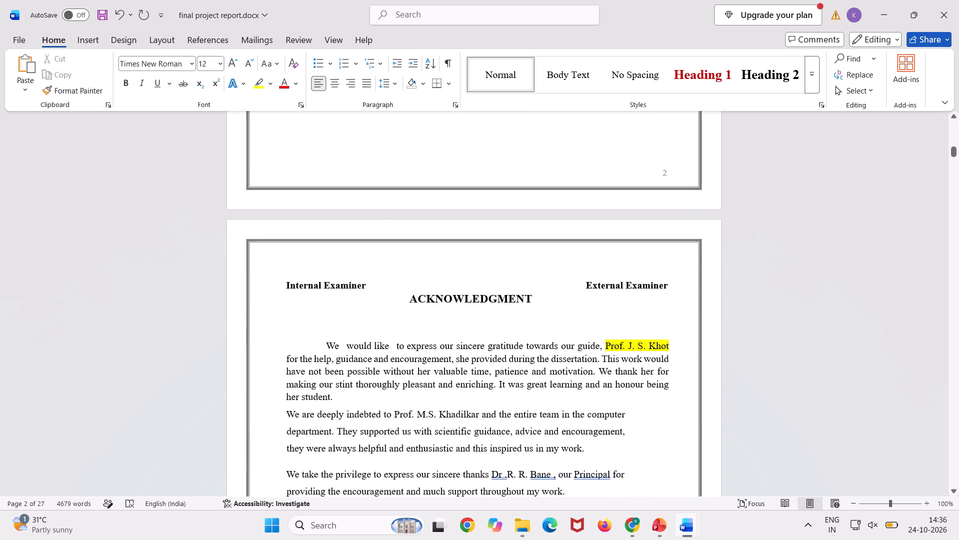
scroll(555, 392, "down", 1)
scroll(555, 392, "up", 2)
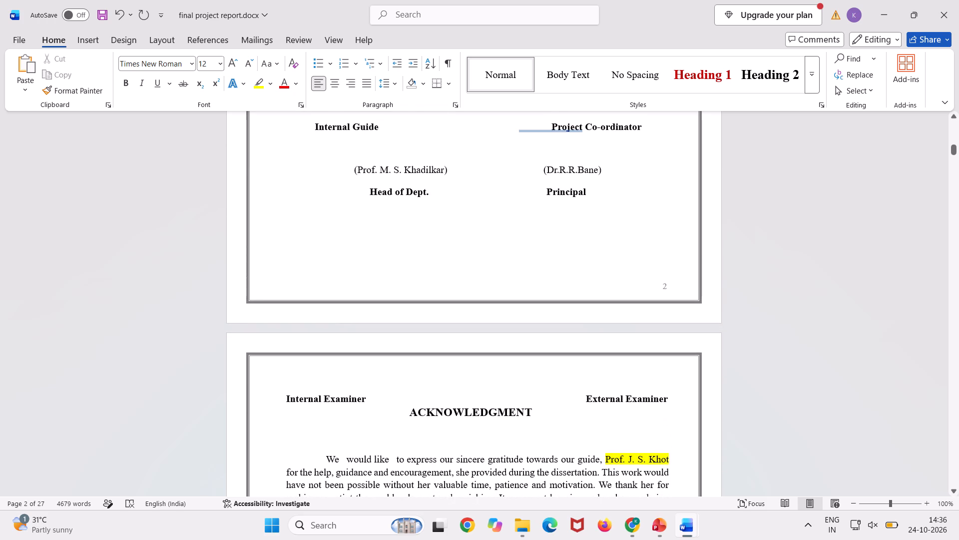
scroll(555, 392, "down", 1)
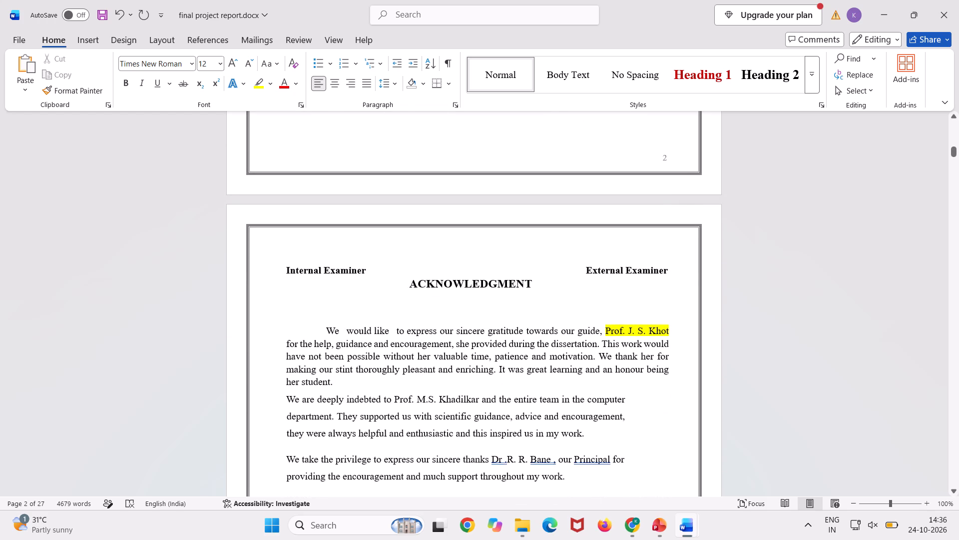
left_click(280, 242)
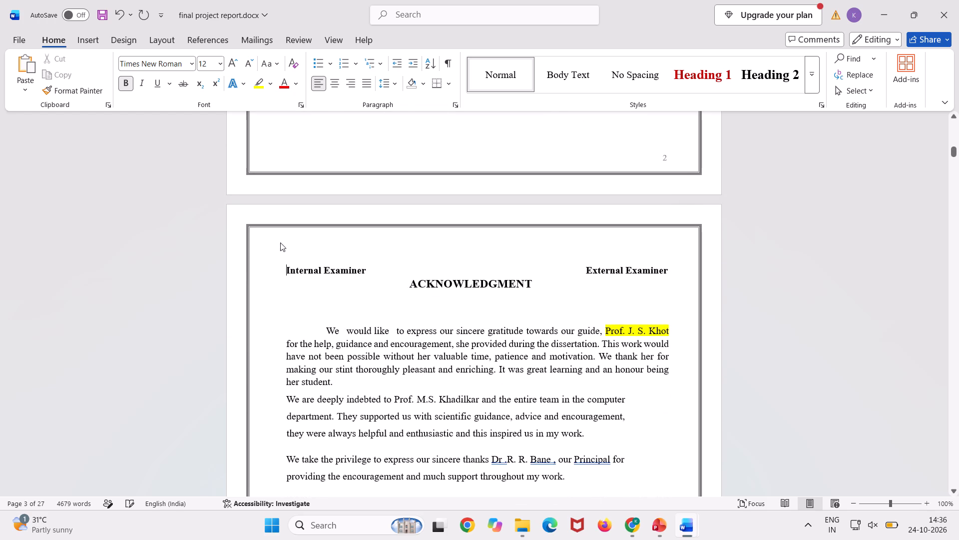
key("BackSpace")
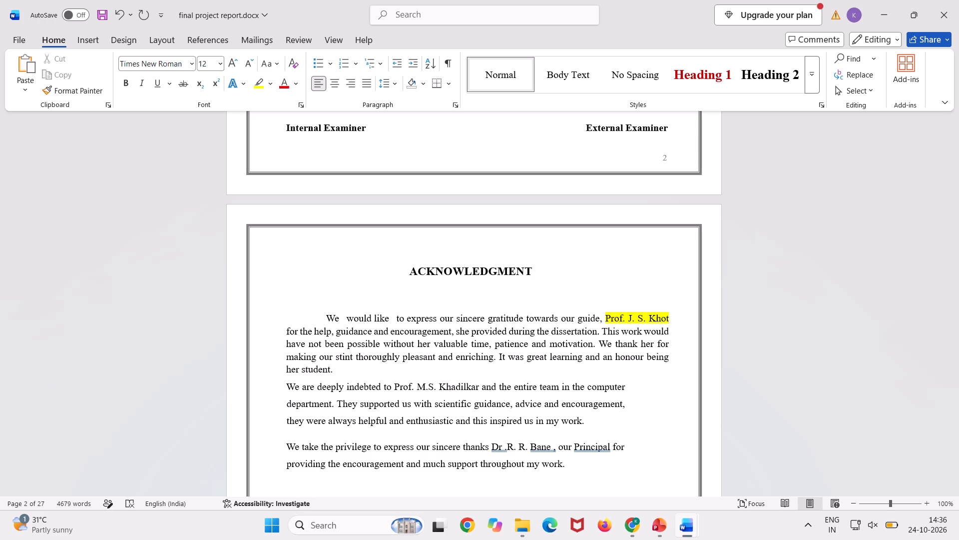
Replace the guide's name in the first acknowledgment paragraph with the new internal guide's initials and surname, keeping “Prof.”.
scroll(439, 350, "down", 1)
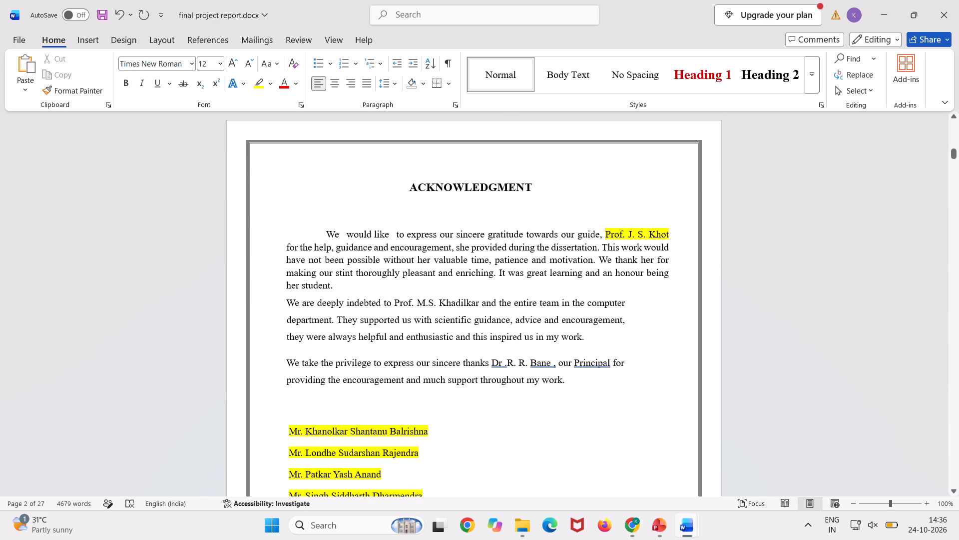
left_click(668, 234)
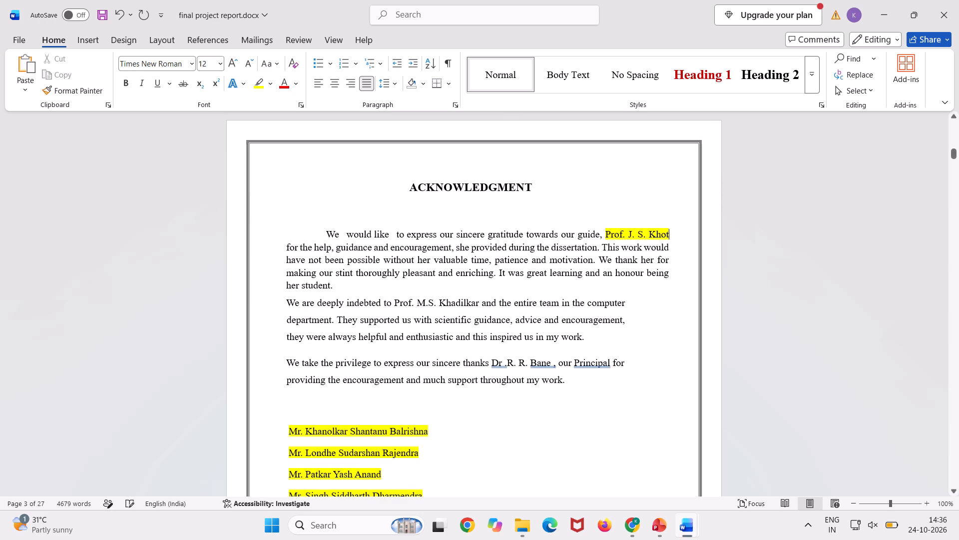
key("BackSpace")
key("BackSpace")
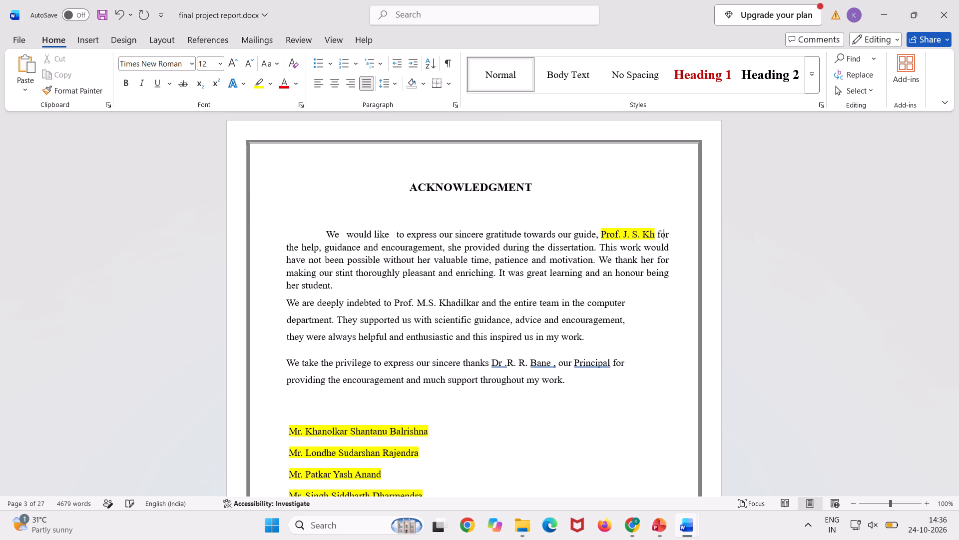
key("BackSpace")
key("BackSpace")
key("BackSpace")
key("BackSpace")
key("BackSpace")
key("BackSpace")
key("BackSpace")
key("BackSpace")
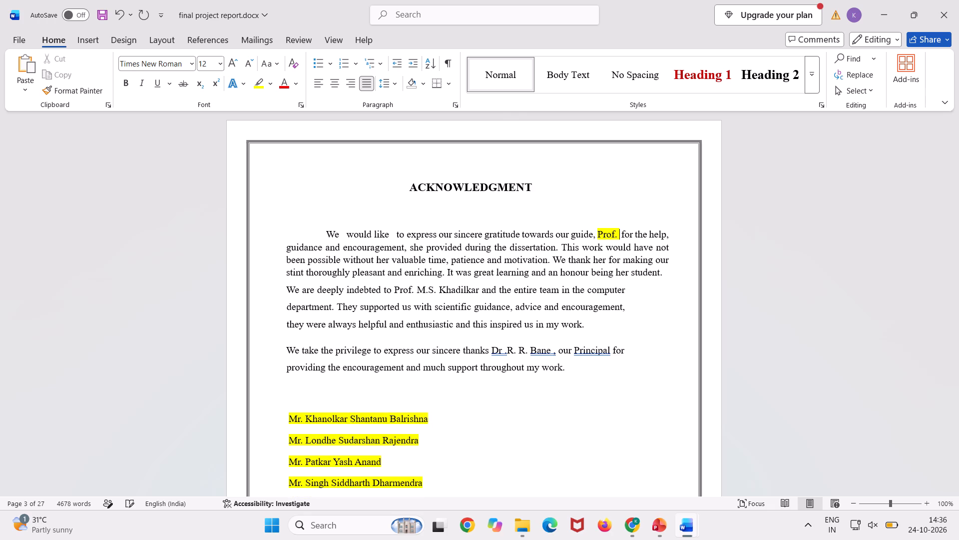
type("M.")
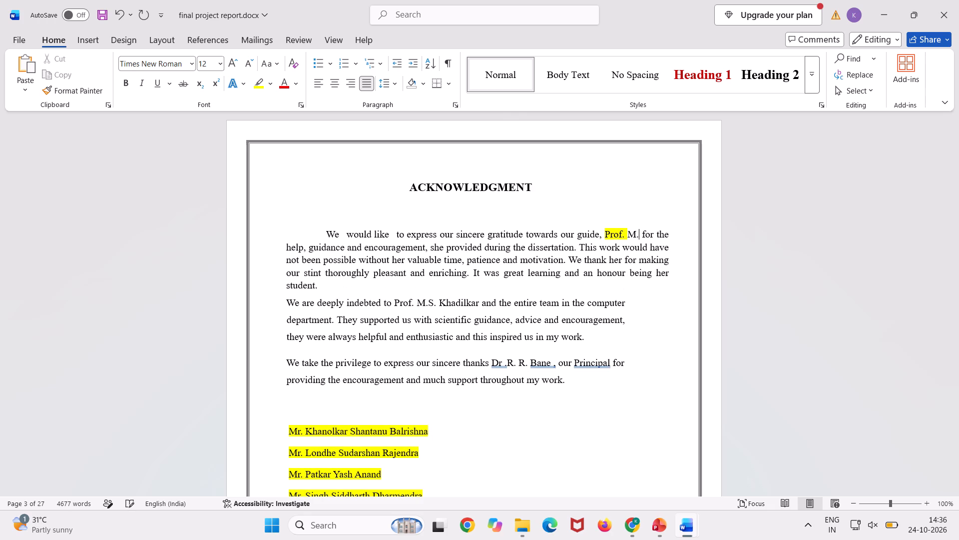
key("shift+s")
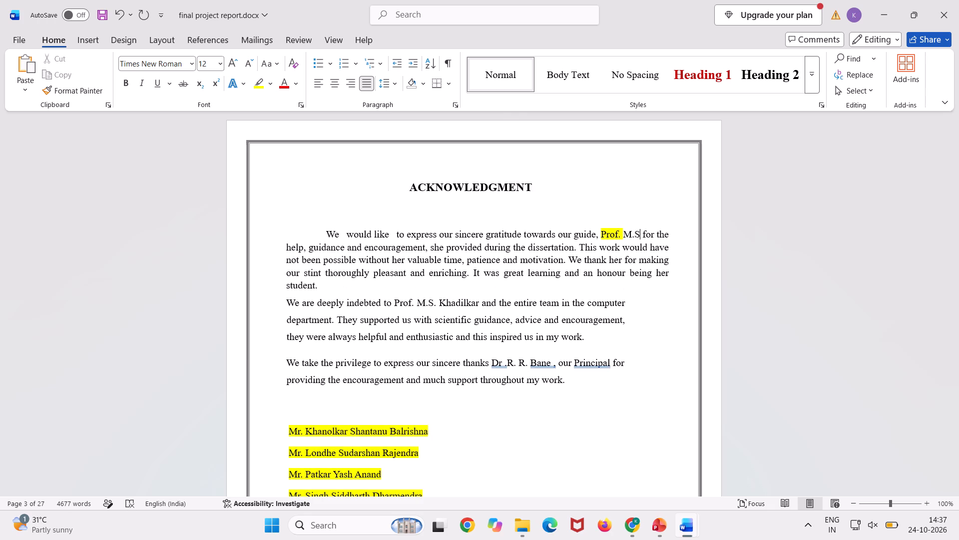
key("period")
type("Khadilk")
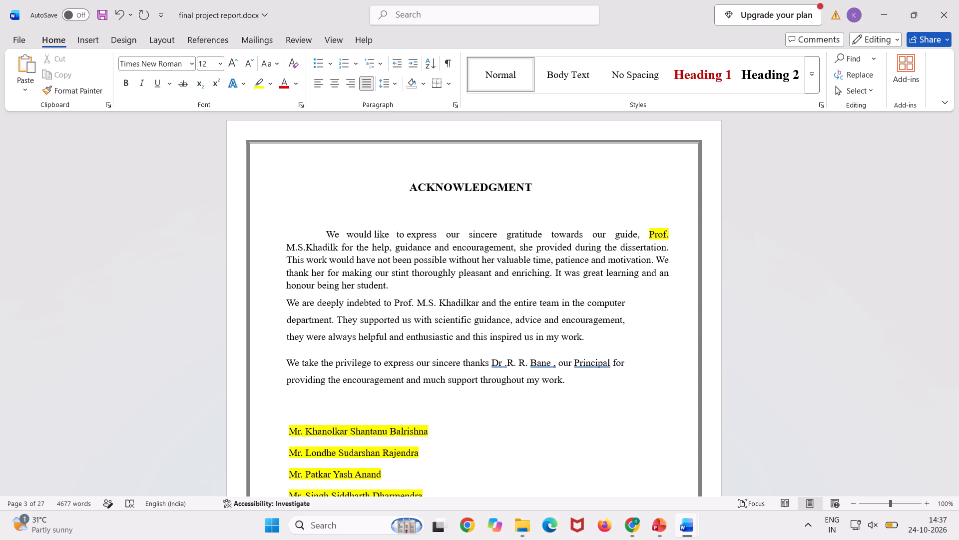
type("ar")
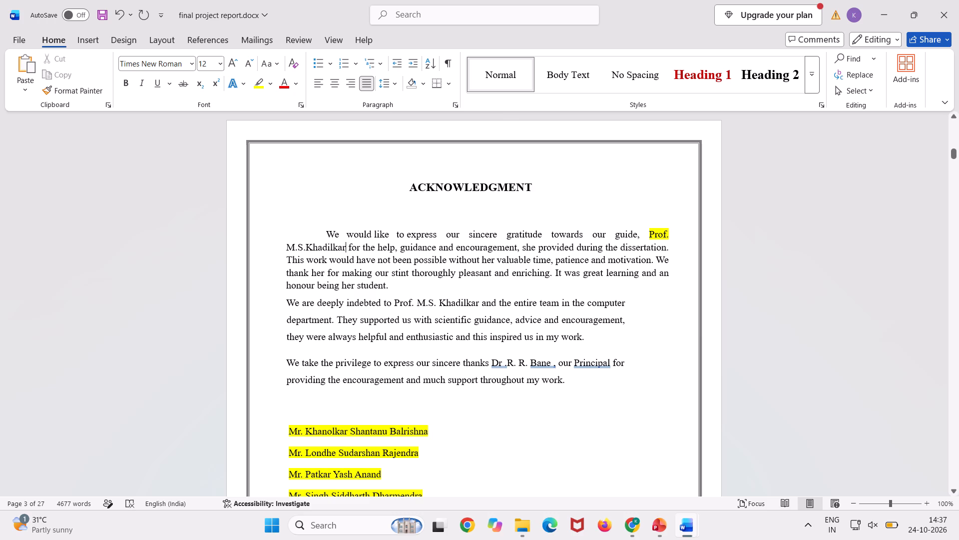
Highlight the guide's newly entered initials and surname in the first acknowledgment paragraph in yellow.
left_click_drag(344, 250, 287, 247)
left_click(343, 220)
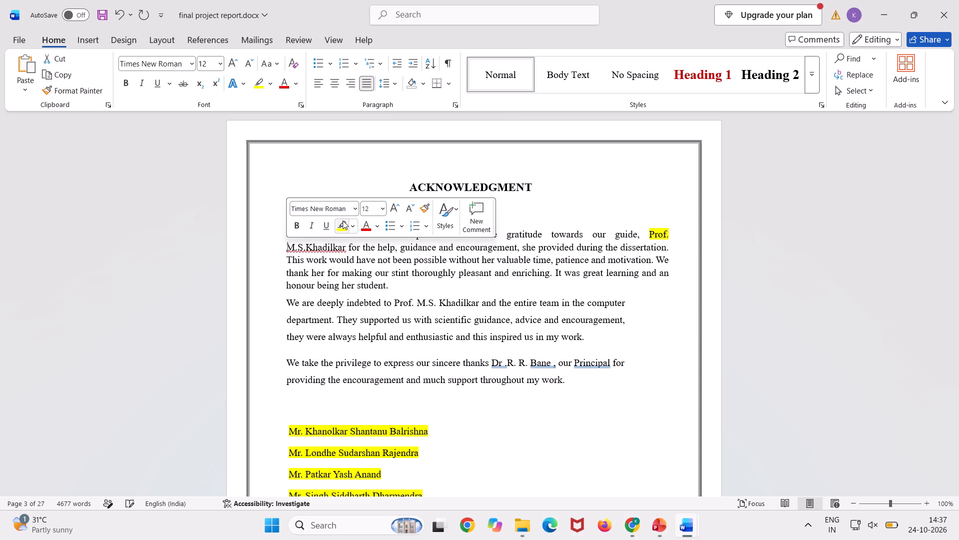
Correct the spacing in the guide's name in the first acknowledgment paragraph so each initial has a full stop followed by a space.
left_click(303, 250)
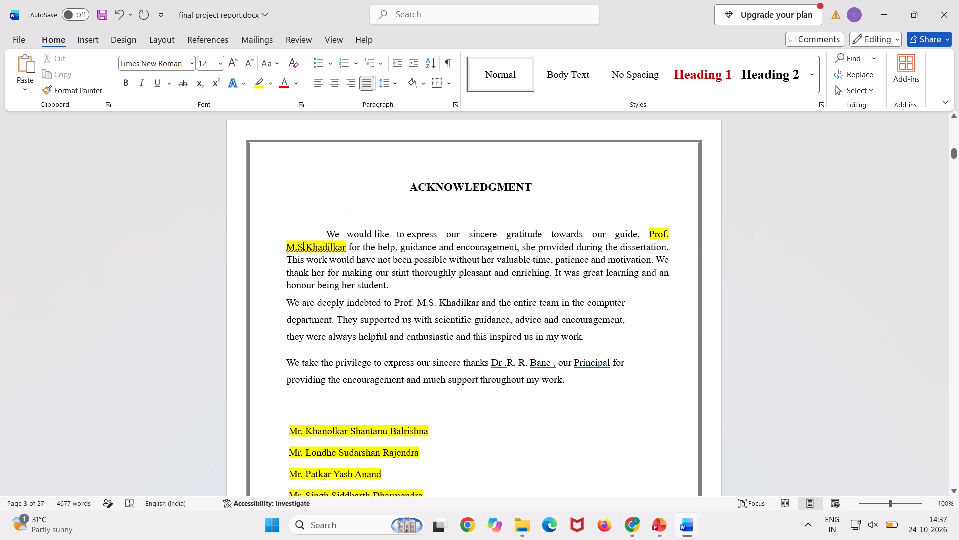
left_click(306, 246)
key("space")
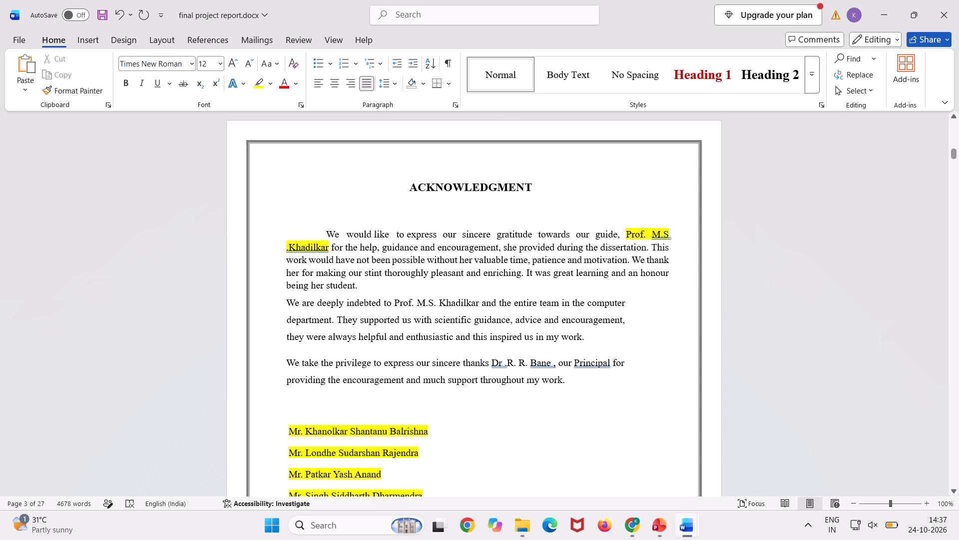
left_click(662, 235)
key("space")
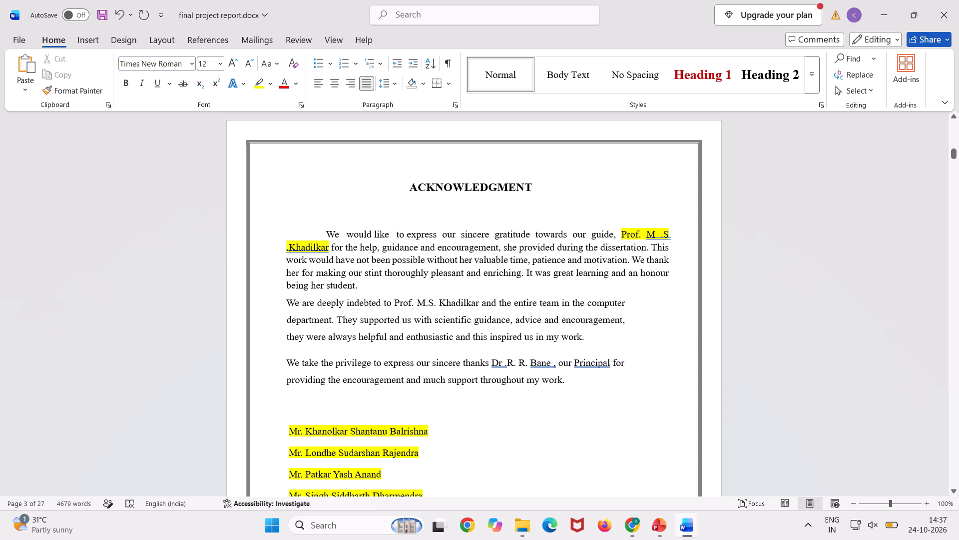
key("BackSpace")
key("Right")
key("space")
left_click(291, 248)
key("BackSpace")
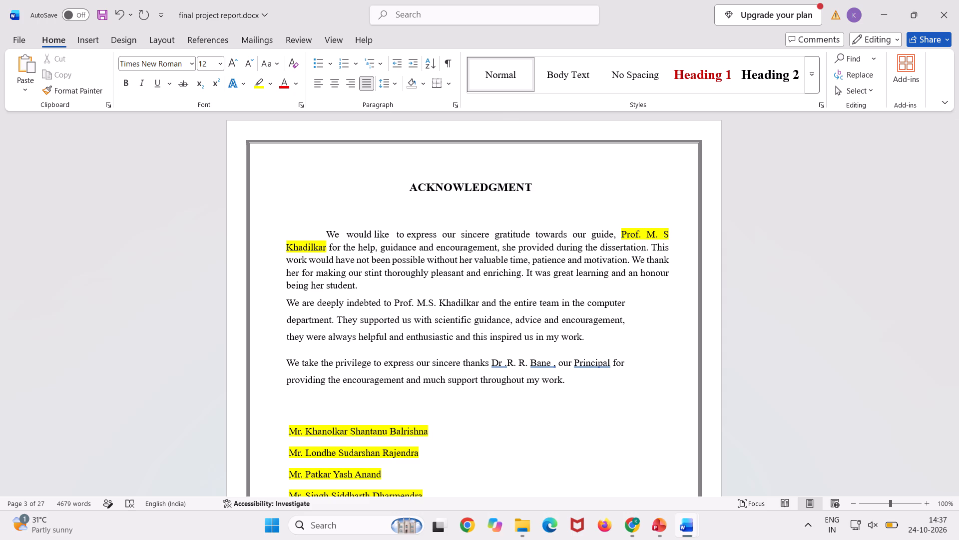
key("BackSpace")
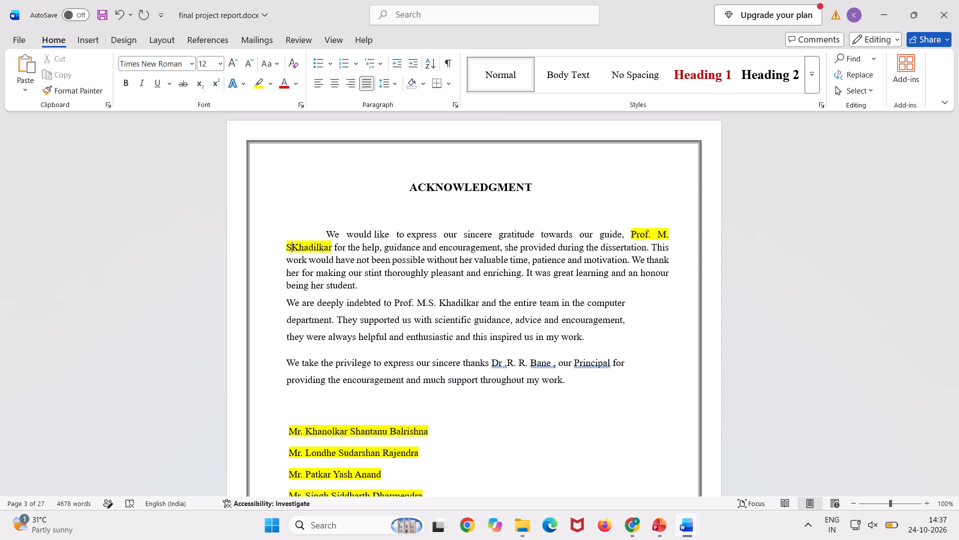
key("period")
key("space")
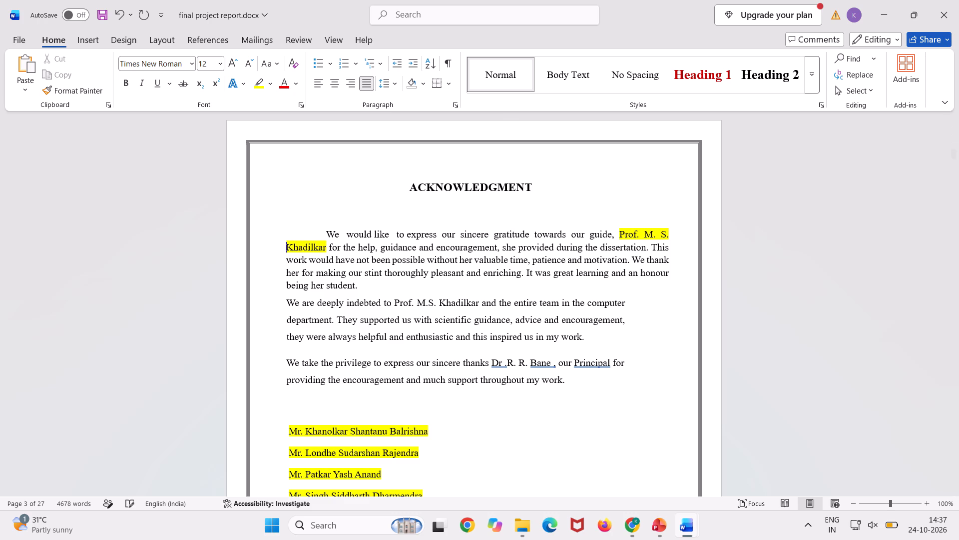
Replace the first-line indent of the first acknowledgment paragraph with a run of spaces before “We would like”.
left_click(553, 351)
left_click(329, 234)
key("BackSpace")
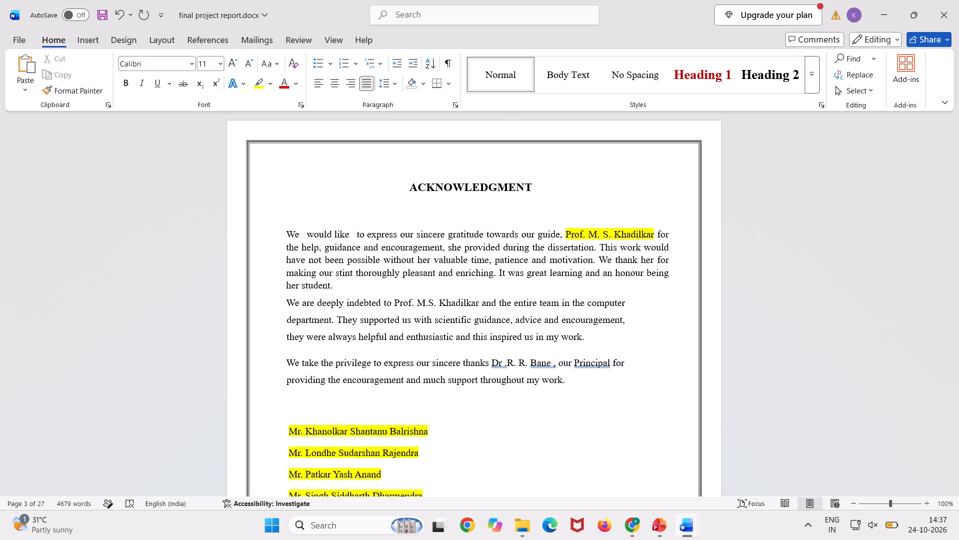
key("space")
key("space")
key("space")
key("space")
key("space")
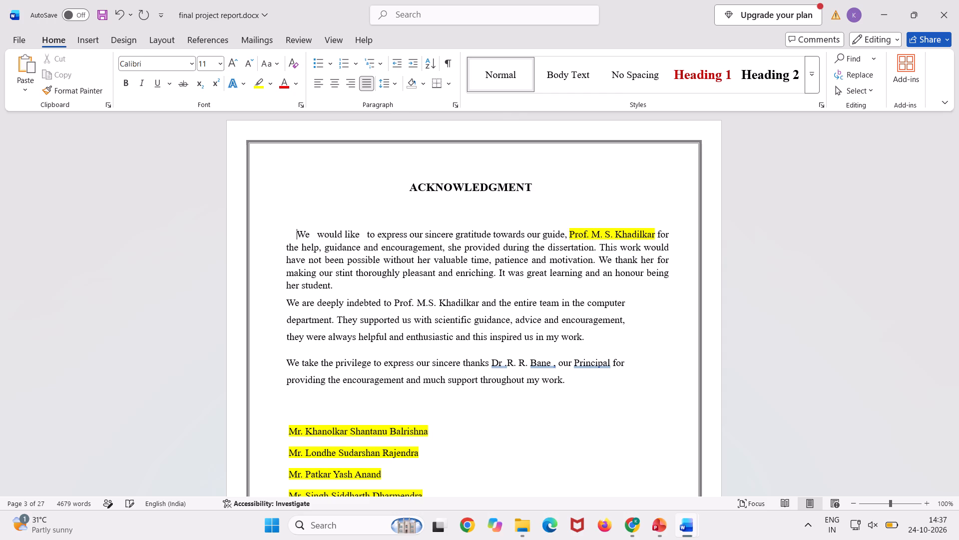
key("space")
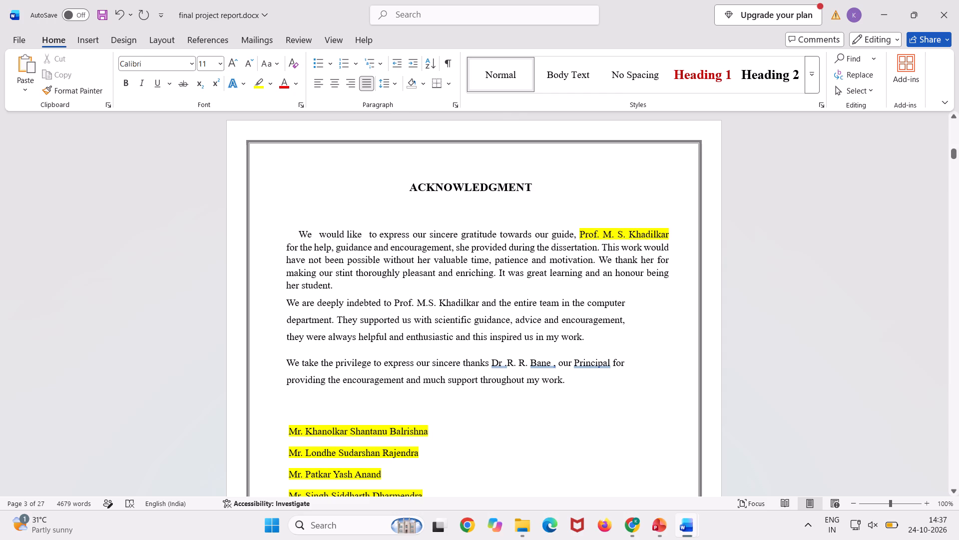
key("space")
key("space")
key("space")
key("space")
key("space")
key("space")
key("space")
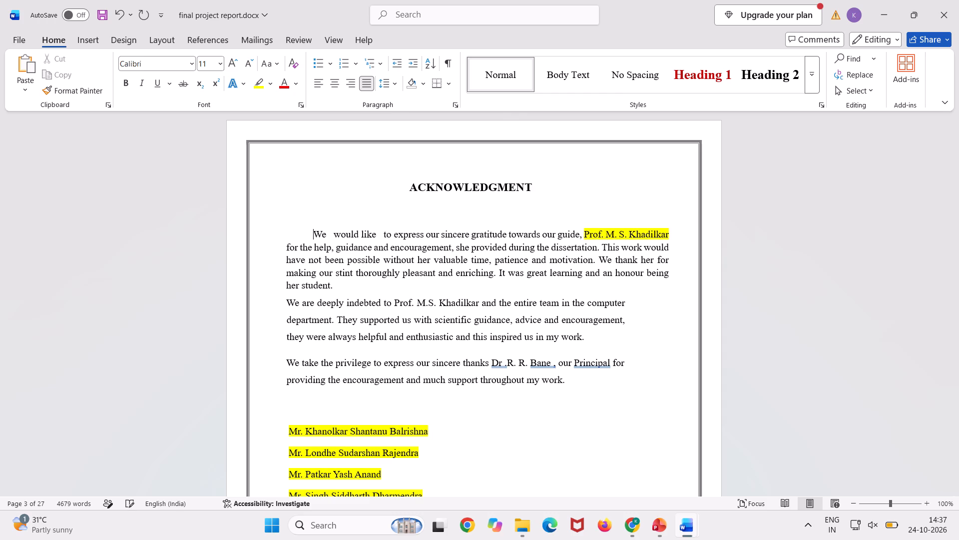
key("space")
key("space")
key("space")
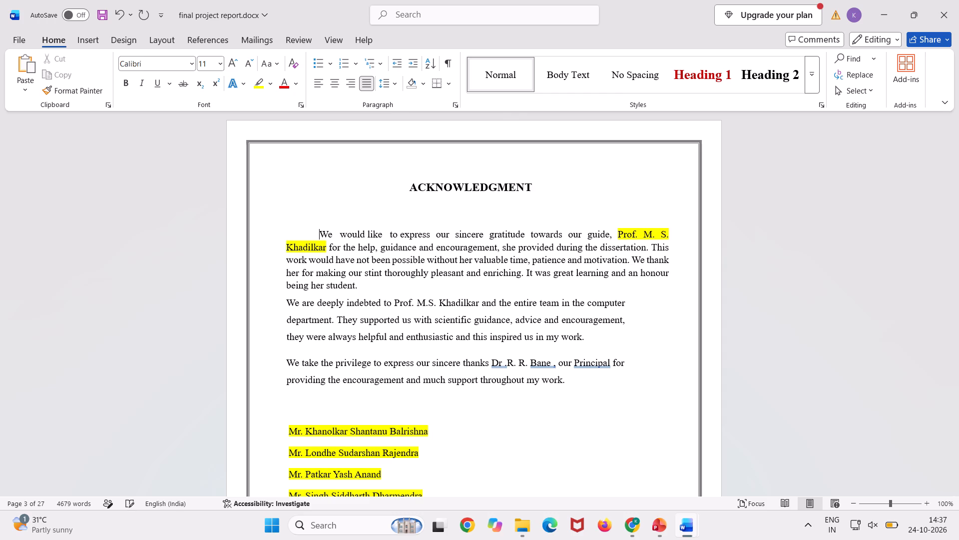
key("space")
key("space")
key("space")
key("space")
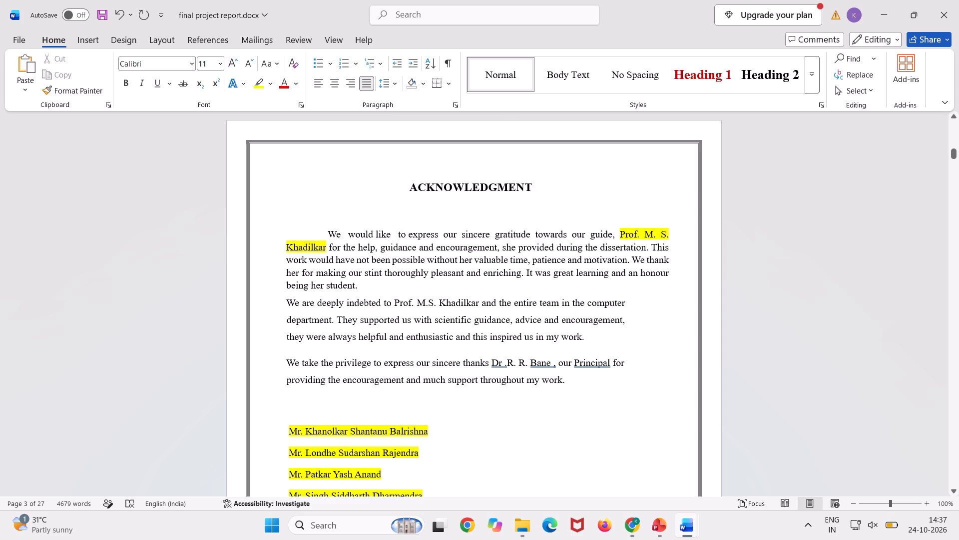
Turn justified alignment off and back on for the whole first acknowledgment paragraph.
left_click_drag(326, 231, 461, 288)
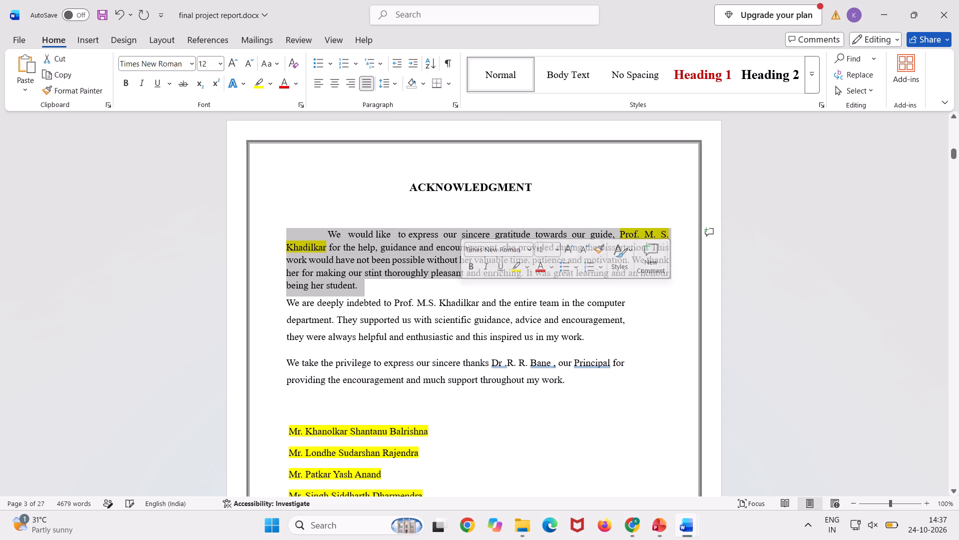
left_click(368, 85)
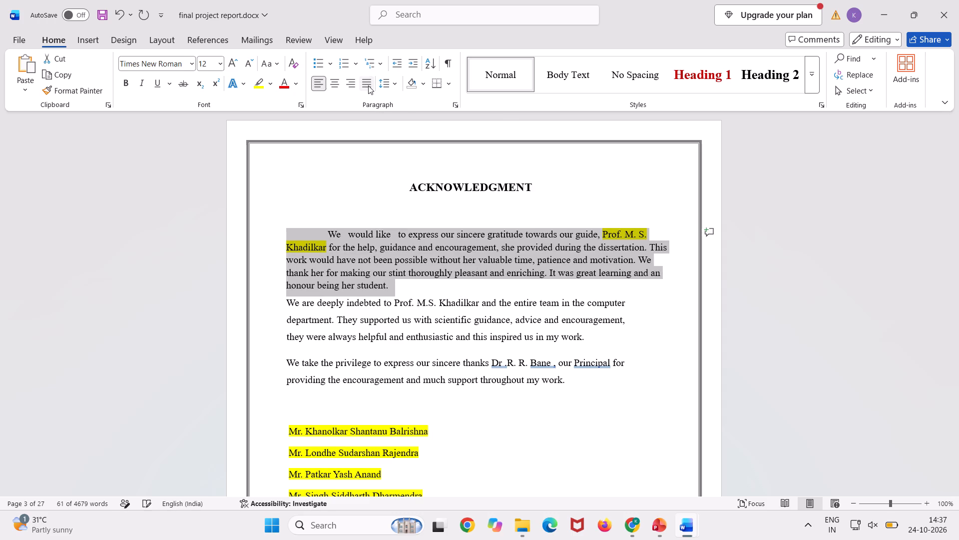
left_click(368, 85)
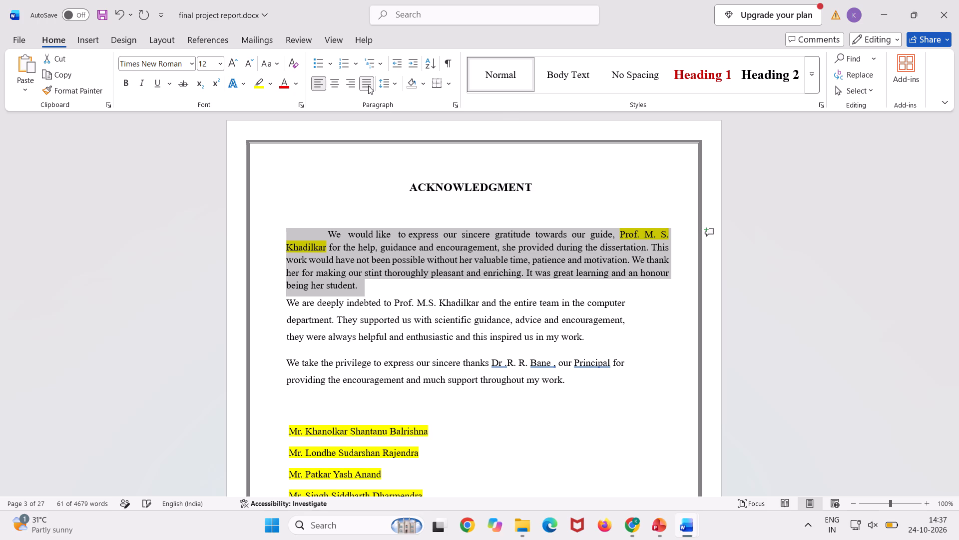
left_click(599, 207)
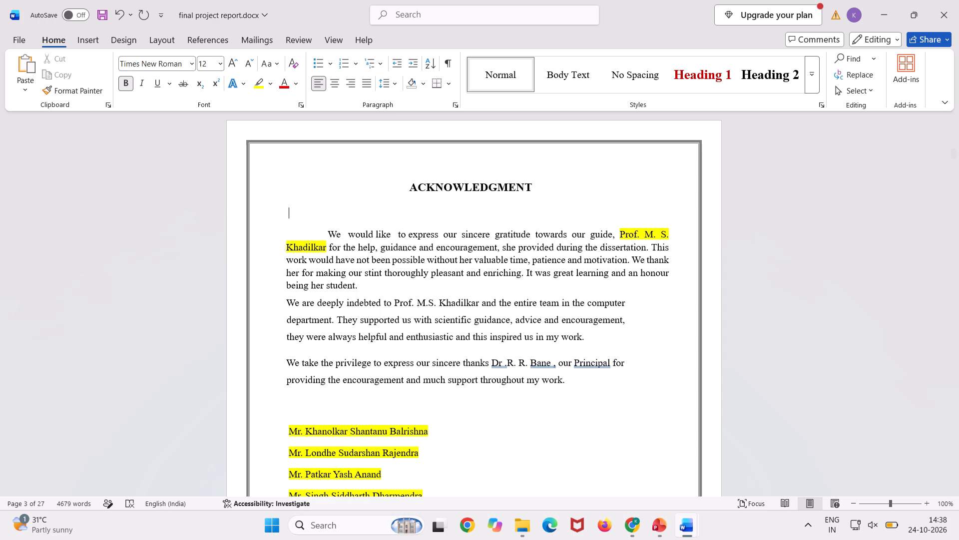
Change the first student line below the acknowledgment to “Ms.” and enter the new first student's full name before the old one.
scroll(642, 376, "down", 1)
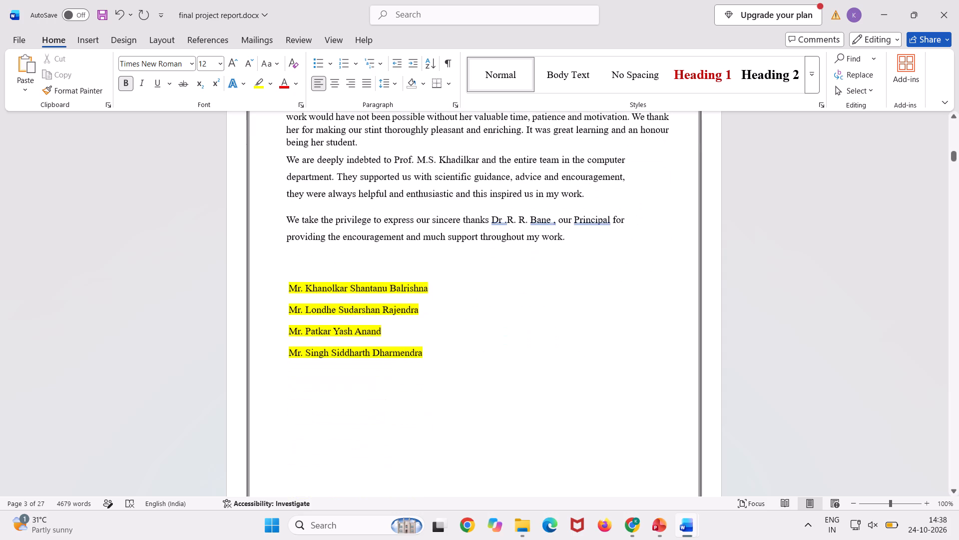
scroll(642, 376, "down", 2)
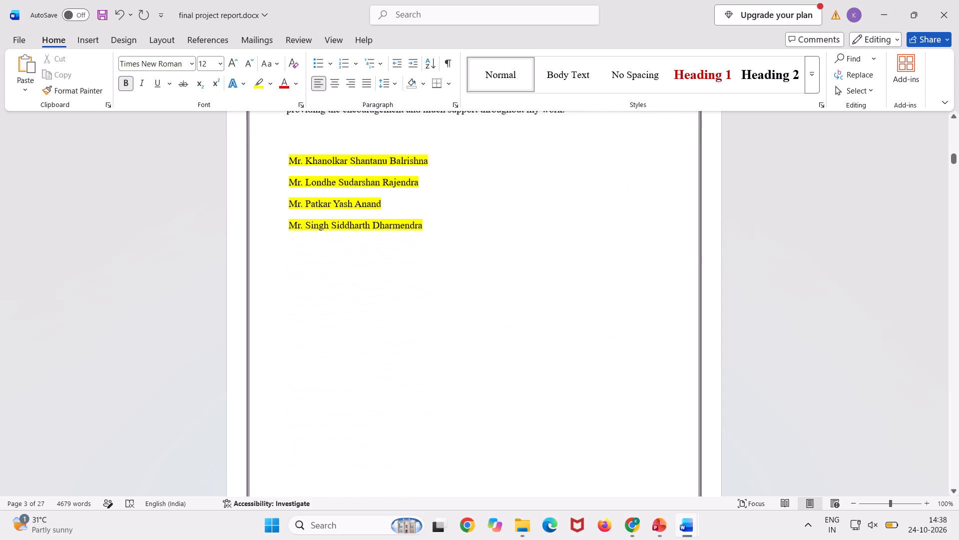
scroll(642, 376, "up", 1)
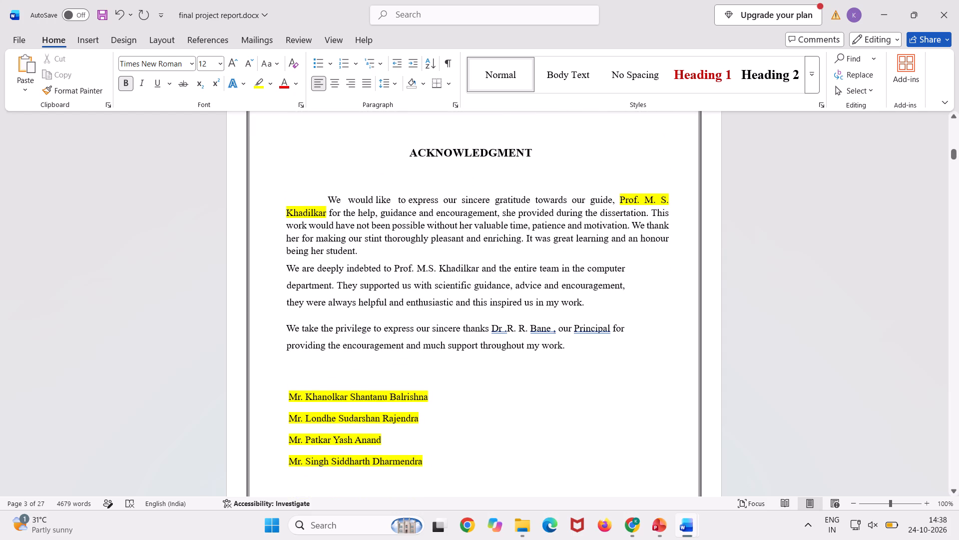
left_click(300, 395)
key("BackSpace")
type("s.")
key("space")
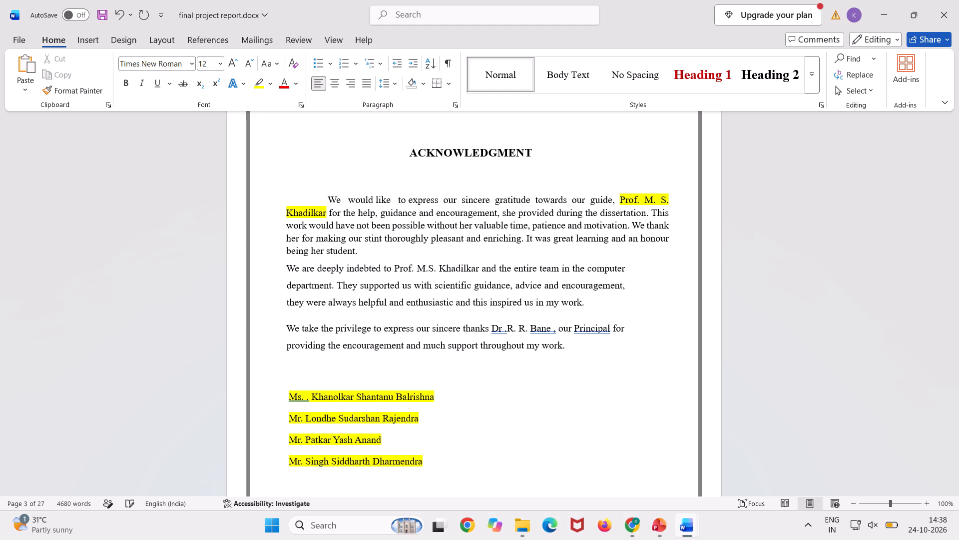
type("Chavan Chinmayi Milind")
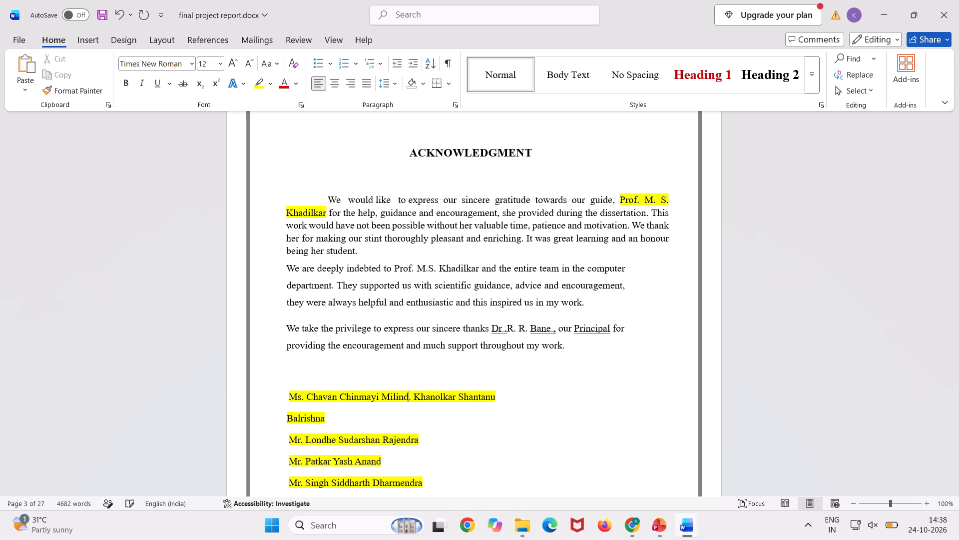
Enter the new second student's full name after “Mr” on the second student line, before the old name.
left_click(303, 441)
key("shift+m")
key("BackSpace")
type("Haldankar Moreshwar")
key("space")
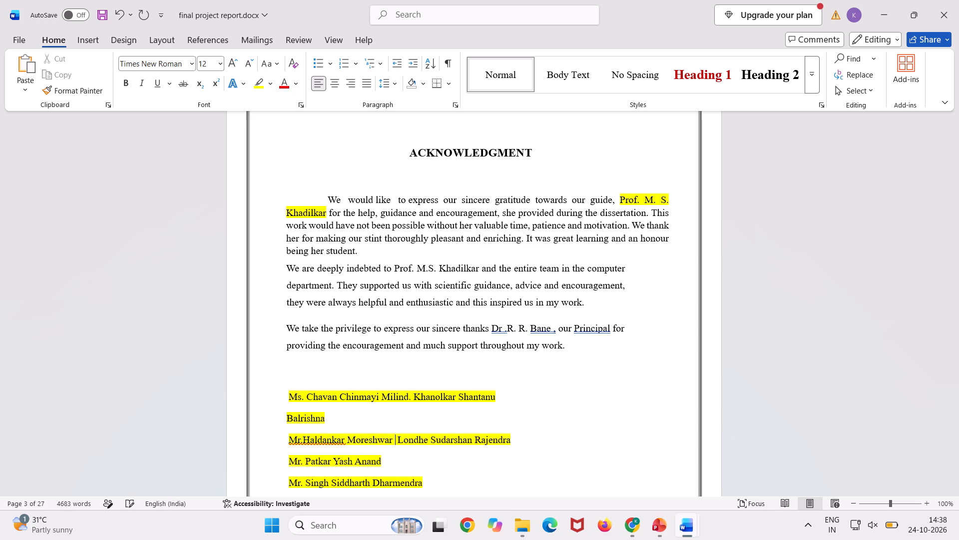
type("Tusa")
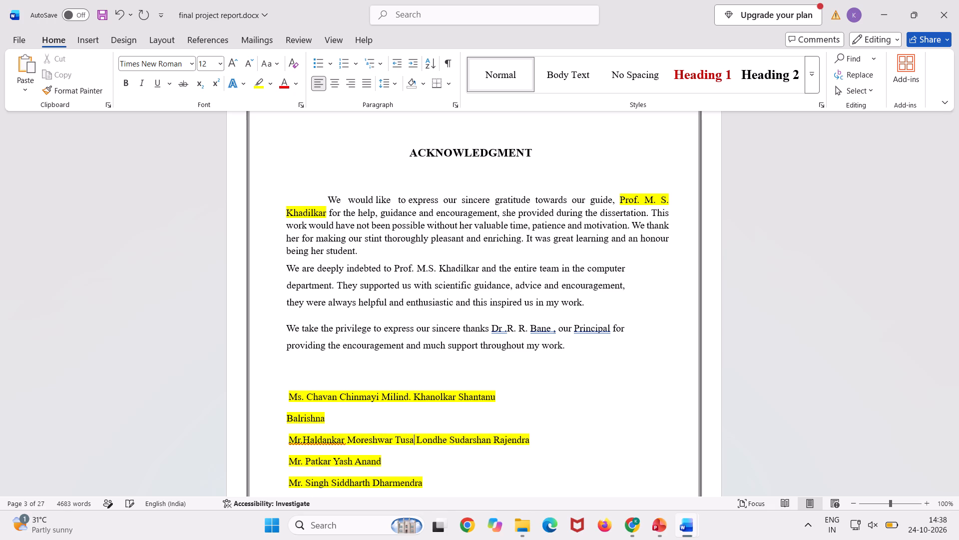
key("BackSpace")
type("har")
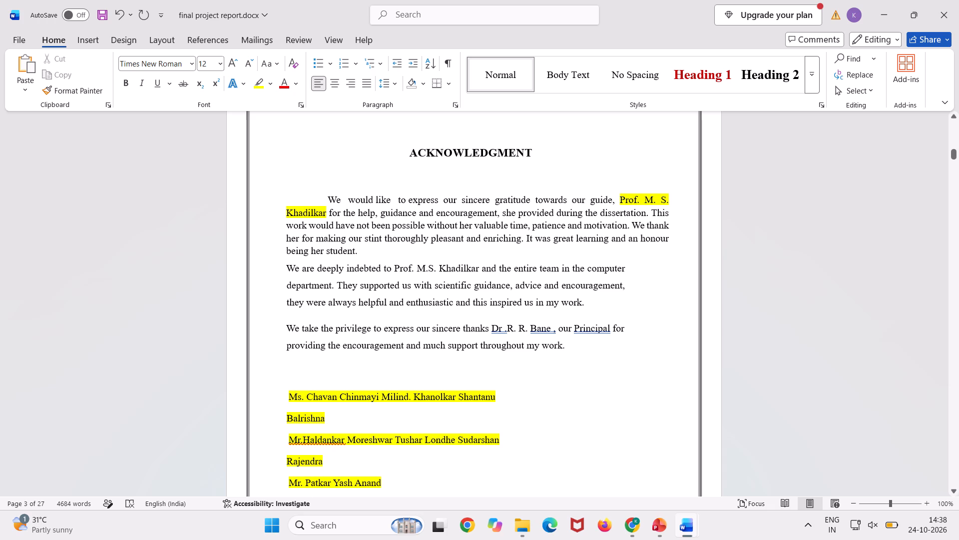
Delete the old template student's name that follows the new name on the second student line.
left_click(327, 464)
key("BackSpace")
key("BackSpace")
key("BackSpace")
key("BackSpace")
key("BackSpace")
key("BackSpace")
key("BackSpace")
key("BackSpace")
key("BackSpace")
key("BackSpace")
key("BackSpace")
key("BackSpace")
key("BackSpace")
key("BackSpace")
key("BackSpace")
key("BackSpace")
key("BackSpace")
key("BackSpace")
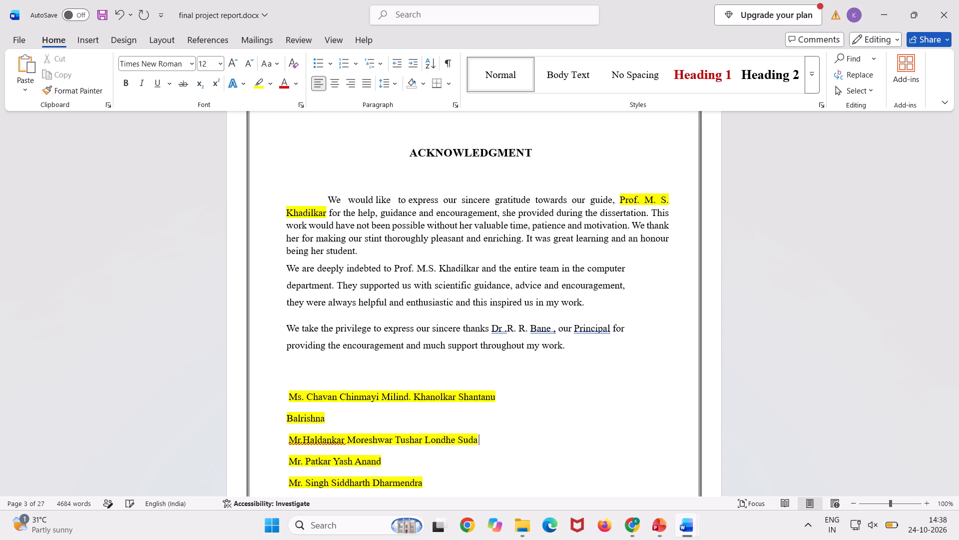
key("BackSpace")
key("BackSpace")
key("BackSpace")
key("BackSpace")
key("BackSpace")
key("BackSpace")
key("BackSpace")
key("BackSpace")
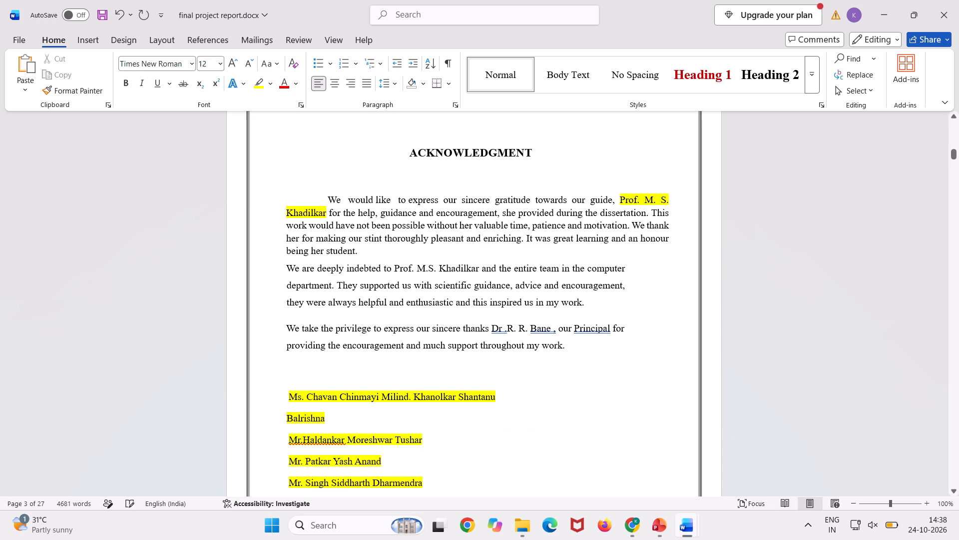
Delete the old template student's name and the stray full stop that follow the new name on the first student line.
left_click(330, 422)
key("BackSpace")
key("BackSpace")
key("BackSpace")
key("BackSpace")
key("BackSpace")
key("BackSpace")
key("BackSpace")
key("BackSpace")
key("BackSpace")
key("BackSpace")
key("BackSpace")
key("BackSpace")
key("BackSpace")
key("BackSpace")
key("BackSpace")
key("BackSpace")
key("BackSpace")
key("BackSpace")
key("BackSpace")
key("BackSpace")
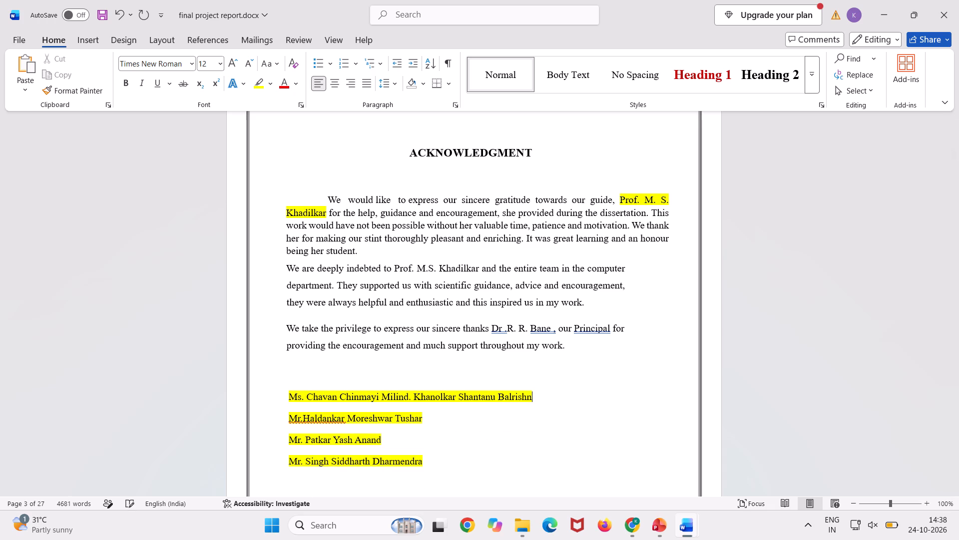
key("BackSpace")
key("BackSpace")
key("BackSpace")
key("BackSpace")
key("BackSpace")
key("BackSpace")
key("BackSpace")
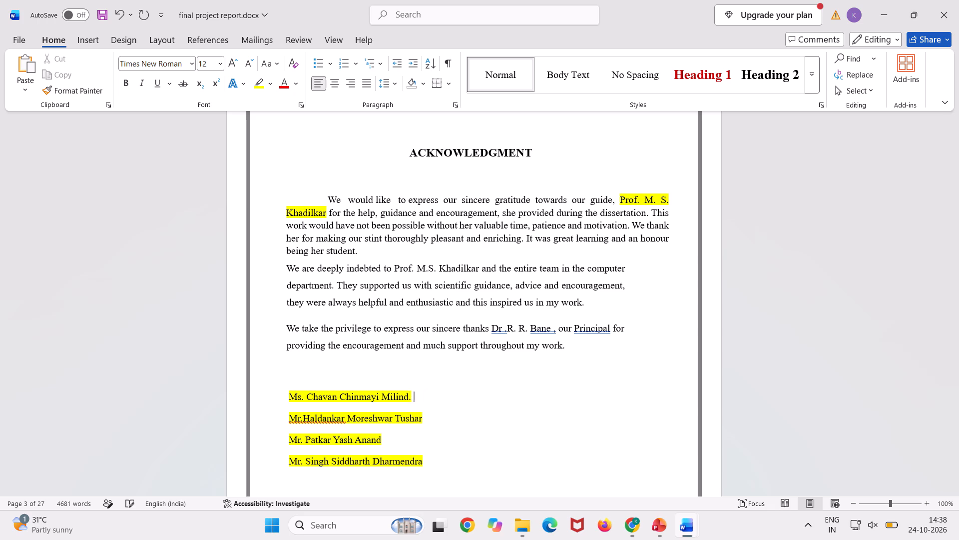
key("BackSpace")
key("BackSpace")
Enter the new third student's full name after “Mr.” on the third student line, before the old name.
left_click(306, 439)
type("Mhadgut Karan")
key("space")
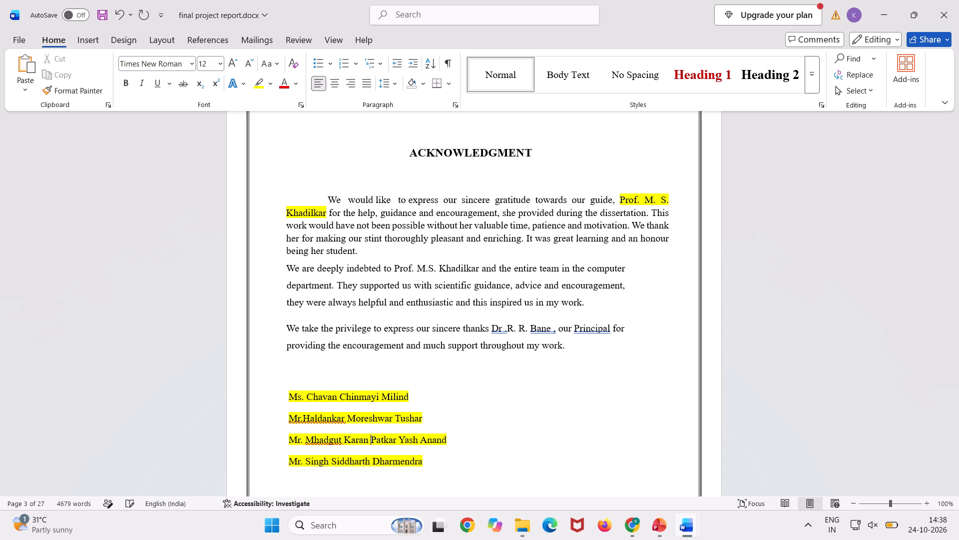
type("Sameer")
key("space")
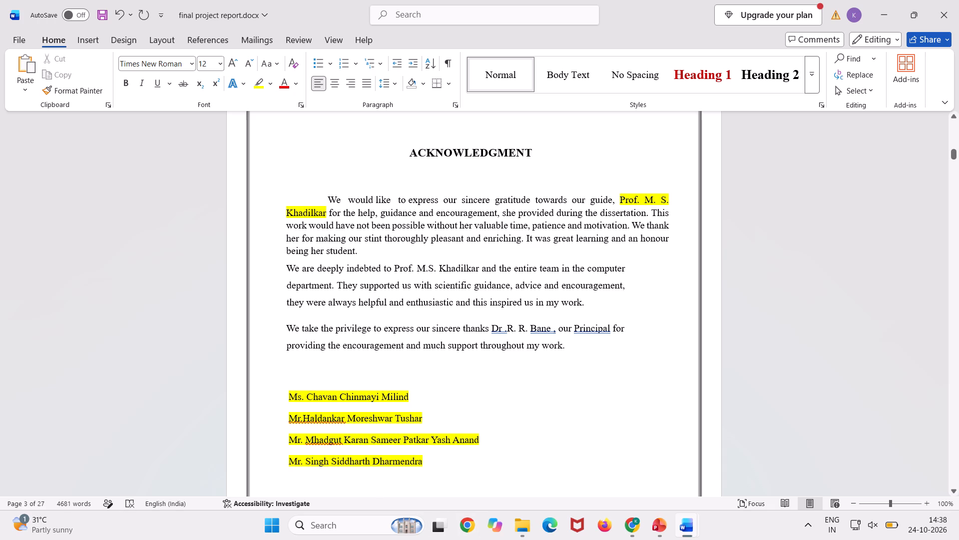
Change the title at the start of the fourth student line in the acknowledgment to “Ms.”.
left_click(300, 462)
key("BackSpace")
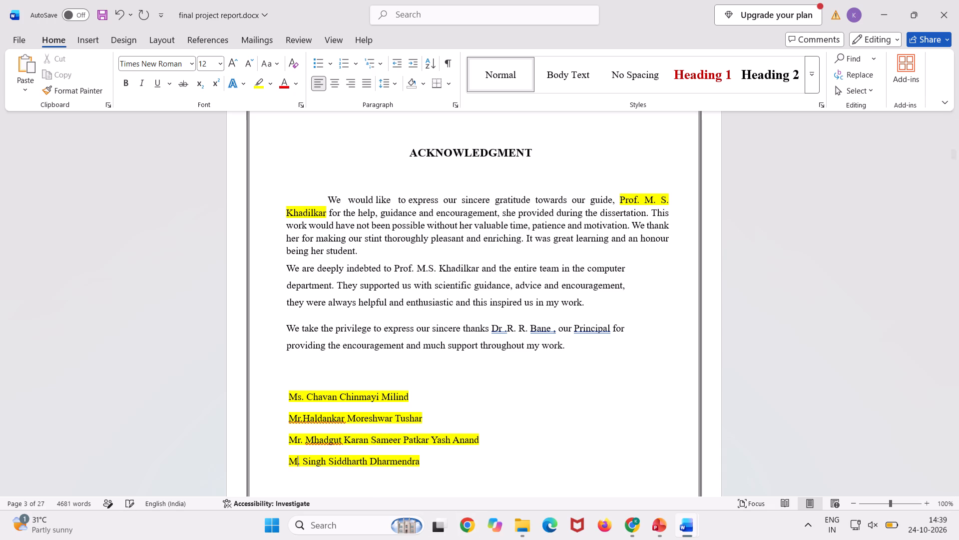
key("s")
key("Right")
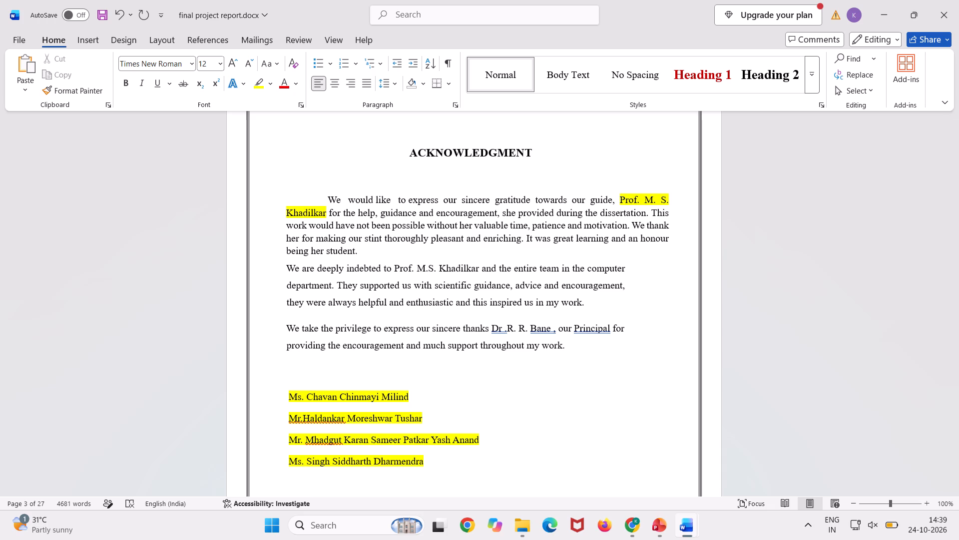
Enter the new fourth student's full name after “Ms.” on the fourth student line, before the old name.
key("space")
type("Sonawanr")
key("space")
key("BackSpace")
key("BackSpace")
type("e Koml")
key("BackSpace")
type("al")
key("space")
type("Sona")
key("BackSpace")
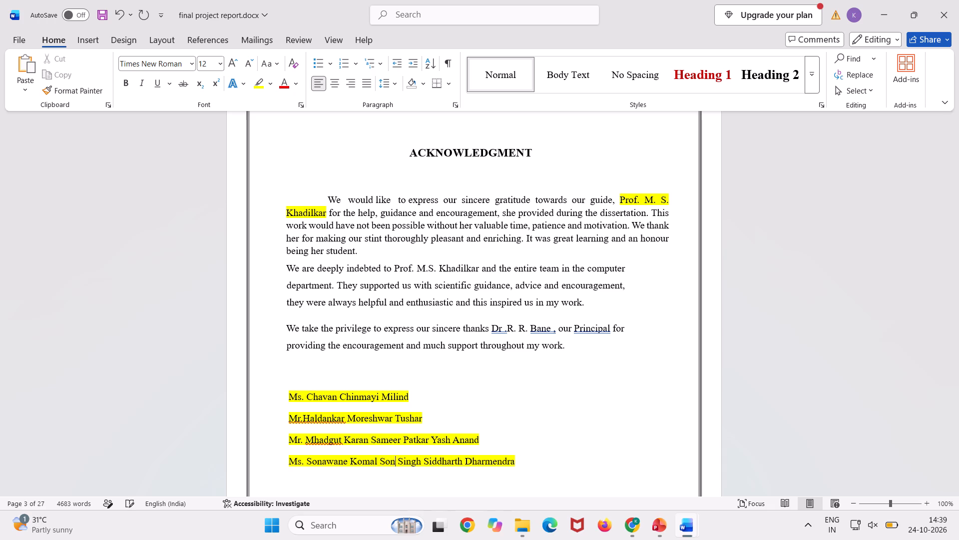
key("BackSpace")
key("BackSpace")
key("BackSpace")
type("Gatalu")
Delete the old template student's name that follows the new name on the fourth student line.
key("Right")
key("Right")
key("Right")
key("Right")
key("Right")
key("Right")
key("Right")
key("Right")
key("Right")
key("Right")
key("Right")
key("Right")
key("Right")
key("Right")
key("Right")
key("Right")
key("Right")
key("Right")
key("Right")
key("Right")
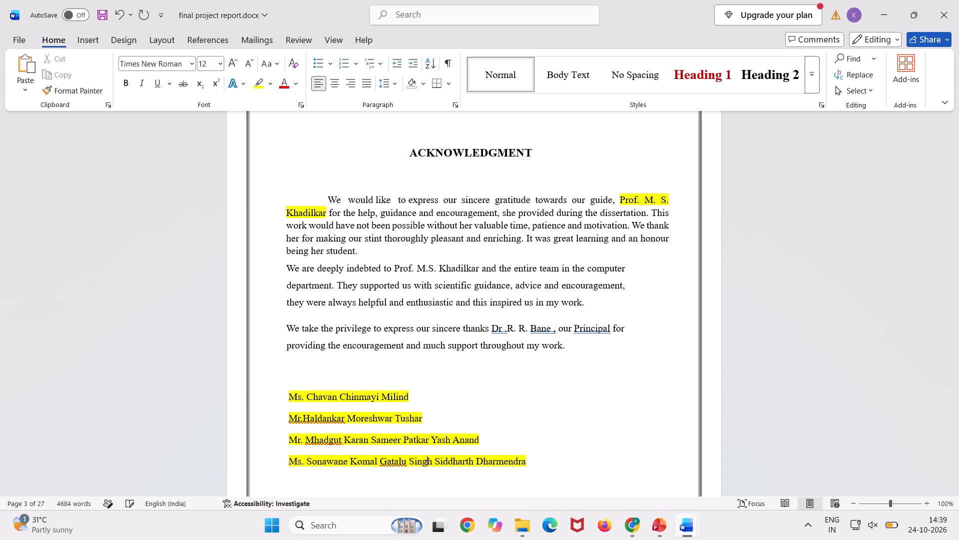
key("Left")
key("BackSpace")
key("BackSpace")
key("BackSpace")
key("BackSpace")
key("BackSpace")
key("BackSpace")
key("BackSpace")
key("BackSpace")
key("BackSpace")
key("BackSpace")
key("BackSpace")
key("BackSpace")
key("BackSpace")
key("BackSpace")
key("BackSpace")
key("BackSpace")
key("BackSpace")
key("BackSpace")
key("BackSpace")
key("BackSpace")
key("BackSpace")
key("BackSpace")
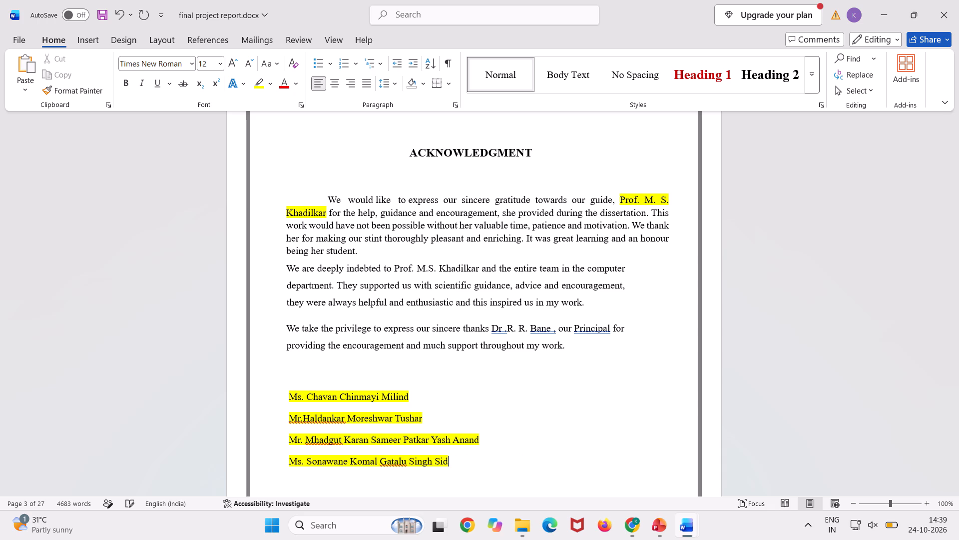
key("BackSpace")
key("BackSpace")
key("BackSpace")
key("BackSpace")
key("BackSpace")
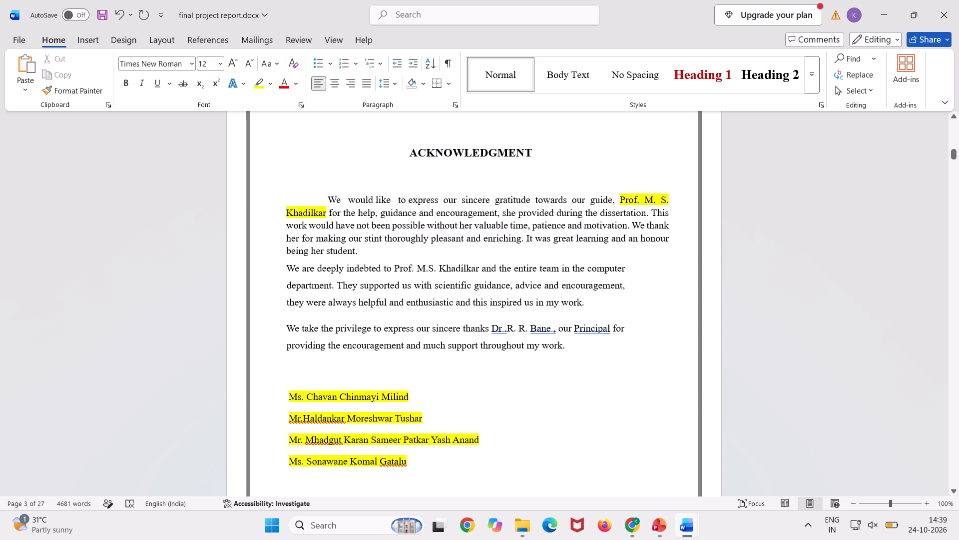
Delete the old template student's name that follows the new name on the third student line.
left_click(487, 440)
key("BackSpace")
key("BackSpace")
key("BackSpace")
key("BackSpace")
key("BackSpace")
key("BackSpace")
key("BackSpace")
key("BackSpace")
key("BackSpace")
key("BackSpace")
key("BackSpace")
key("BackSpace")
key("BackSpace")
key("BackSpace")
key("BackSpace")
key("BackSpace")
key("BackSpace")
key("BackSpace")
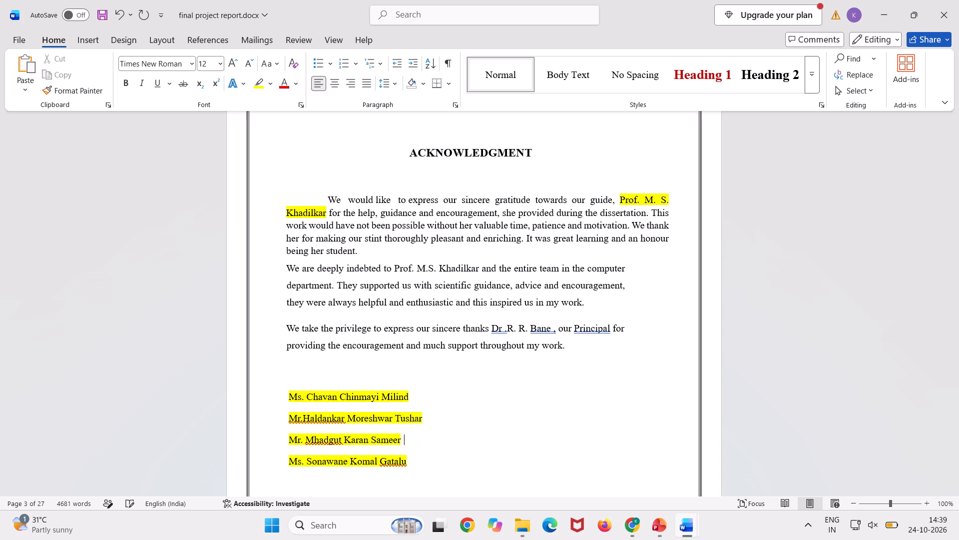
Insert a space between “Mr.” and the surname on the second student line.
scroll(536, 438, "down", 1)
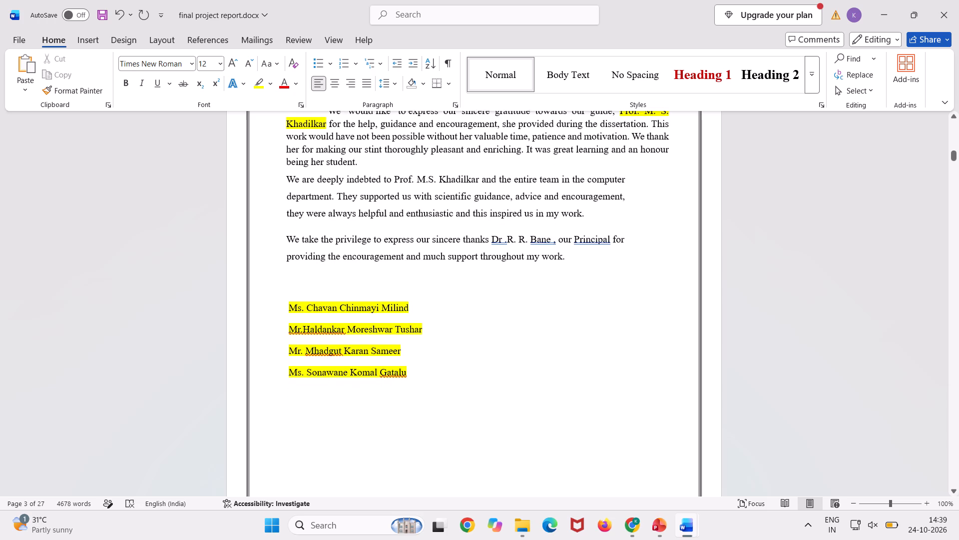
left_click(301, 330)
key("Down")
key("Up")
key("Right")
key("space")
left_click(447, 366)
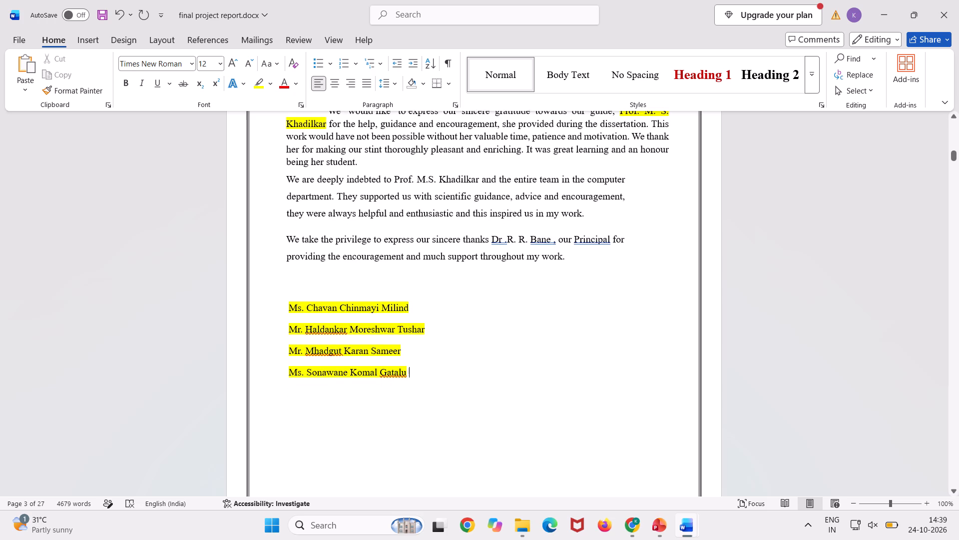
Locate the report's Abstract page and switch to the ChatGPT conversation in Chrome to look for the replacement abstract text.
scroll(447, 366, "down", 6)
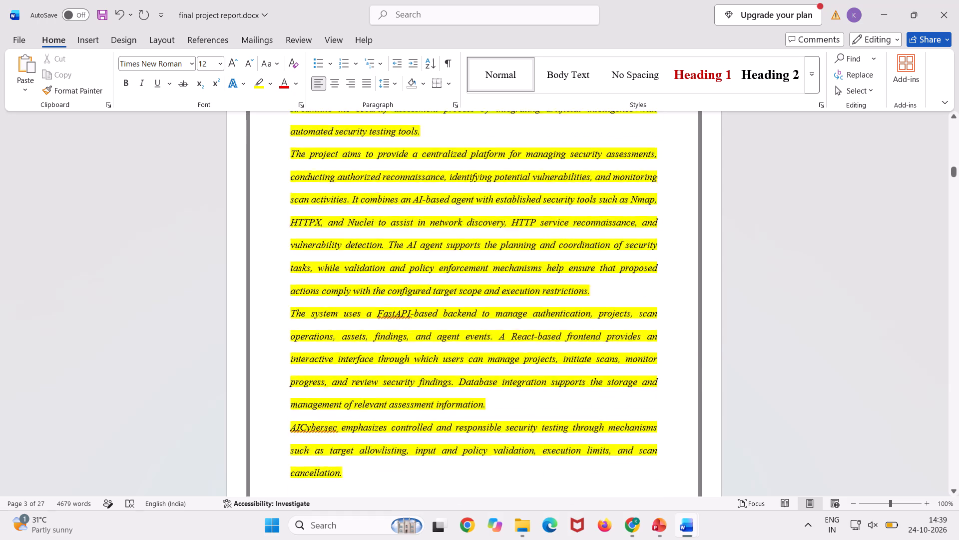
scroll(447, 366, "down", 3)
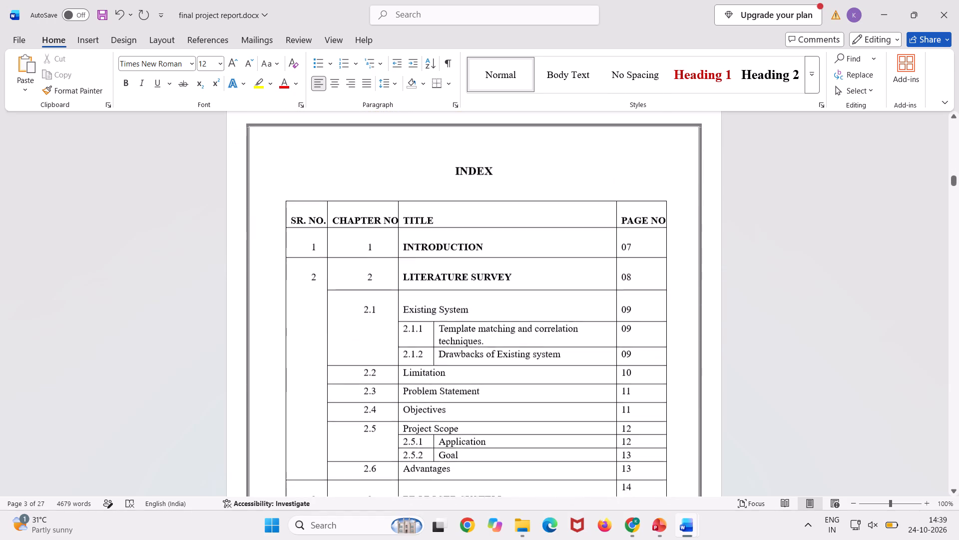
scroll(447, 366, "up", 4)
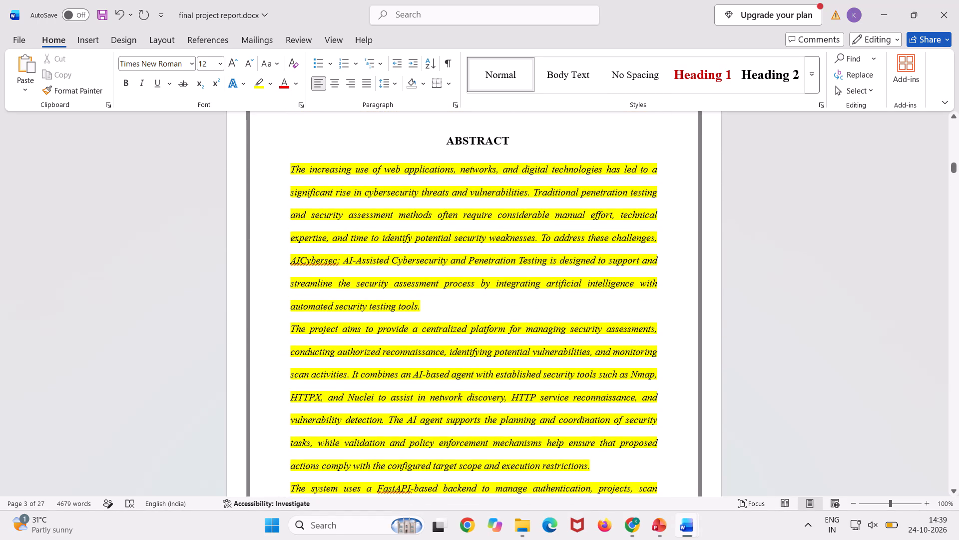
left_click(634, 523)
scroll(384, 261, "down", 2)
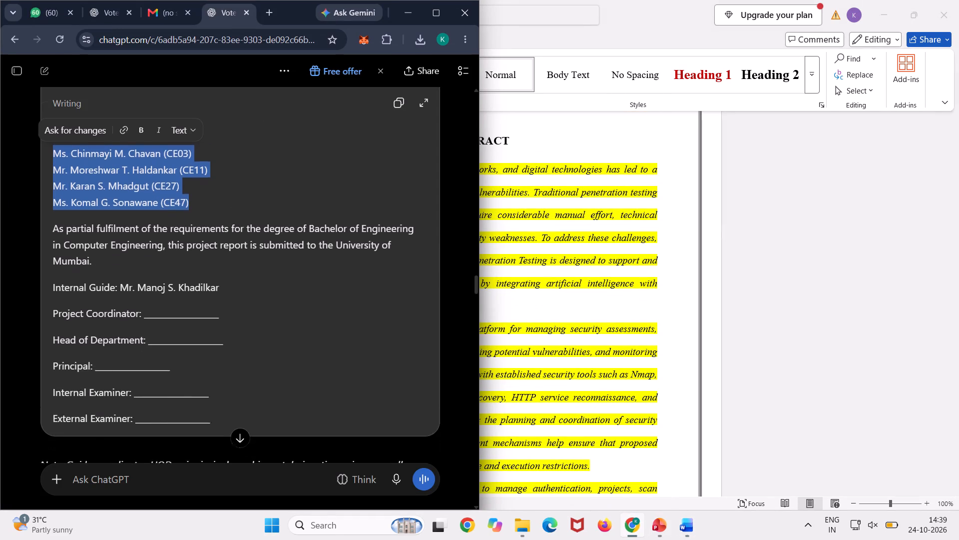
Copy the ACKNOWLEDGMENT writing block from the ChatGPT response in Chrome and return to the Word report.
scroll(384, 261, "down", 3)
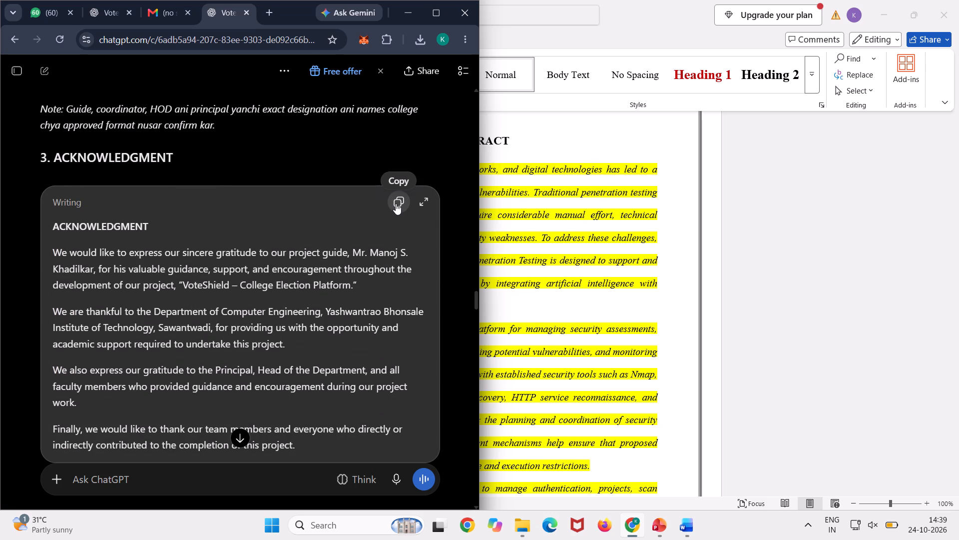
left_click(396, 203)
left_click(405, 13)
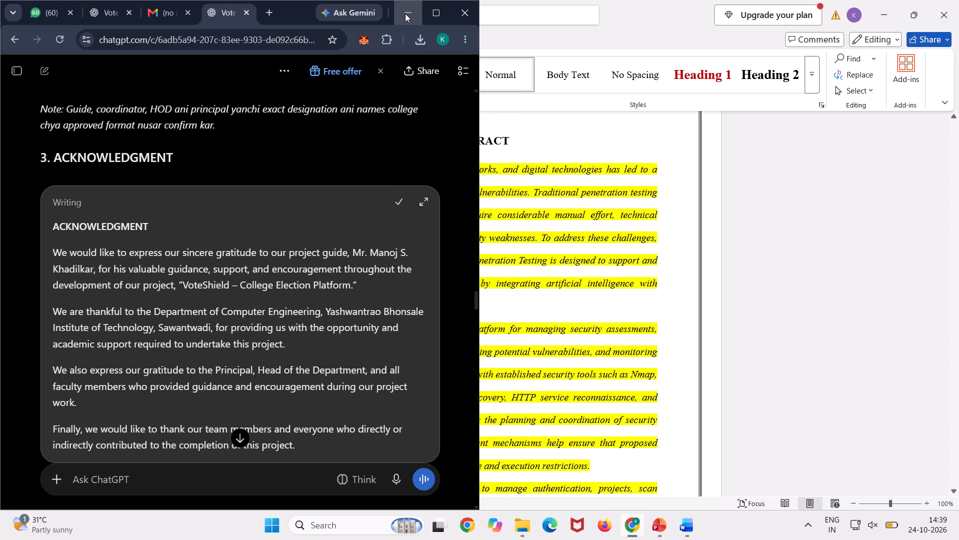
Paste the copied text over all the yellow-highlighted body paragraphs beneath the ABSTRACT heading.
left_click(518, 313)
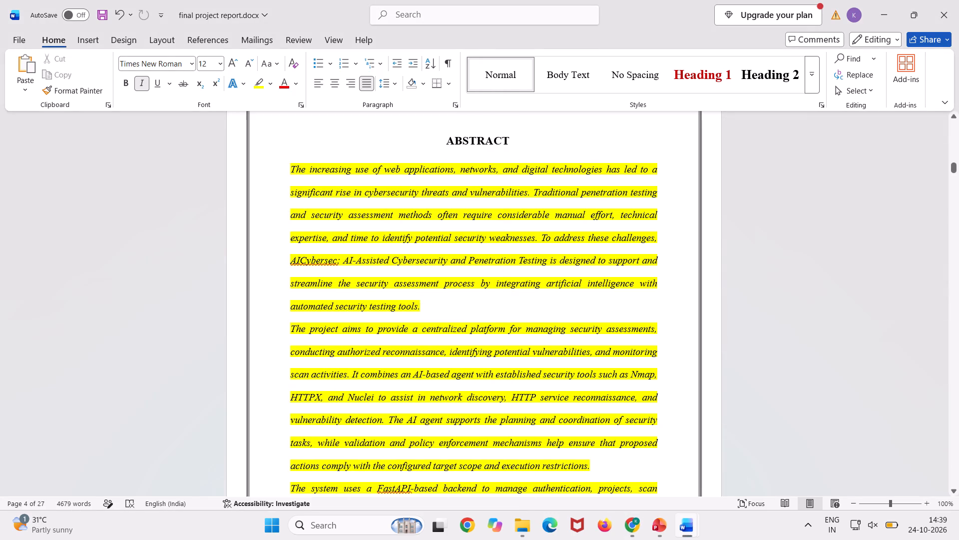
left_click_drag(293, 168, 477, 442)
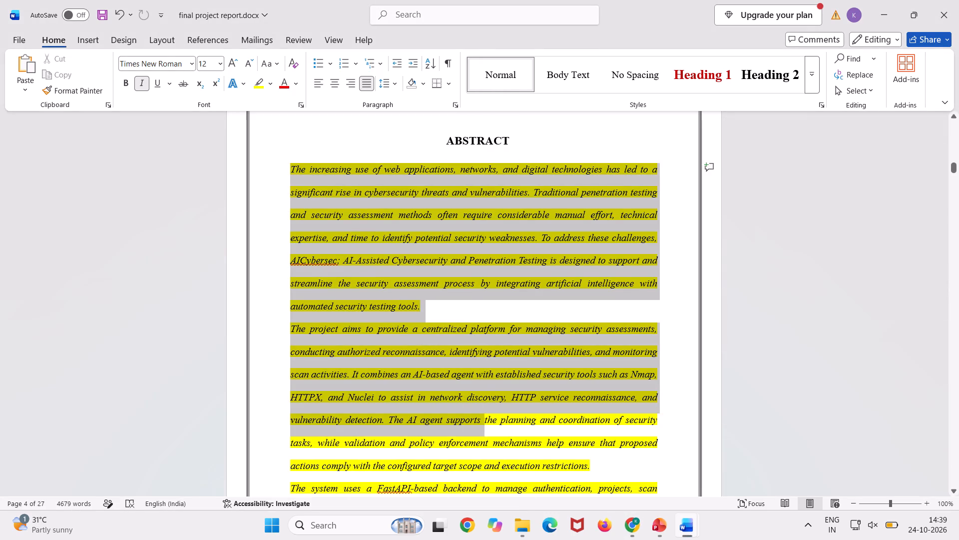
left_click_drag(477, 442, 548, 446)
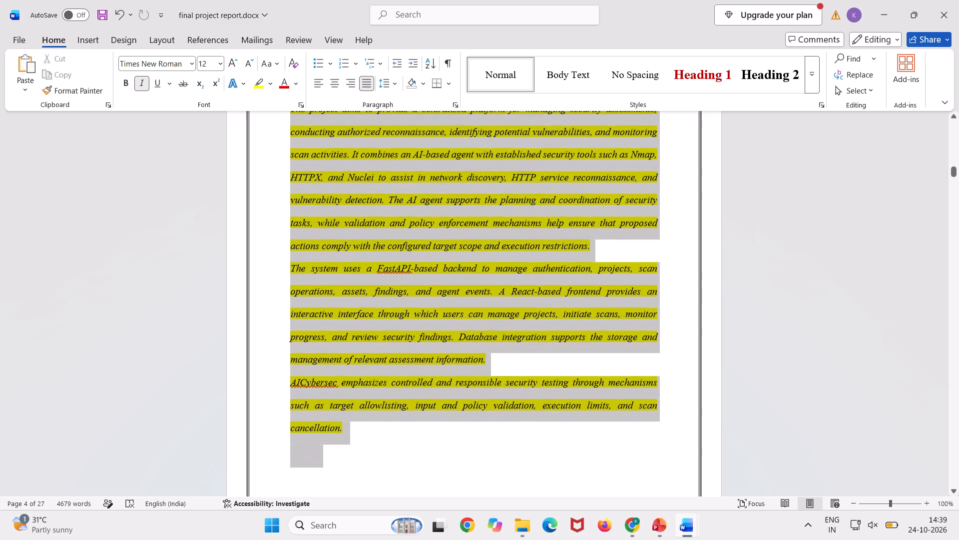
left_click_drag(548, 446, 520, 428)
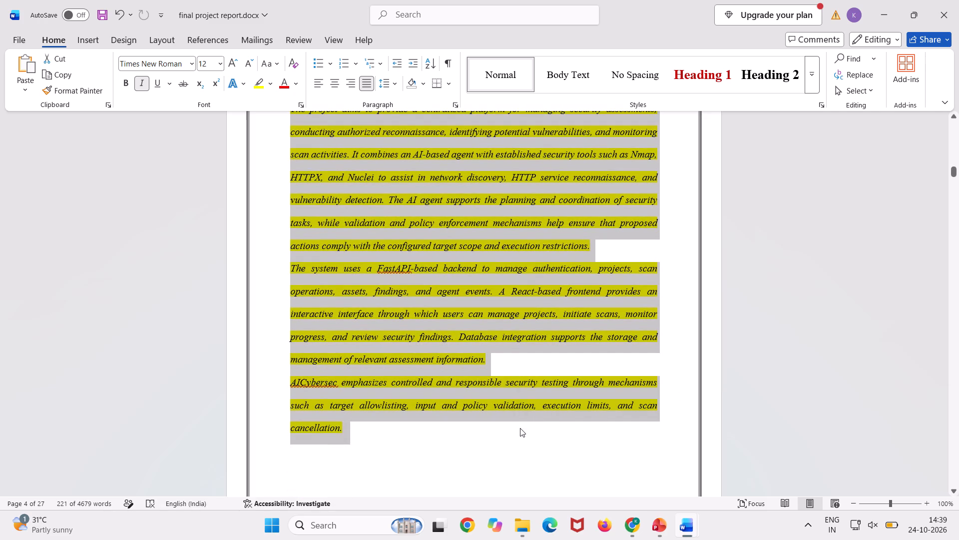
key("ctrl+v")
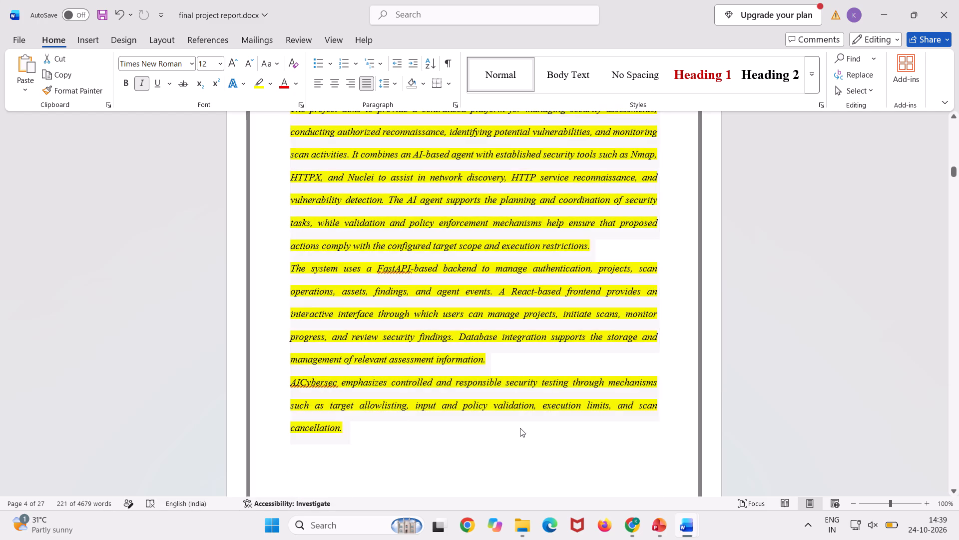
Undo the paste of the acknowledgment text beneath the ABSTRACT heading.
scroll(520, 428, "up", 3)
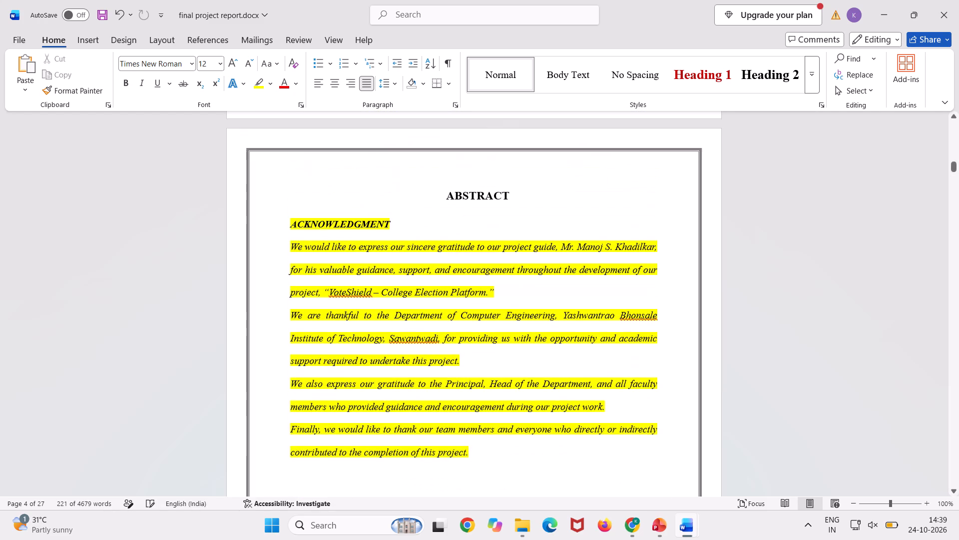
scroll(520, 428, "up", 1)
scroll(520, 428, "down", 1)
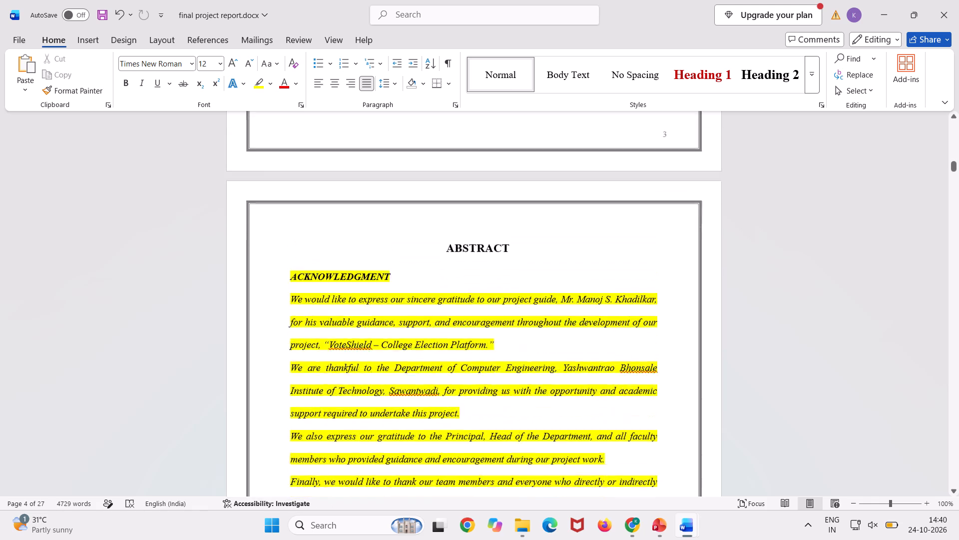
scroll(520, 428, "down", 1)
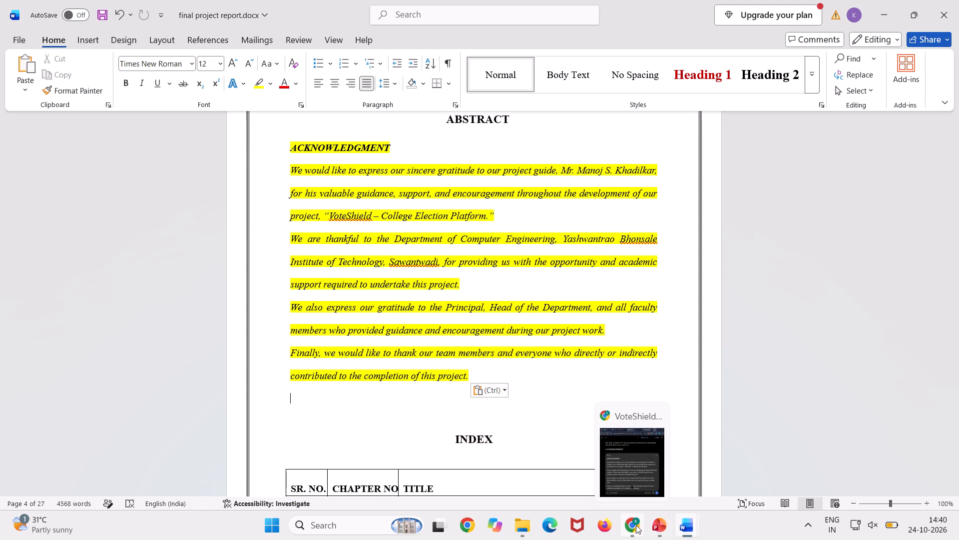
key("ctrl+z")
left_click(545, 407)
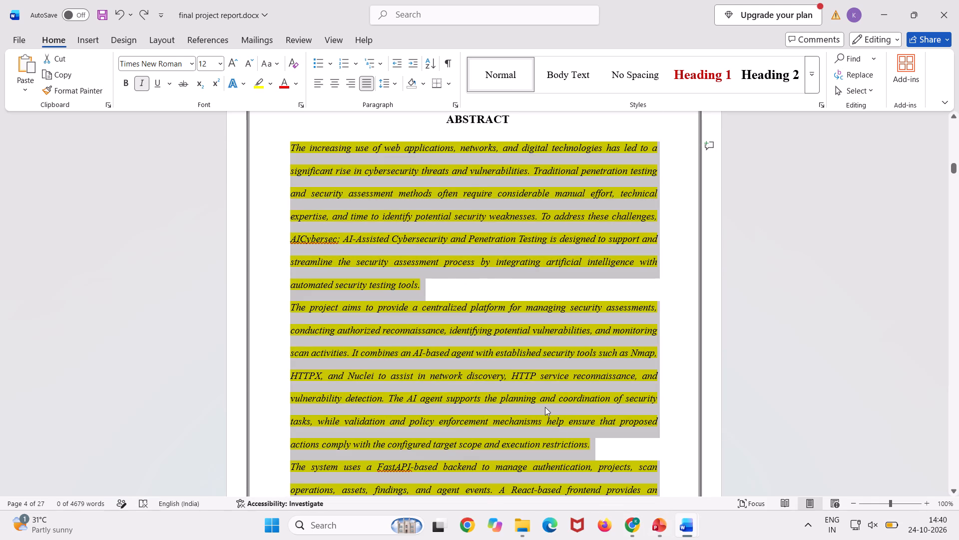
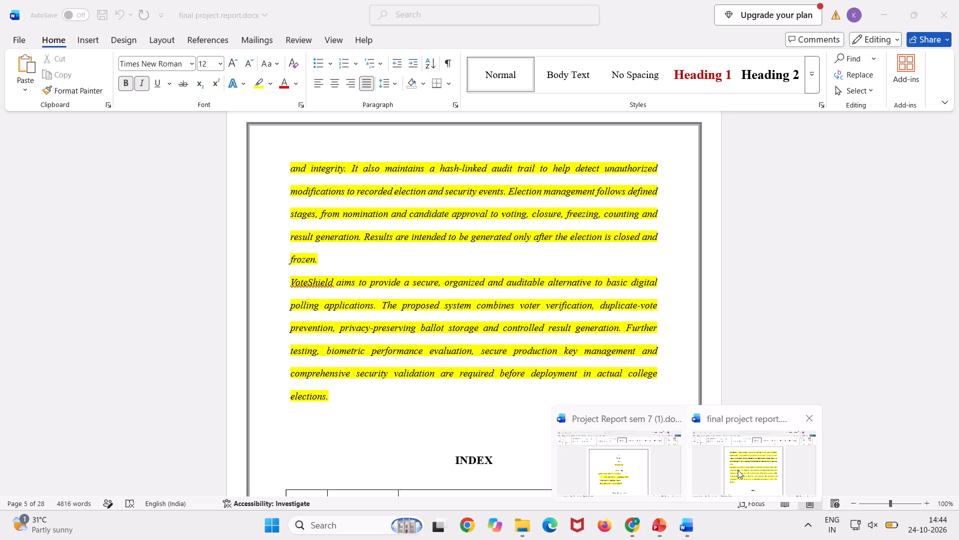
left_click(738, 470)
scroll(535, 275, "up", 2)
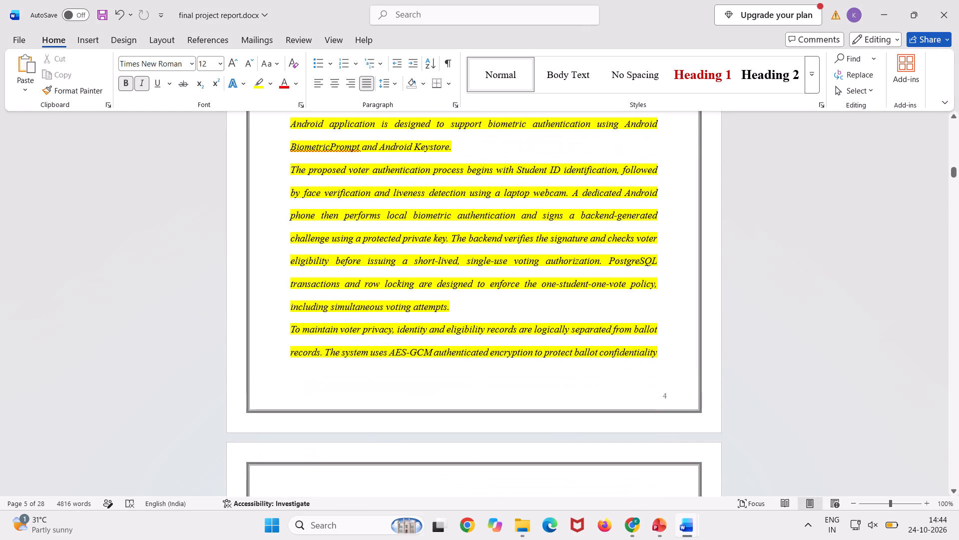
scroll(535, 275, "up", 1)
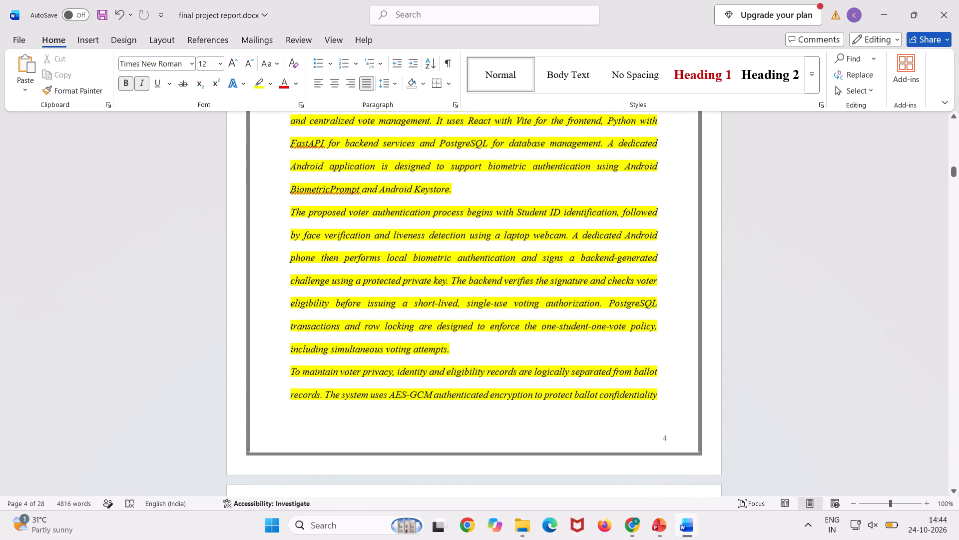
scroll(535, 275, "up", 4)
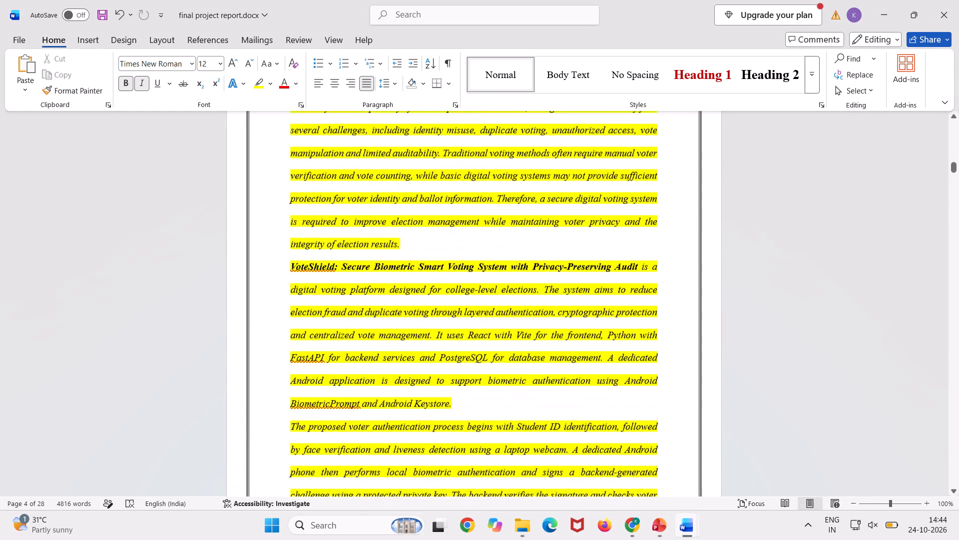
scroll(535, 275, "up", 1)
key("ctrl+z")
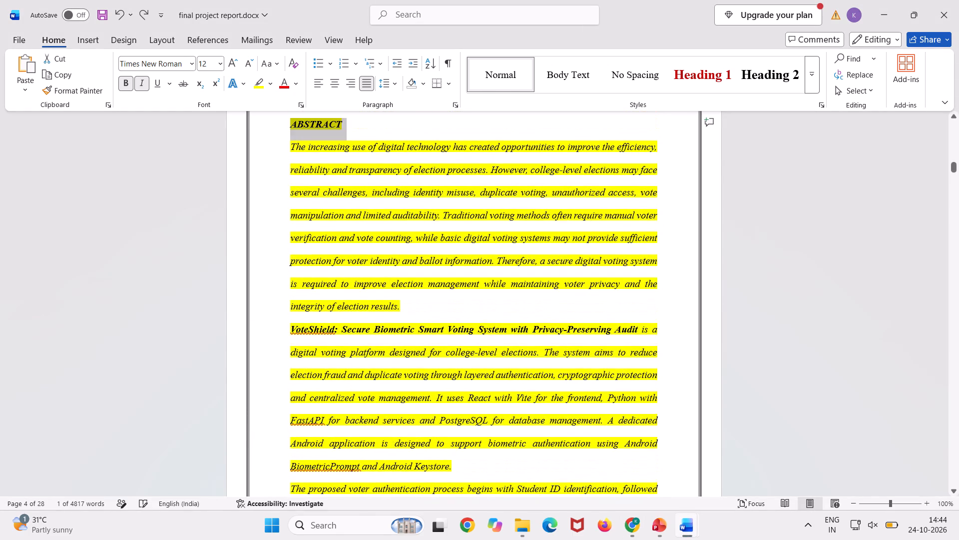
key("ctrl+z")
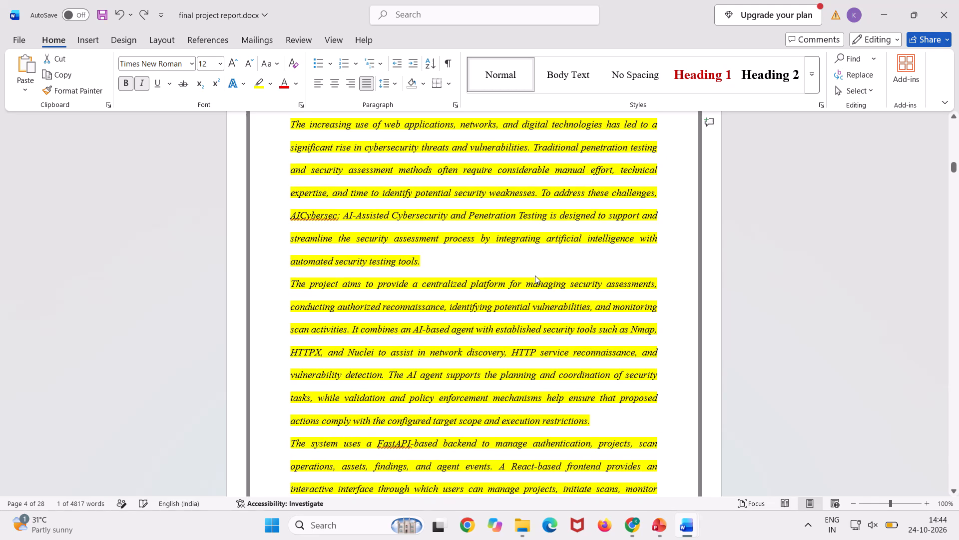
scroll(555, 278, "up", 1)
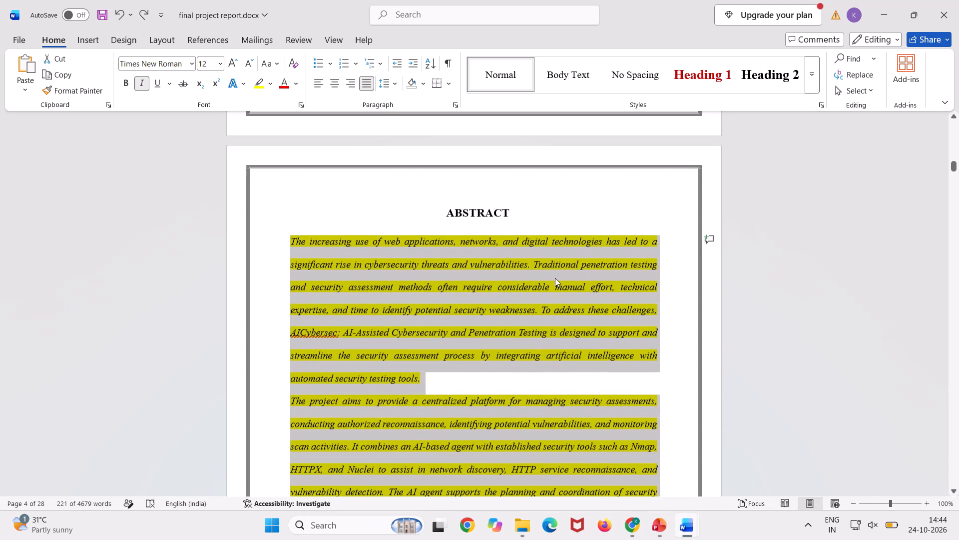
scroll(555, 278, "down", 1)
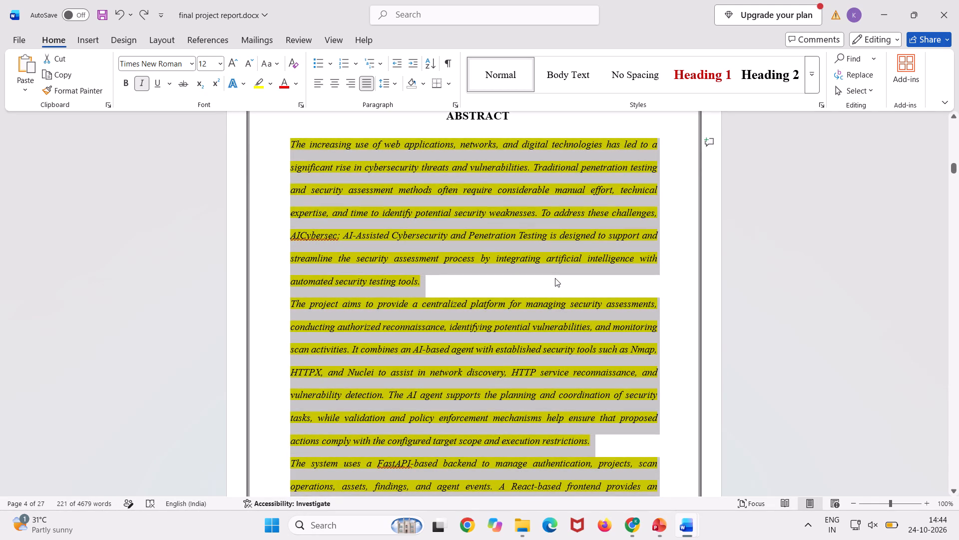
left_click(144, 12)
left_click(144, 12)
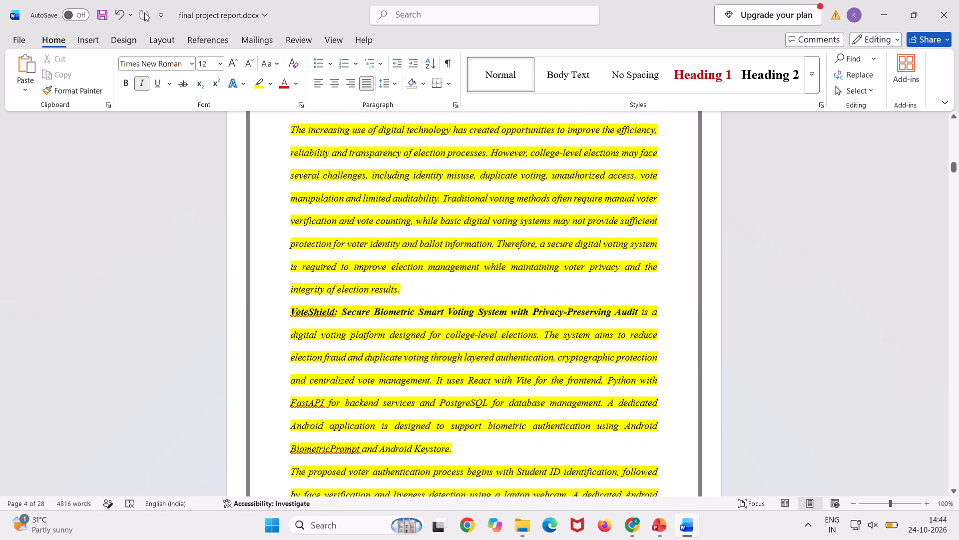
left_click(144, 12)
Delete the abstract's last paragraph, starting "VoteShield aims to provide a secure, organized and auditable alternative", just before the INDEX.
scroll(417, 290, "down", 2)
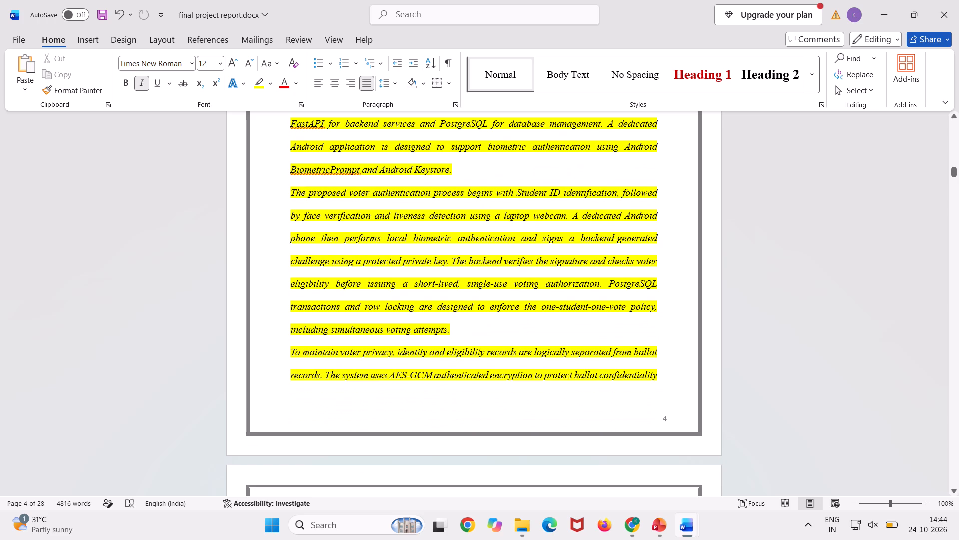
scroll(417, 290, "down", 2)
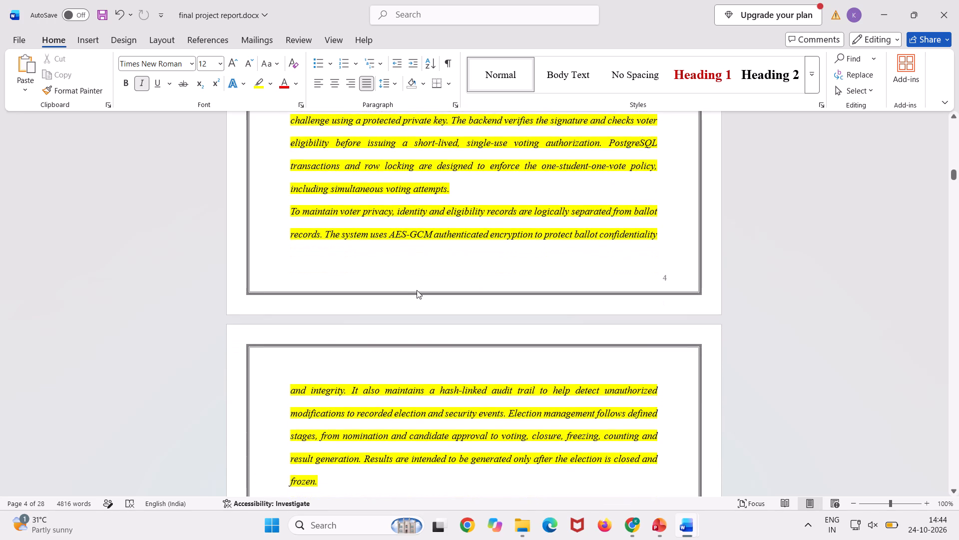
scroll(417, 290, "down", 3)
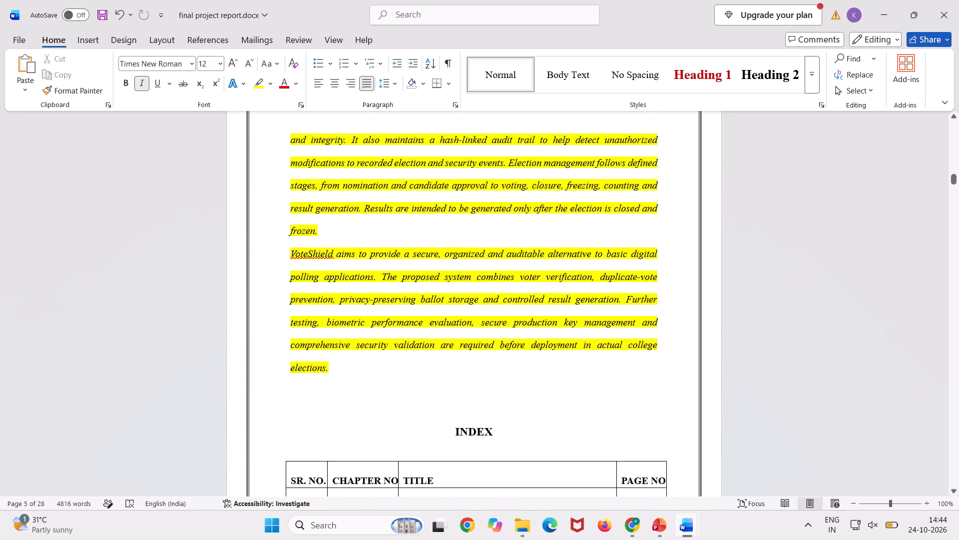
left_click_drag(292, 254, 383, 378)
key("BackSpace")
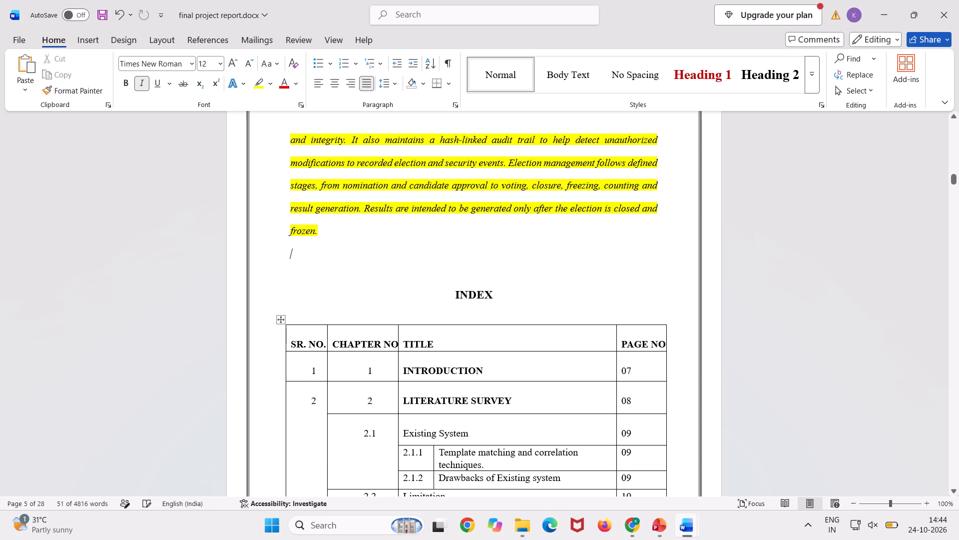
Examine the abstract's remaining paragraphs and its page layout between the ACKNOWLEDGMENT and the INDEX.
scroll(383, 378, "up", 1, "ctrl")
scroll(383, 378, "down", 1, "ctrl")
scroll(383, 378, "up", 1, "ctrl")
scroll(383, 378, "down", 1, "ctrl")
scroll(383, 378, "up", 2, "ctrl")
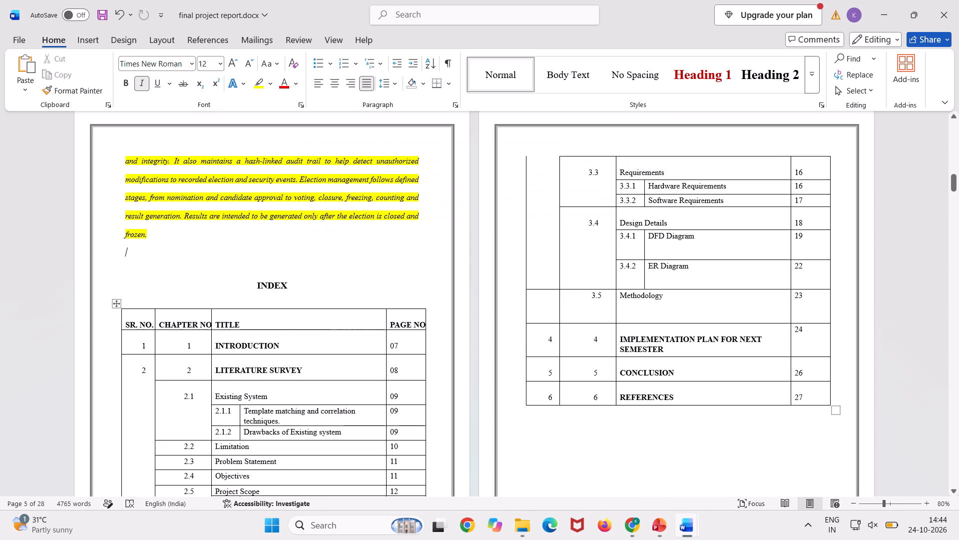
scroll(366, 268, "up", 4)
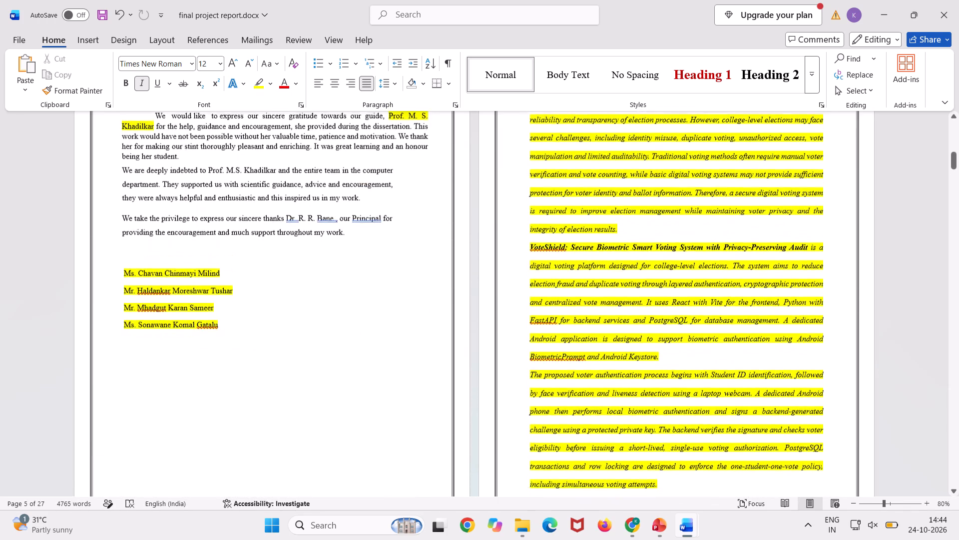
scroll(366, 268, "up", 1)
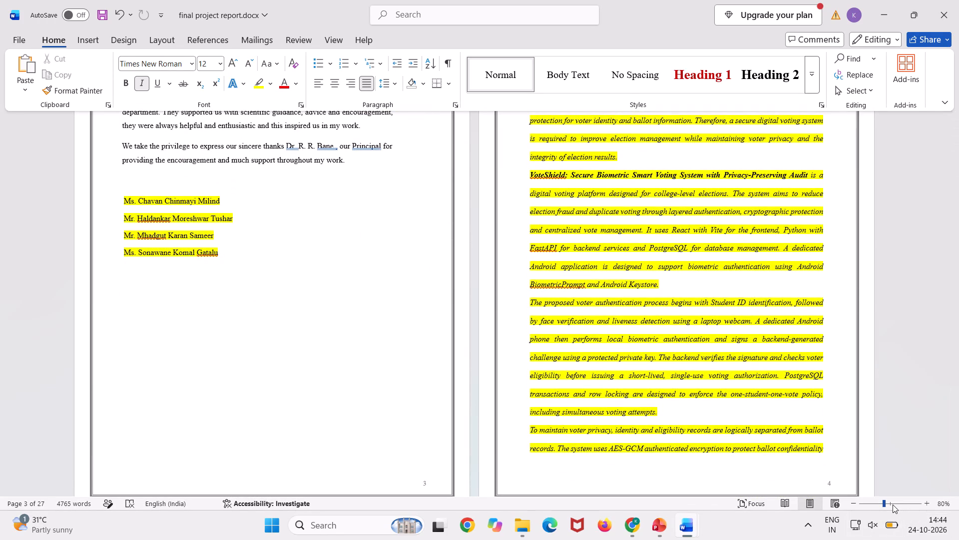
left_click(893, 504)
scroll(598, 407, "up", 2)
scroll(598, 407, "down", 6)
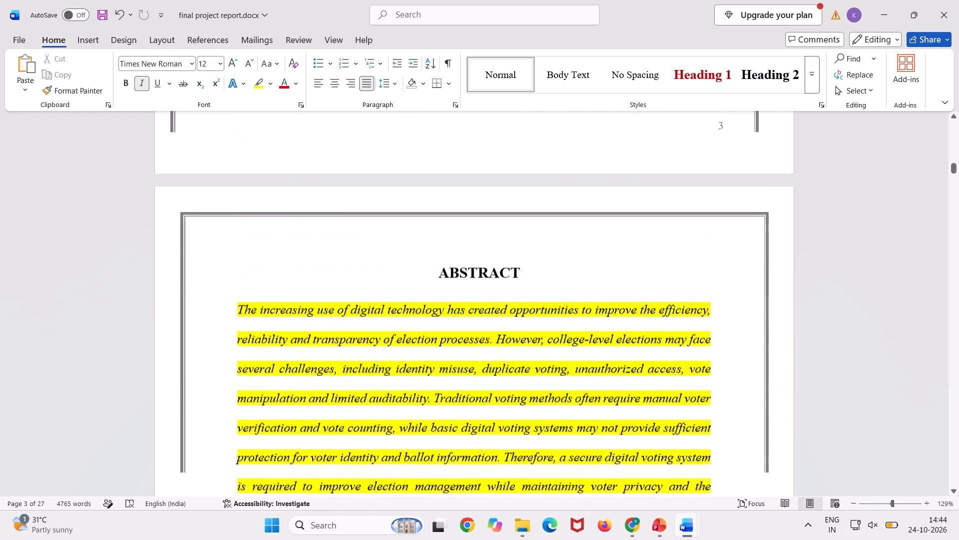
scroll(598, 407, "up", 1)
scroll(598, 407, "down", 2)
scroll(598, 407, "up", 1)
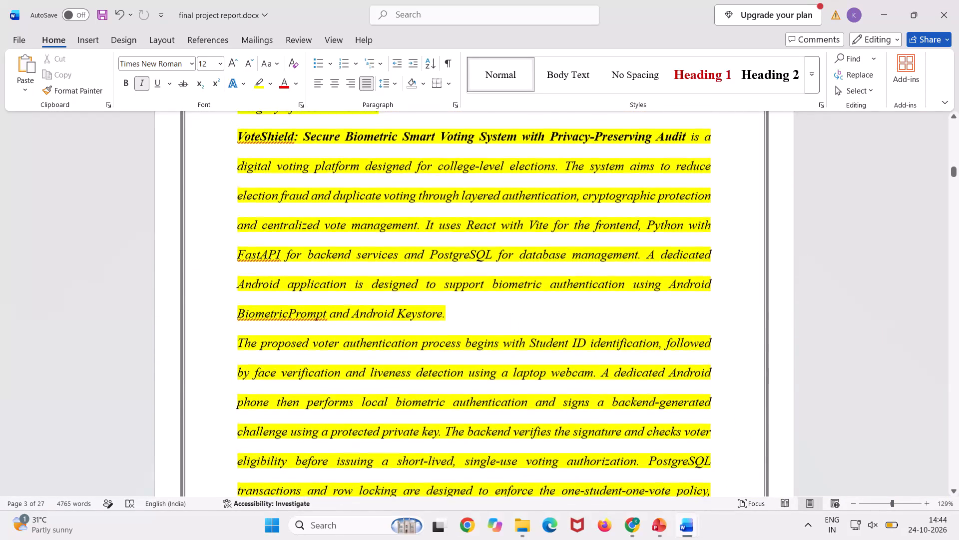
scroll(598, 407, "up", 1)
scroll(598, 407, "down", 1)
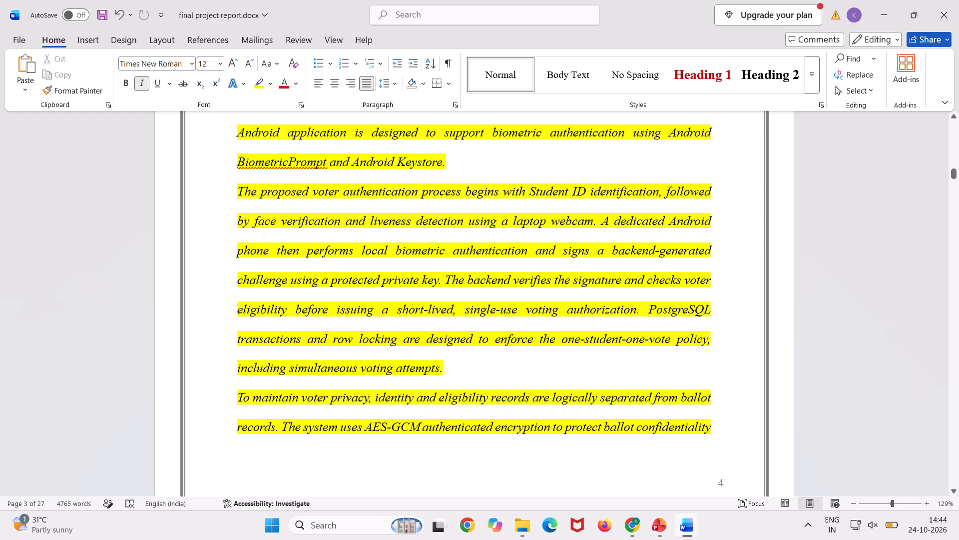
scroll(450, 171, "up", 2)
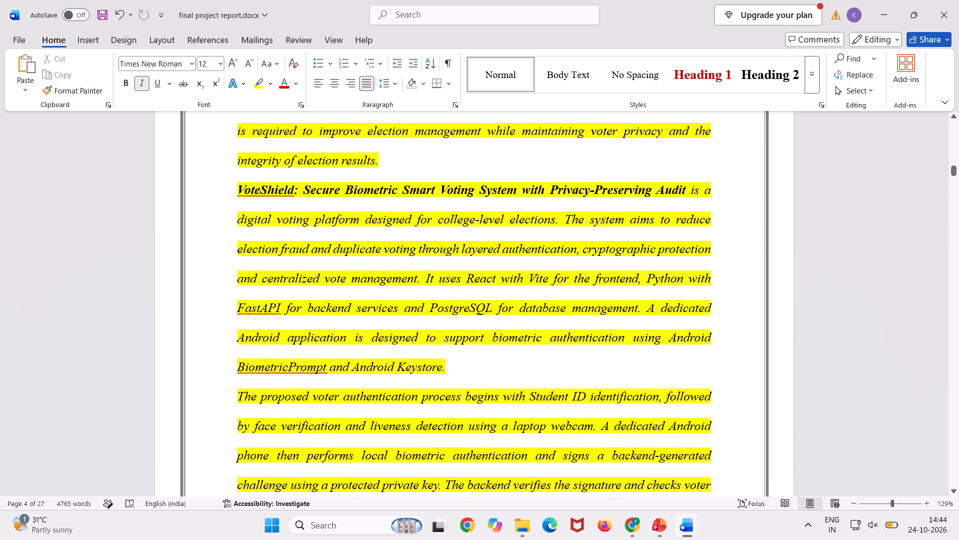
Undo the deletion of the abstract's last paragraph, starting "VoteShield aims to provide a secure, organized and auditable alternative".
key("ctrl+z")
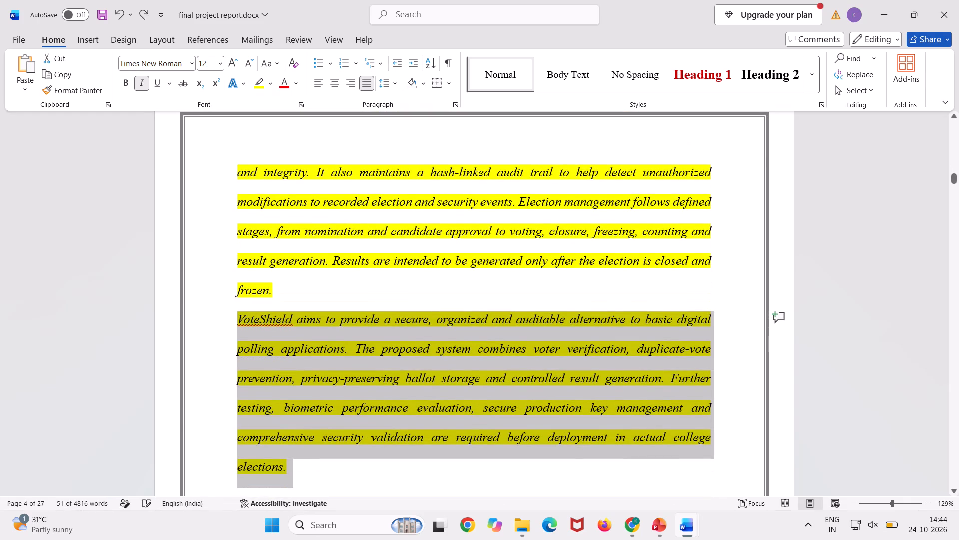
left_click(349, 478)
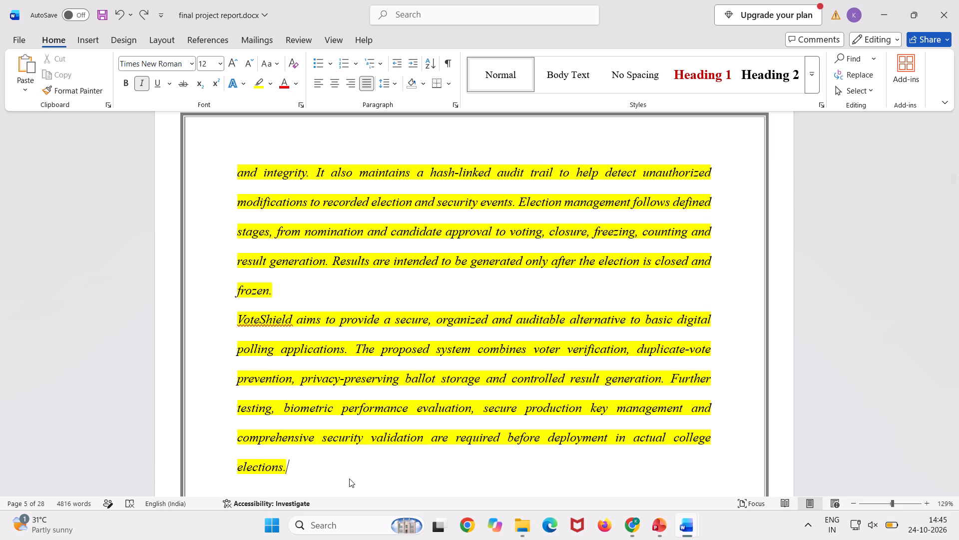
scroll(349, 478, "up", 2)
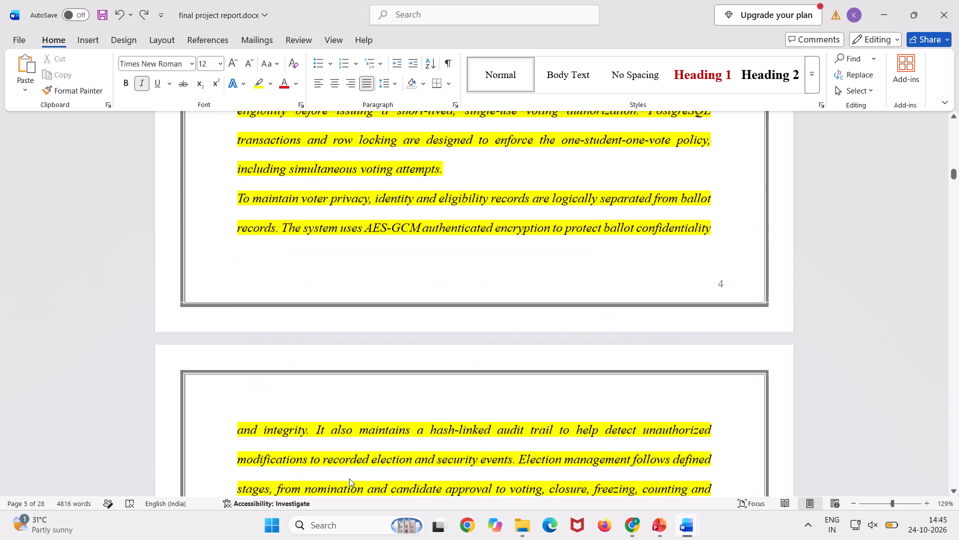
scroll(349, 478, "up", 3)
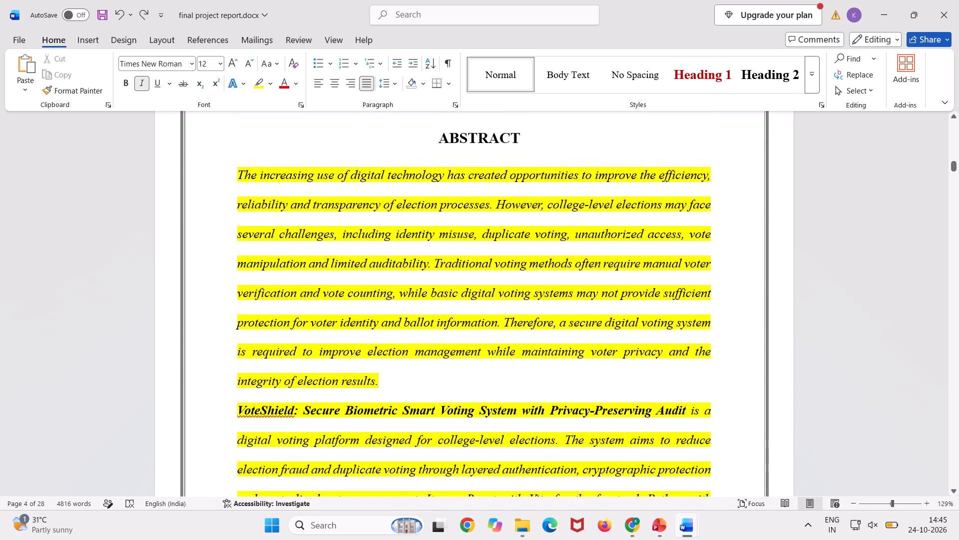
left_click_drag(239, 172, 435, 489)
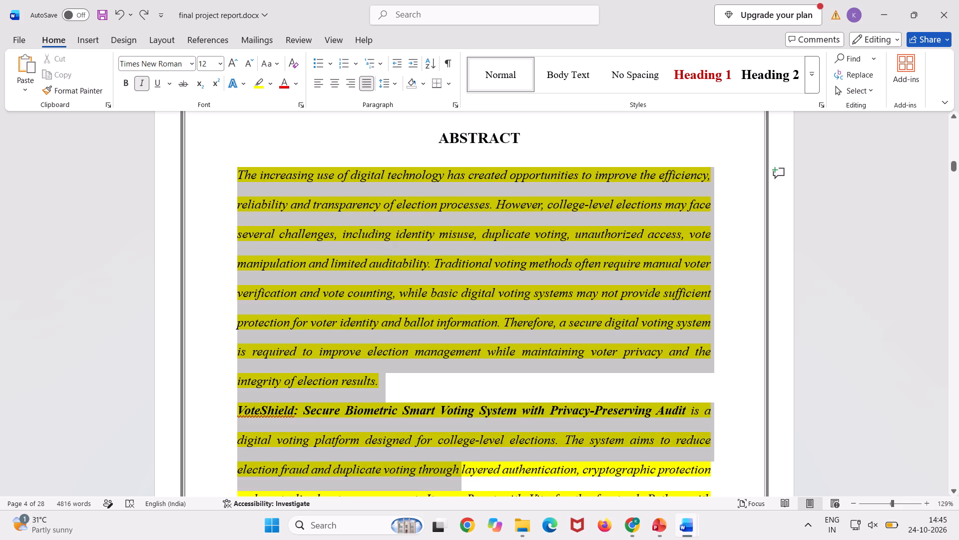
left_click_drag(435, 489, 557, 502)
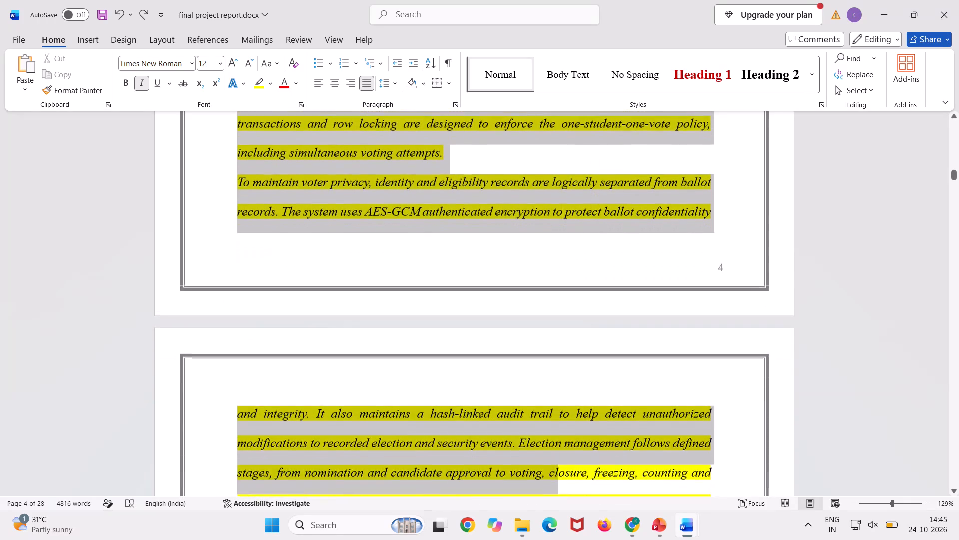
left_click_drag(557, 502, 532, 431)
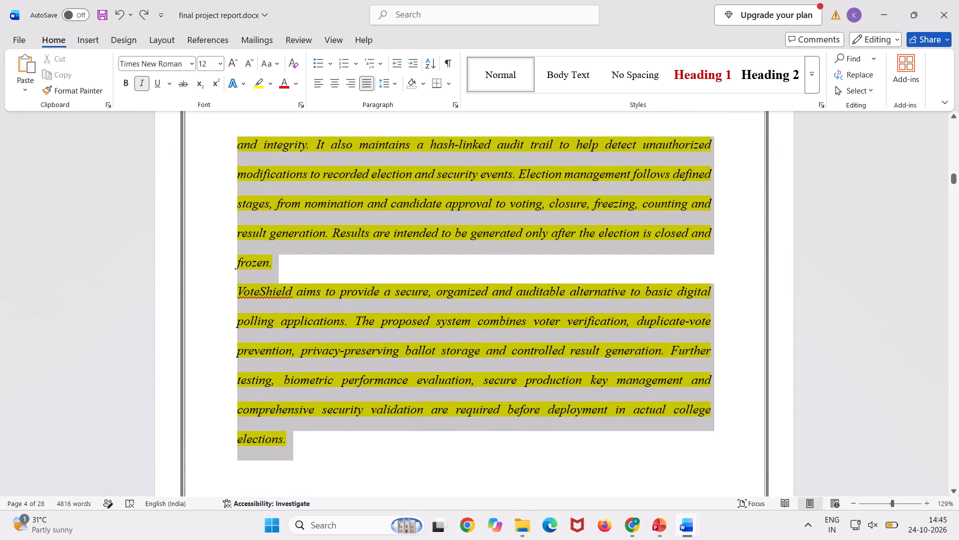
left_click_drag(532, 431, 564, 449)
key("ctrl+c")
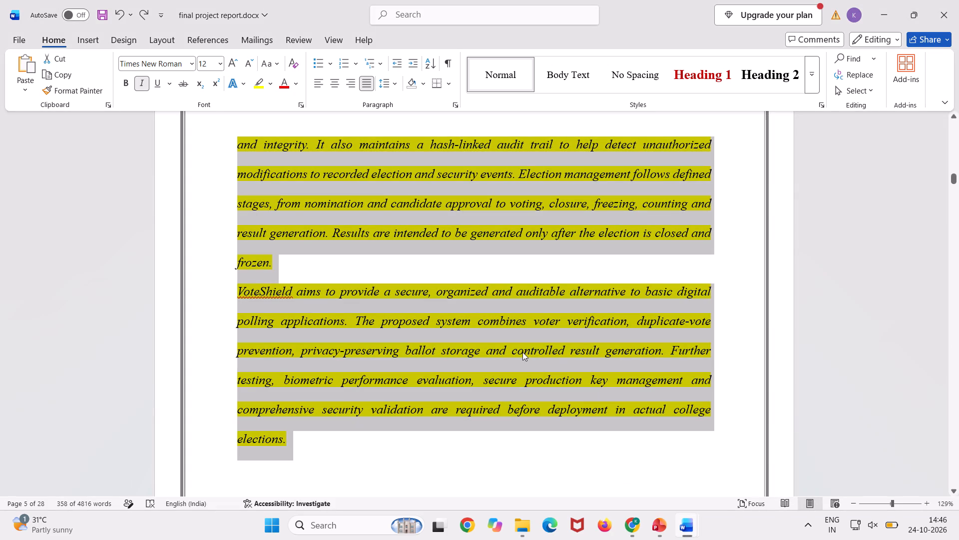
key("ctrl+v")
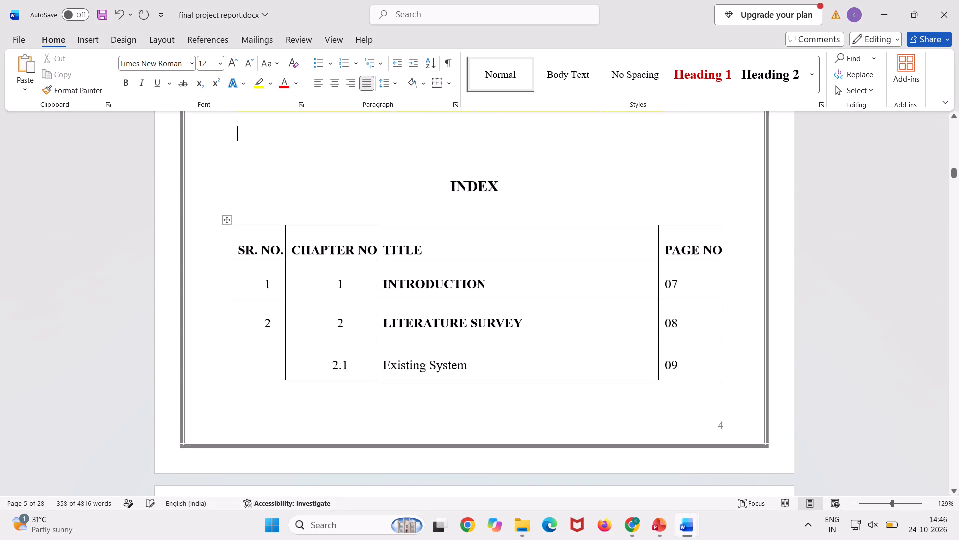
Insert seven blank lines between the shortened abstract and the INDEX heading to push the INDEX onto the following page, and check the layout.
scroll(522, 352, "up", 5)
scroll(522, 352, "down", 4)
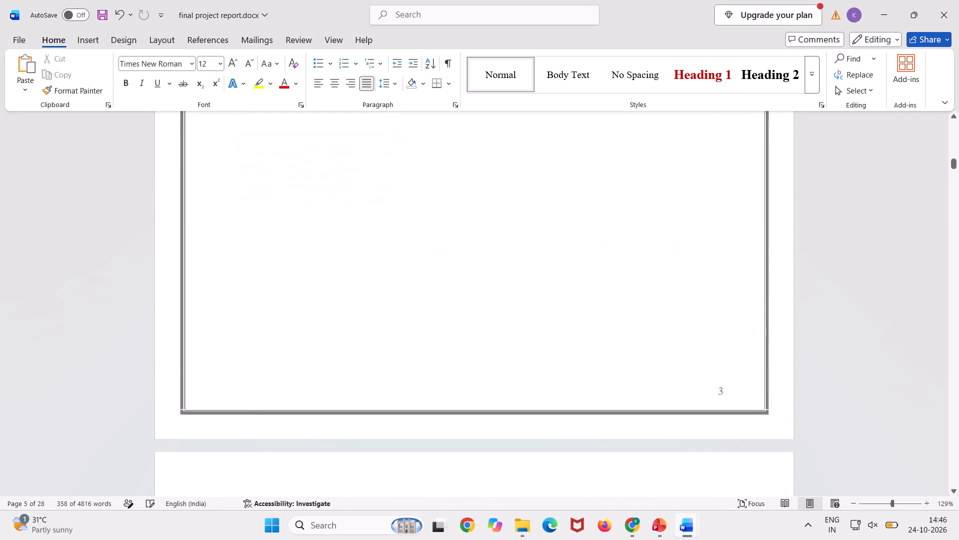
scroll(522, 352, "down", 2)
scroll(522, 352, "up", 1)
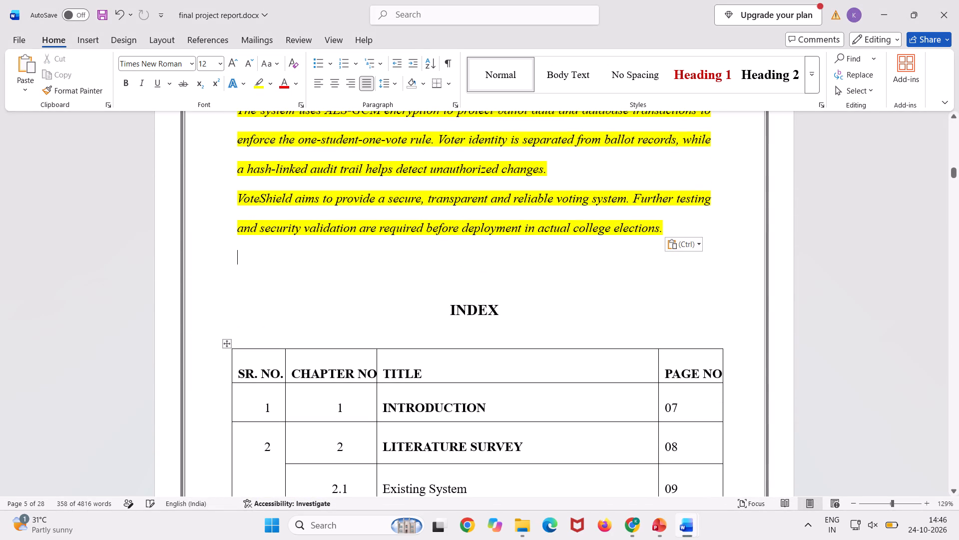
key("Return")
key("Return")
key("Return")
key("Return")
key("Return")
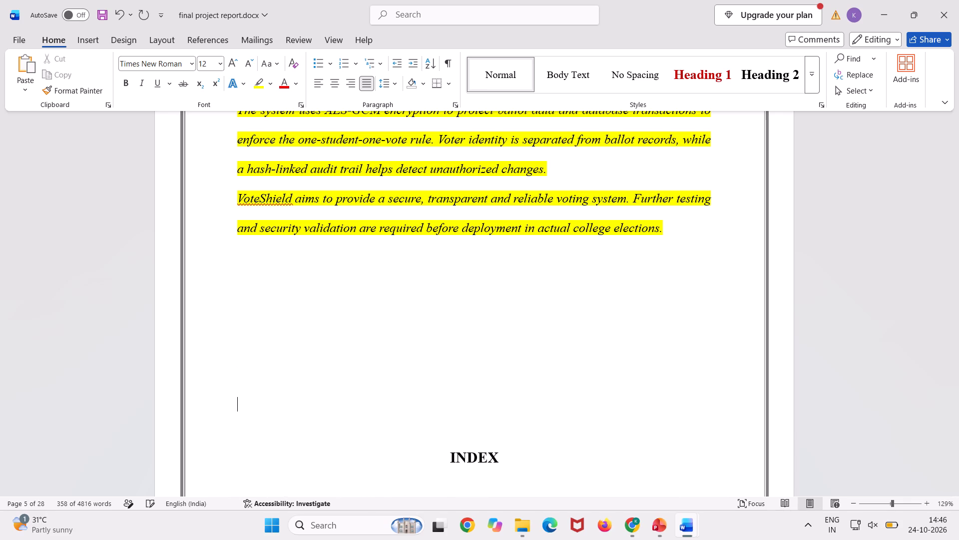
key("Return")
key("Return")
scroll(336, 294, "down", 2)
scroll(336, 294, "up", 2)
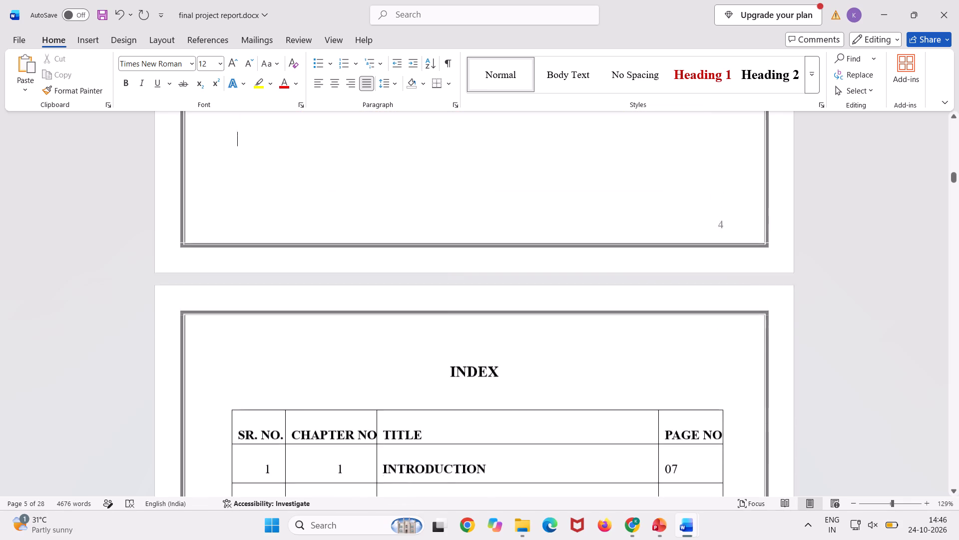
scroll(336, 294, "up", 3)
scroll(336, 294, "down", 1, "ctrl")
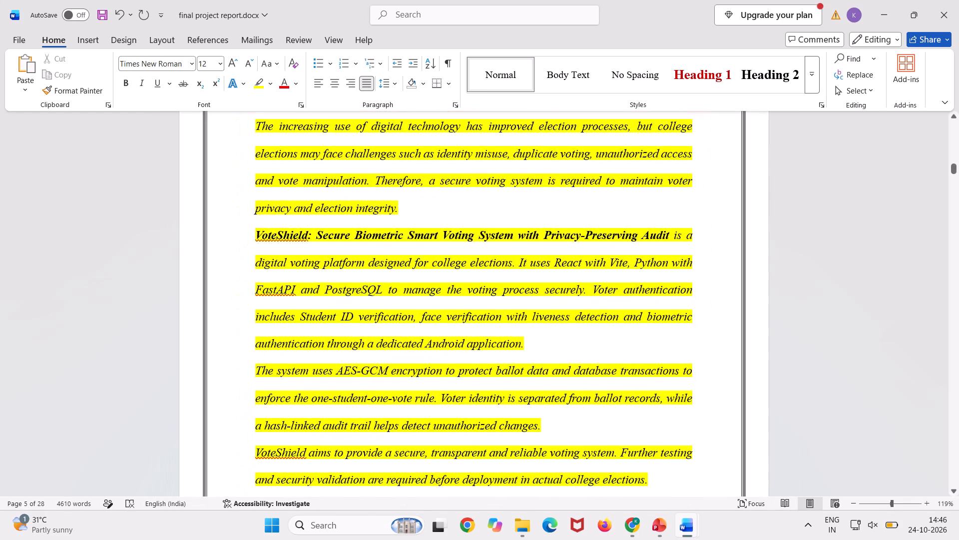
scroll(336, 294, "down", 3, "ctrl")
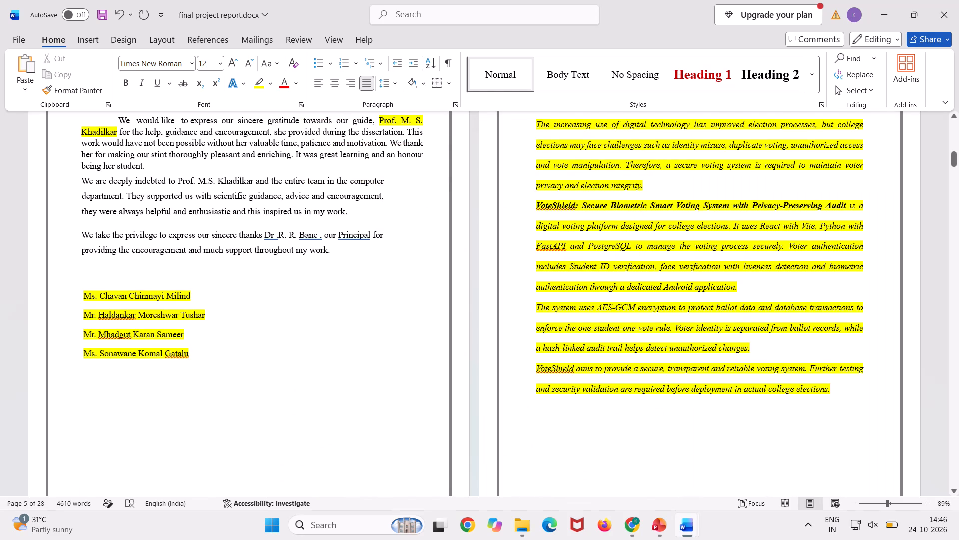
scroll(510, 249, "down", 2, "ctrl")
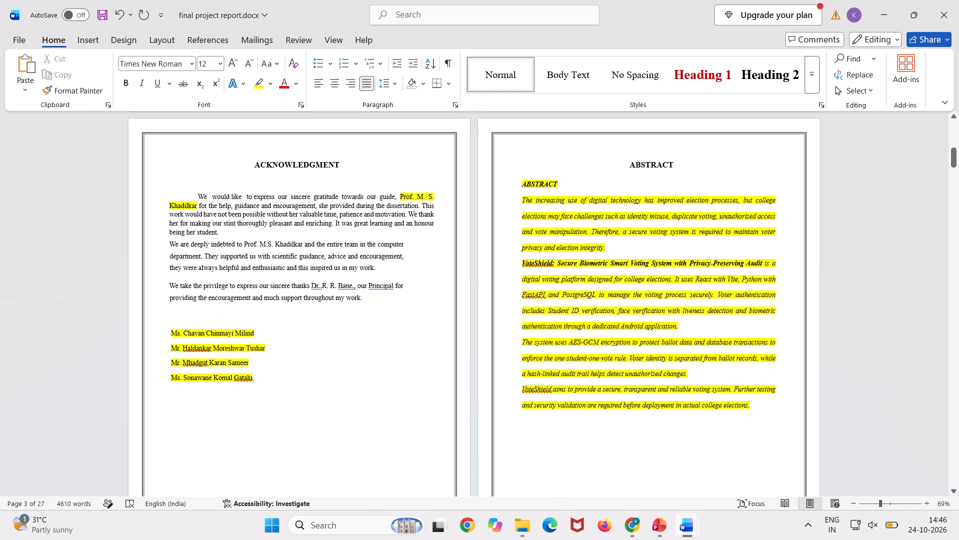
Delete the duplicate highlighted ABSTRACT line directly beneath the centred ABSTRACT page heading.
scroll(569, 248, "up", 1)
left_click(890, 503)
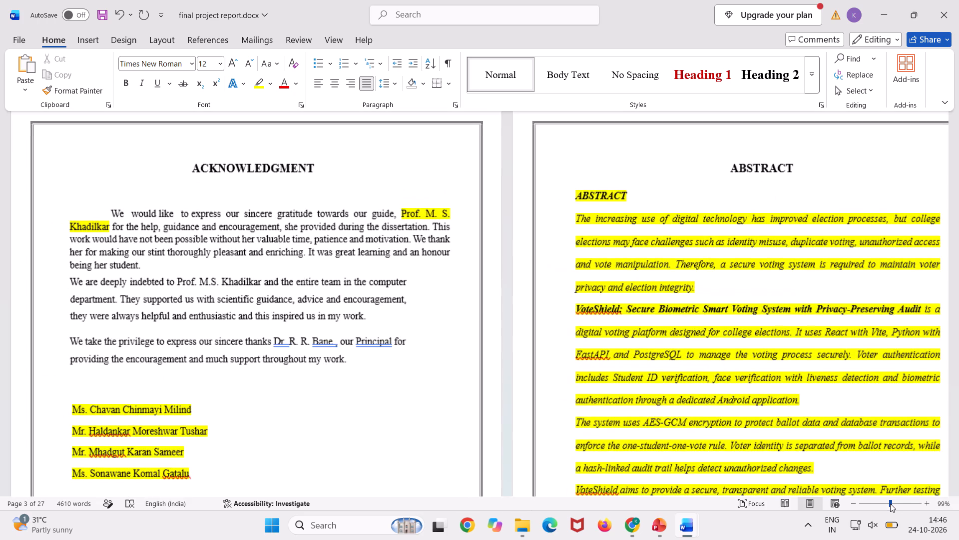
scroll(601, 392, "down", 5)
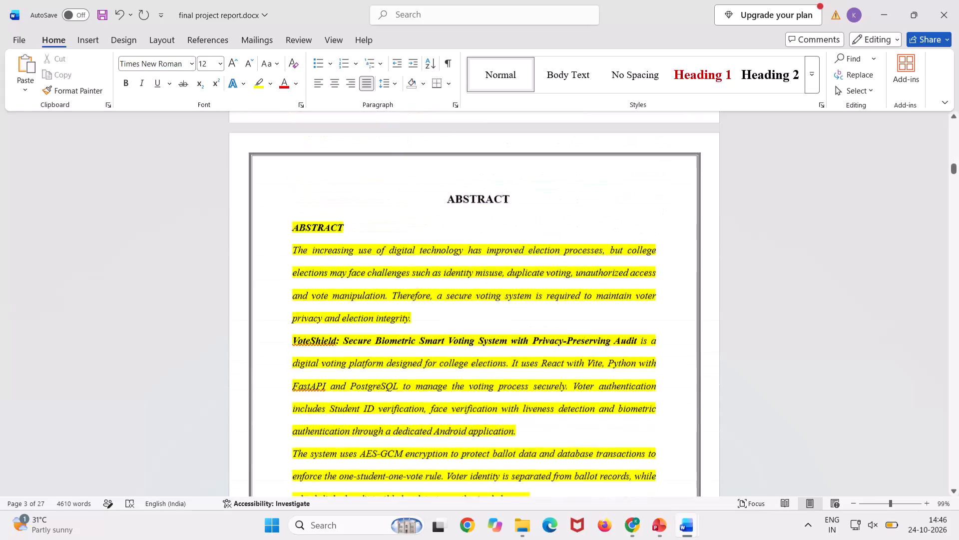
scroll(601, 392, "down", 1)
scroll(601, 392, "up", 1)
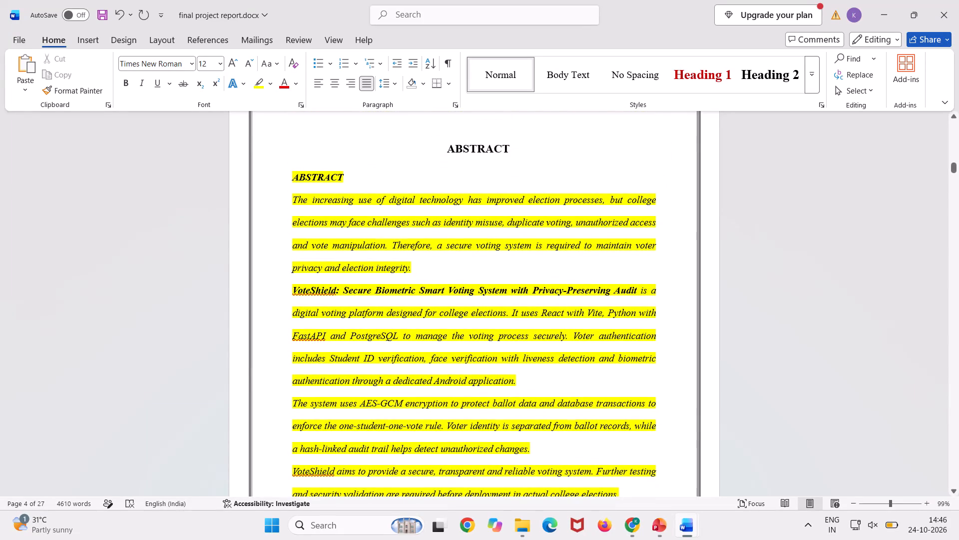
left_click_drag(348, 175, 280, 174)
key("BackSpace")
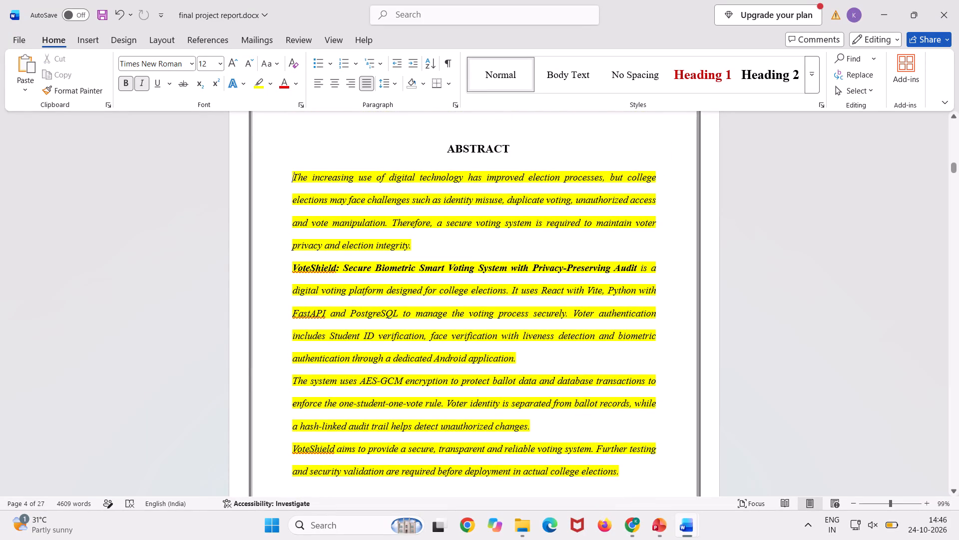
Set the font size of the entire highlighted abstract body to 14 pt.
left_click_drag(299, 175, 450, 338)
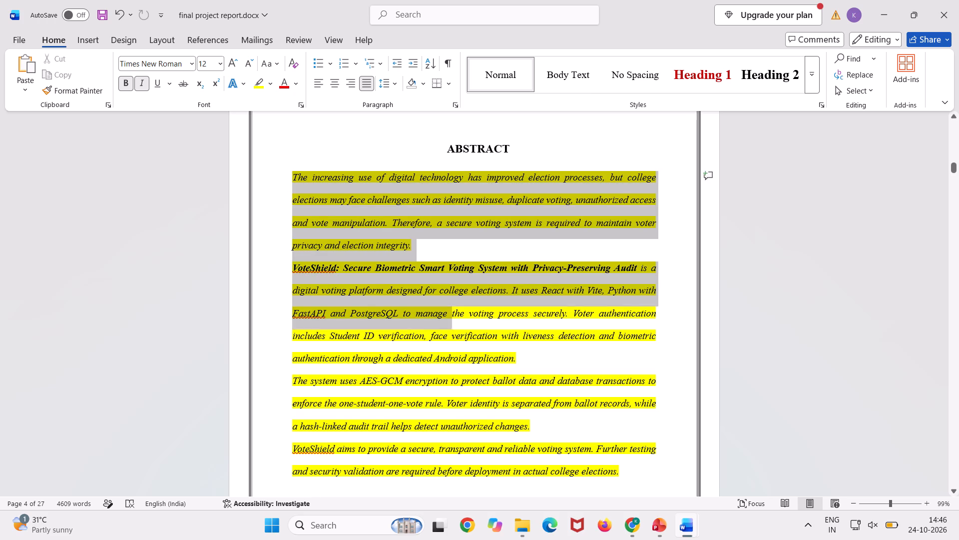
left_click_drag(450, 338, 645, 479)
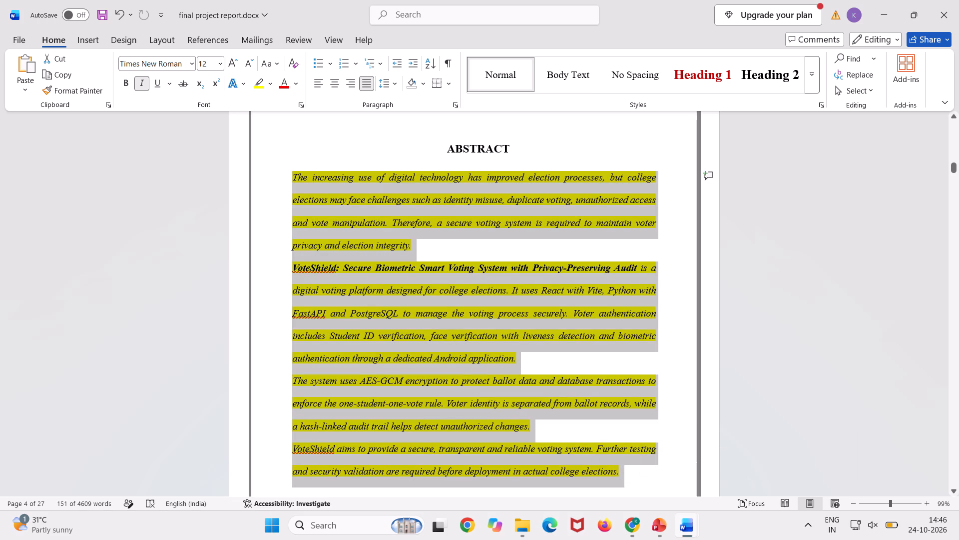
left_click(221, 64)
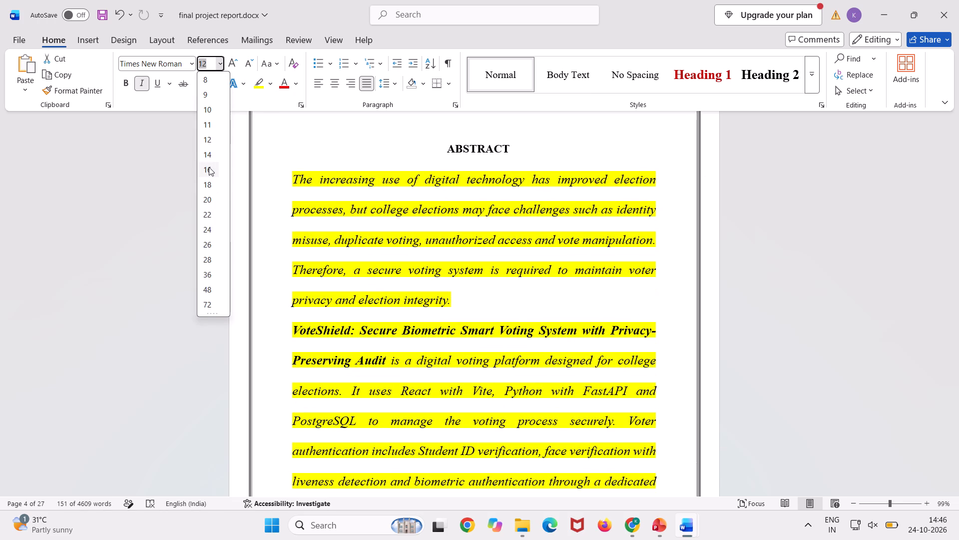
left_click(212, 155)
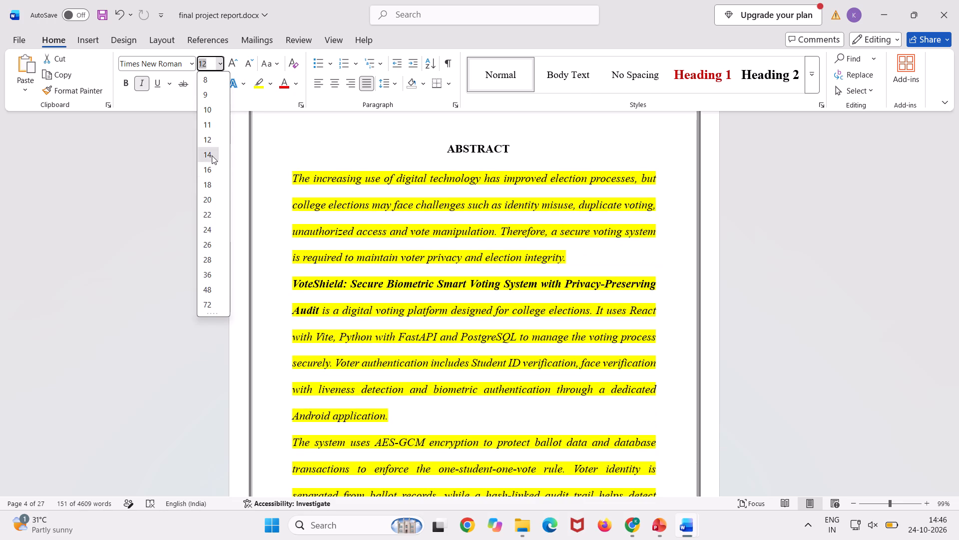
left_click(284, 212)
Remove the surplus blank lines above the INDEX heading so that it starts at the top of its own page.
scroll(284, 212, "down", 1)
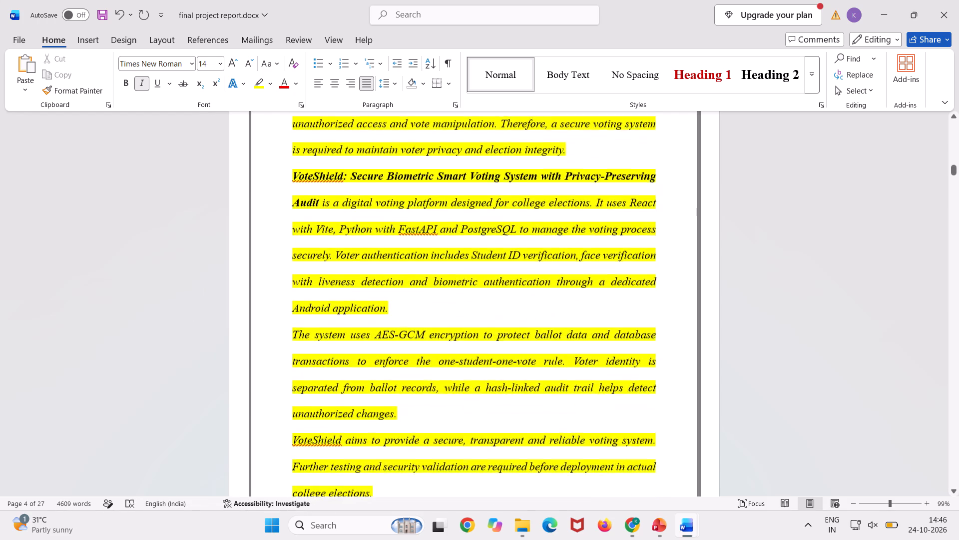
scroll(284, 212, "down", 3)
scroll(284, 212, "up", 1)
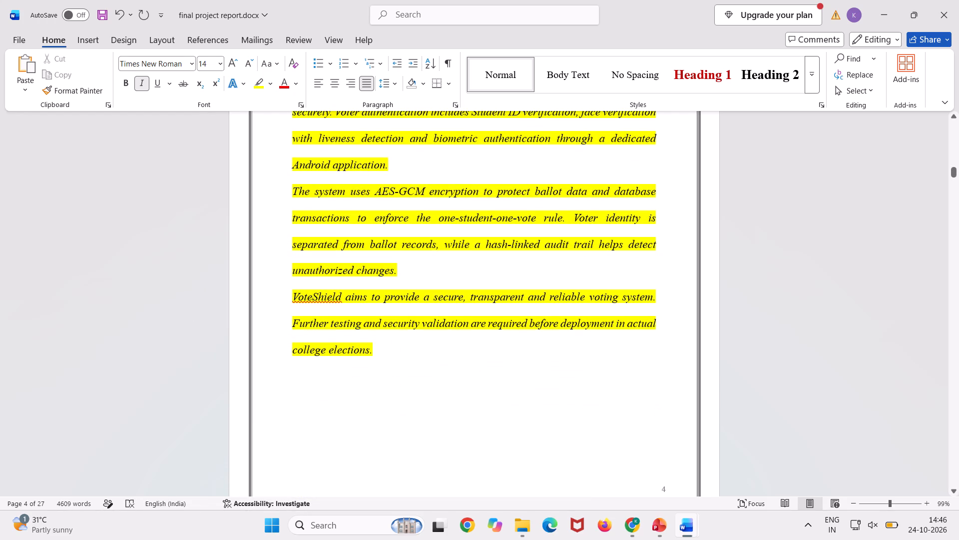
scroll(406, 368, "up", 2)
scroll(406, 368, "down", 4)
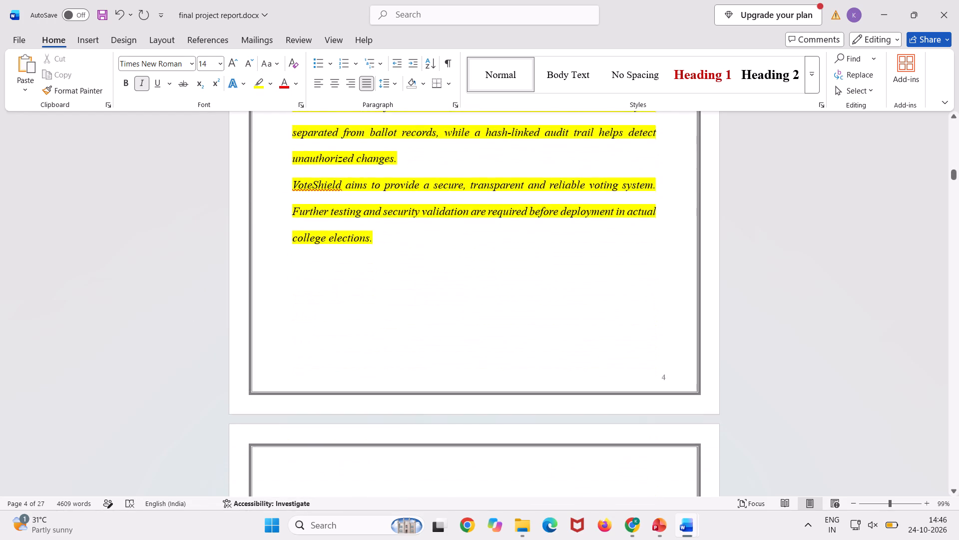
scroll(406, 368, "down", 4)
scroll(406, 368, "up", 2)
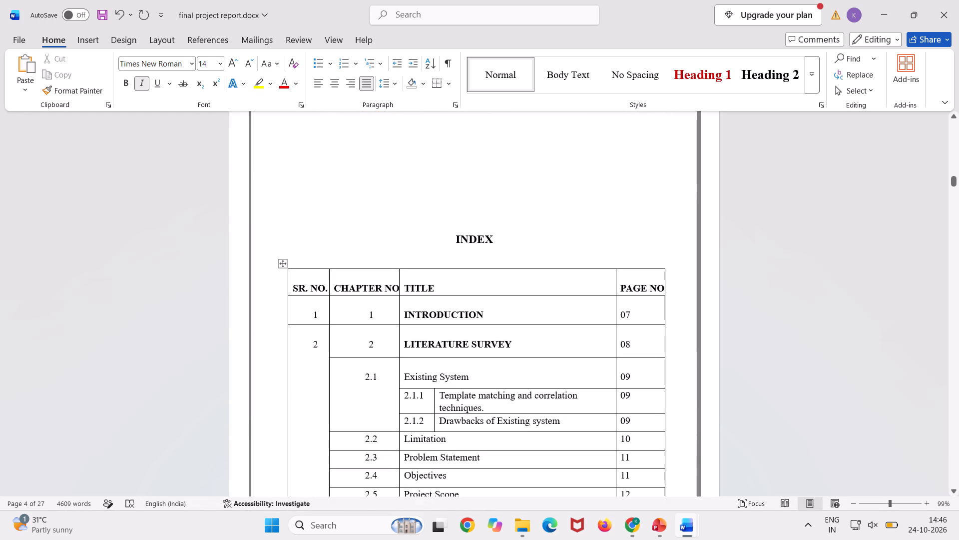
left_click(416, 208)
key("BackSpace")
key("BackSpace")
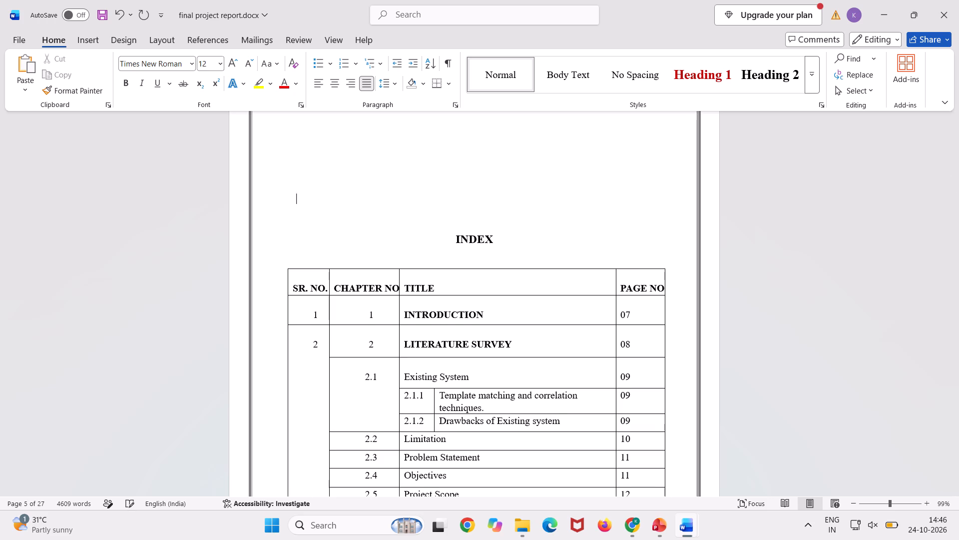
key("BackSpace")
key("BackSpace")
key("BackSpace")
key("BackSpace")
key("BackSpace")
key("BackSpace")
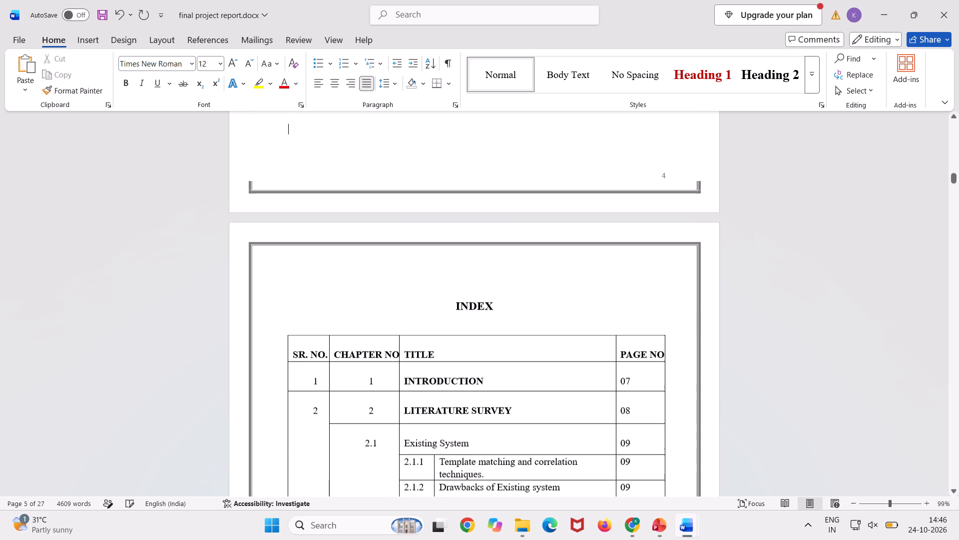
left_click(448, 269)
Delete the entire 3.4.2 ER Diagram row from the INDEX table.
scroll(448, 269, "down", 1)
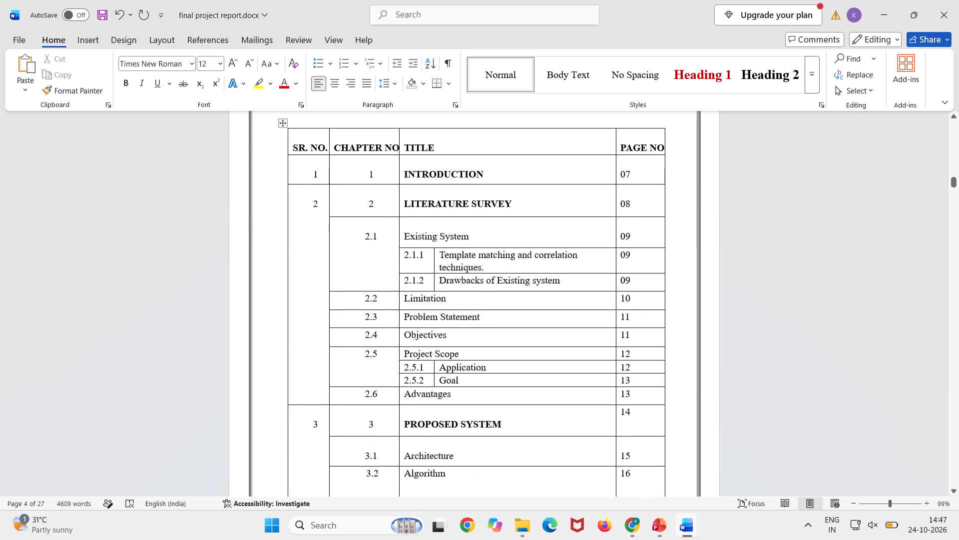
scroll(448, 269, "down", 2)
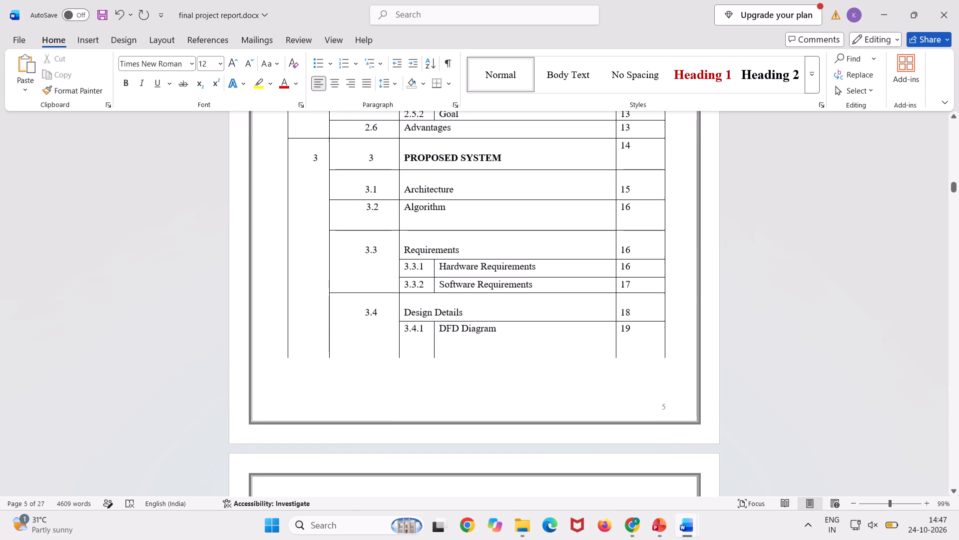
scroll(448, 269, "down", 1)
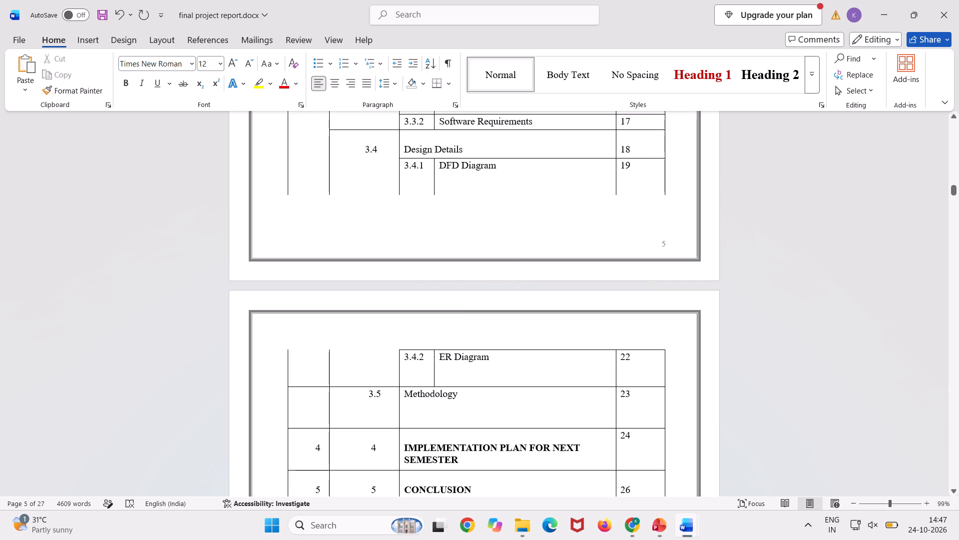
left_click_drag(649, 366, 424, 367)
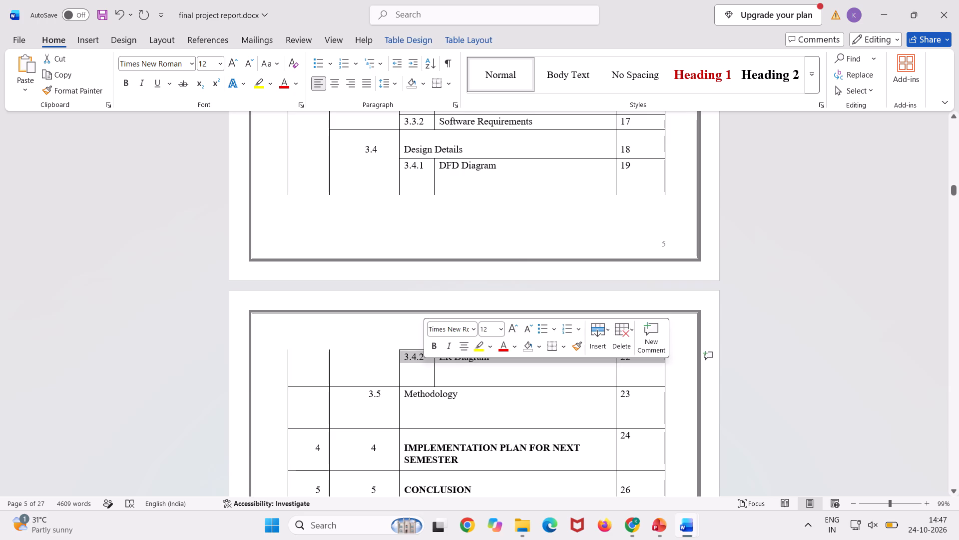
key("BackSpace")
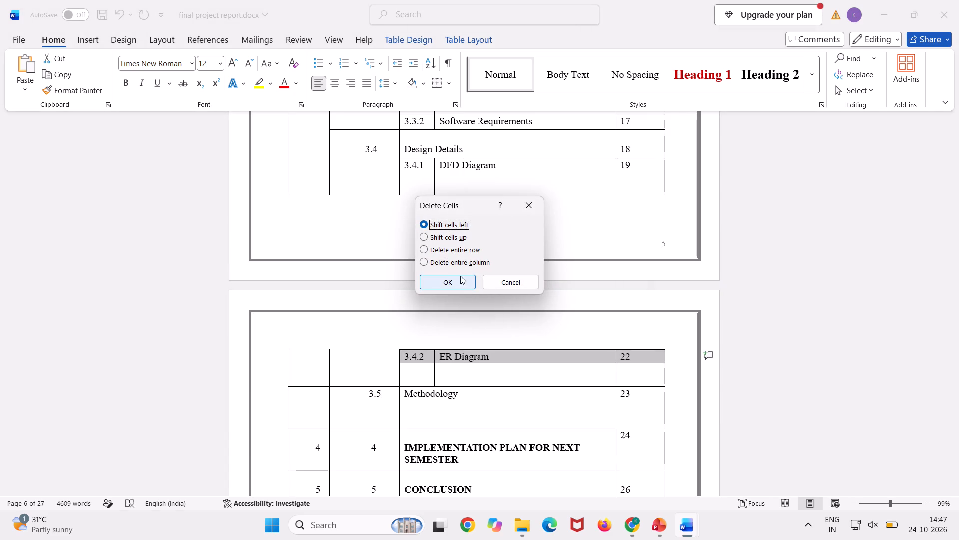
left_click(423, 248)
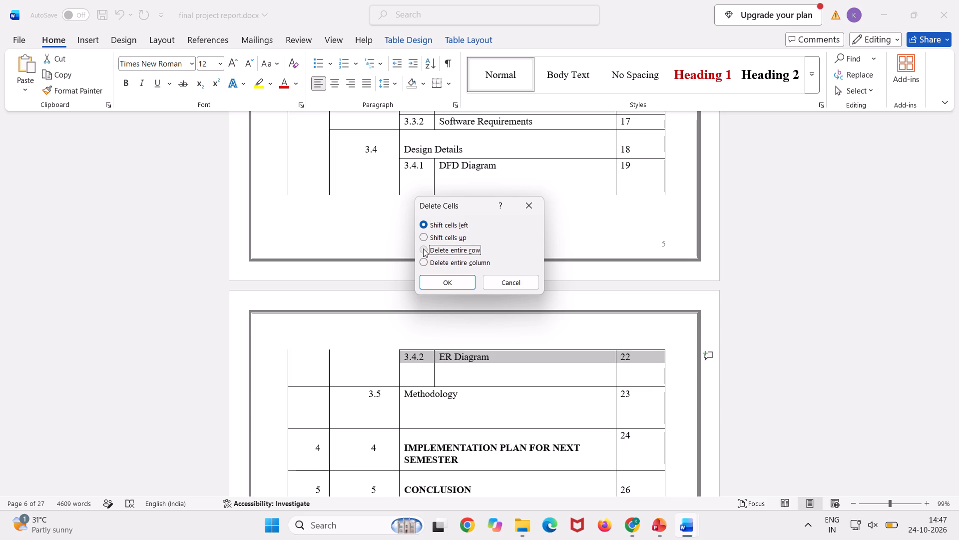
left_click(445, 285)
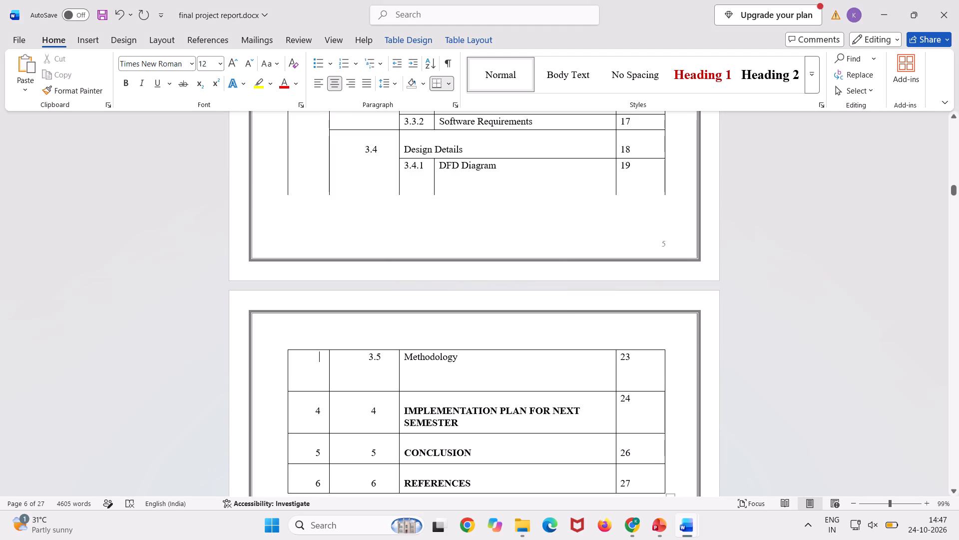
Replace "DFD" with "ER" in the 3.4.1 entry of the INDEX table so it reads ER Diagram.
left_click(460, 166)
key("BackSpace")
key("BackSpace")
key("BackSpace")
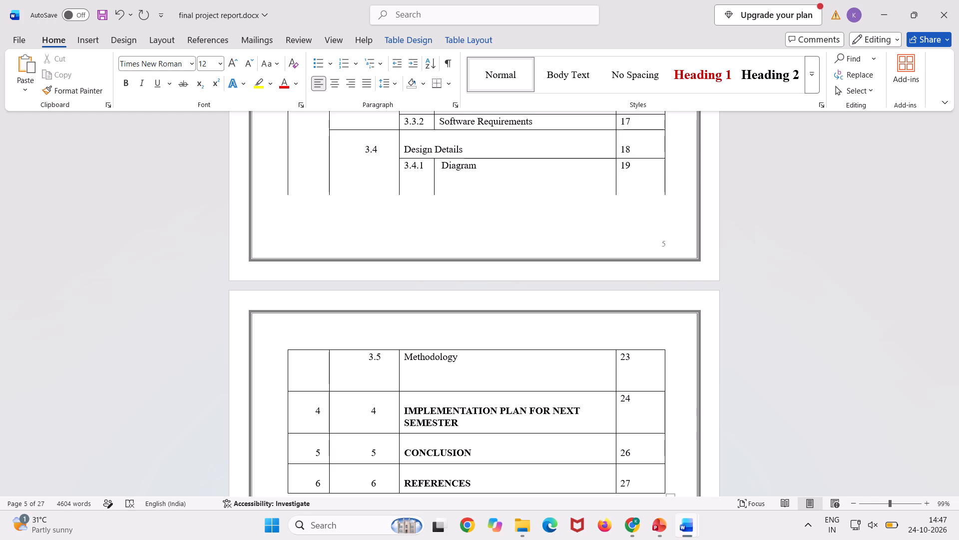
type("ER")
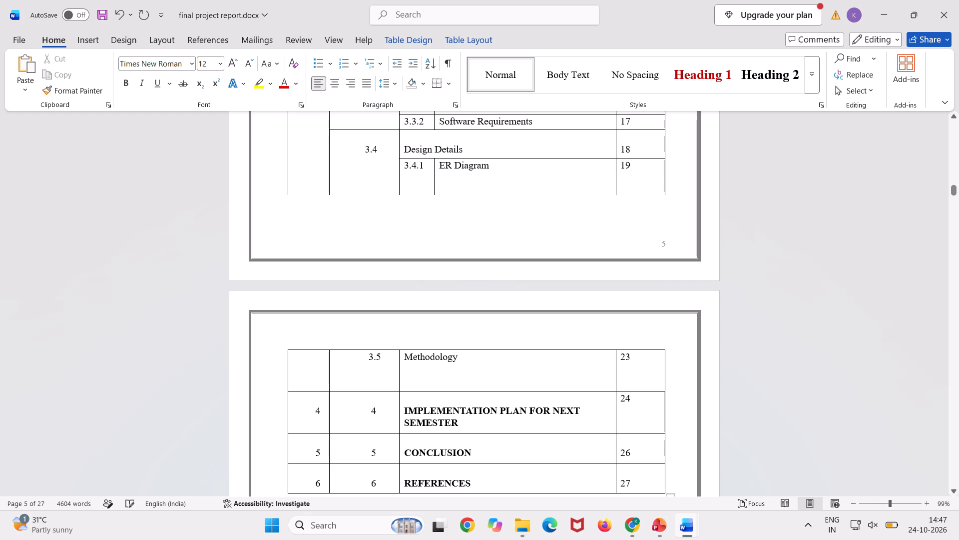
Slightly reduce the height of the PROPOSED SYSTEM row in the INDEX table and check the table's layout across its two pages.
scroll(608, 287, "up", 3)
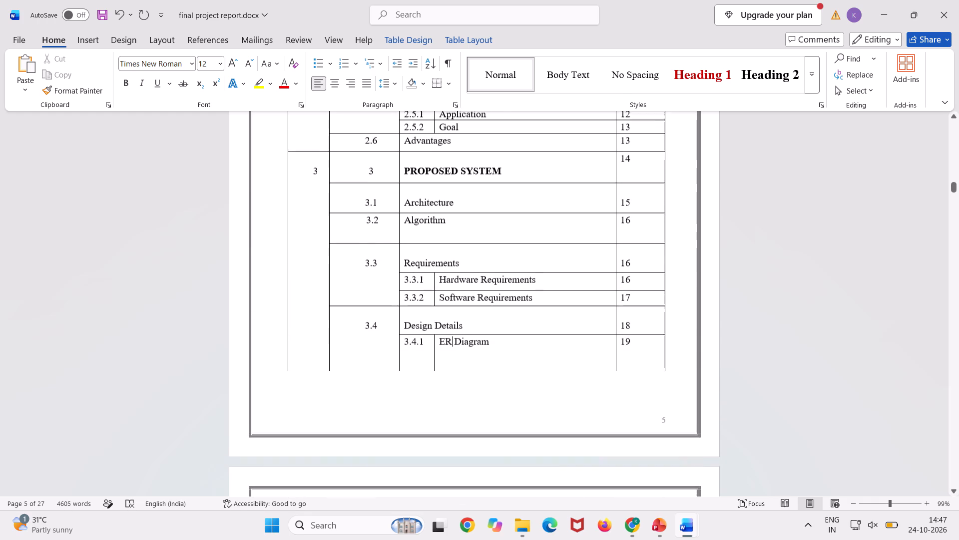
scroll(608, 287, "up", 3)
scroll(608, 287, "down", 6)
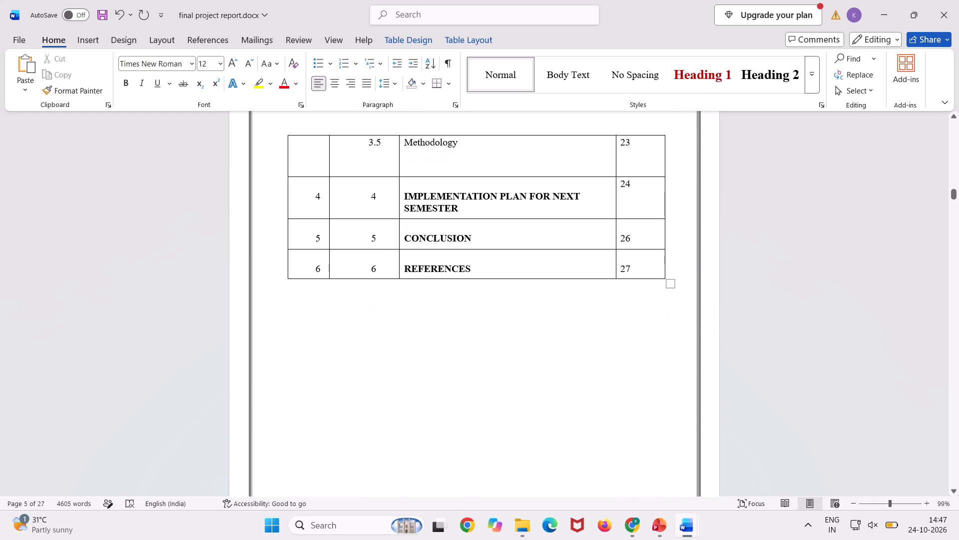
scroll(608, 287, "down", 3)
scroll(608, 287, "up", 7)
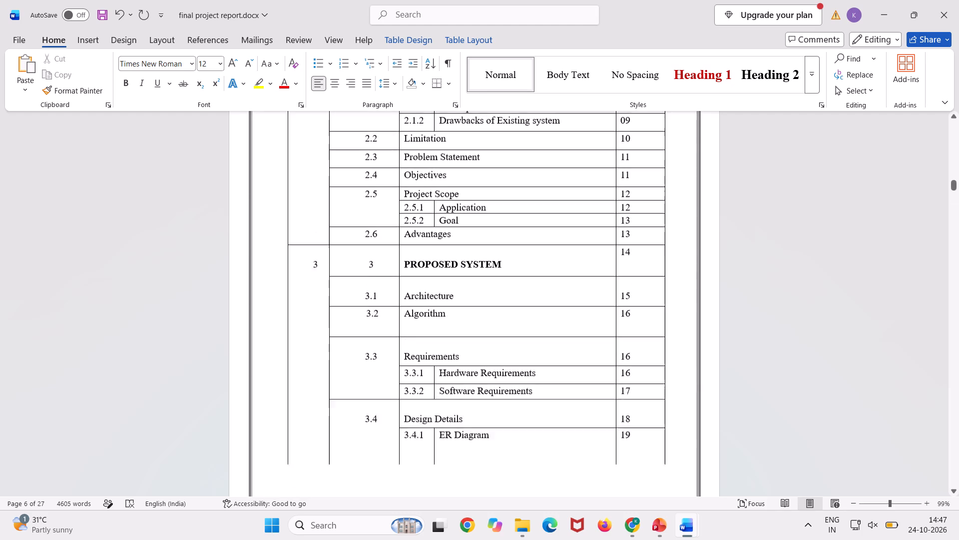
scroll(608, 287, "up", 3)
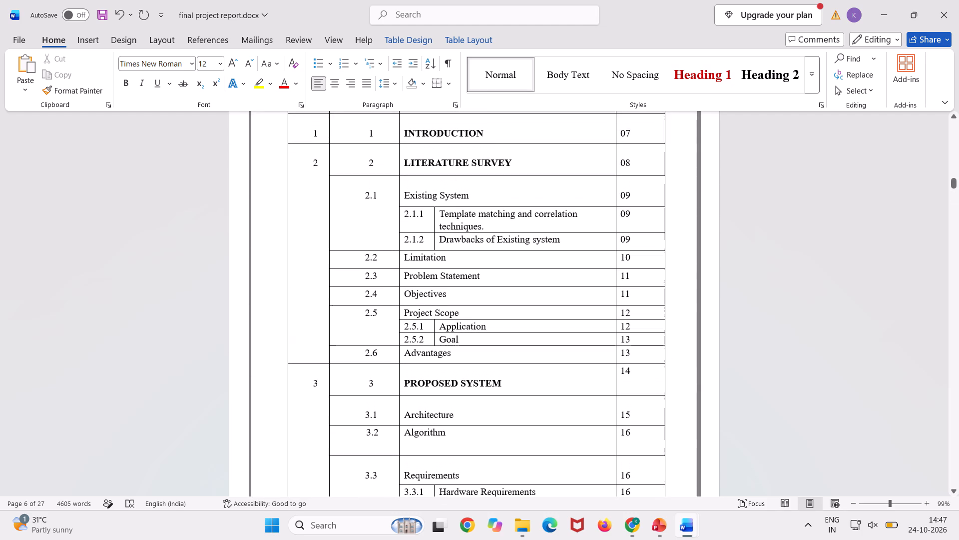
scroll(616, 381, "down", 1)
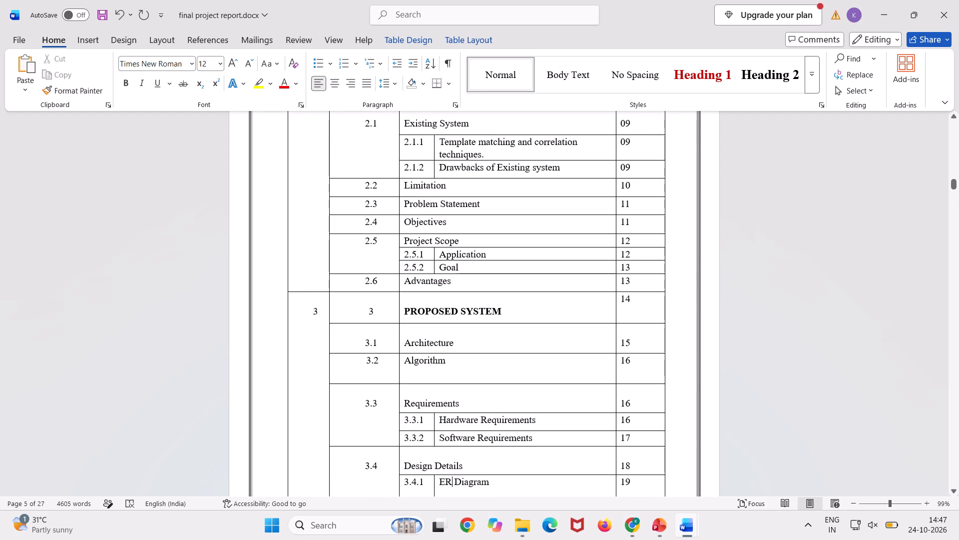
left_click_drag(546, 324, 547, 315)
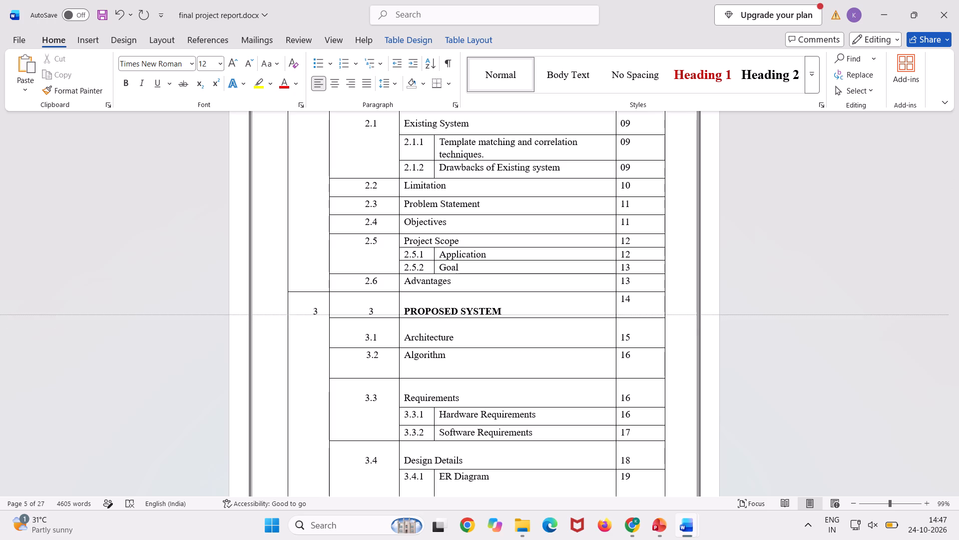
left_click_drag(547, 315, 545, 319)
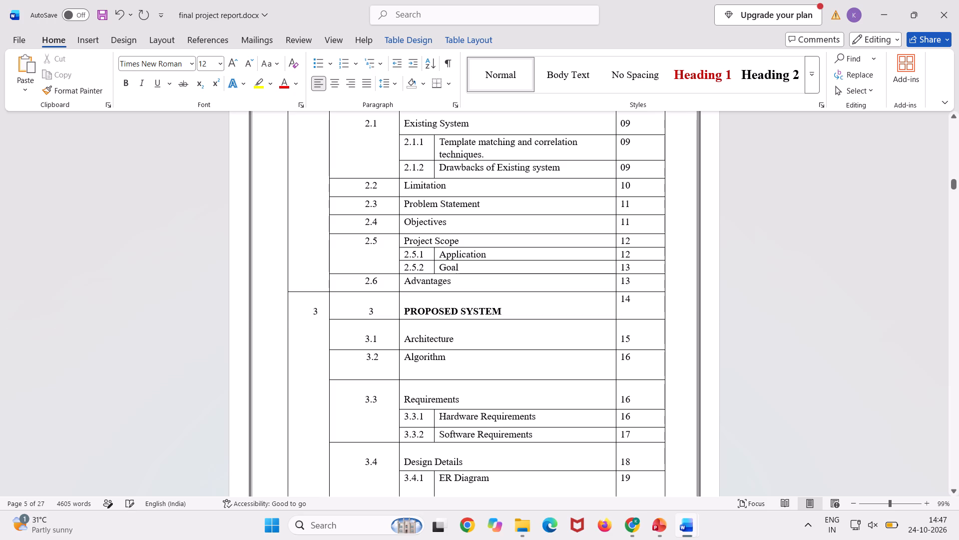
left_click_drag(503, 291, 503, 296)
scroll(555, 366, "down", 5)
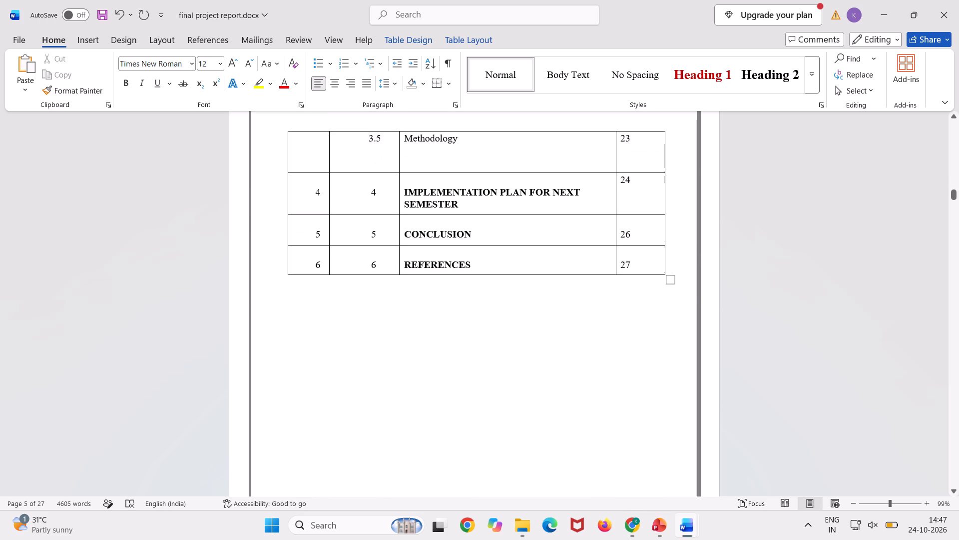
scroll(555, 366, "down", 1)
scroll(555, 366, "up", 2)
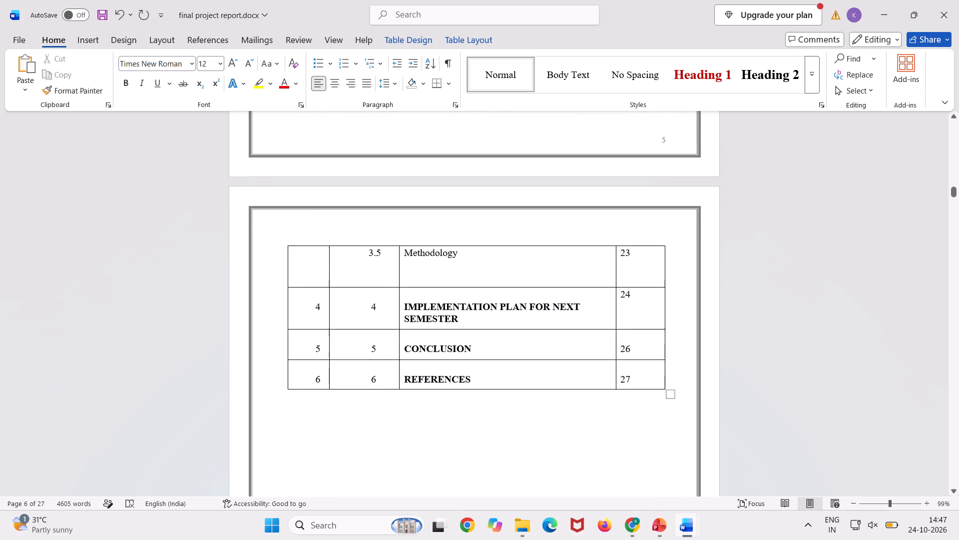
Read through the Chapter 1 Introduction and Chapter 2 Literature Survey text that follows the INDEX table.
scroll(555, 366, "down", 5)
scroll(555, 366, "up", 3)
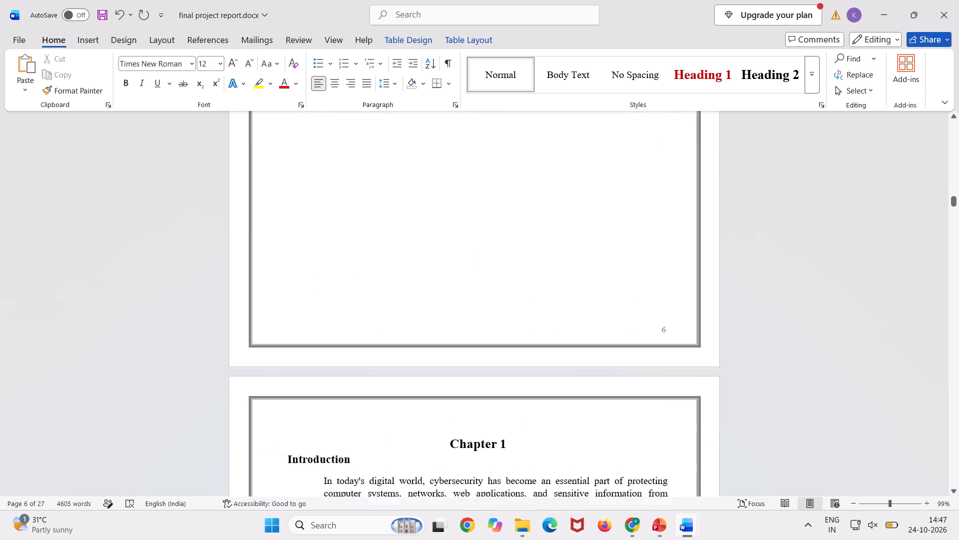
scroll(555, 366, "down", 5)
scroll(555, 366, "up", 1)
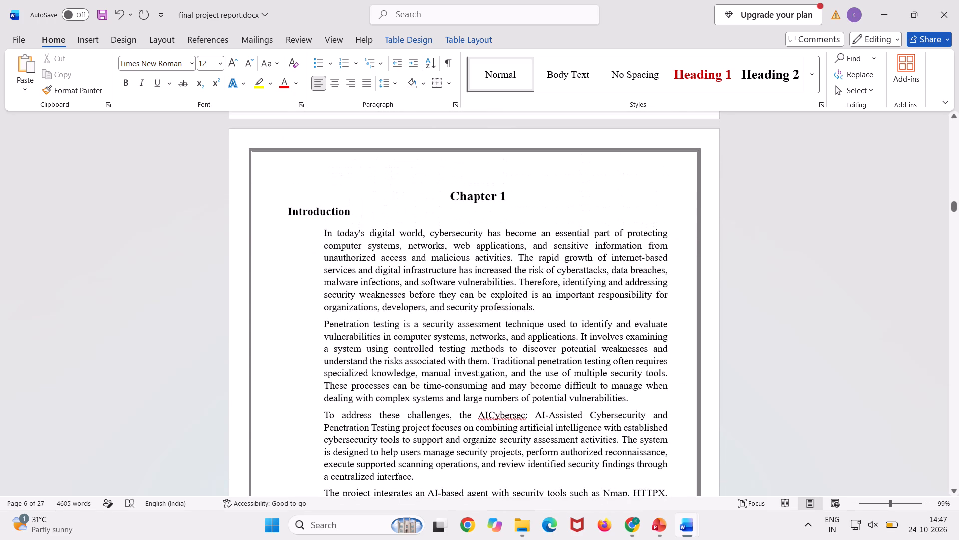
scroll(555, 366, "down", 4)
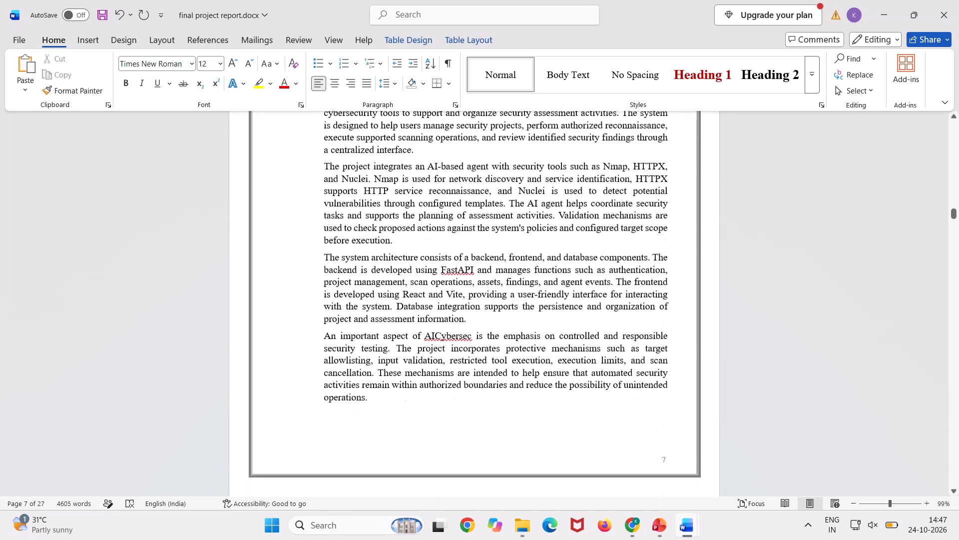
scroll(555, 366, "down", 1)
scroll(555, 366, "up", 1)
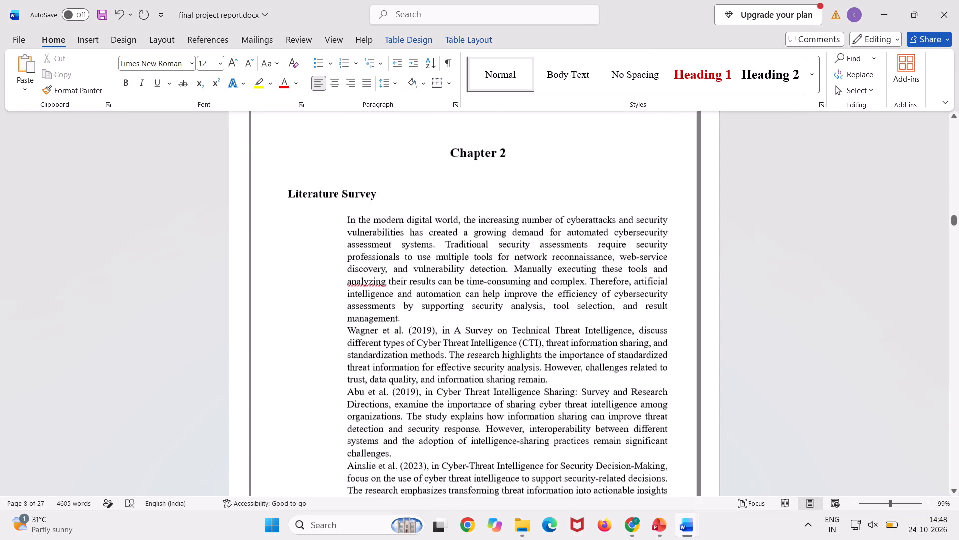
scroll(446, 213, "up", 2)
scroll(446, 213, "down", 1)
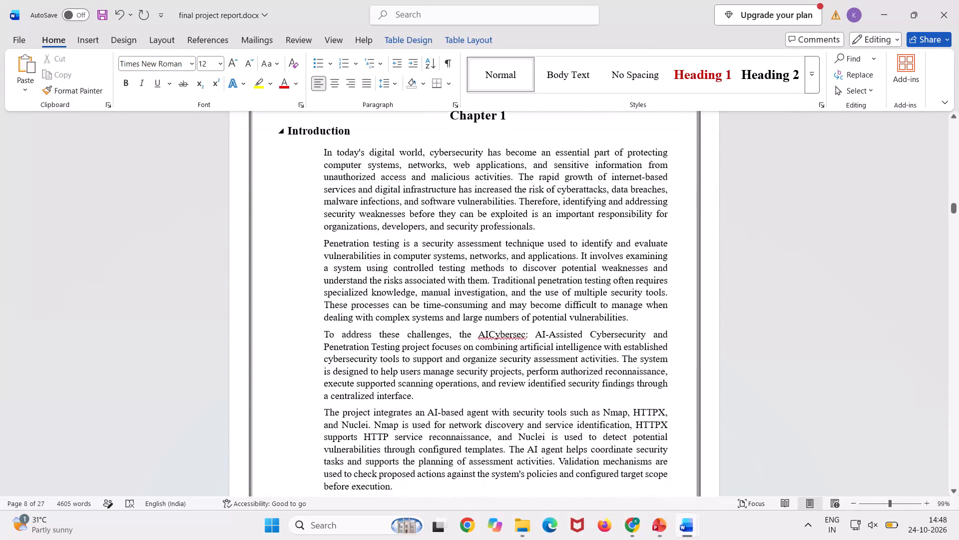
left_click_drag(323, 150, 561, 475)
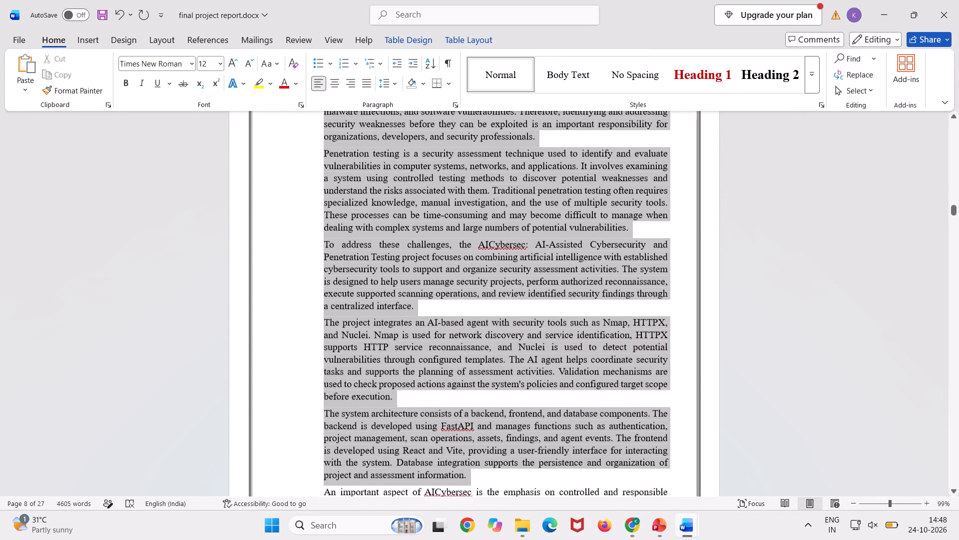
left_click_drag(561, 475, 516, 400)
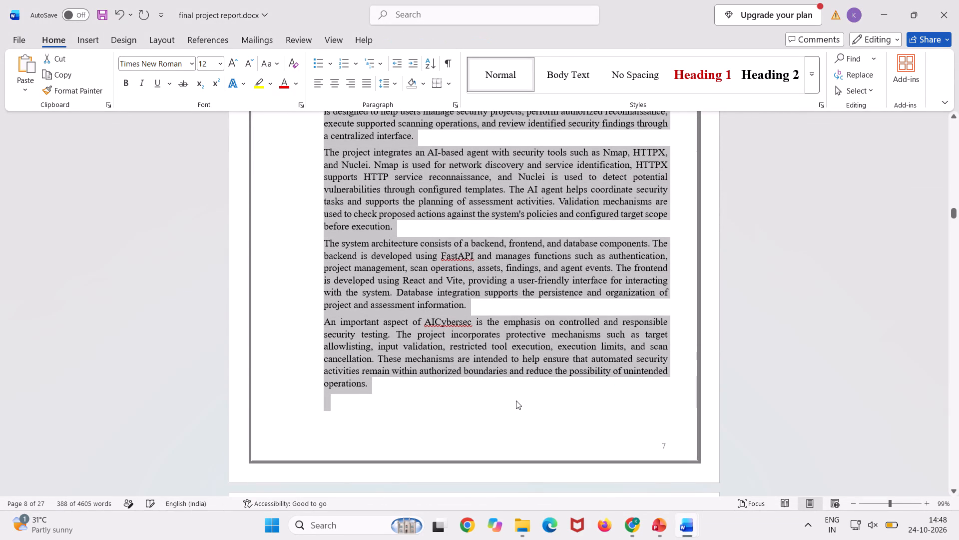
key("ctrl+v")
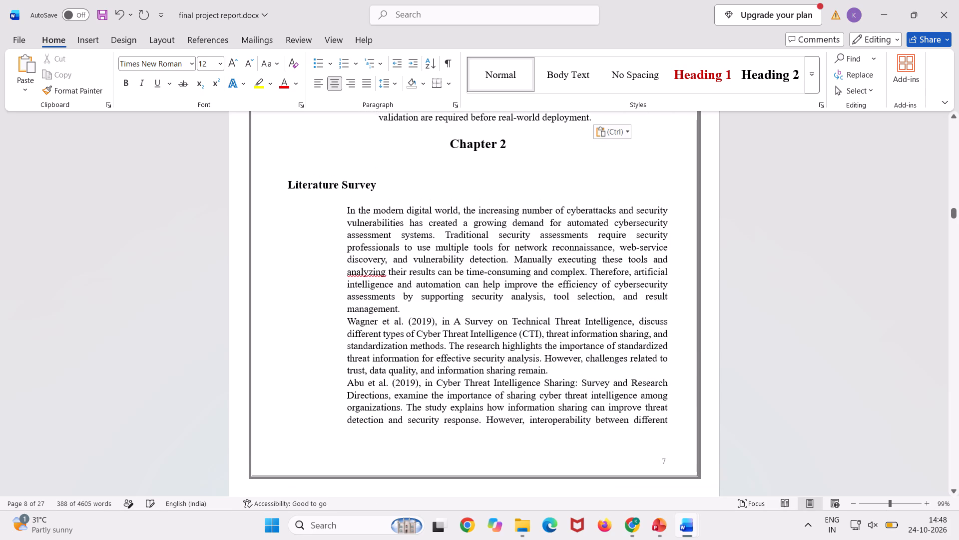
Insert blank lines after the new introduction until the Chapter 2 heading moves onto the following page.
scroll(516, 400, "up", 4)
scroll(516, 400, "down", 1)
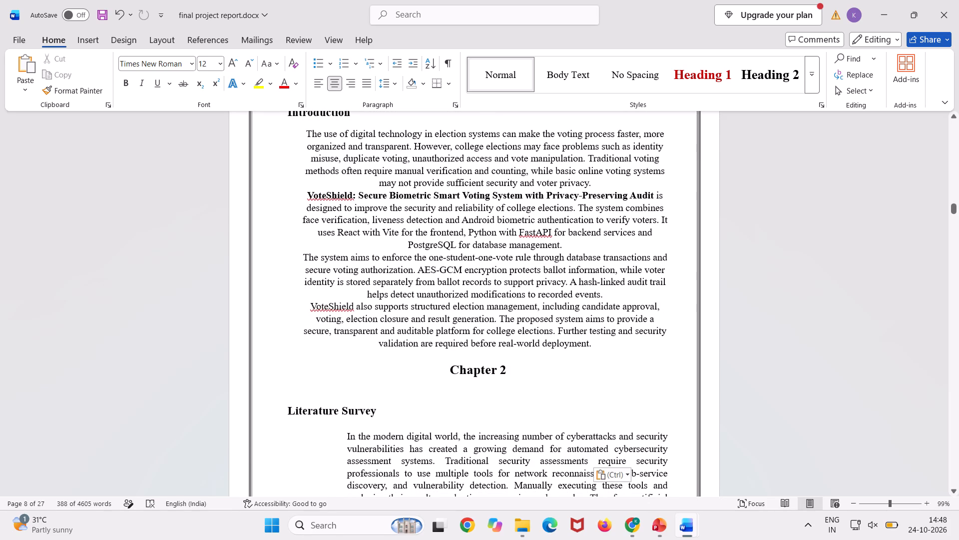
key("Return")
key("Return")
key("Return")
key("Return")
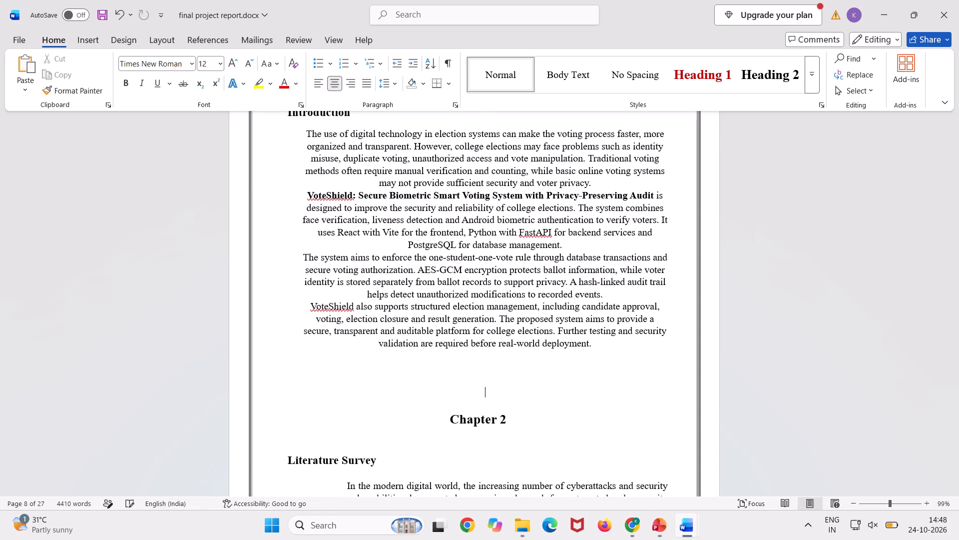
key("Return")
key("Return")
key("Return")
key("Return")
key("Return")
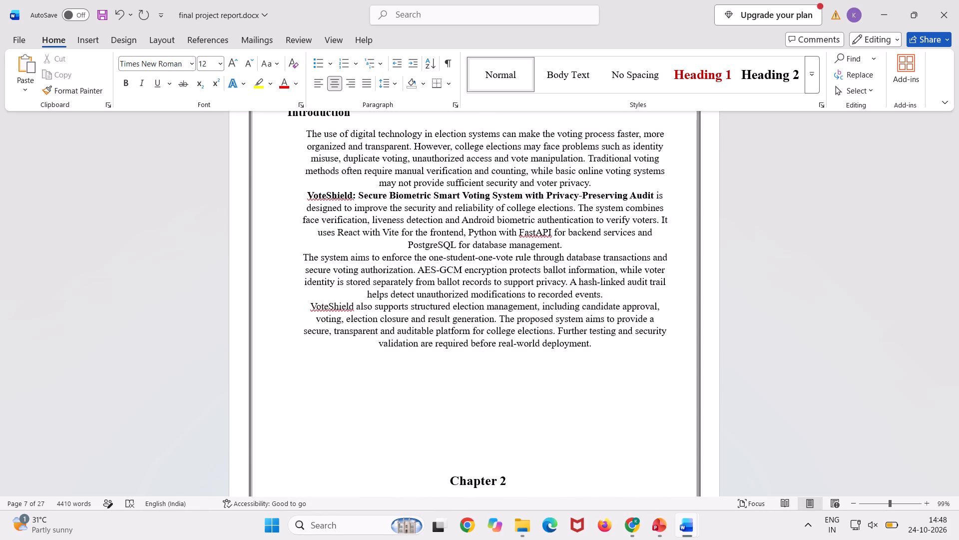
key("Return")
key("Return")
key("Return")
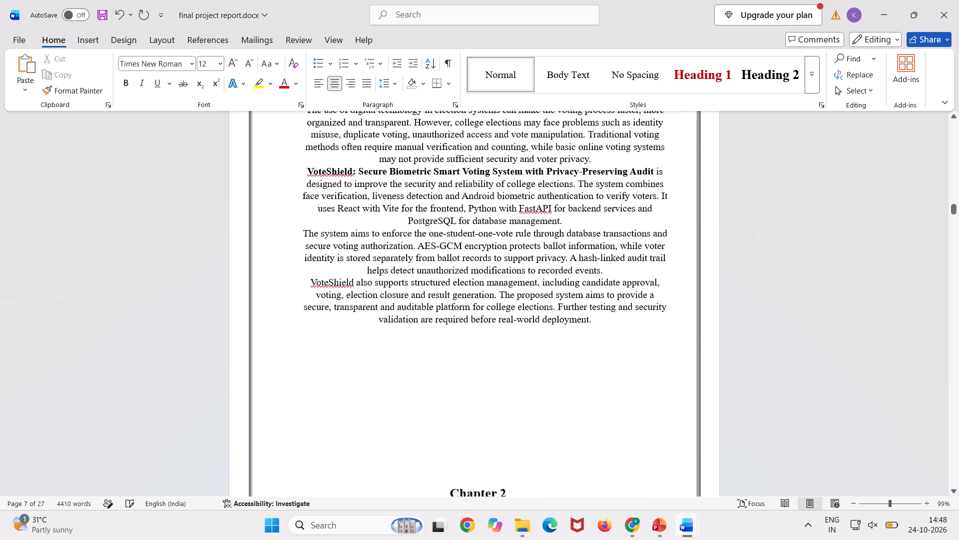
key("Return")
scroll(500, 363, "down", 1)
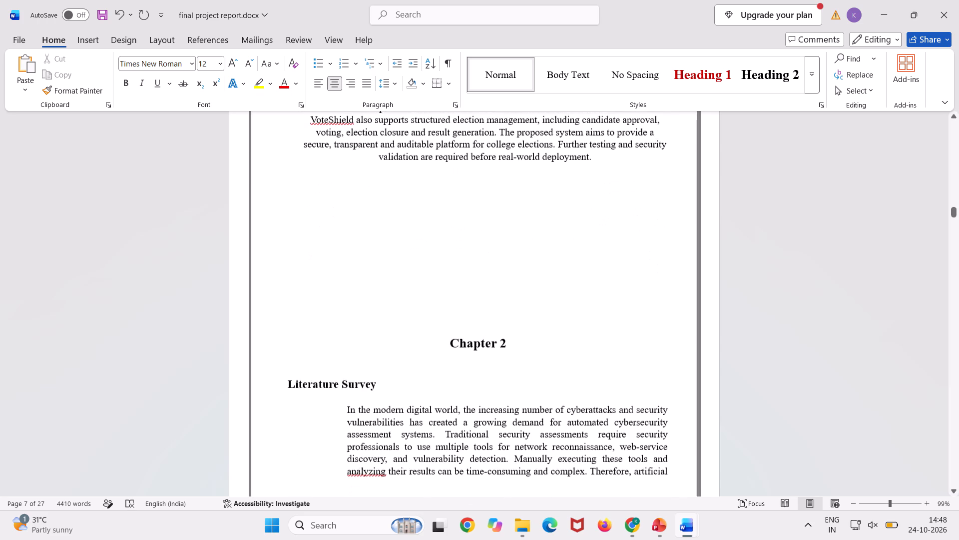
key("Return")
key("Return")
key("Return")
key("Return")
key("Return")
key("Return")
key("Return")
key("Return")
key("Return")
key("Return")
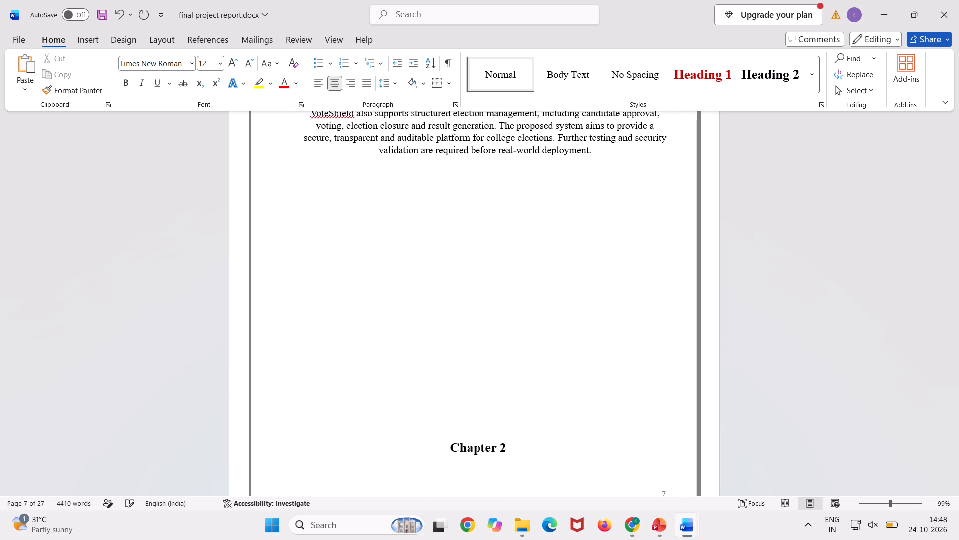
key("Return")
scroll(500, 363, "down", 4)
scroll(500, 363, "up", 3)
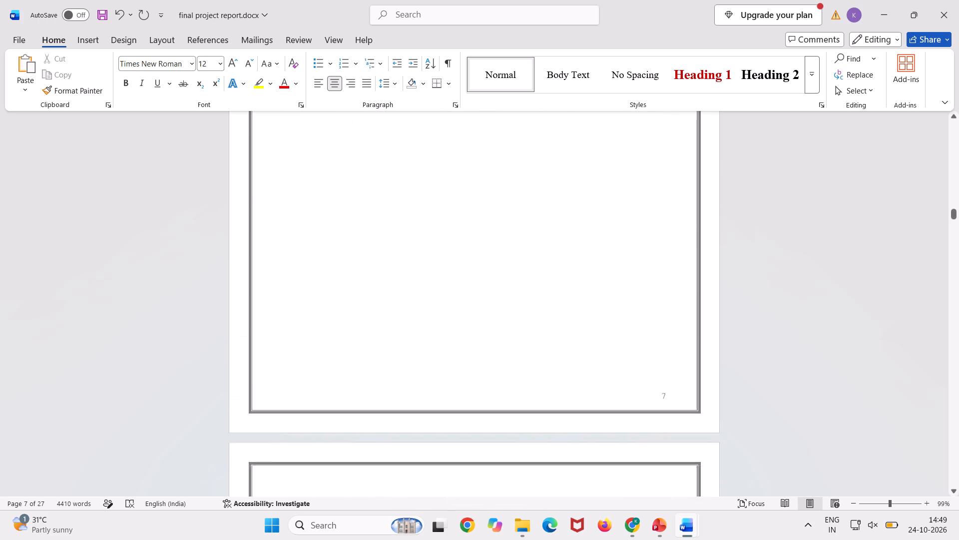
Justify all four VoteShield paragraphs under the Chapter 1 Introduction heading.
scroll(500, 363, "up", 3)
scroll(500, 363, "down", 3)
scroll(500, 363, "up", 1)
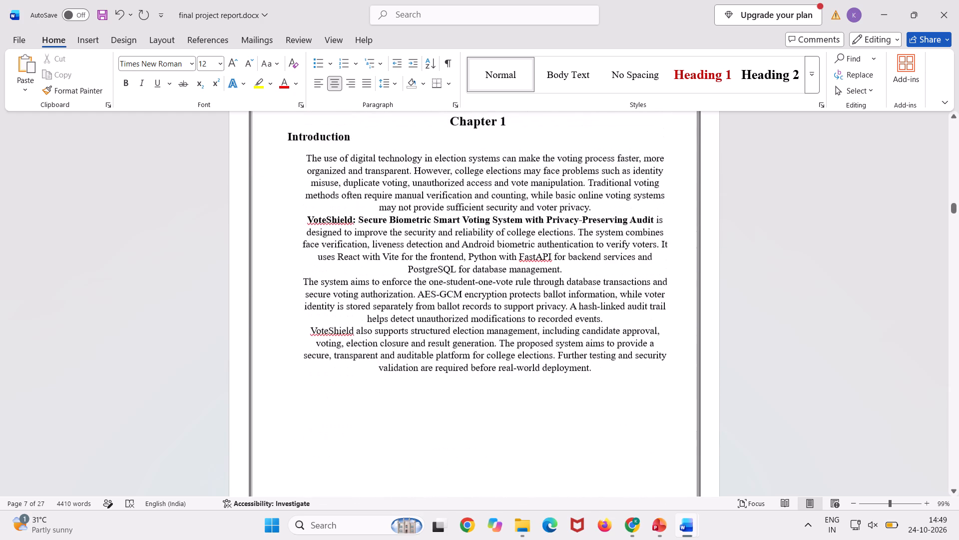
scroll(500, 363, "up", 1)
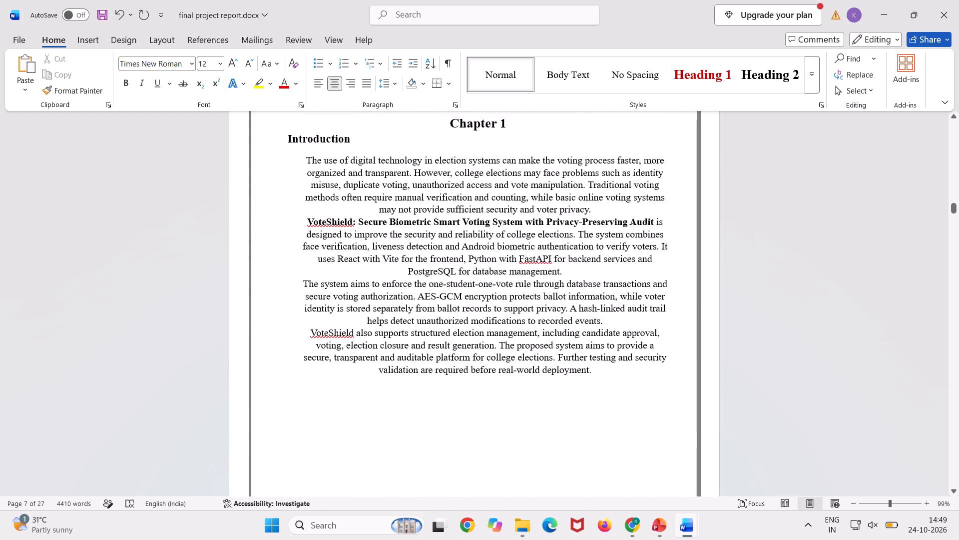
left_click_drag(600, 379, 325, 224)
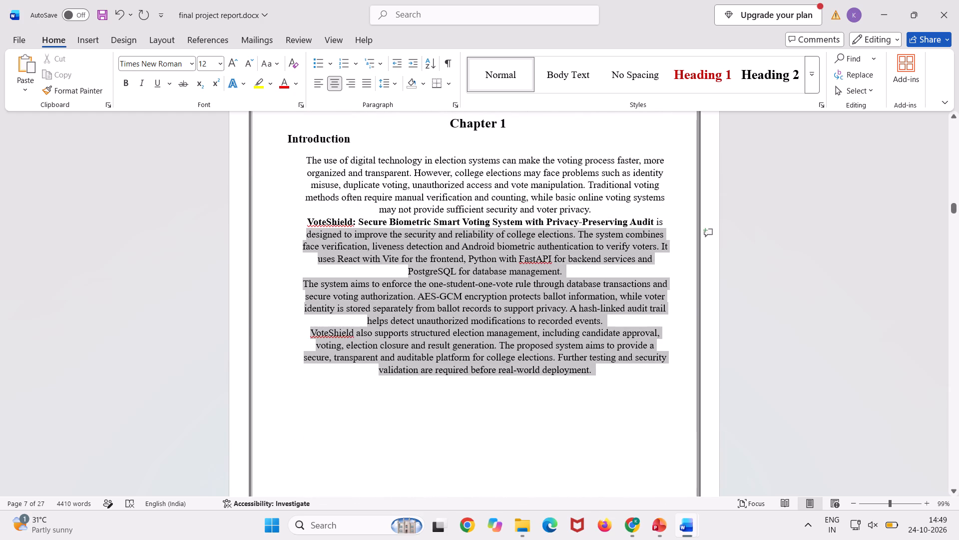
left_click_drag(325, 224, 300, 158)
left_click(319, 83)
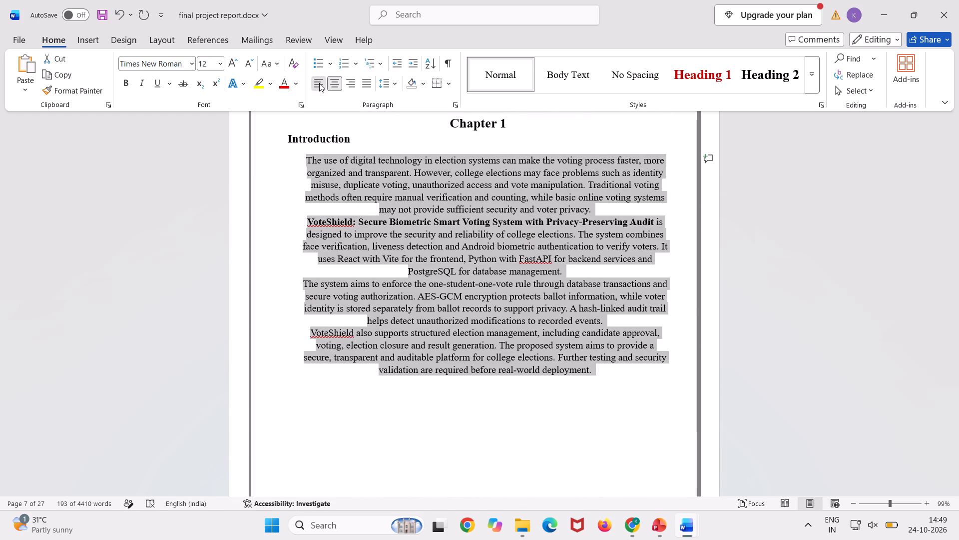
left_click(369, 85)
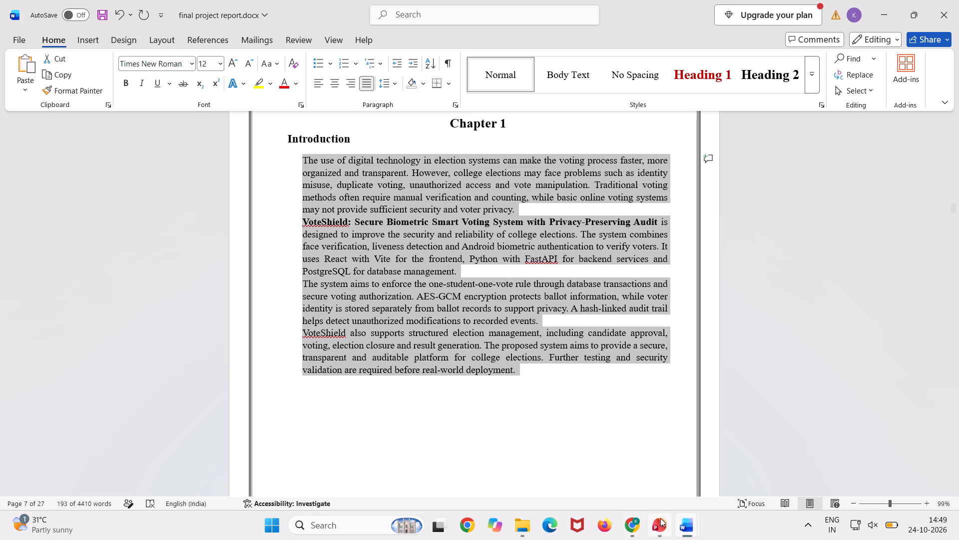
Examine the Chapter 1 Introduction's paragraph and line spacing in Project Report sem 7 (1).docx, and return to final project report.docx.
left_click(615, 461)
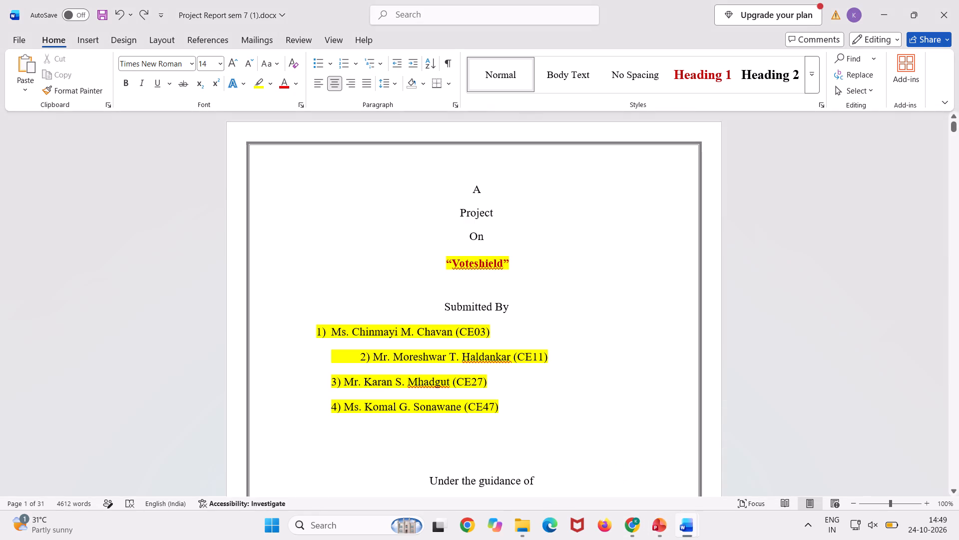
scroll(536, 319, "down", 18)
scroll(536, 319, "up", 1)
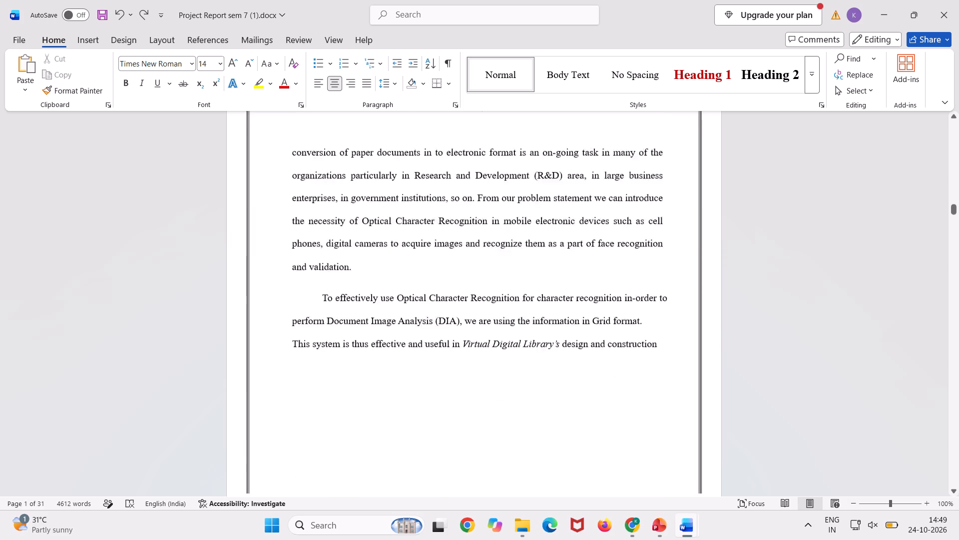
scroll(536, 319, "up", 1)
scroll(536, 319, "down", 1)
scroll(536, 319, "up", 1)
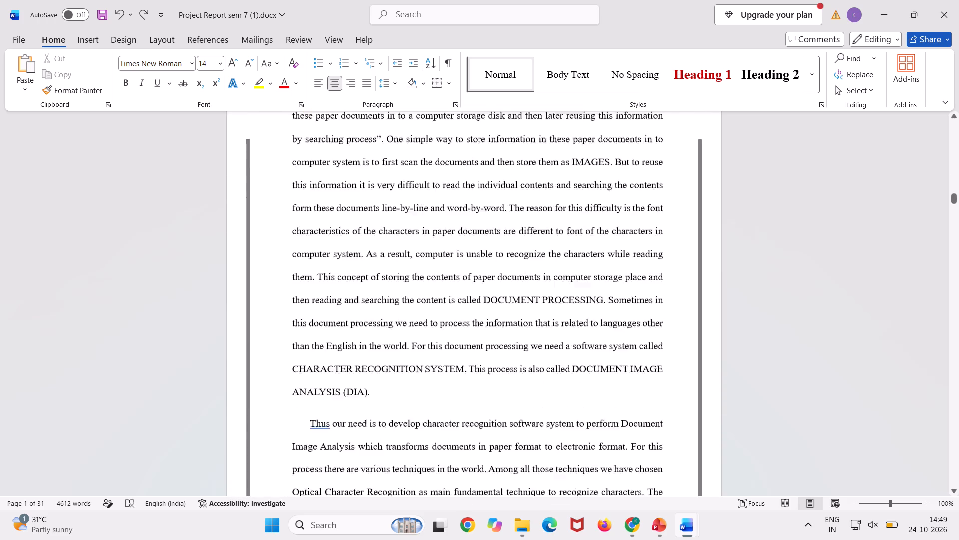
scroll(536, 319, "up", 1)
scroll(536, 319, "down", 10)
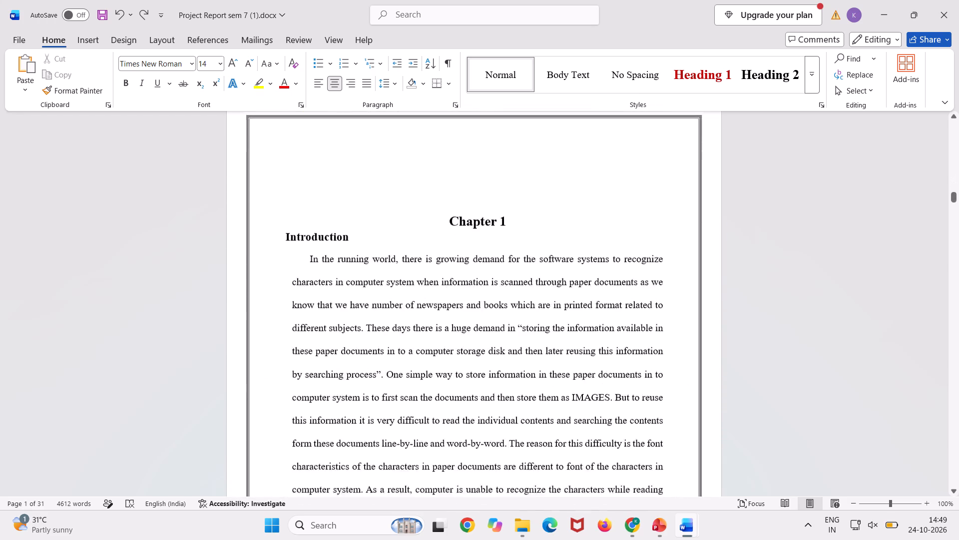
scroll(536, 319, "down", 1)
left_click(525, 253)
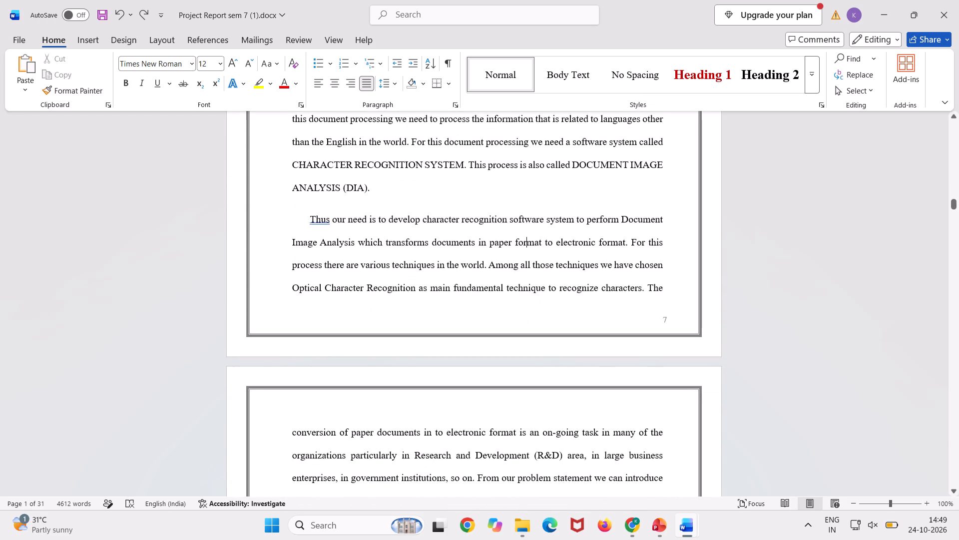
left_click(880, 5)
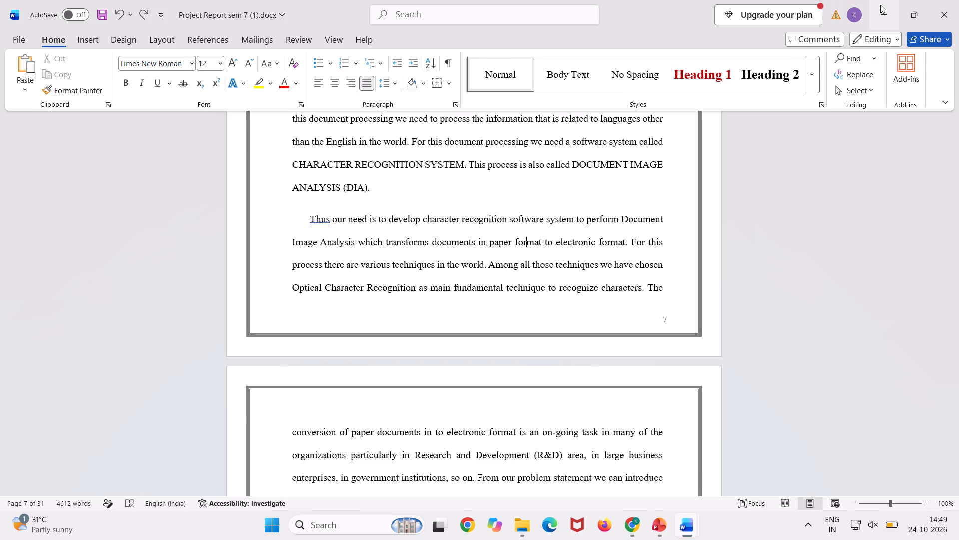
left_click(522, 319)
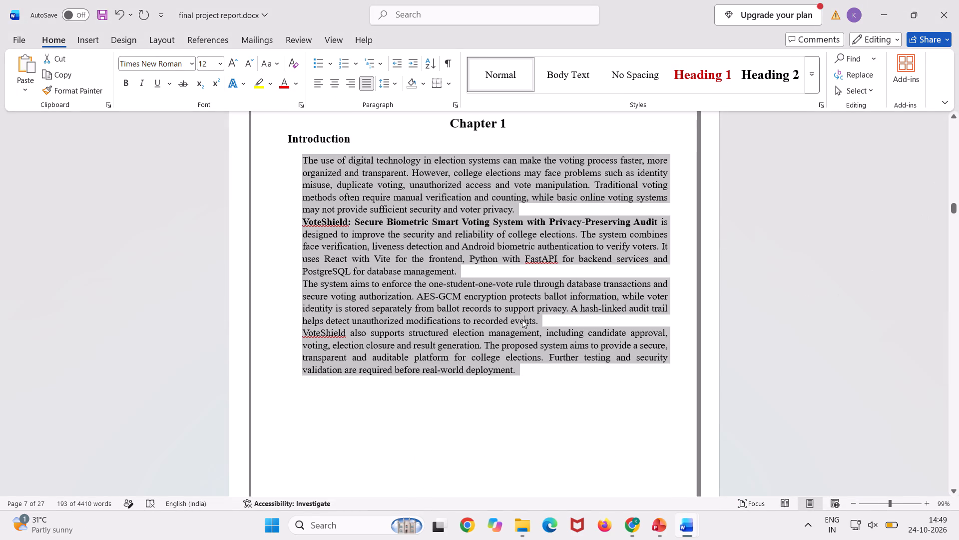
Insert a blank line between each of the four VoteShield paragraphs under the Chapter 1 Introduction heading.
left_click(520, 212)
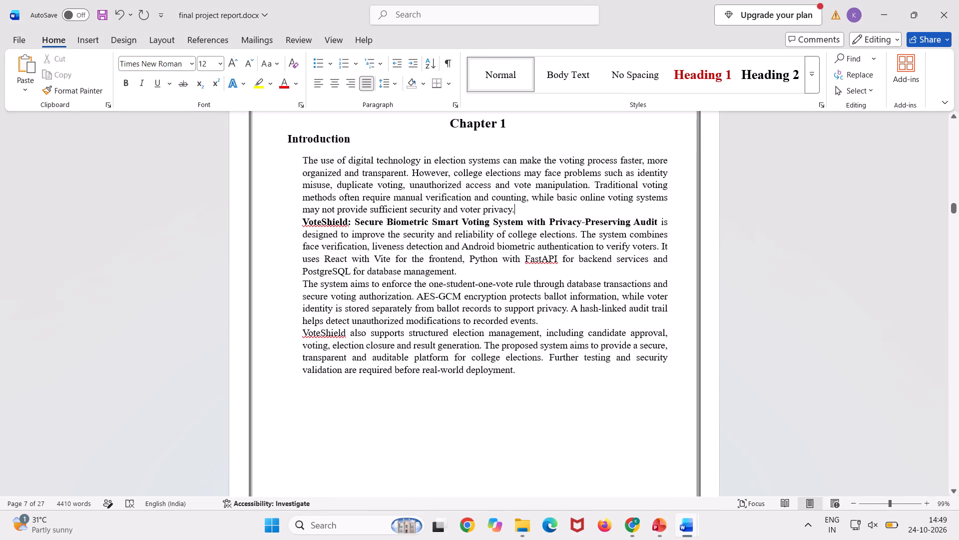
key("Return")
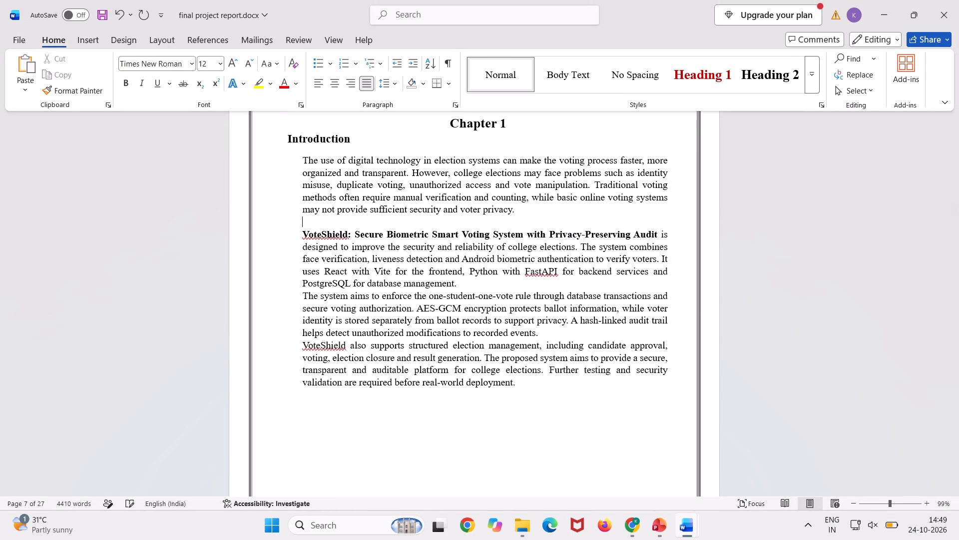
left_click(476, 288)
key("Return")
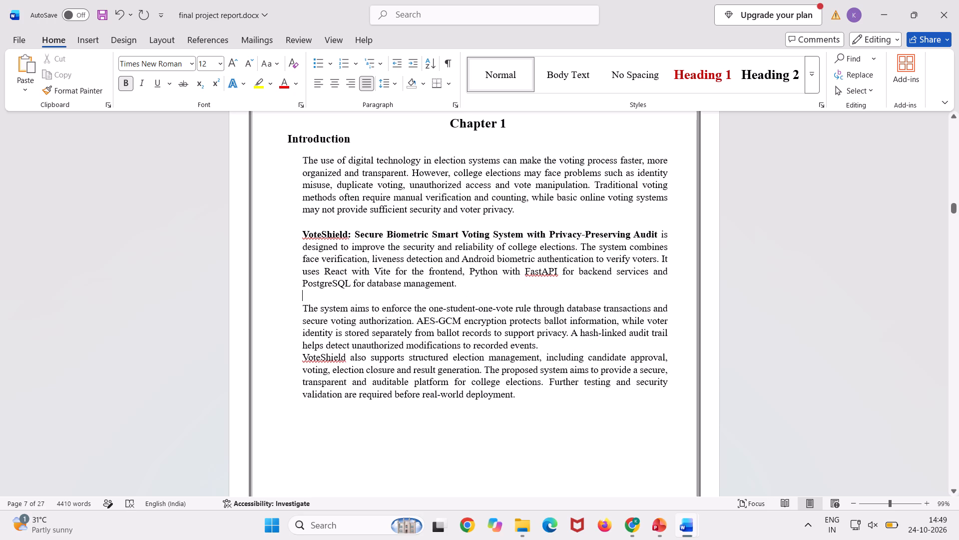
left_click(548, 346)
key("Return")
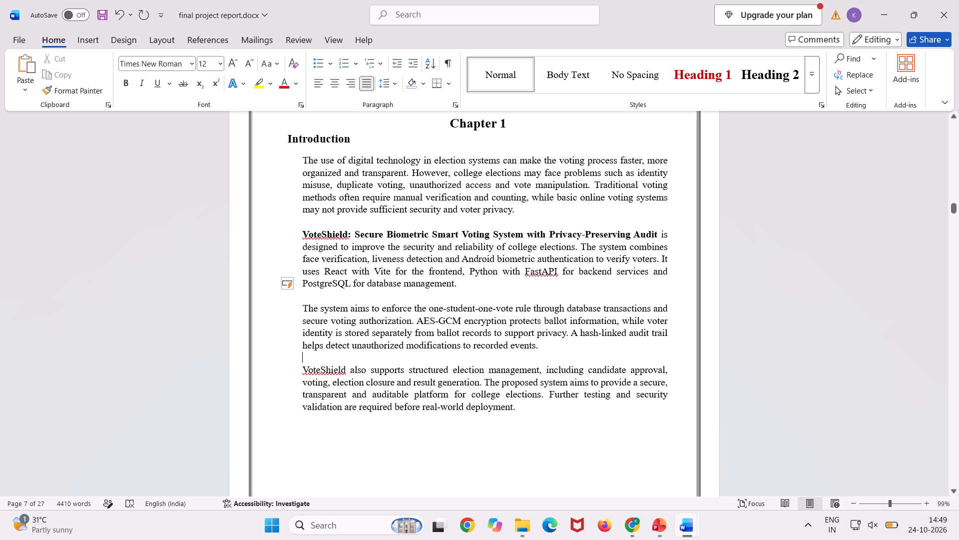
Add a blank line between the Chapter 1 title and the Introduction heading.
scroll(590, 338, "up", 1)
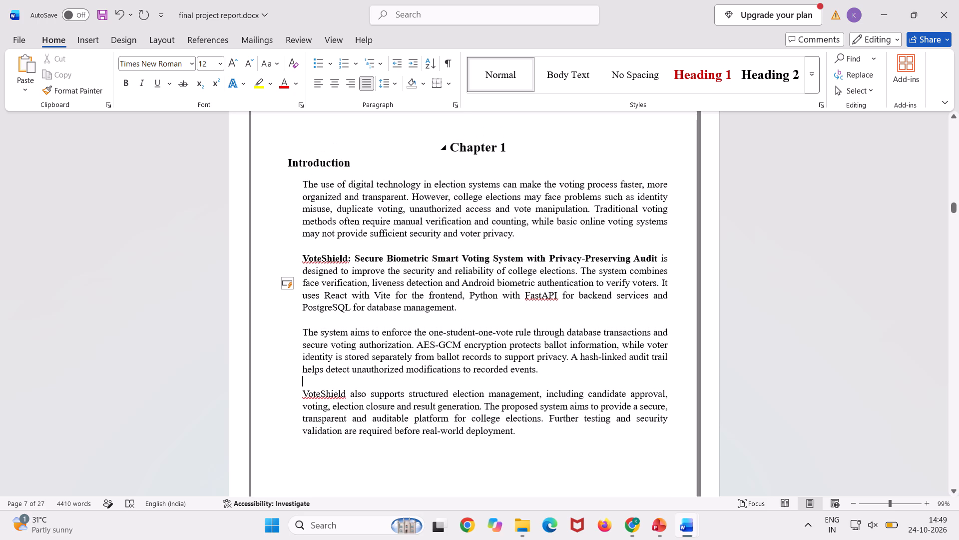
left_click(538, 148)
key("Return")
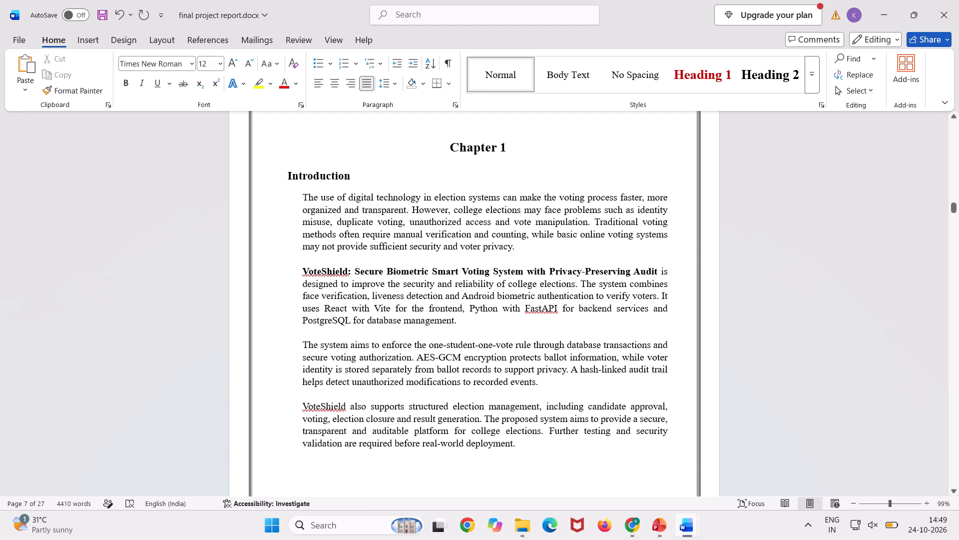
Set the line spacing of all the VoteShield introduction paragraphs to 1.5.
left_click_drag(300, 194, 550, 447)
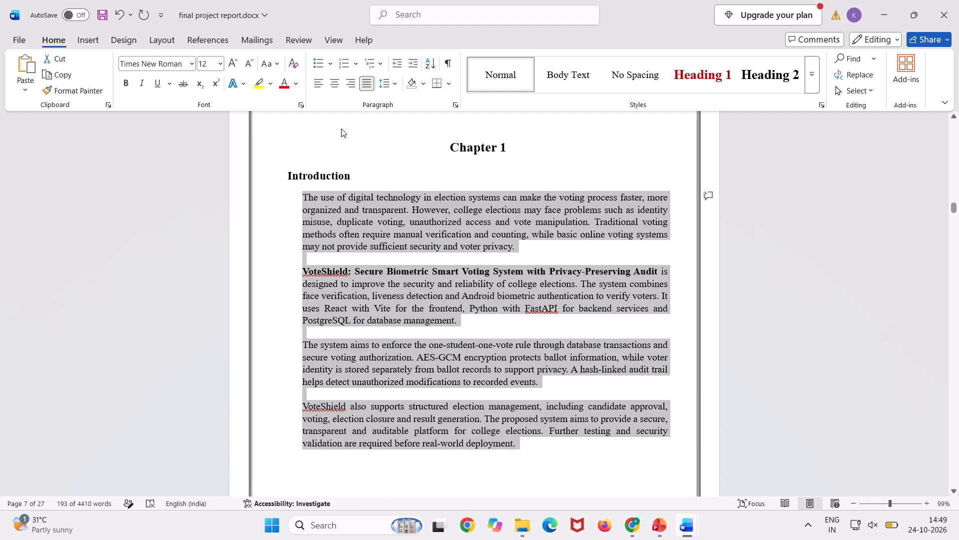
left_click(395, 83)
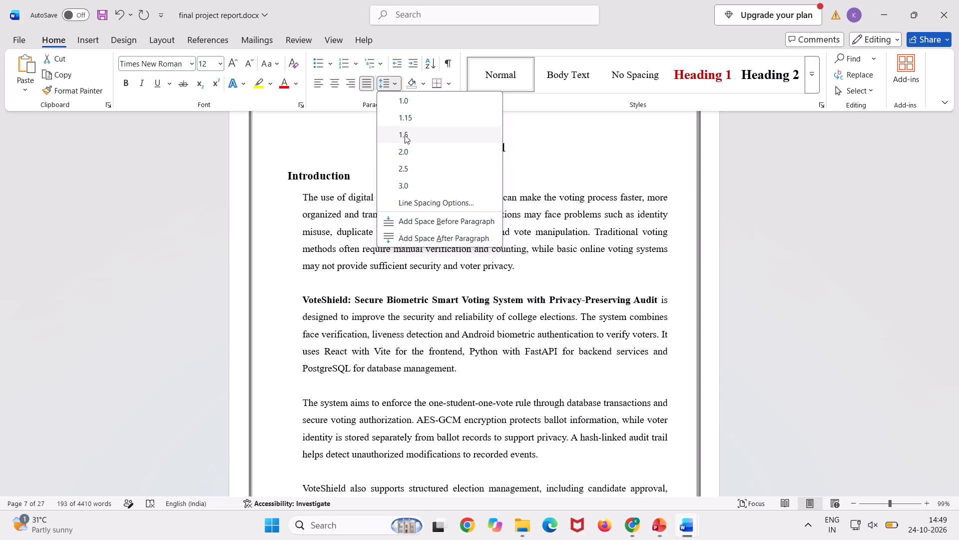
left_click(405, 135)
left_click(472, 305)
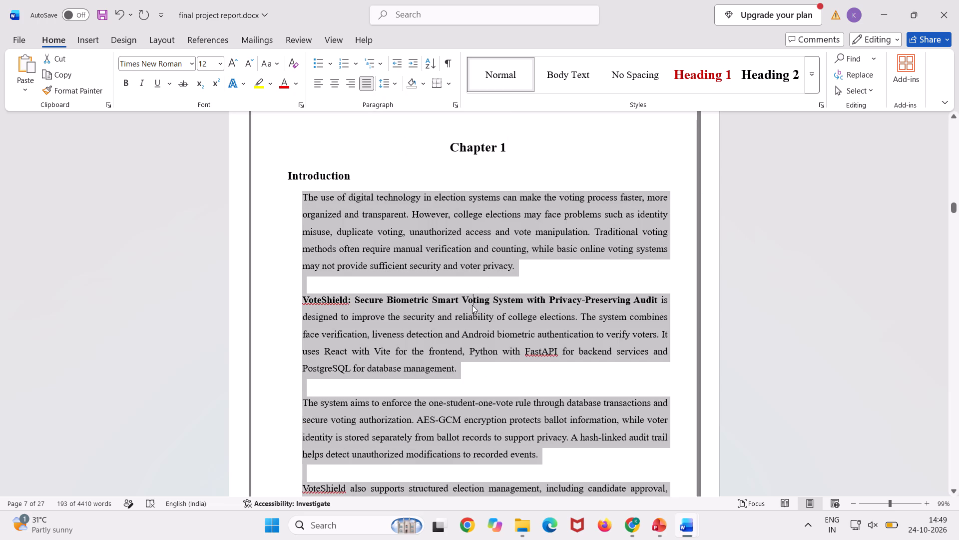
Delete the surplus blank lines before the Chapter 2 title so that it sits near the top of its page.
scroll(472, 305, "down", 7)
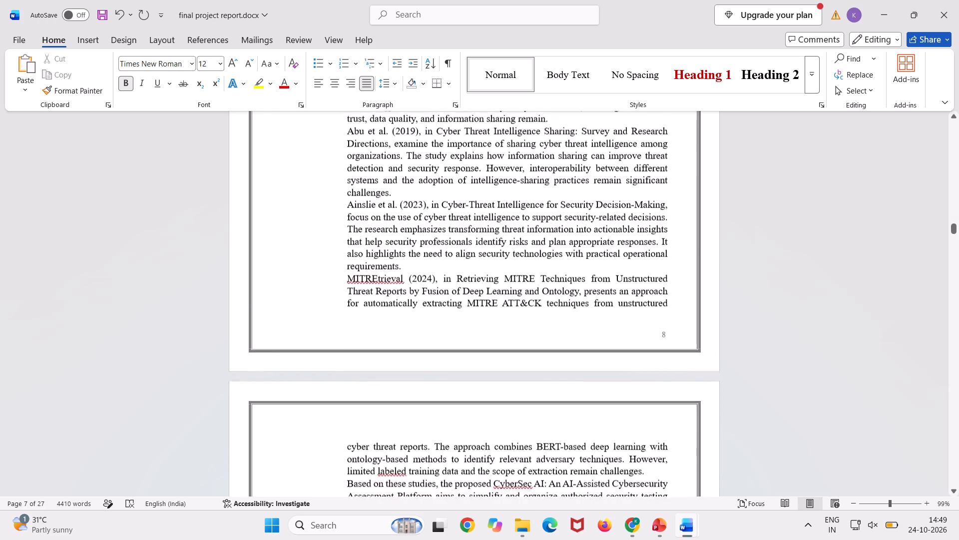
scroll(472, 305, "up", 4)
left_click(443, 272)
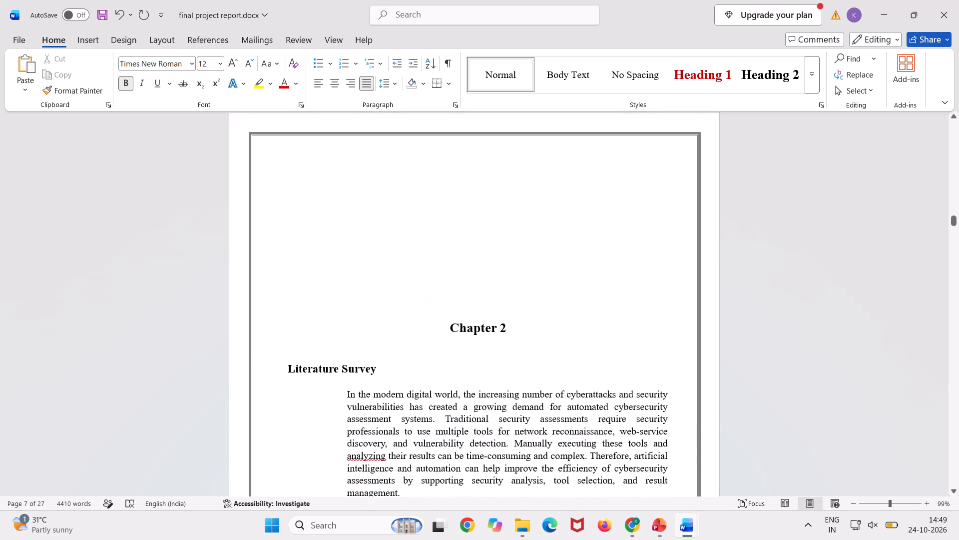
key("BackSpace")
key("BackSpace")
key("BackSpace")
key("BackSpace")
key("BackSpace")
key("BackSpace")
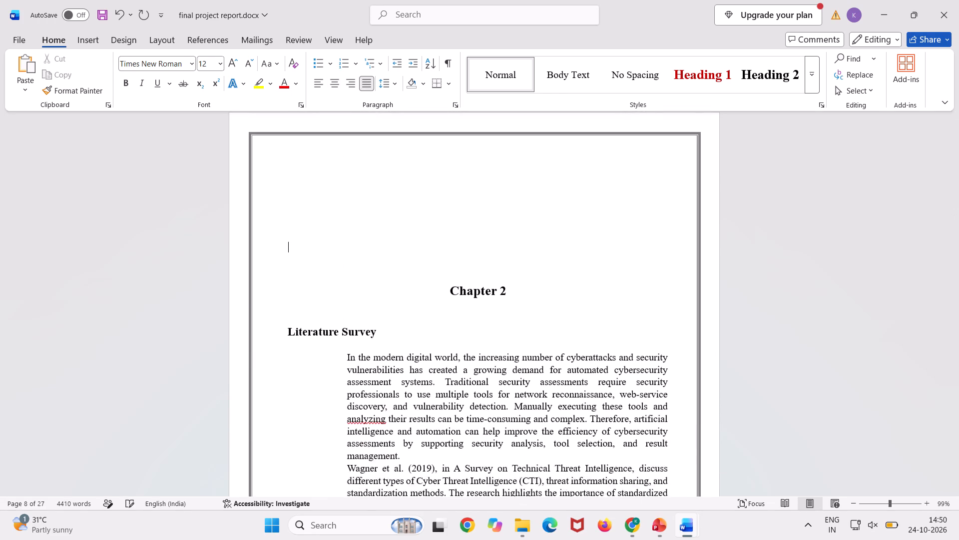
key("BackSpace")
key("BackSpace")
key("BackSpace")
key("BackSpace")
key("BackSpace")
key("BackSpace")
key("BackSpace")
scroll(443, 272, "up", 1)
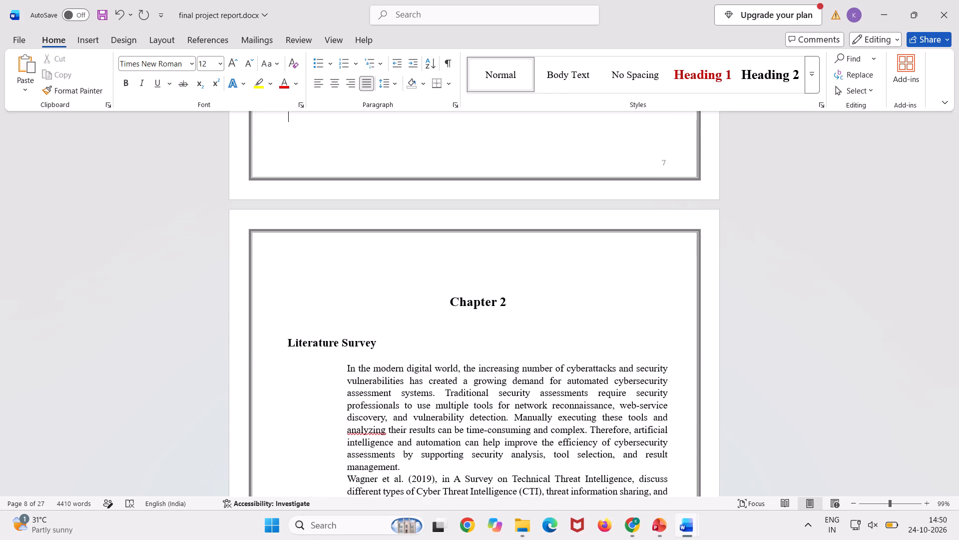
scroll(443, 272, "up", 1)
key("BackSpace")
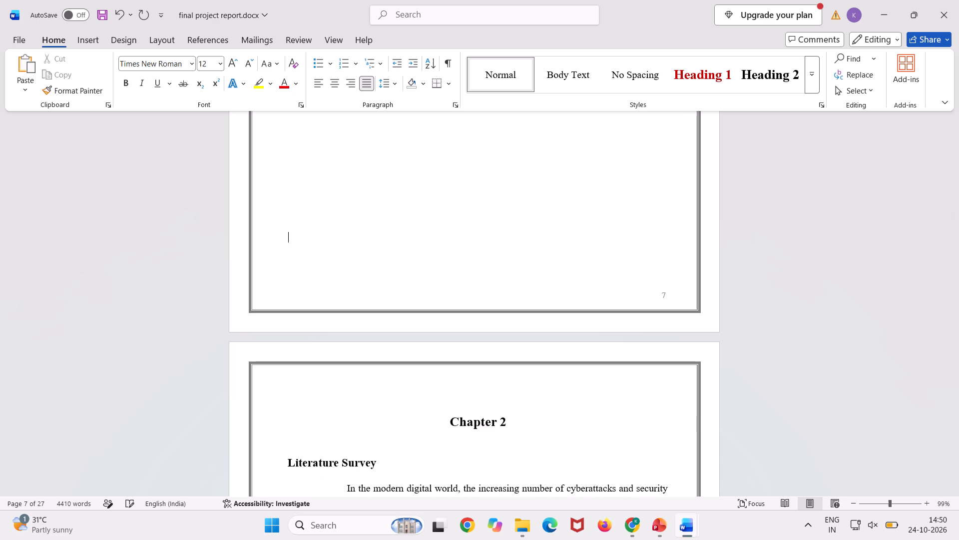
key("BackSpace")
key("BackSpace")
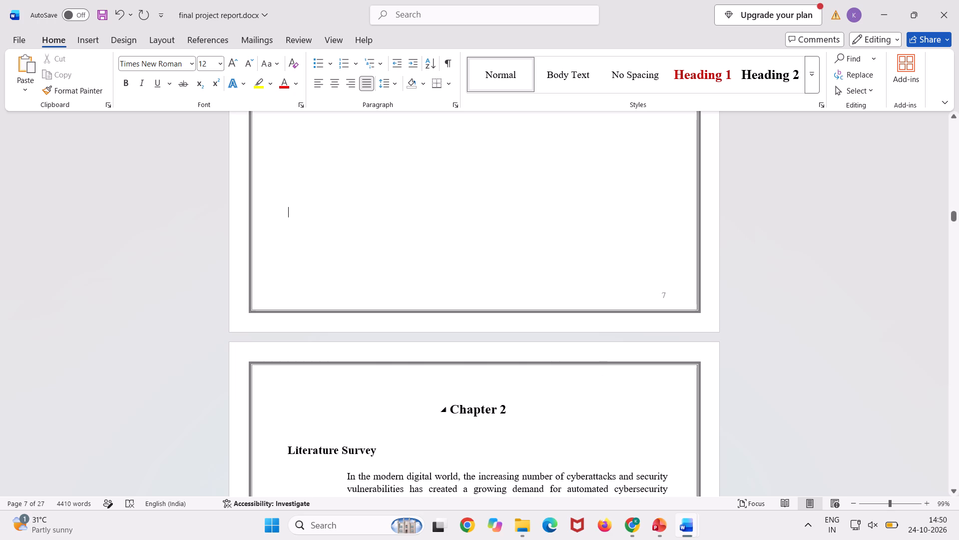
Compare the report's Chapter 2 Literature Survey and 2.1 Existing System sections with the Chapter 2 content in the ChatGPT reply.
scroll(546, 418, "down", 3)
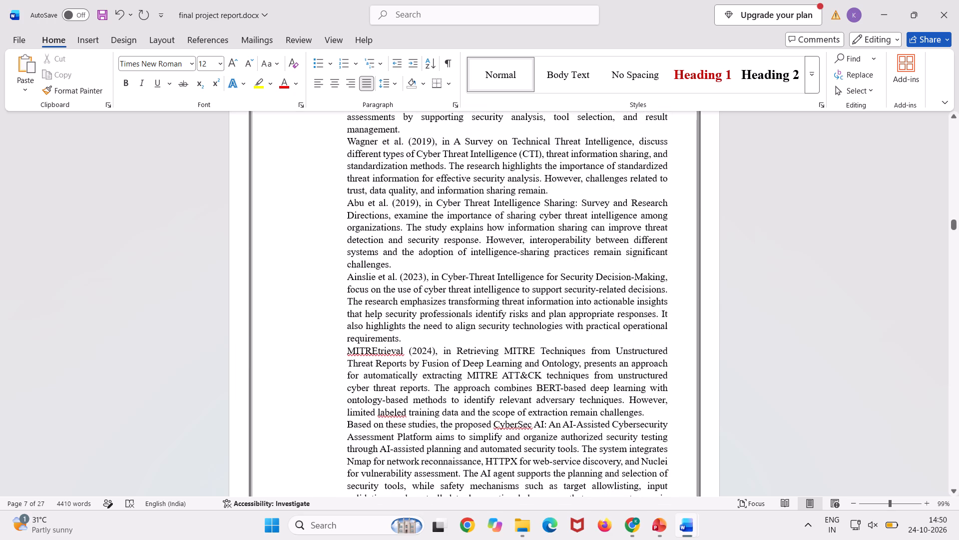
scroll(546, 418, "down", 2)
left_click(638, 526)
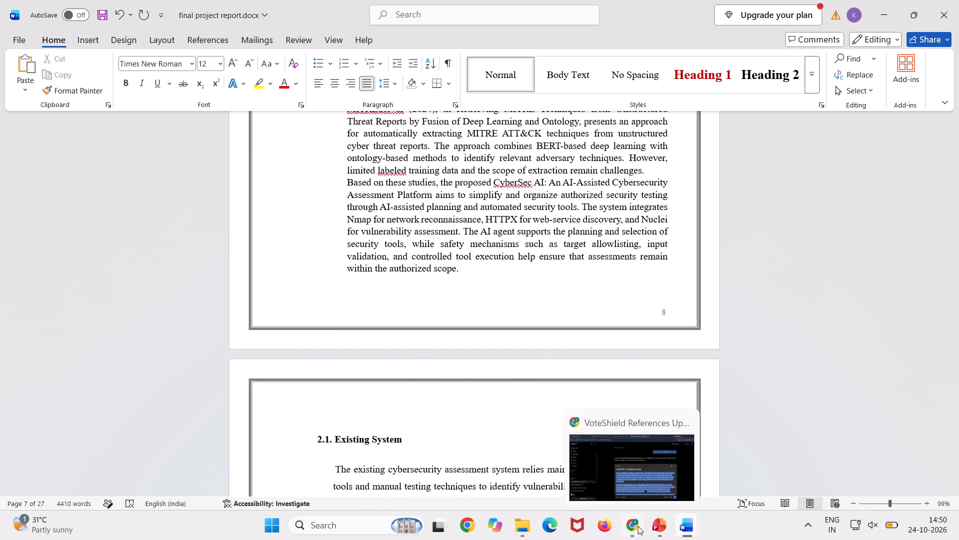
scroll(573, 256, "down", 4)
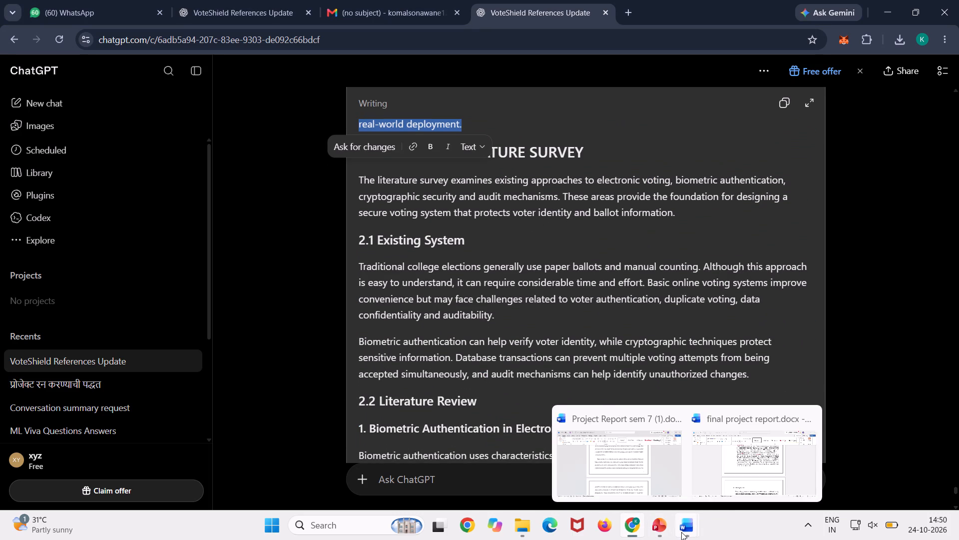
left_click(734, 487)
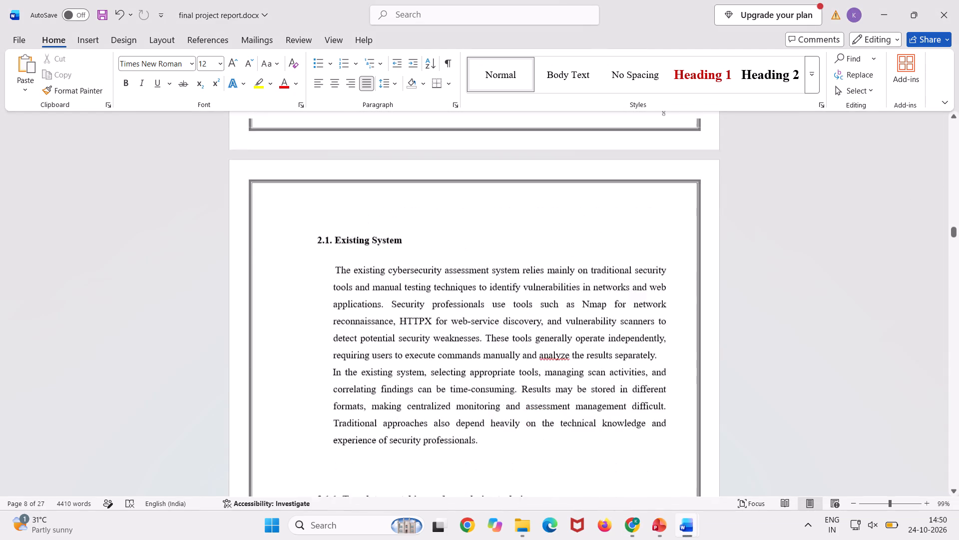
scroll(563, 356, "up", 2)
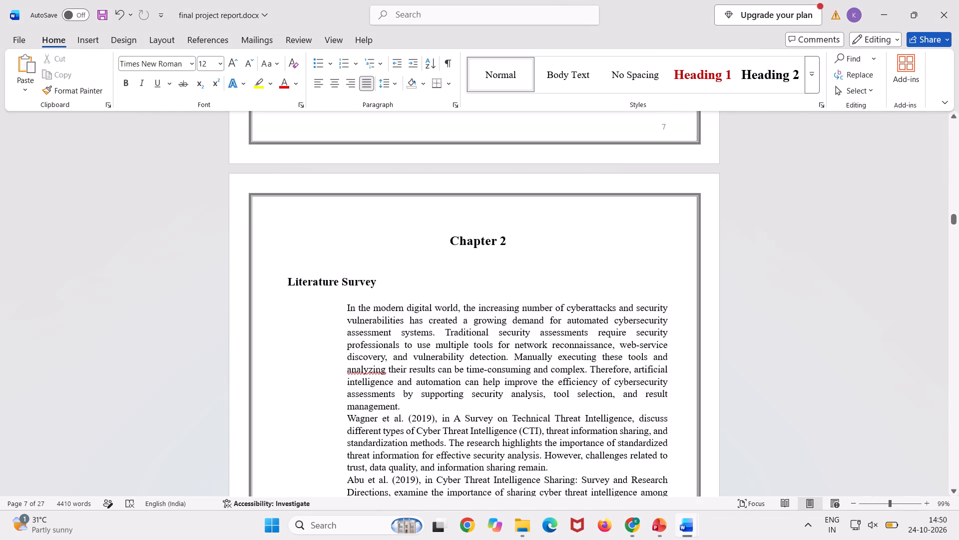
left_click_drag(346, 301, 548, 353)
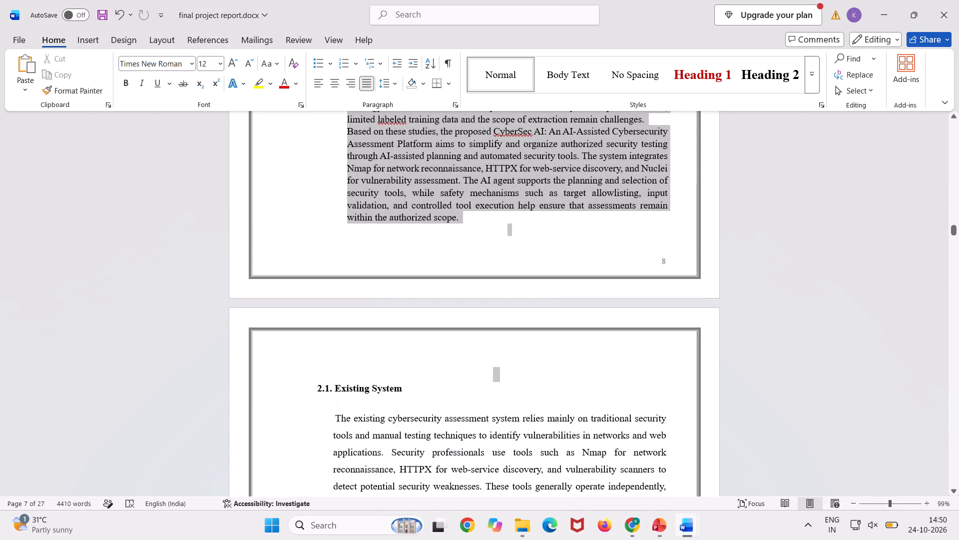
left_click_drag(548, 353, 631, 462)
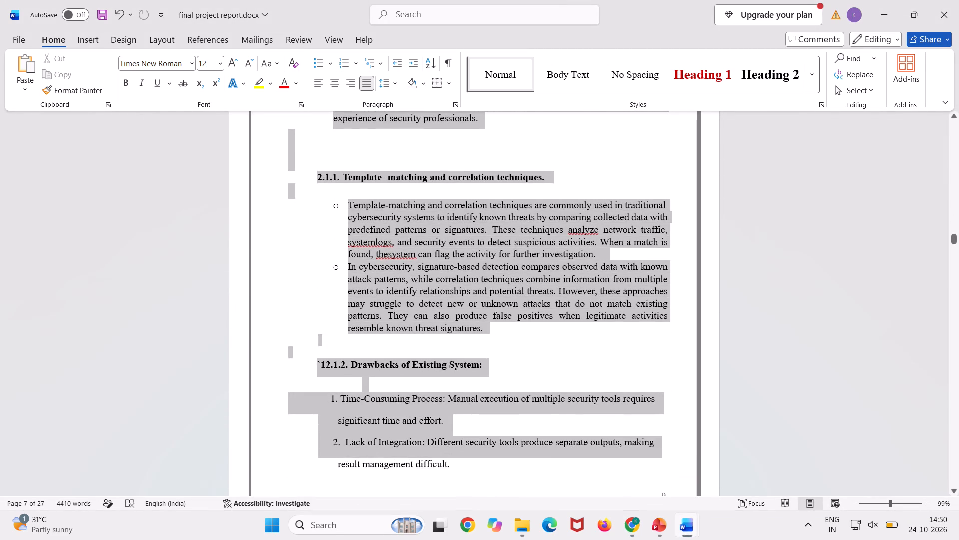
left_click_drag(631, 462, 653, 327)
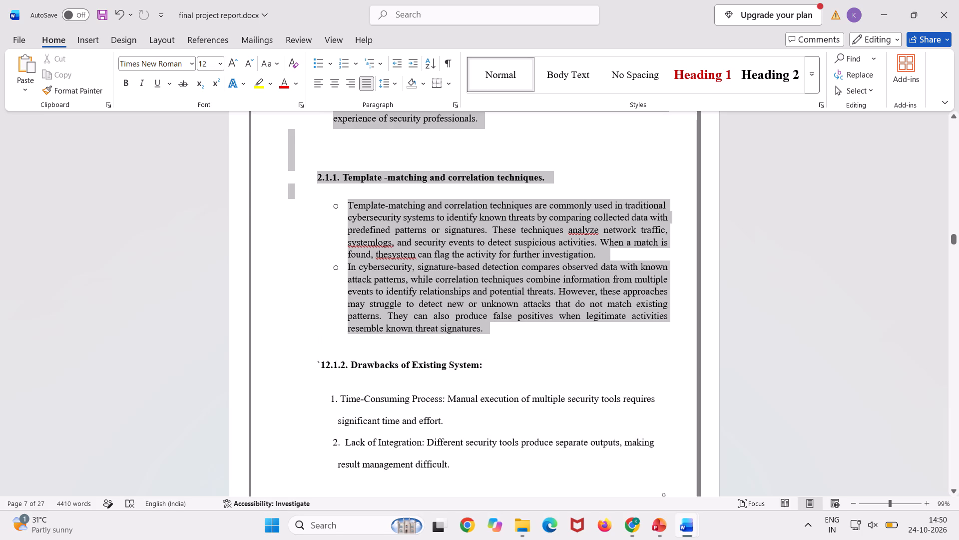
left_click_drag(653, 327, 644, 331)
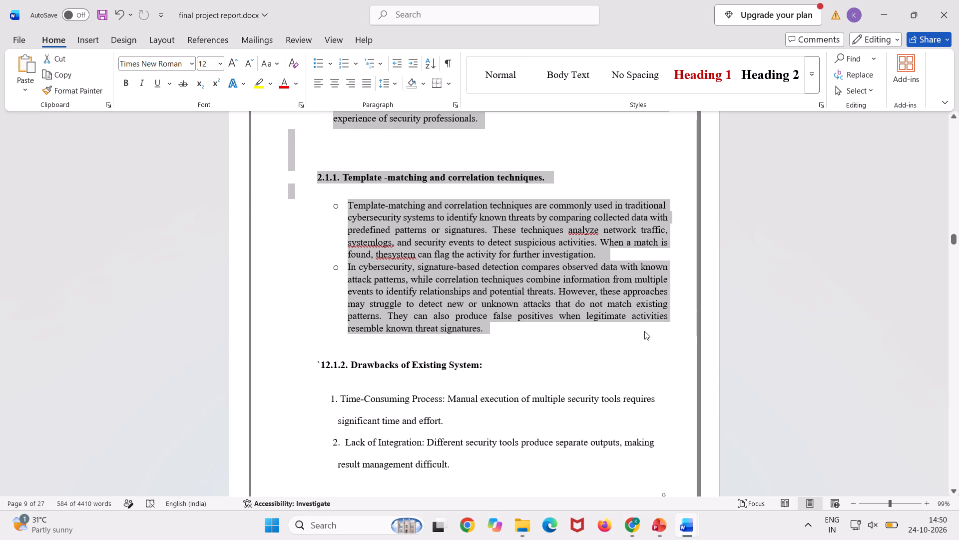
key("ctrl+v")
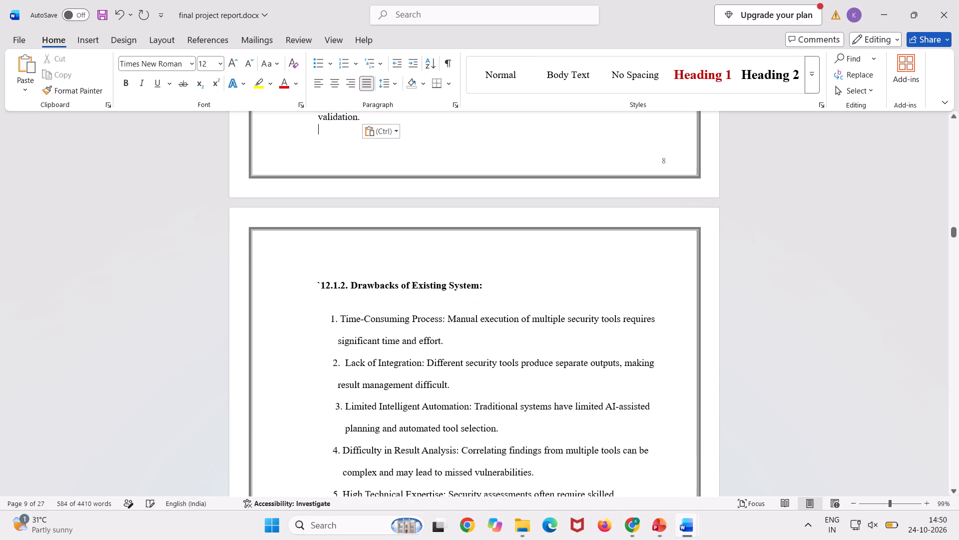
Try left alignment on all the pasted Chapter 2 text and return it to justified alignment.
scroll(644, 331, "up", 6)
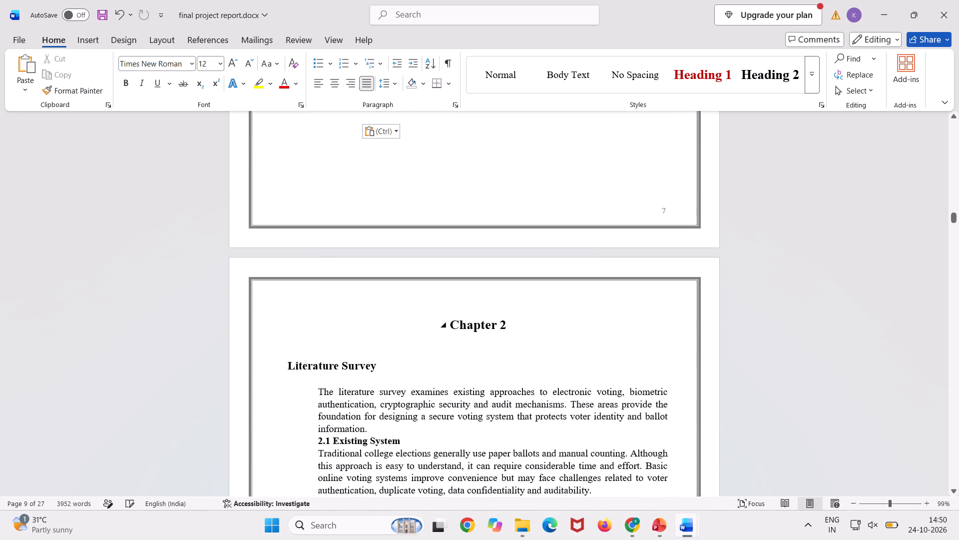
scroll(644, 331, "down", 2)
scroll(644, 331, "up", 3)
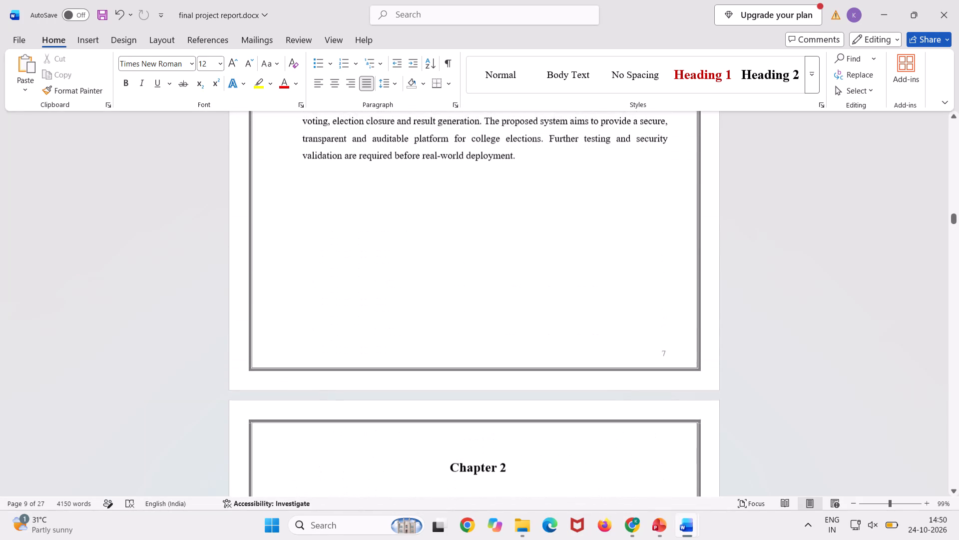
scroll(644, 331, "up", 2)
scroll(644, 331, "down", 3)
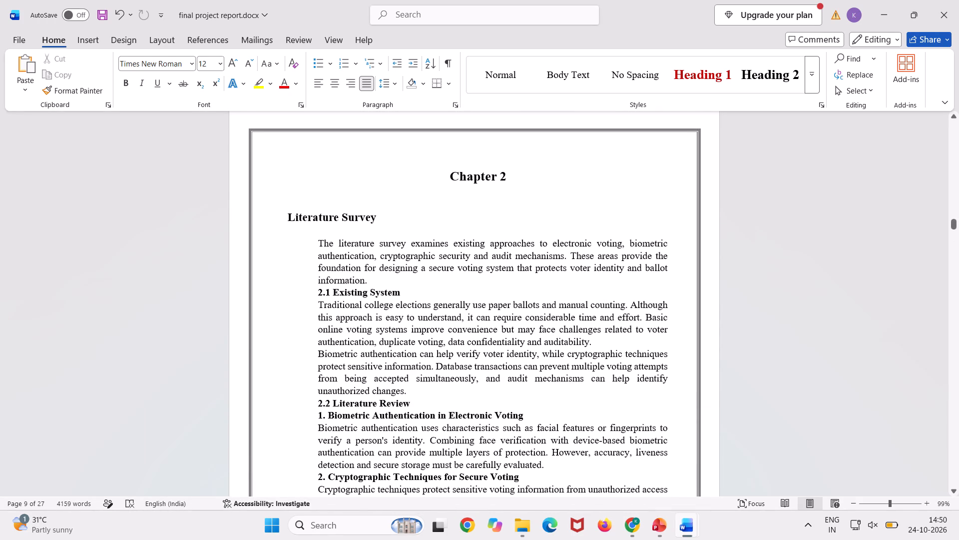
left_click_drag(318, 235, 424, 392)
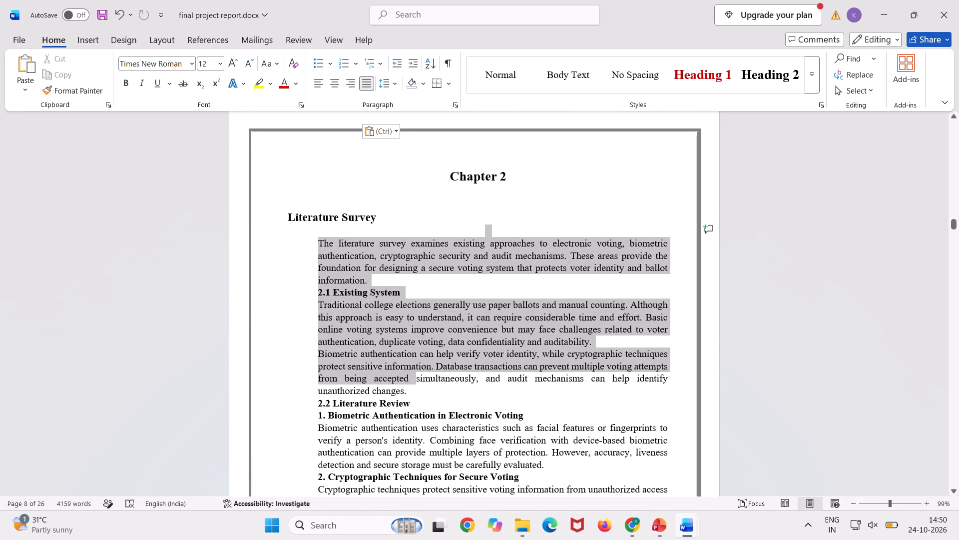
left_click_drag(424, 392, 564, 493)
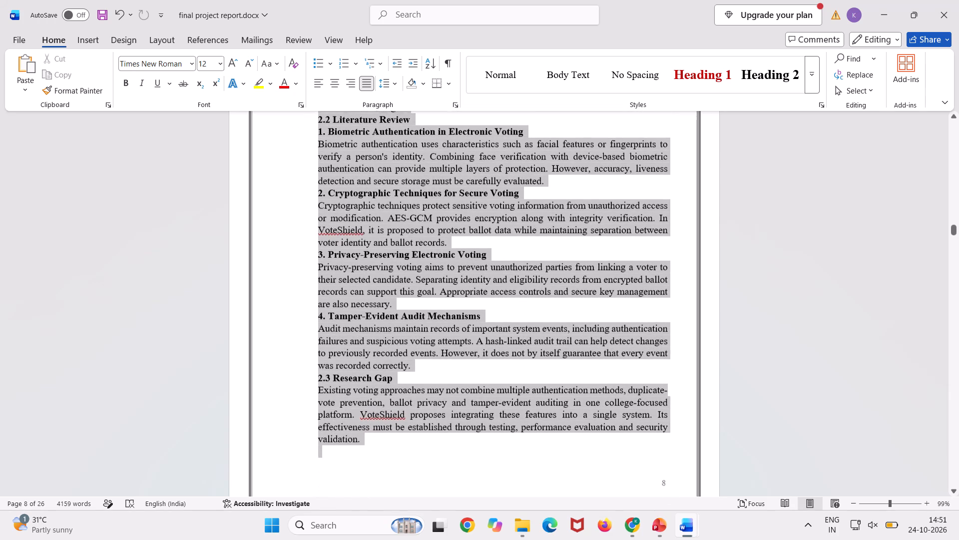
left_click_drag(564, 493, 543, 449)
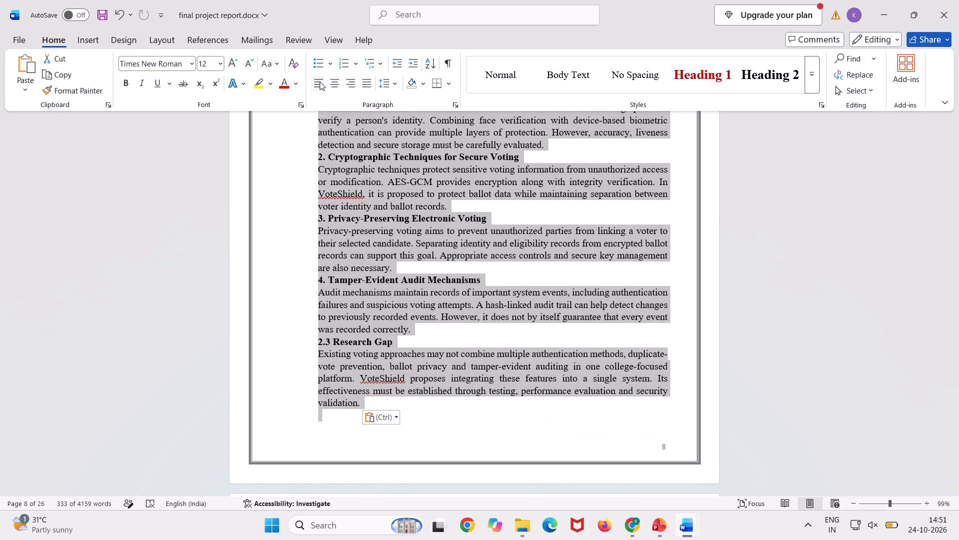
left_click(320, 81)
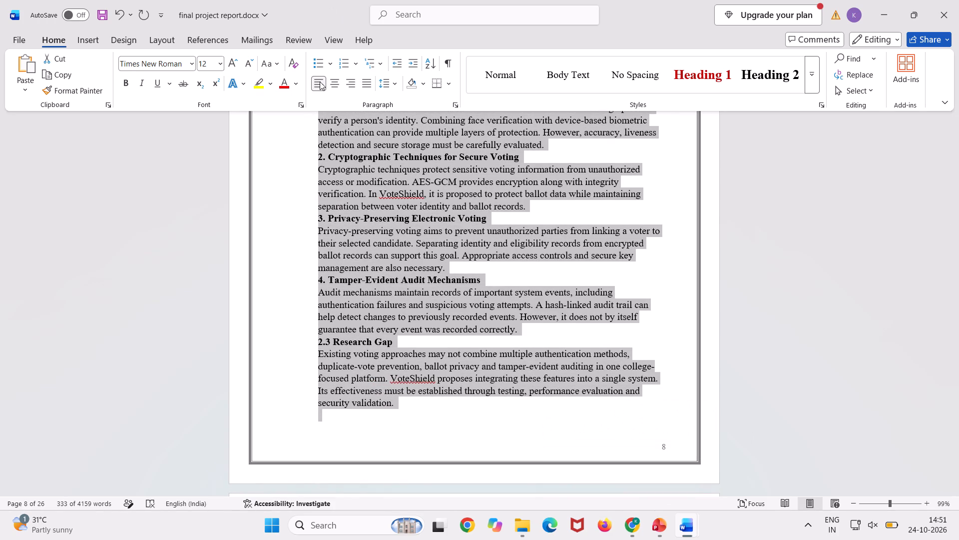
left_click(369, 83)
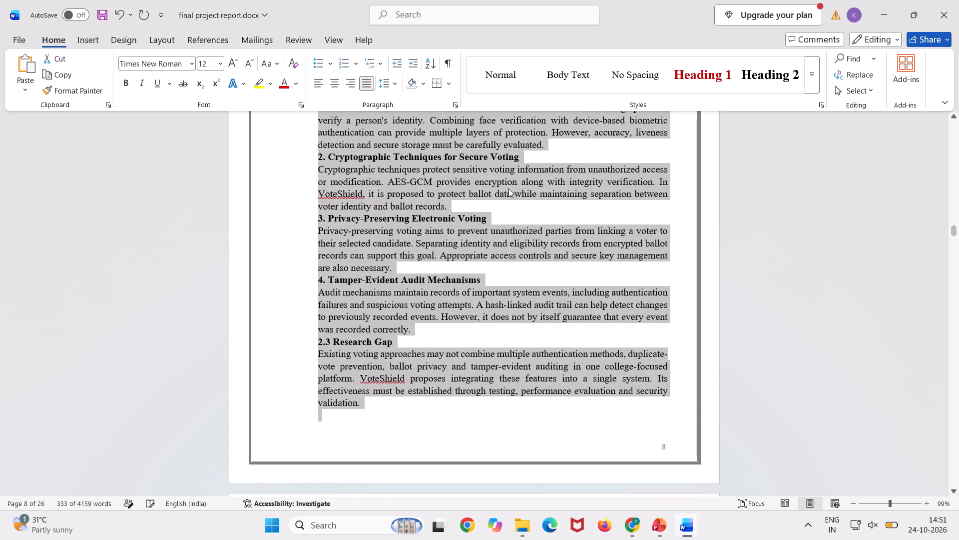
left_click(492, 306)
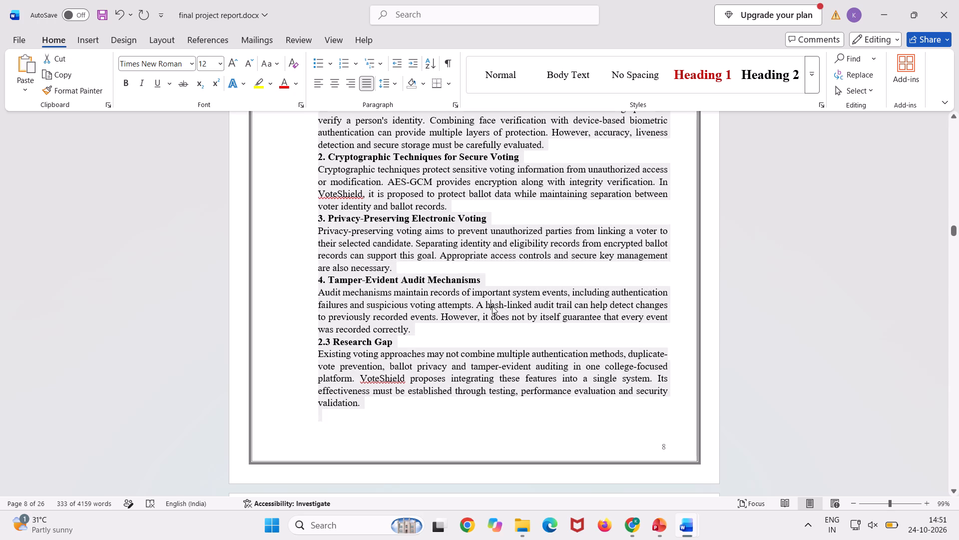
Remove the left indent from the Literature Survey opening paragraph, the 2.1 Existing System heading and its two paragraphs.
scroll(492, 306, "up", 1)
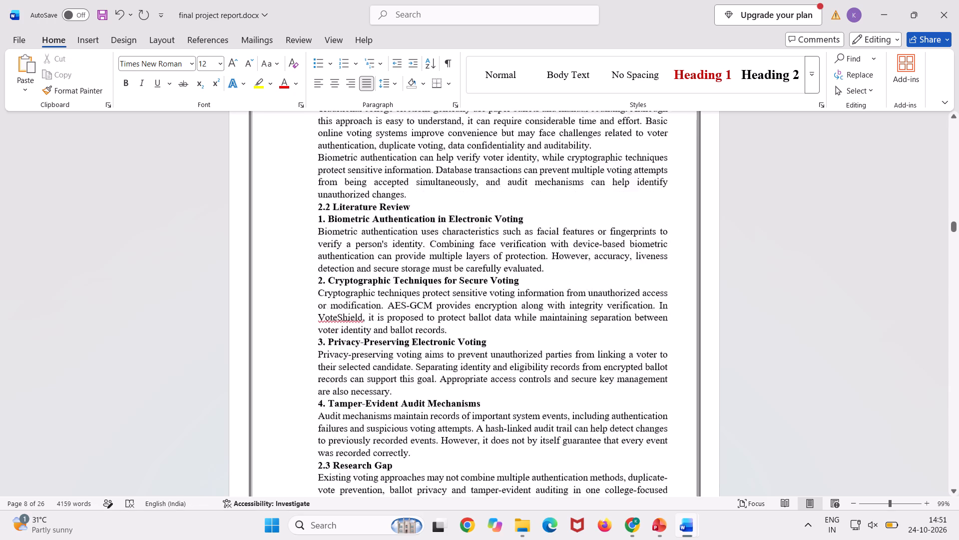
scroll(492, 306, "up", 2)
left_click(319, 256)
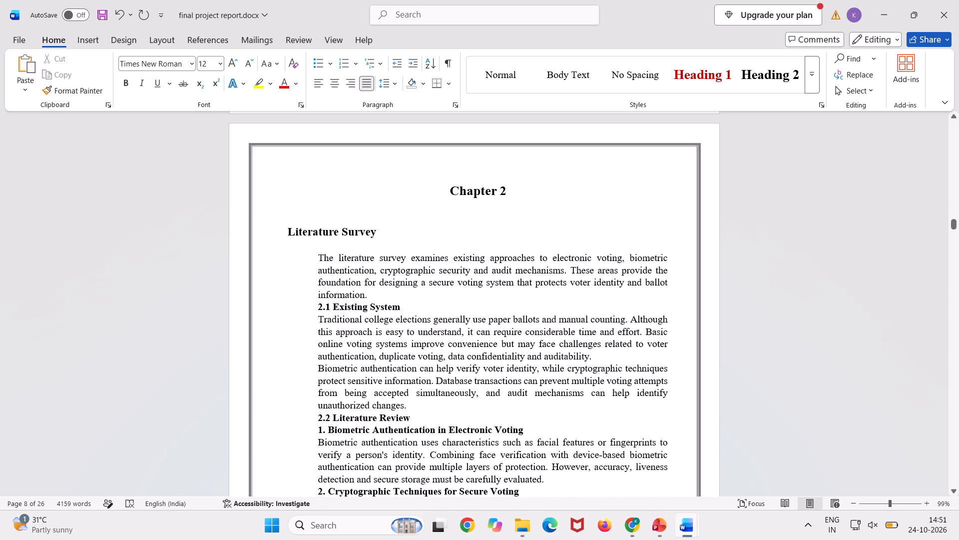
key("BackSpace")
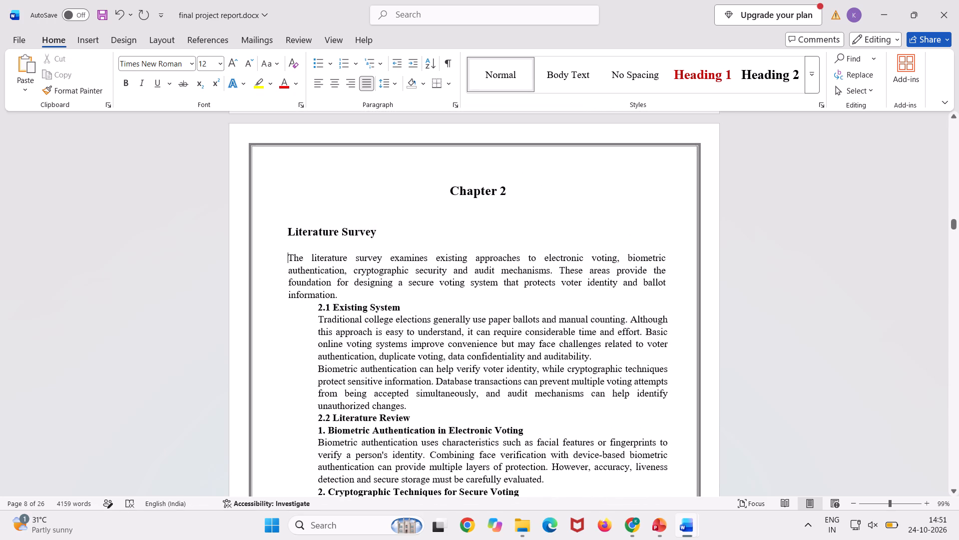
left_click(318, 309)
key("BackSpace")
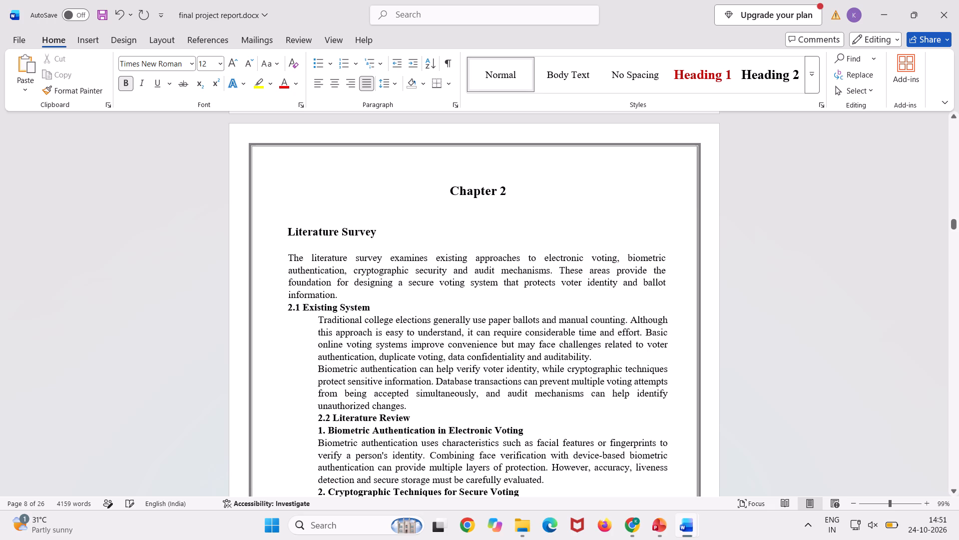
left_click(320, 321)
key("BackSpace")
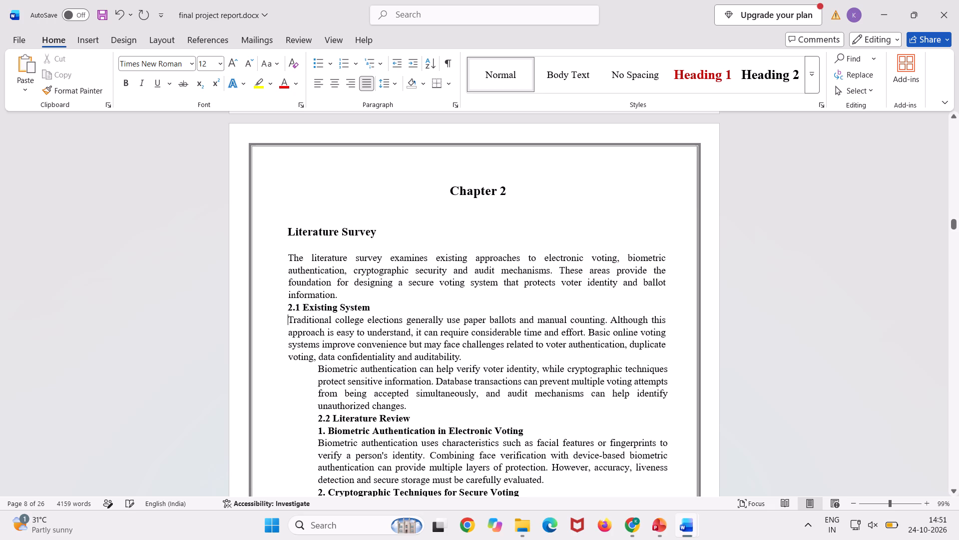
left_click(319, 369)
key("BackSpace")
Remove the left indent from the 2.2 Literature Review heading and the headings and paragraphs of its items 1 and 2.
left_click(319, 408)
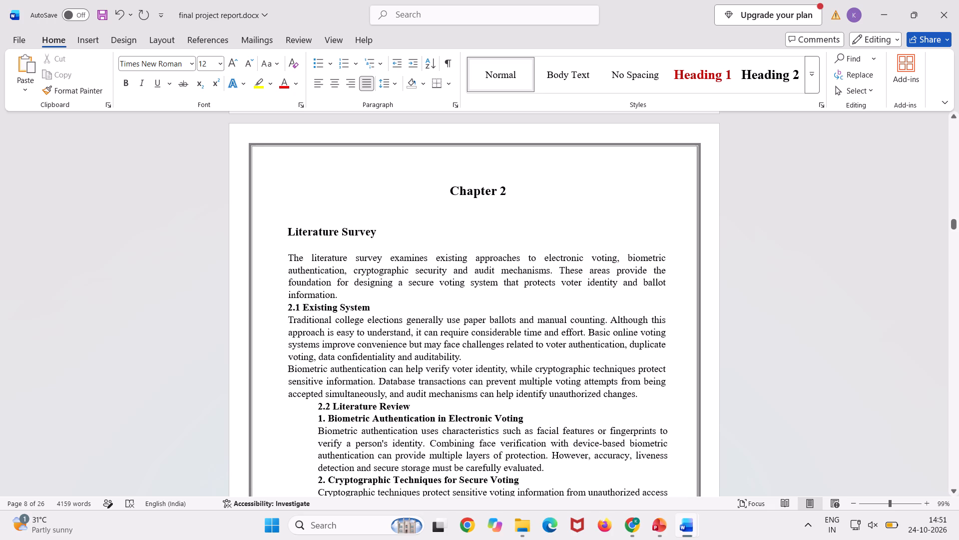
key("BackSpace")
left_click(318, 416)
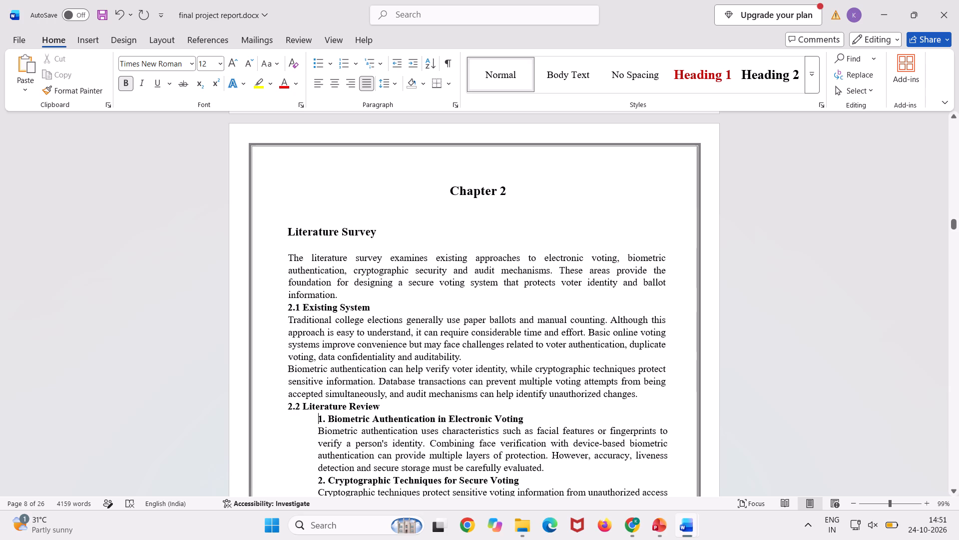
key("BackSpace")
scroll(318, 416, "down", 1)
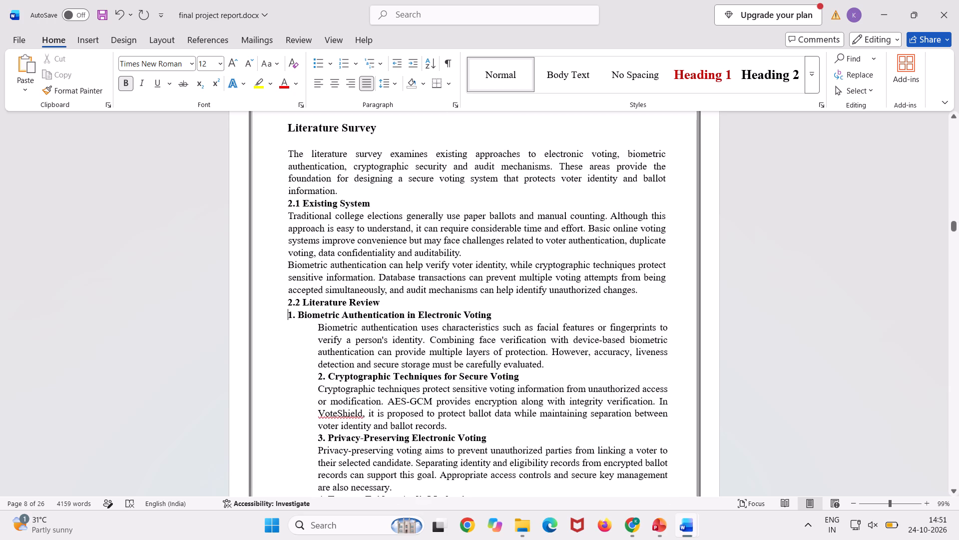
left_click(318, 327)
key("BackSpace")
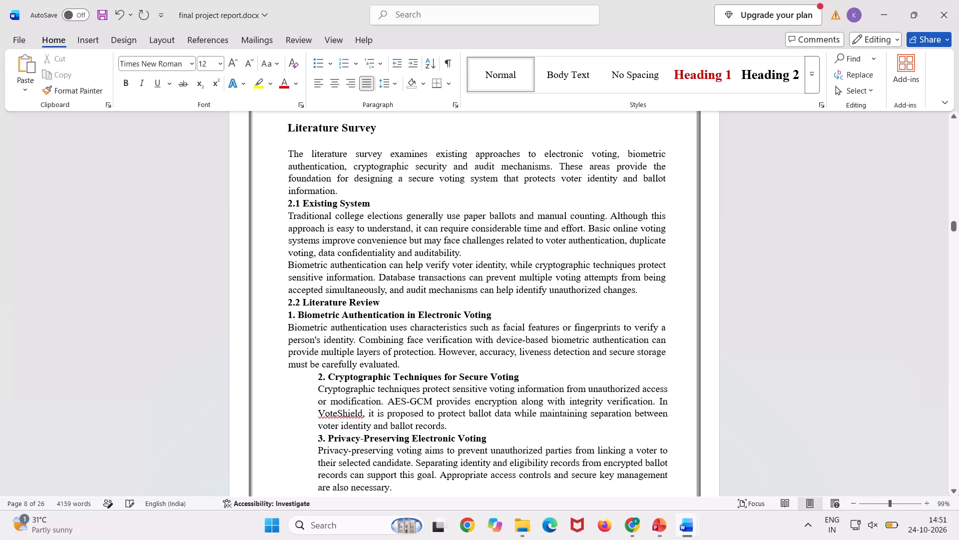
left_click(318, 376)
key("BackSpace")
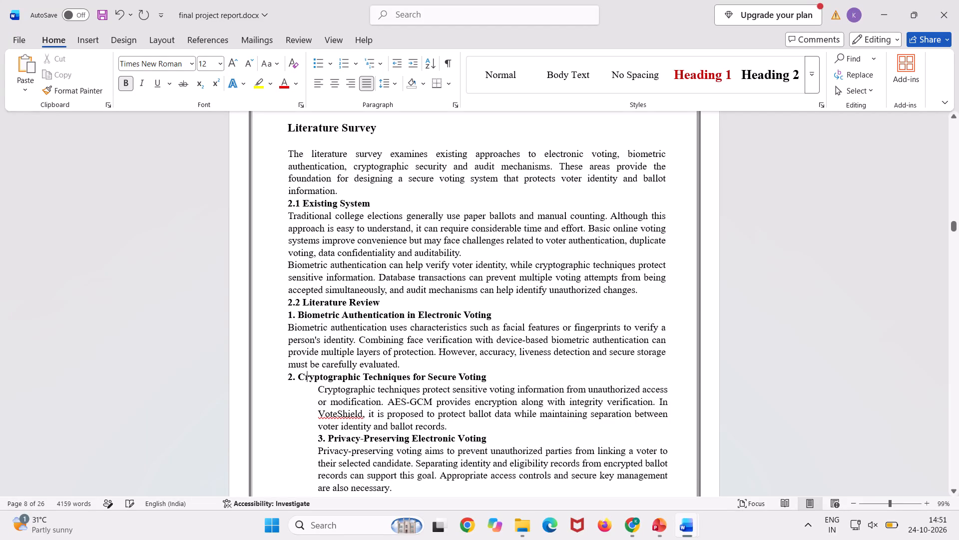
left_click(320, 389)
key("BackSpace")
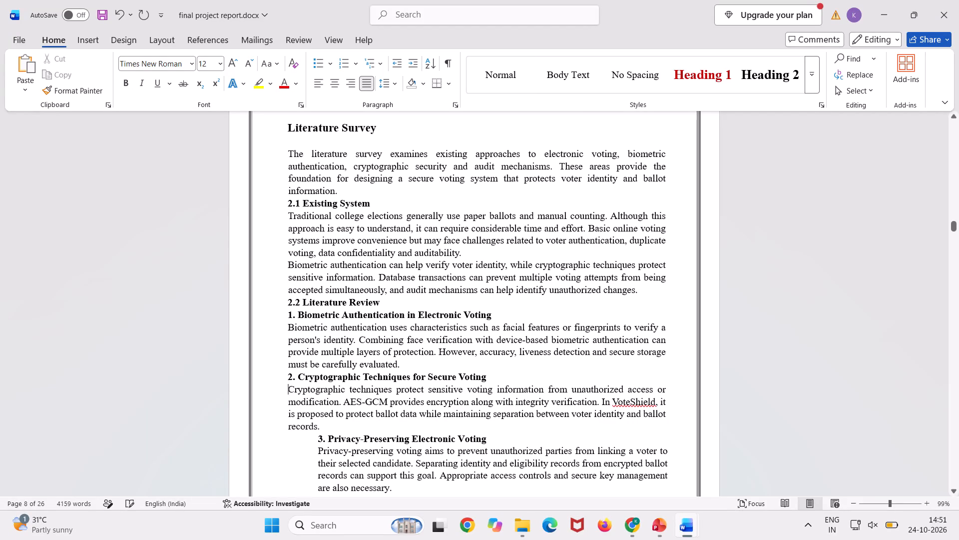
Remove the left indent from the Privacy-Preserving Electronic Voting and Tamper-Evident Audit Mechanisms headings and their paragraphs.
left_click(319, 437)
key("BackSpace")
scroll(319, 437, "down", 1)
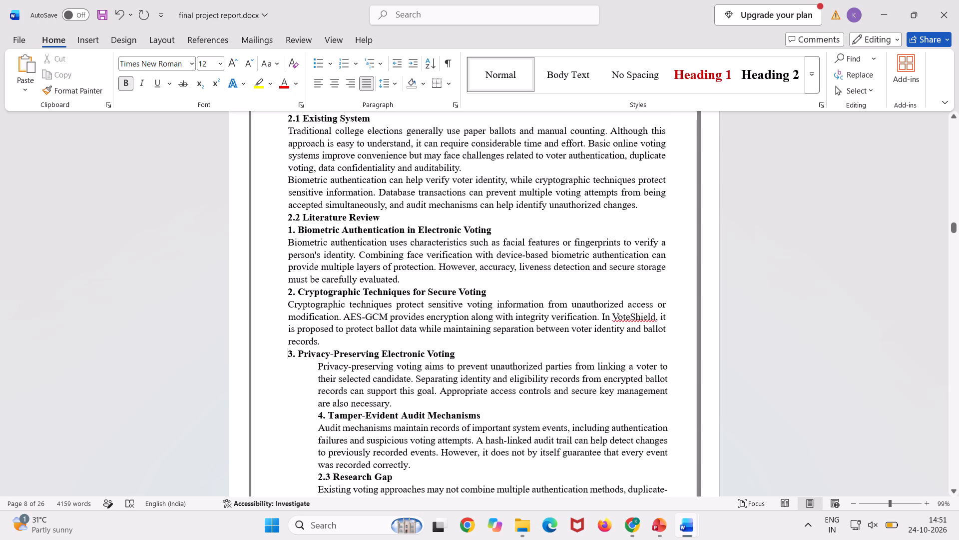
left_click(319, 366)
key("BackSpace")
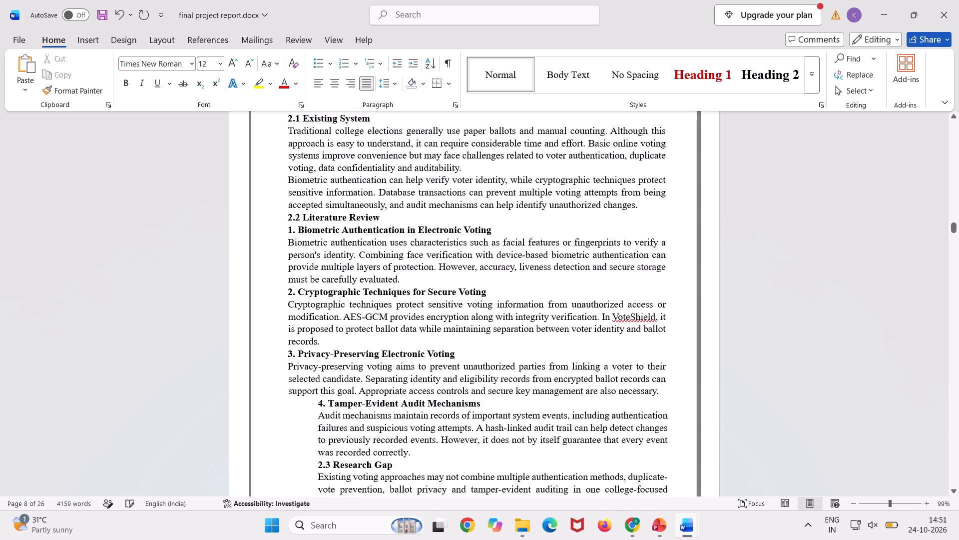
left_click(318, 401)
key("BackSpace")
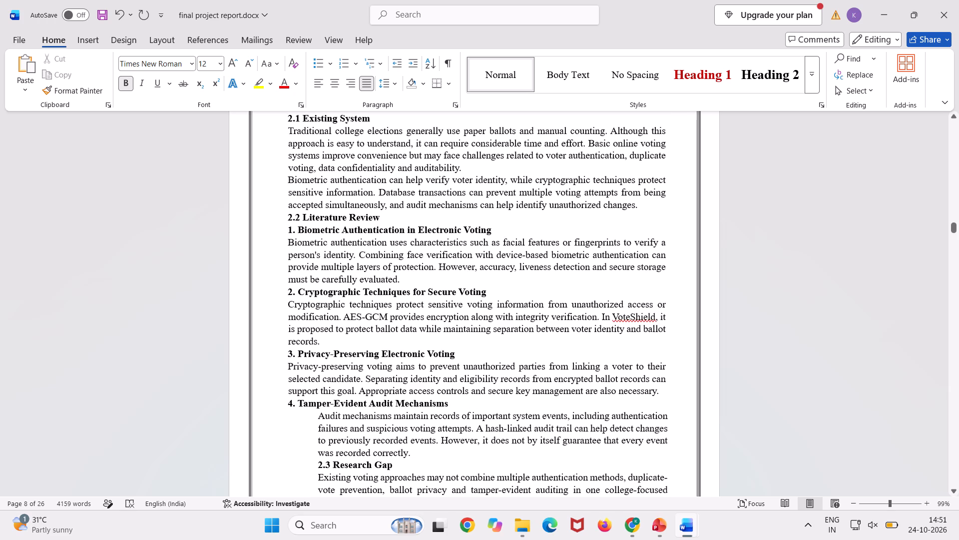
left_click(320, 416)
key("BackSpace")
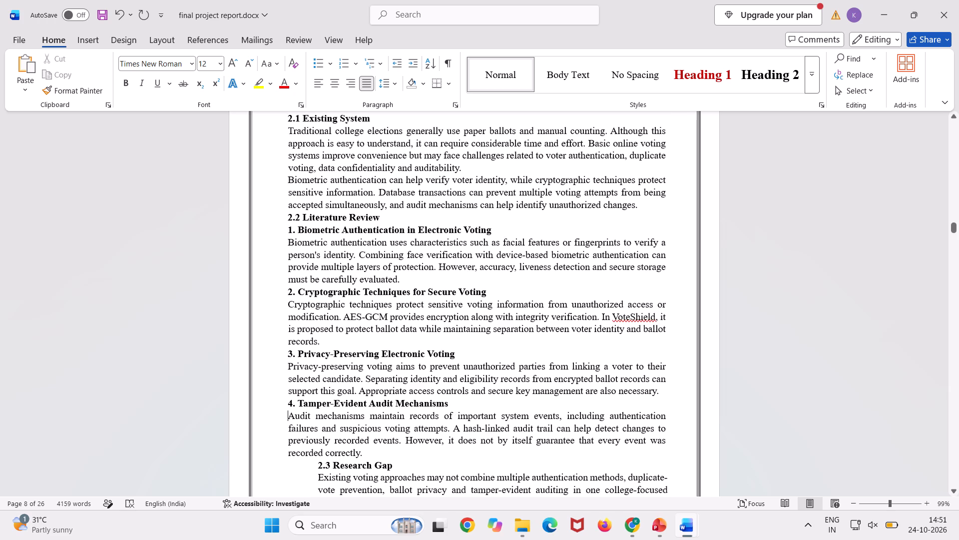
Remove the left indent from the 2.3 Research Gap heading and its paragraph.
left_click(318, 464)
key("BackSpace")
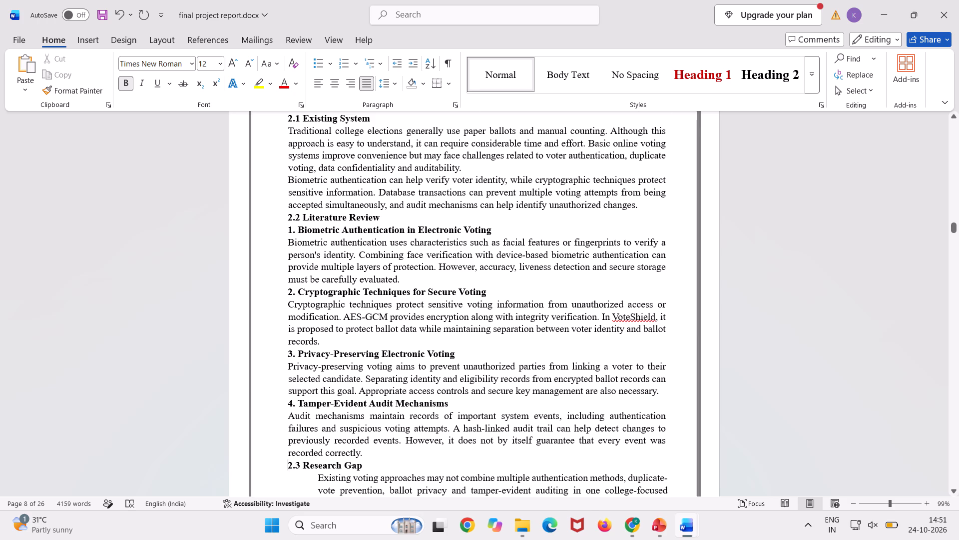
scroll(318, 464, "down", 1)
left_click(318, 317)
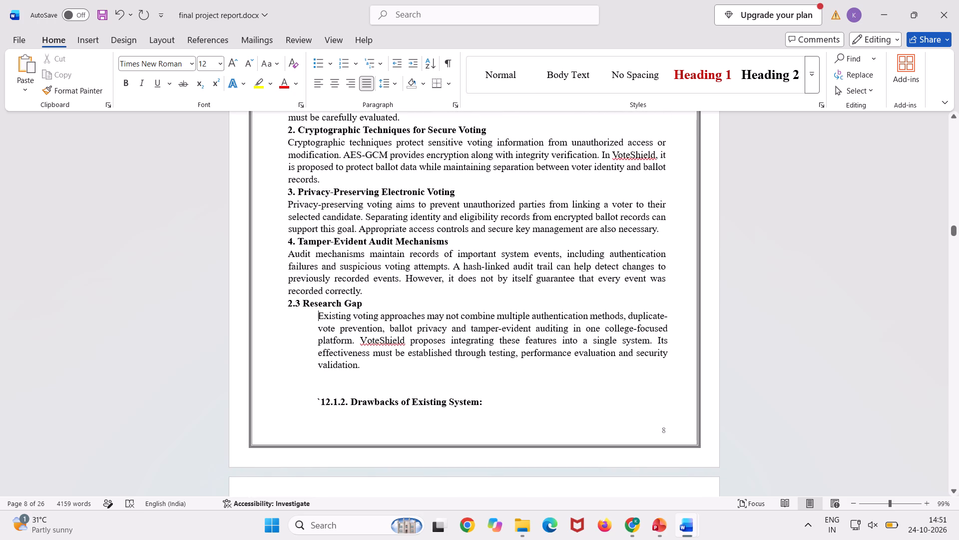
key("BackSpace")
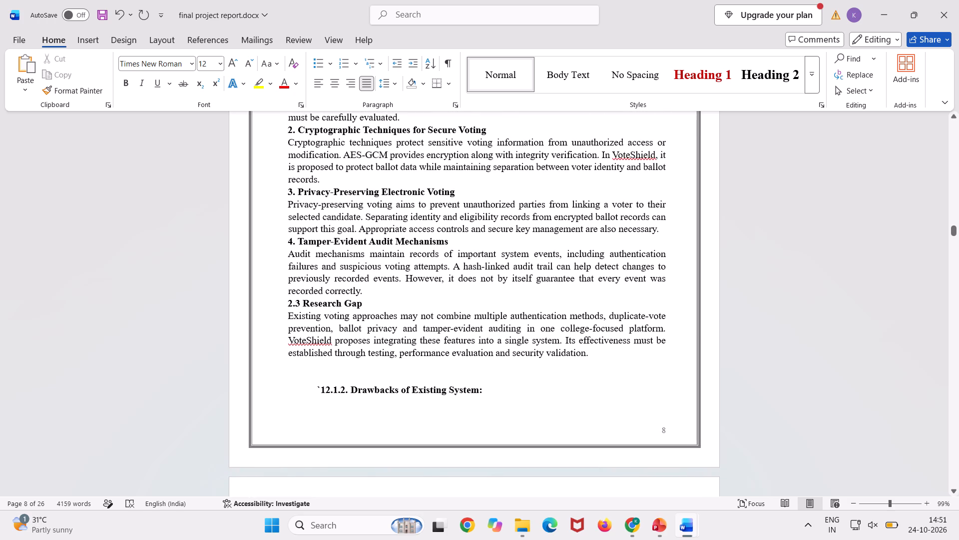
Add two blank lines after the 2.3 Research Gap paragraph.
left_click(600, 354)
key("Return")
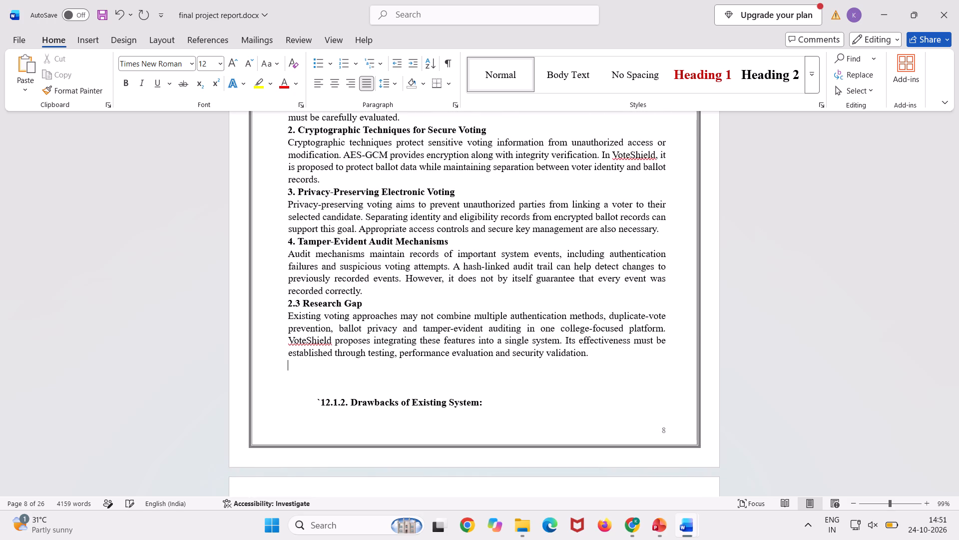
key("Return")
Compare the report's Chapter 2 Literature Survey with the content and layout of Chapter 2 in the sem 7 template.
scroll(600, 354, "up", 3)
scroll(600, 354, "down", 1)
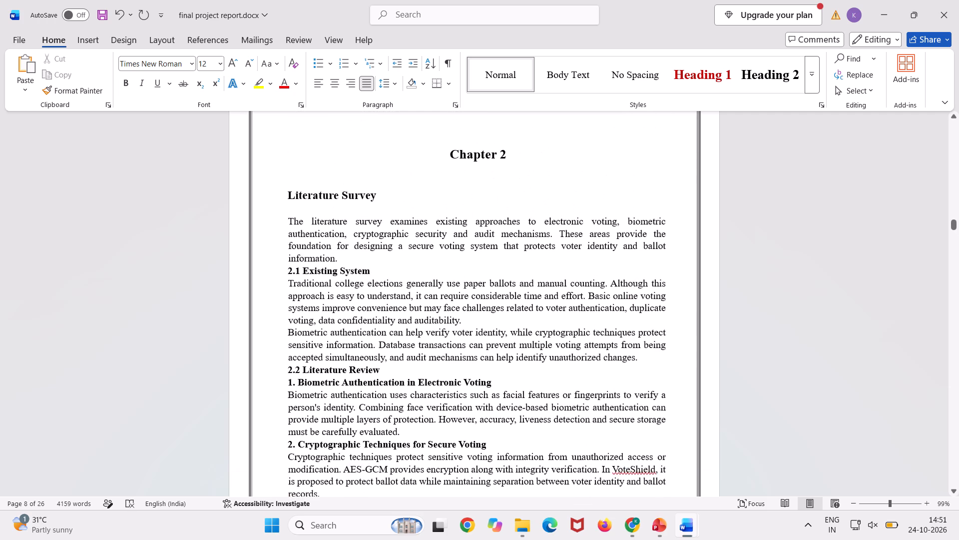
scroll(600, 354, "down", 2)
scroll(600, 354, "up", 1)
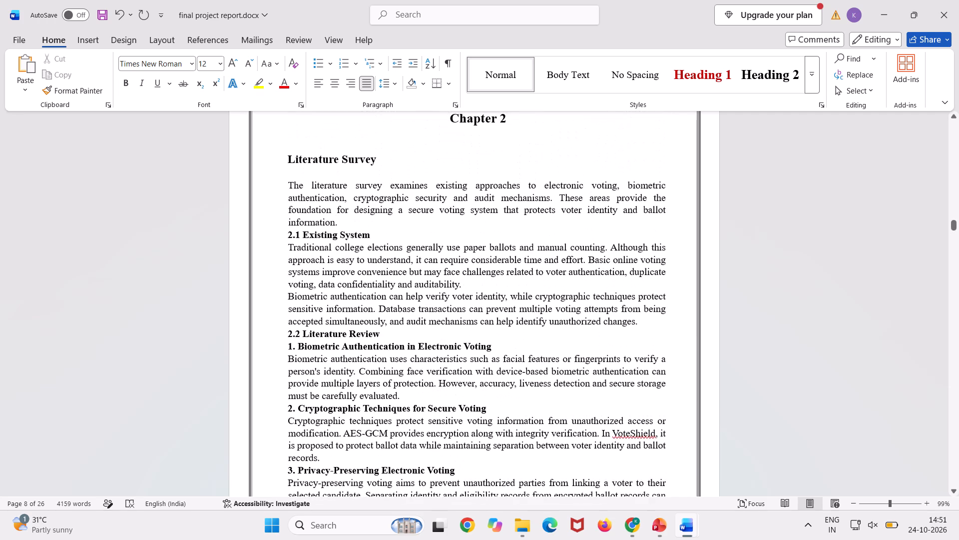
scroll(600, 354, "down", 1)
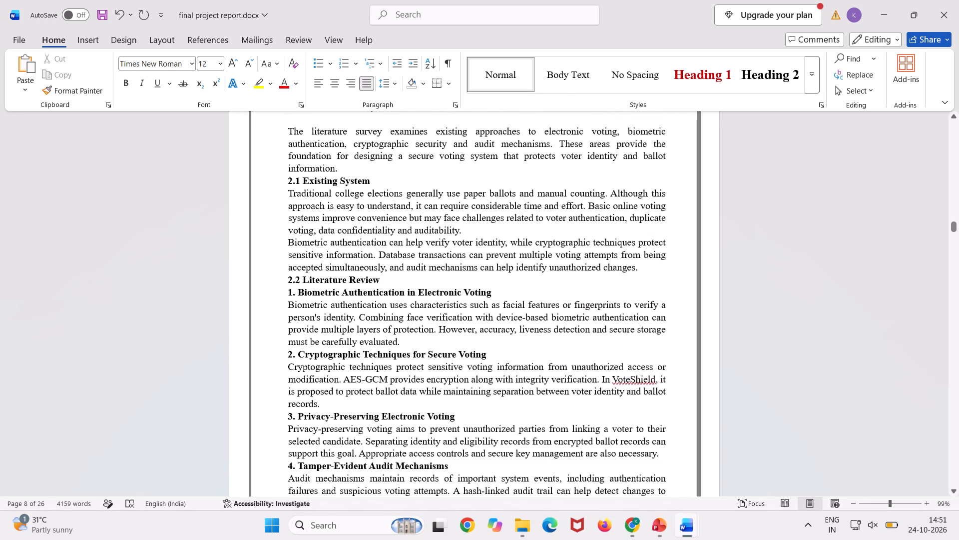
scroll(424, 152, "up", 1)
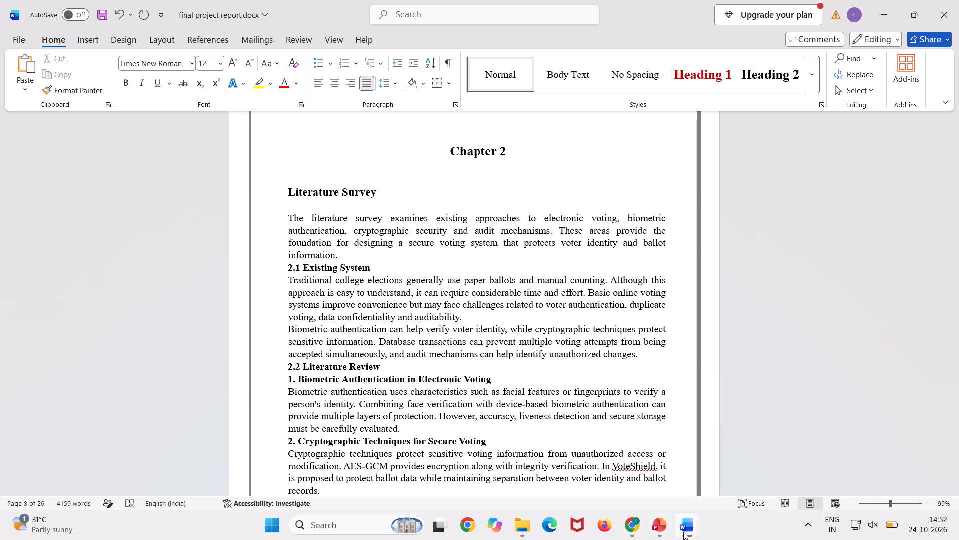
left_click(610, 478)
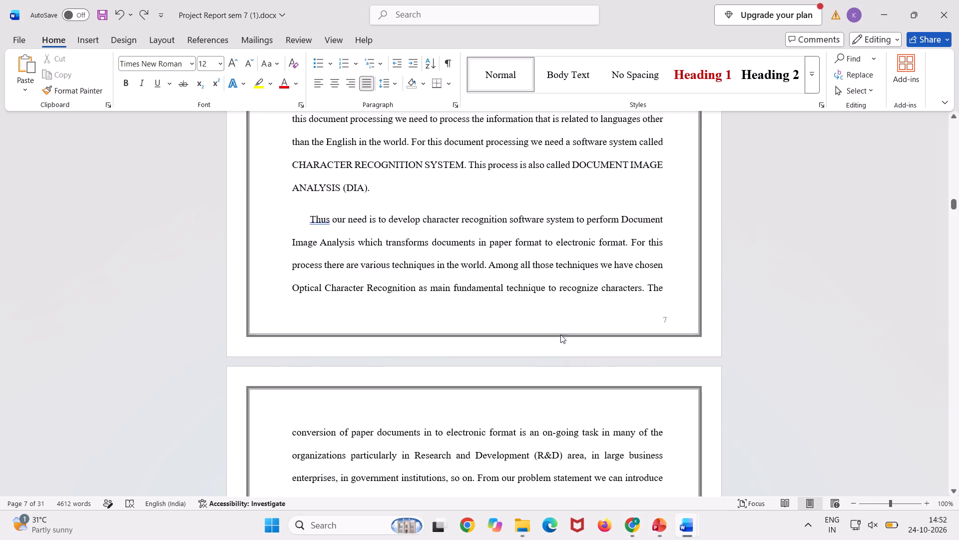
scroll(560, 334, "down", 11)
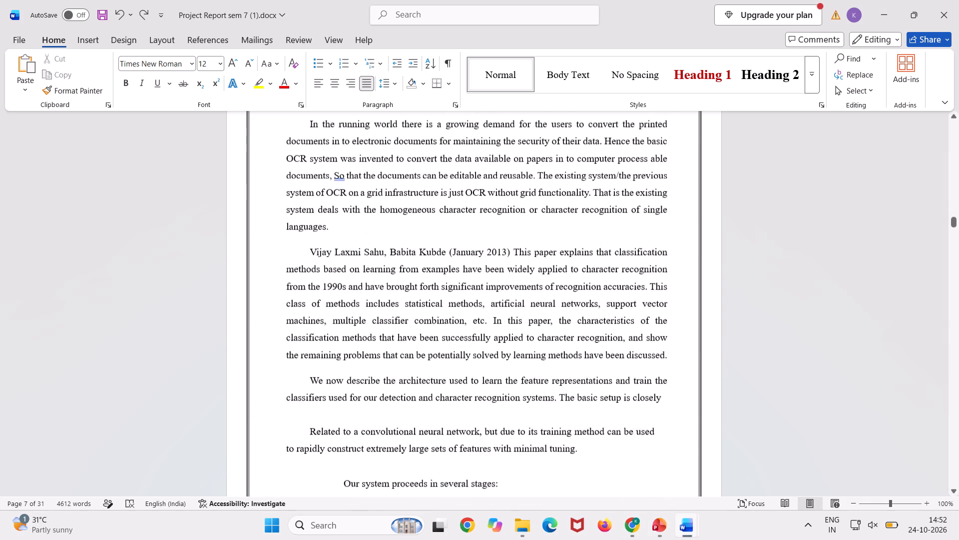
scroll(560, 334, "down", 4)
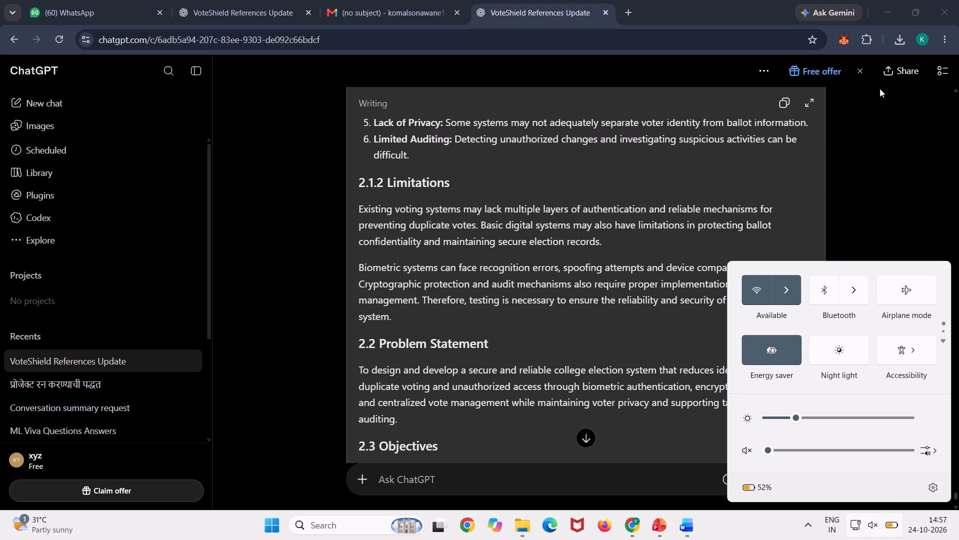
Copy ChatGPT's draft of the drawbacks, limitations, problem statement and objectives, and return to the Limitation section of the final project report.
left_click(785, 100)
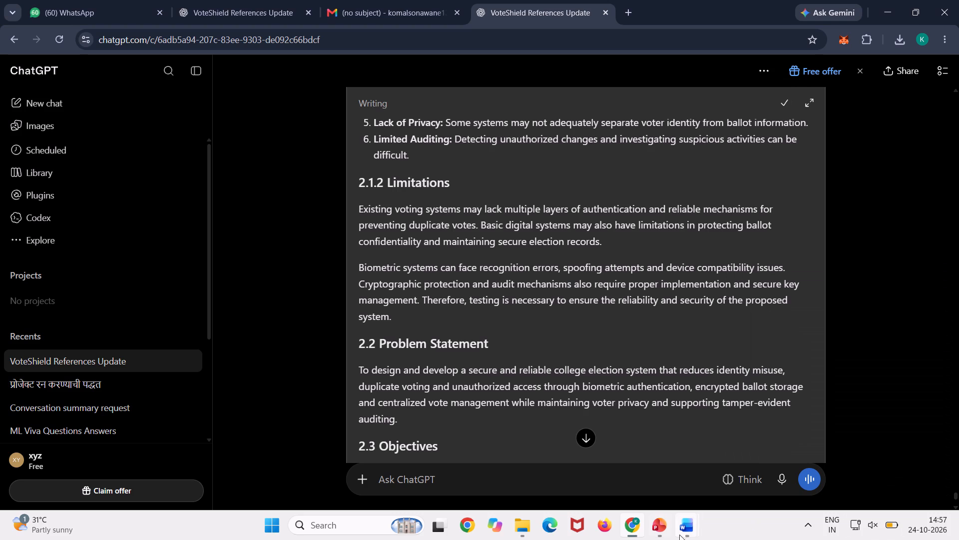
left_click(686, 533)
left_click(736, 482)
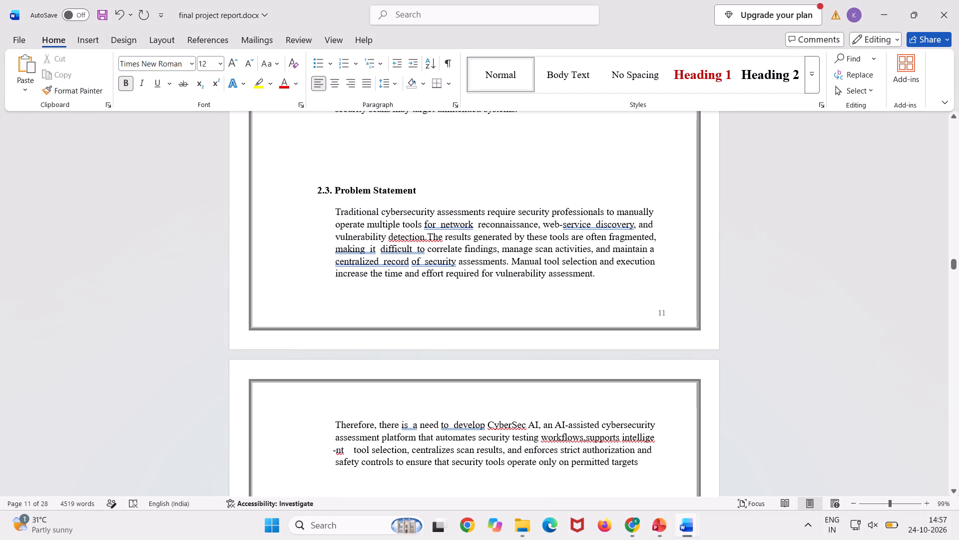
scroll(561, 299, "up", 5)
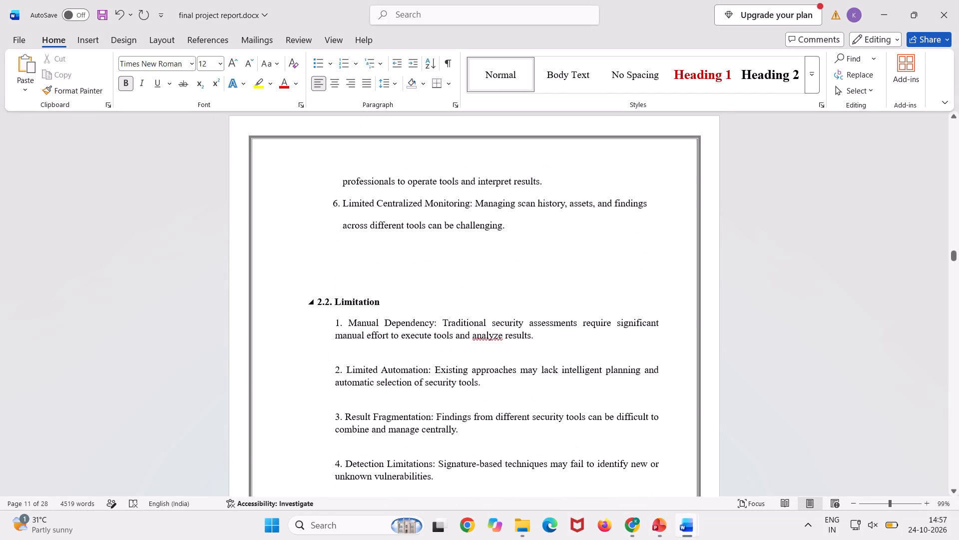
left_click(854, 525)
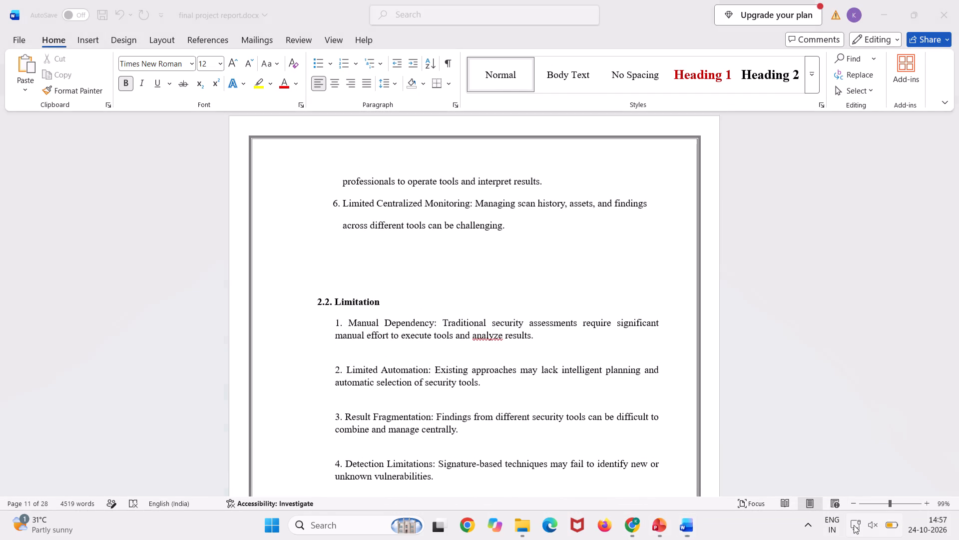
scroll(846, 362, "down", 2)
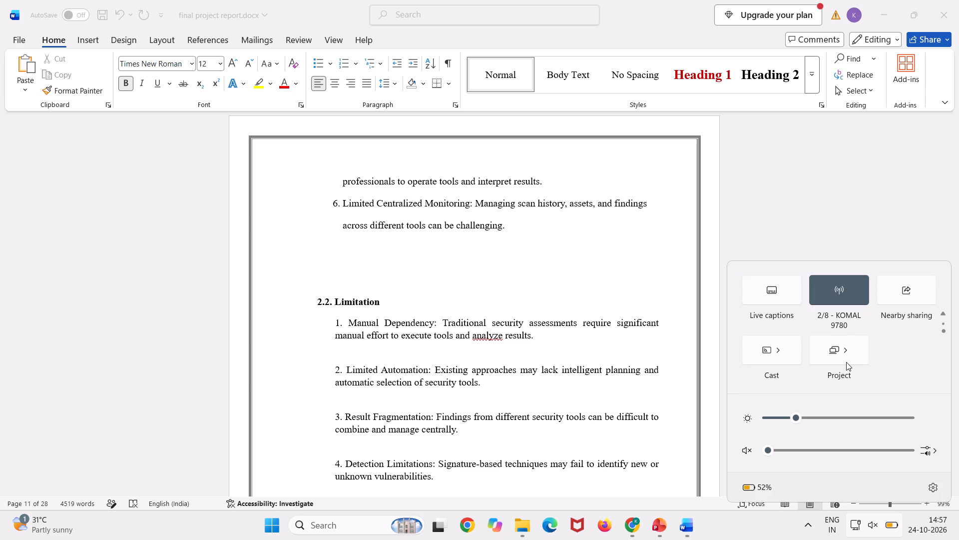
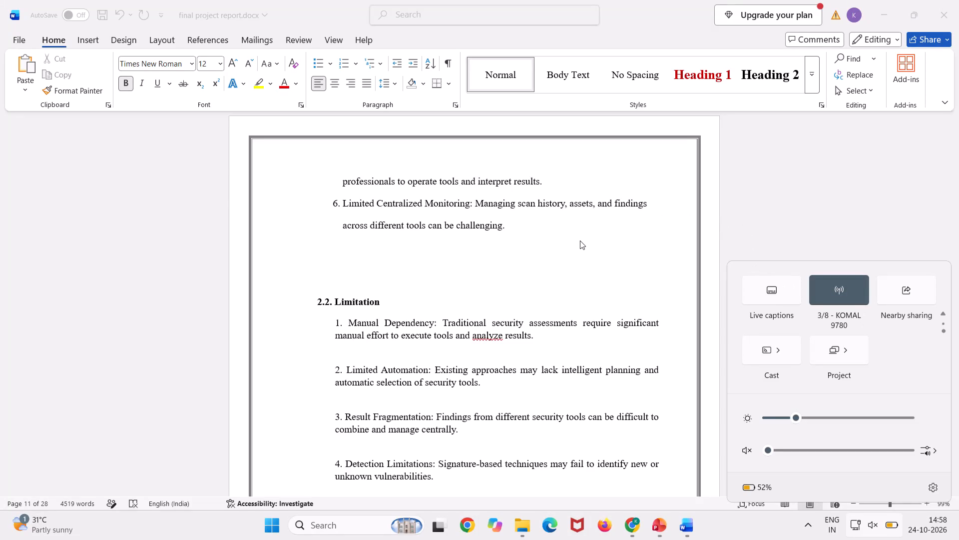
Review the template's existing text from Drawbacks of Existing System through Limitation, Problem Statement and Objectives.
scroll(580, 240, "up", 8)
scroll(580, 240, "down", 7)
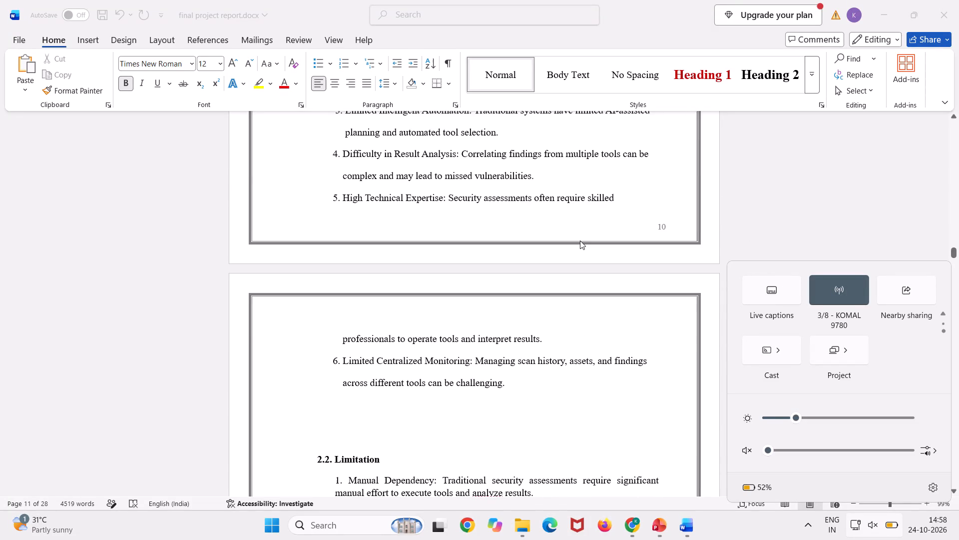
scroll(580, 240, "down", 5)
scroll(580, 240, "up", 2)
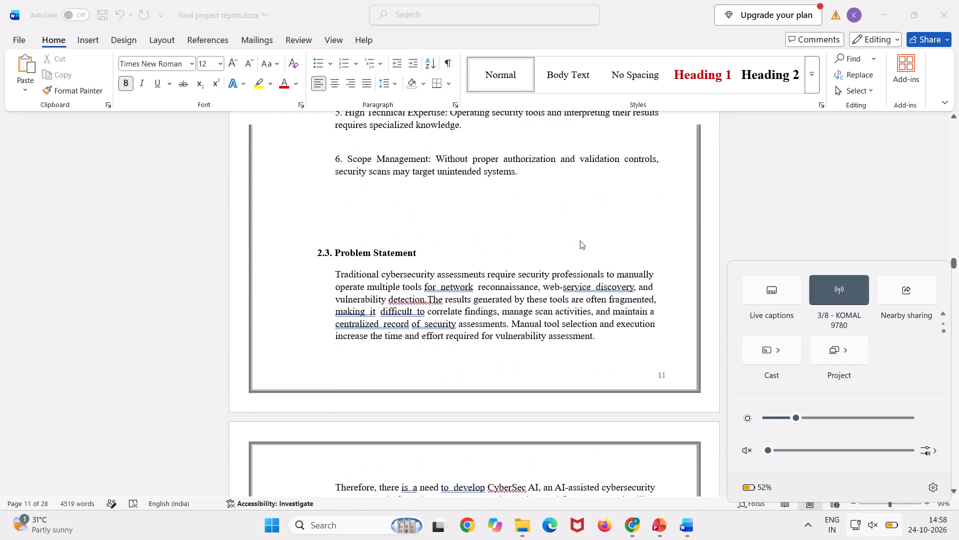
scroll(580, 240, "up", 1)
scroll(580, 240, "down", 4)
scroll(580, 240, "up", 3)
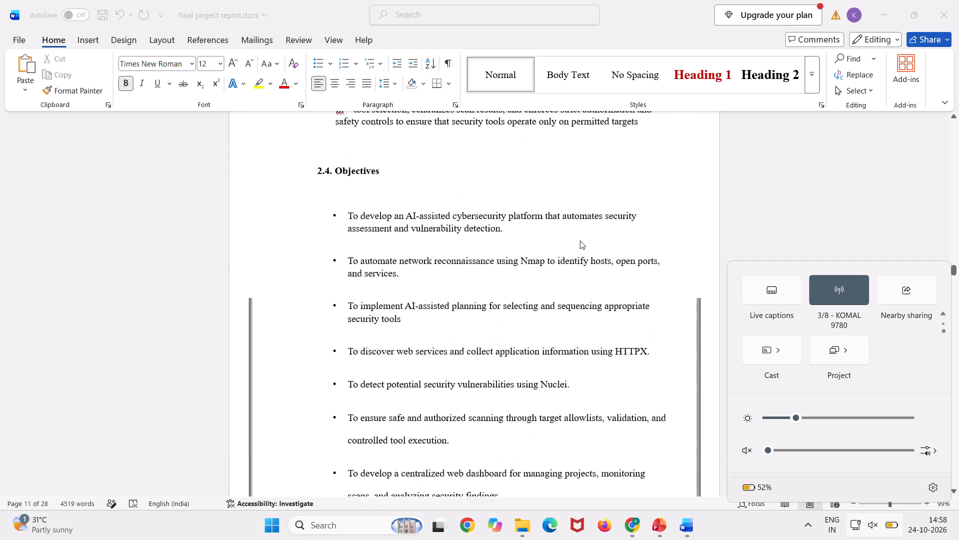
scroll(580, 240, "up", 6)
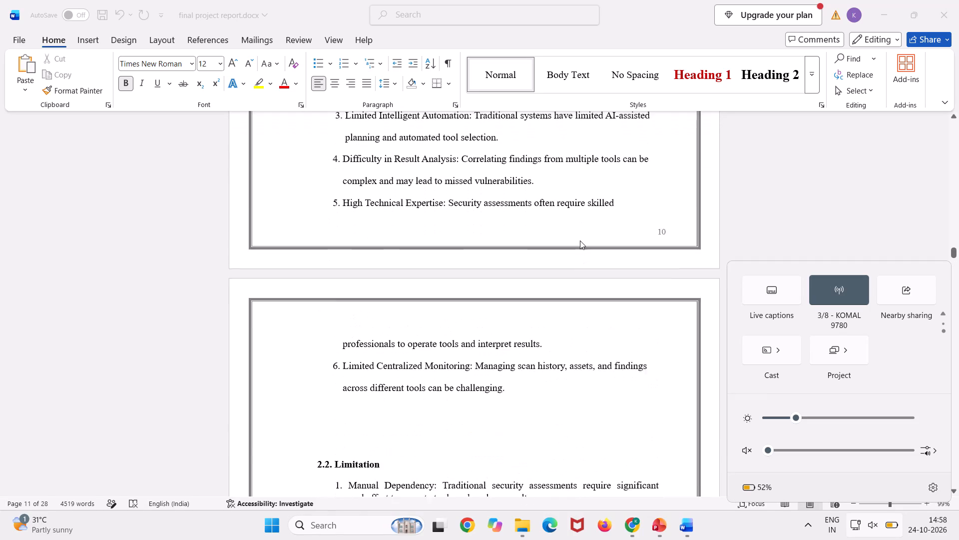
scroll(580, 240, "up", 2)
Replace the template text from 2.1.2 Drawbacks of Existing System through the 2.4 Objectives list with the copied ChatGPT content.
left_click(580, 240)
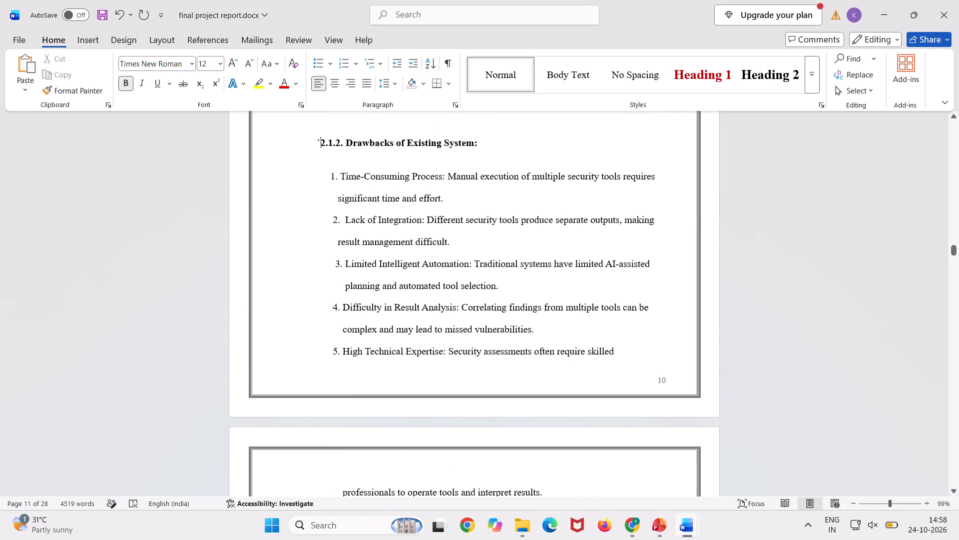
left_click_drag(321, 141, 380, 237)
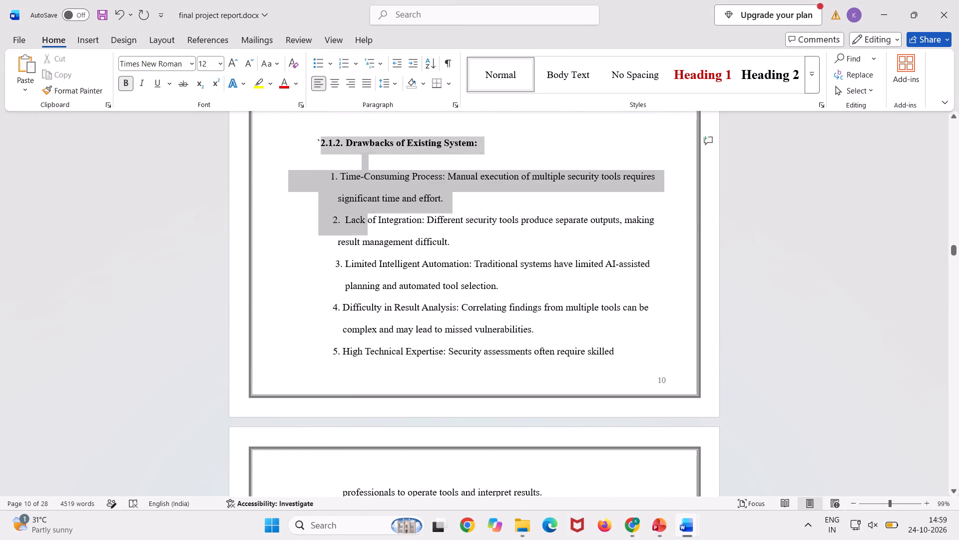
left_click_drag(380, 237, 555, 501)
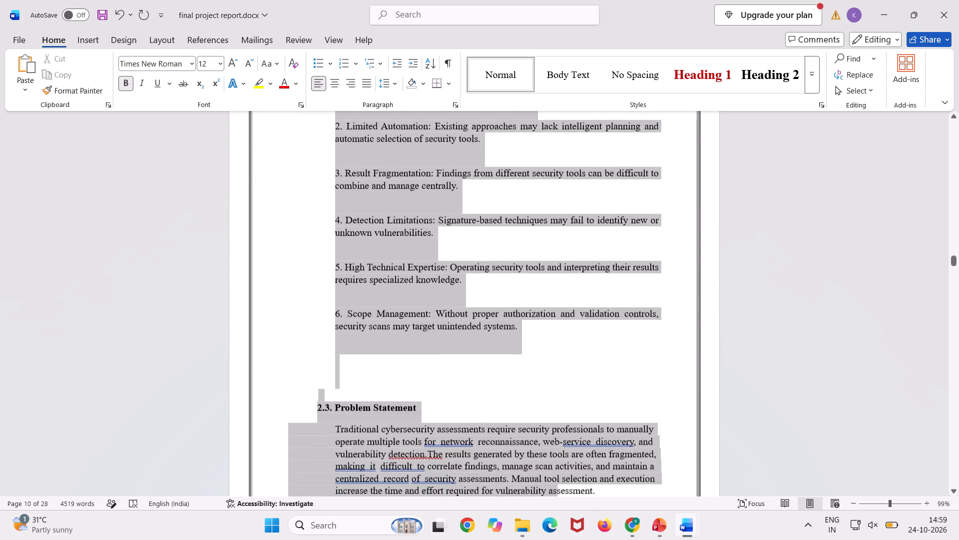
left_click_drag(555, 501, 602, 527)
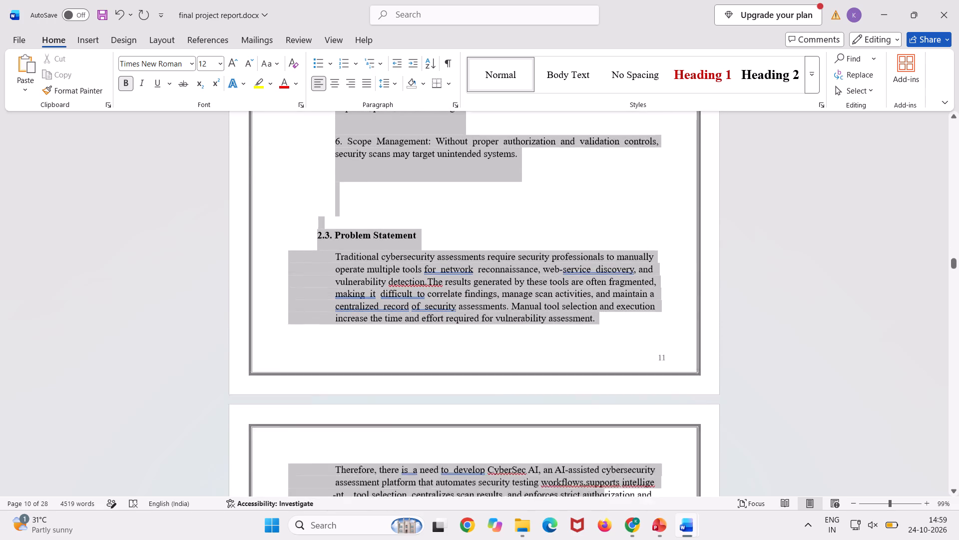
left_click_drag(602, 527, 580, 403)
key("ctrl+v")
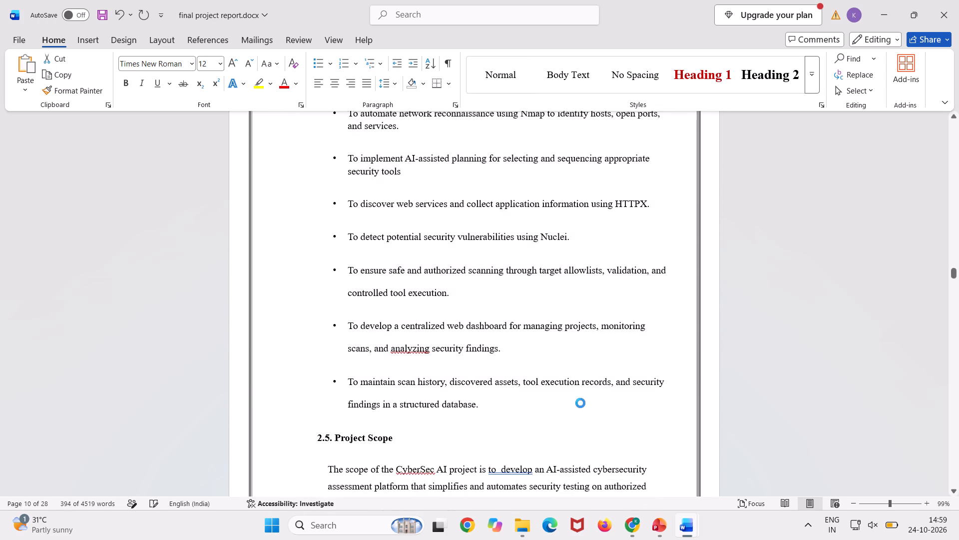
Delete the surplus blank lines between the Research Gap text and the 2.1.1 Drawbacks of Existing System heading.
scroll(580, 403, "up", 2)
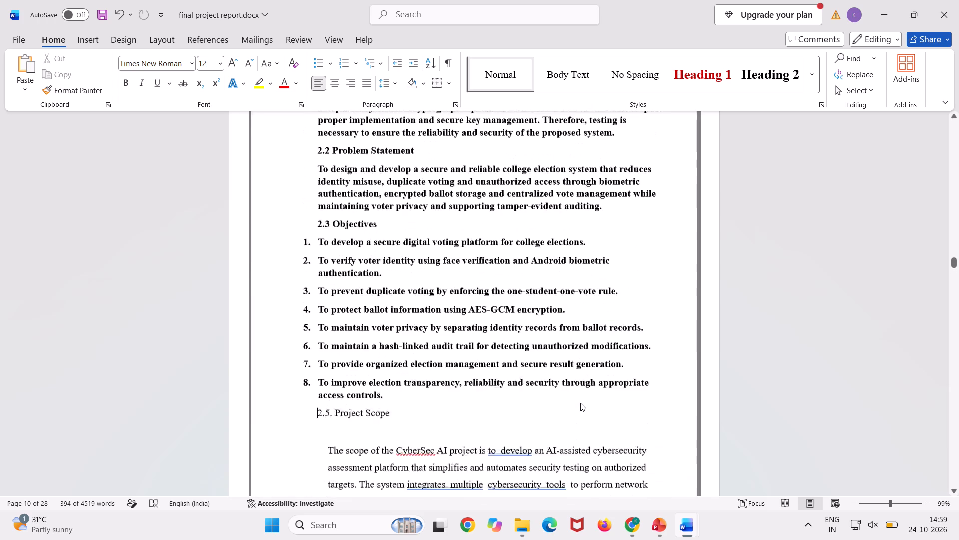
scroll(580, 403, "up", 6)
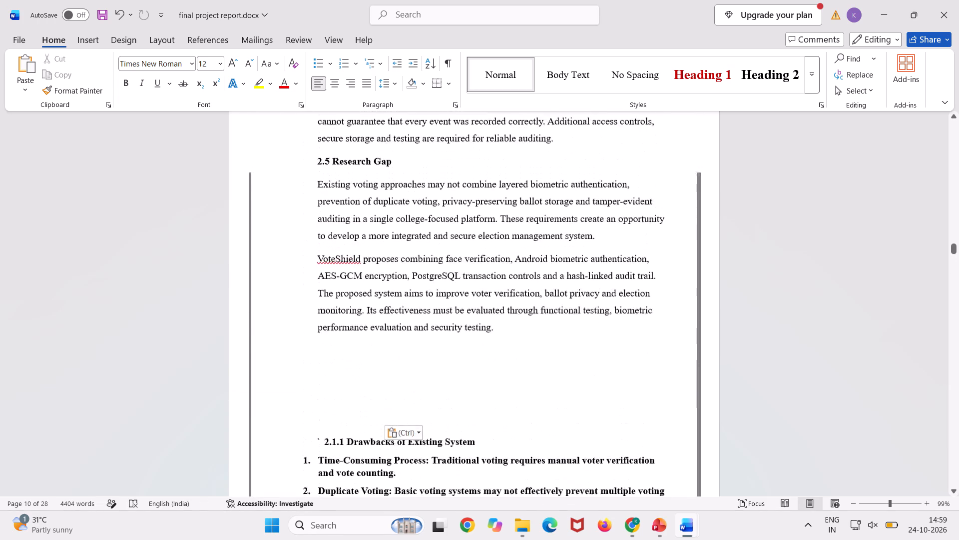
scroll(580, 403, "up", 1)
scroll(580, 403, "down", 4)
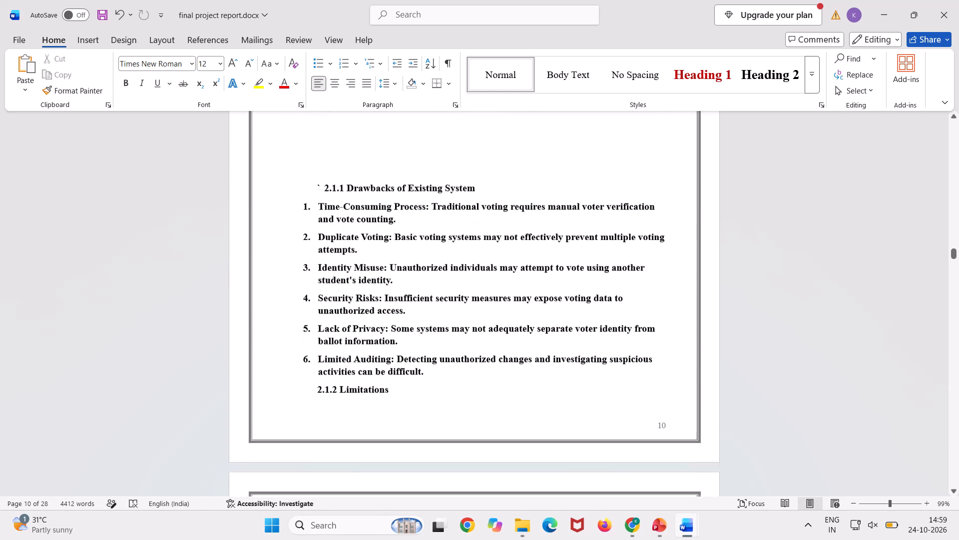
scroll(580, 403, "up", 1)
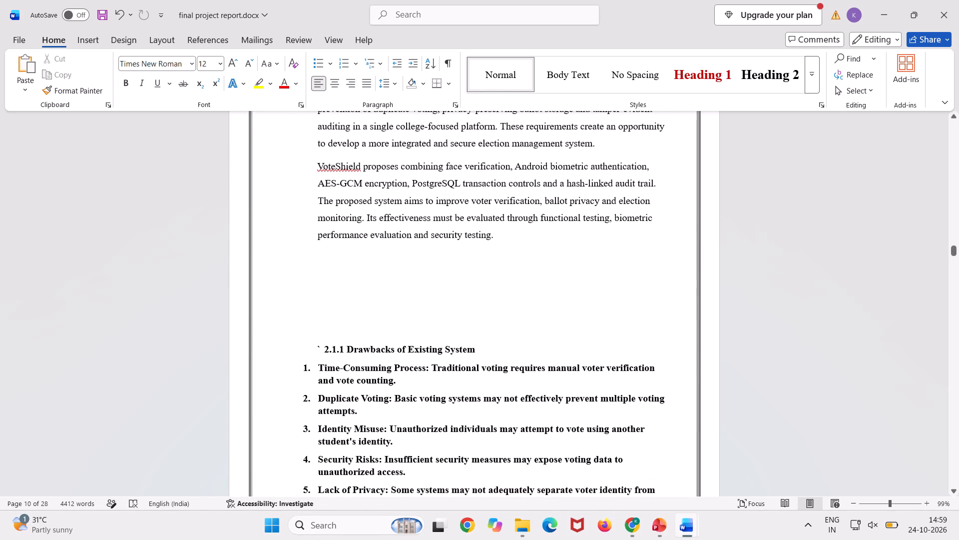
left_click(321, 319)
key("BackSpace")
key("BackSpace")
key("BackSpace")
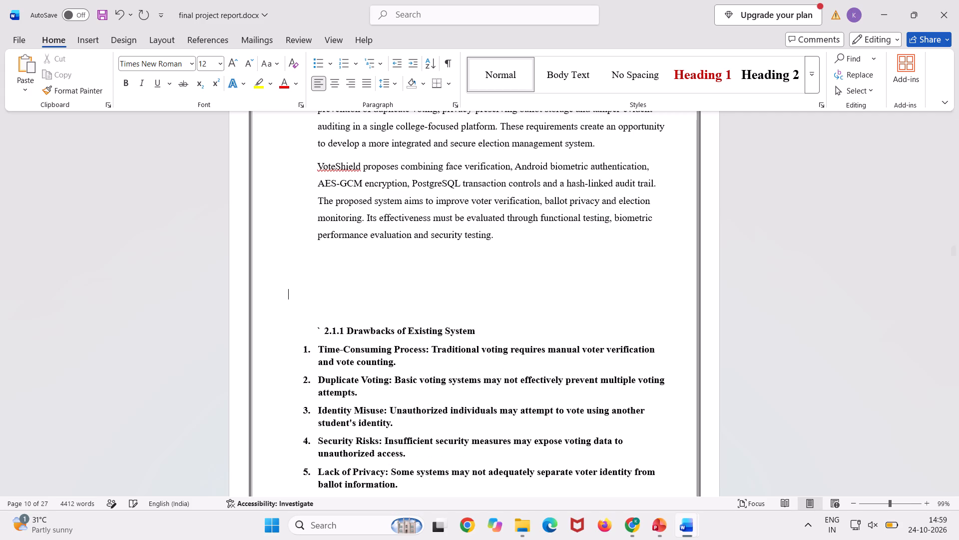
key("BackSpace")
key("BackSpace")
key("BackSpace")
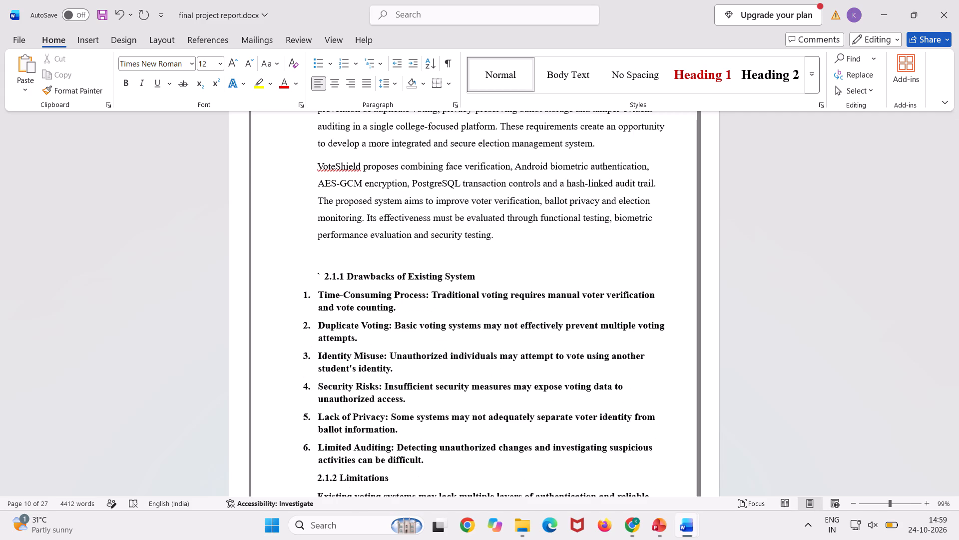
Remove the stray mark and indent before the 2.1.1 Drawbacks of Existing System heading, leaving one blank line above it.
left_click(327, 277)
key("Left")
key("BackSpace")
key("BackSpace")
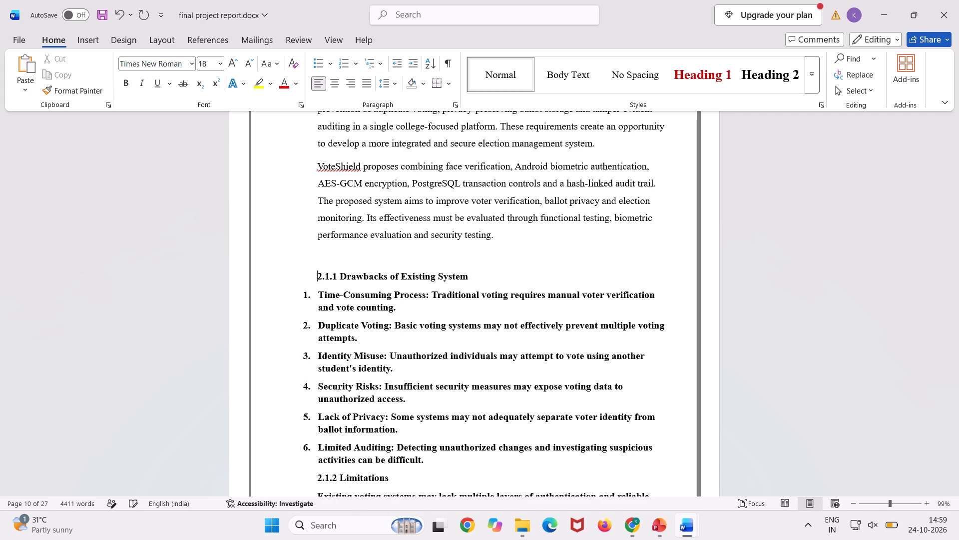
key("BackSpace")
key("BackSpace")
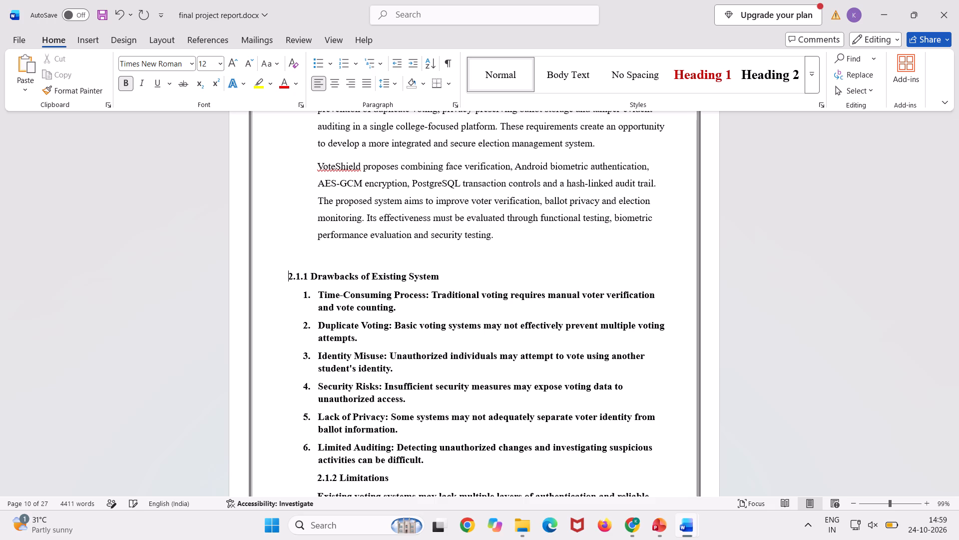
key("BackSpace")
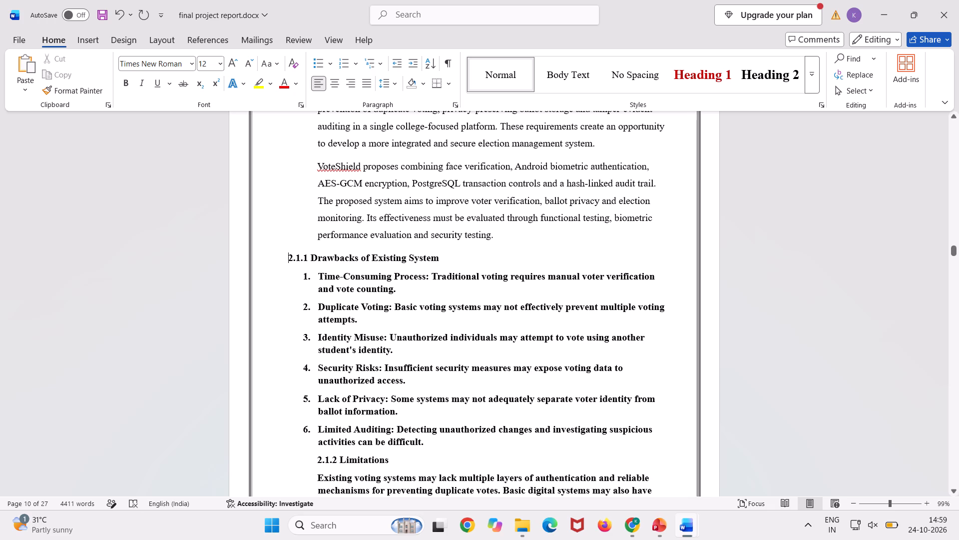
left_click(507, 240)
key("Return")
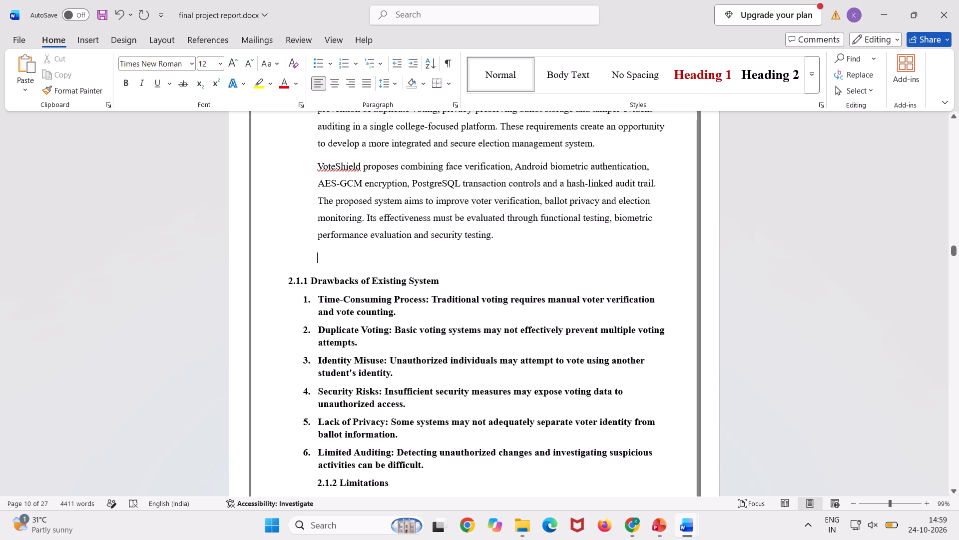
Insert blank lines after the Limited Auditing item to push the 2.1.2 Limitations heading onto the following page.
scroll(467, 301, "down", 2)
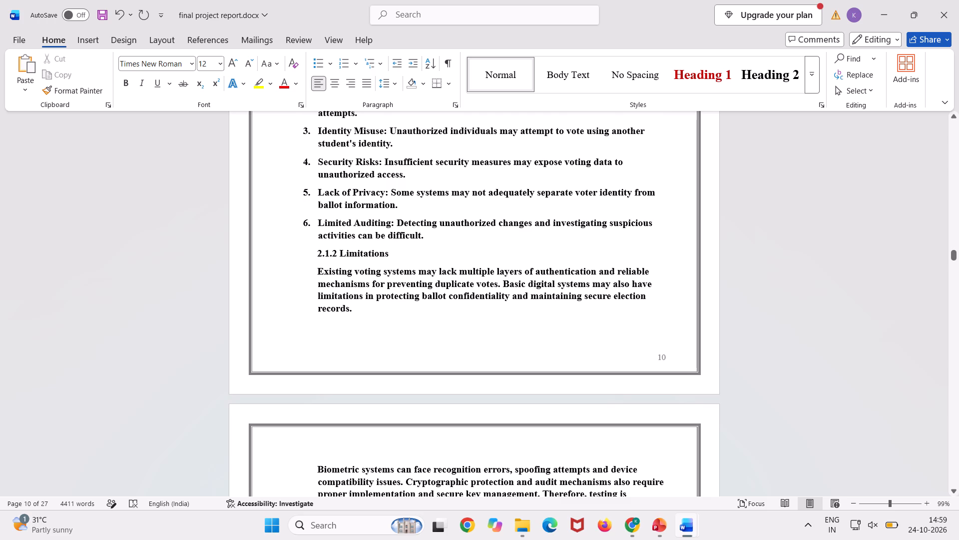
scroll(467, 301, "up", 1)
left_click(437, 316)
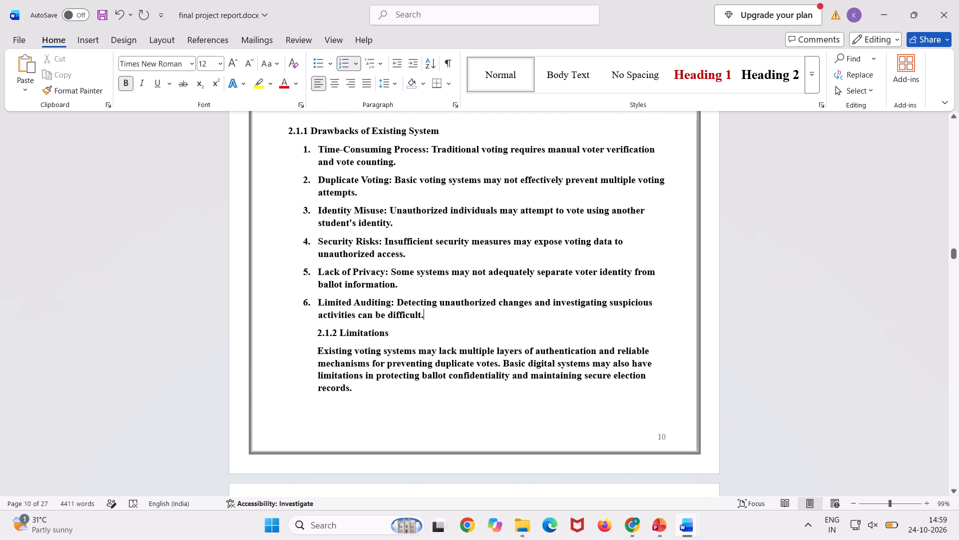
key("Return")
key("Return")
key("Return")
key("Return")
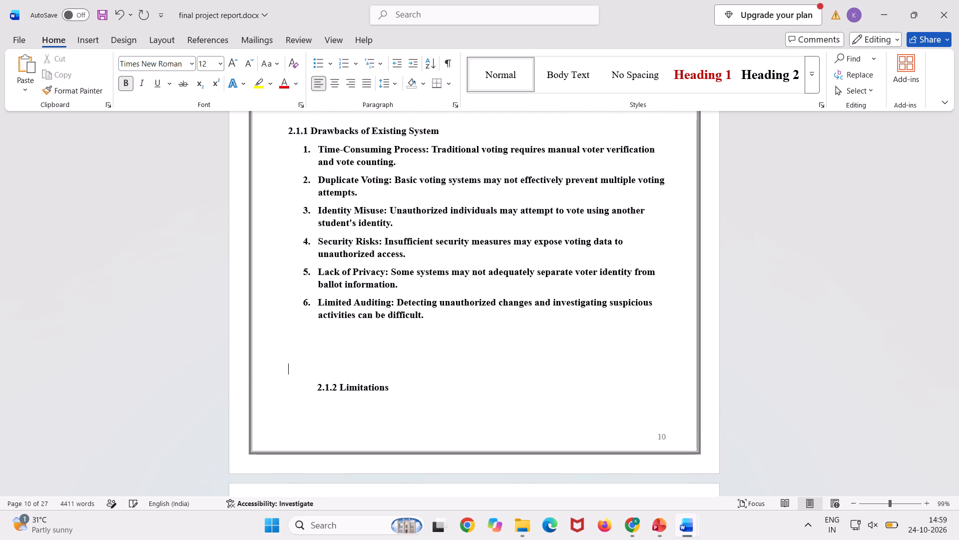
key("Return")
key("Return")
Remove bold from the whole 2.1.1 Drawbacks of Existing System section and reapply bold to its heading only.
scroll(437, 316, "up", 1)
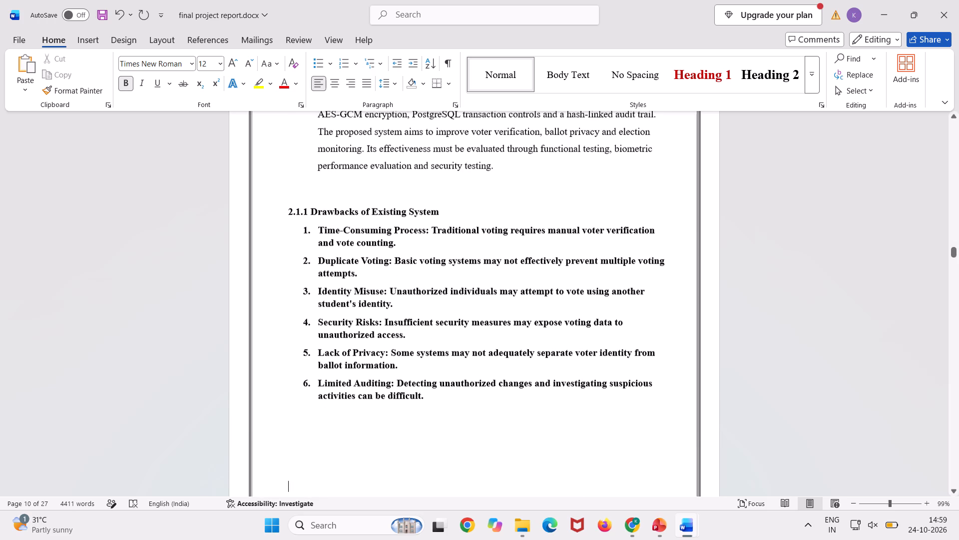
left_click_drag(287, 209, 410, 400)
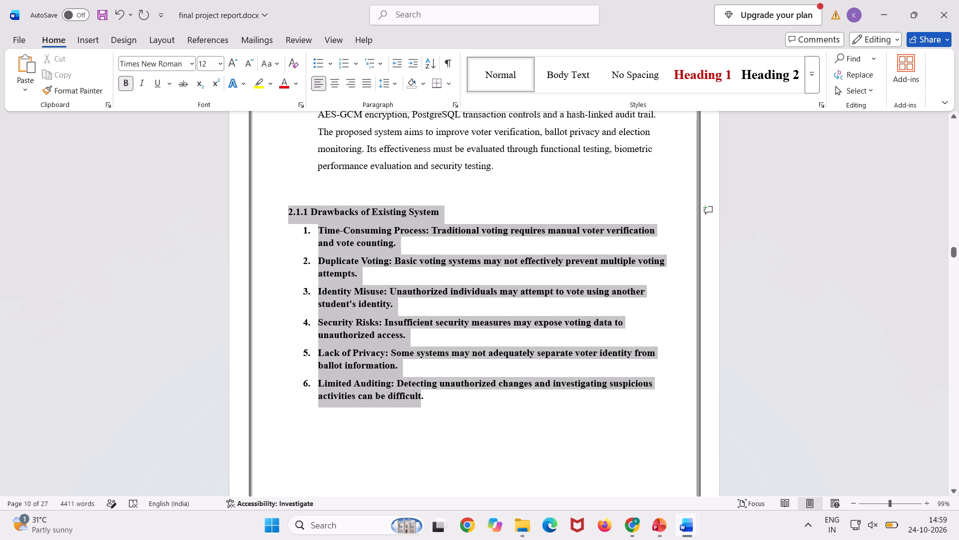
left_click_drag(410, 400, 414, 414)
left_click(126, 83)
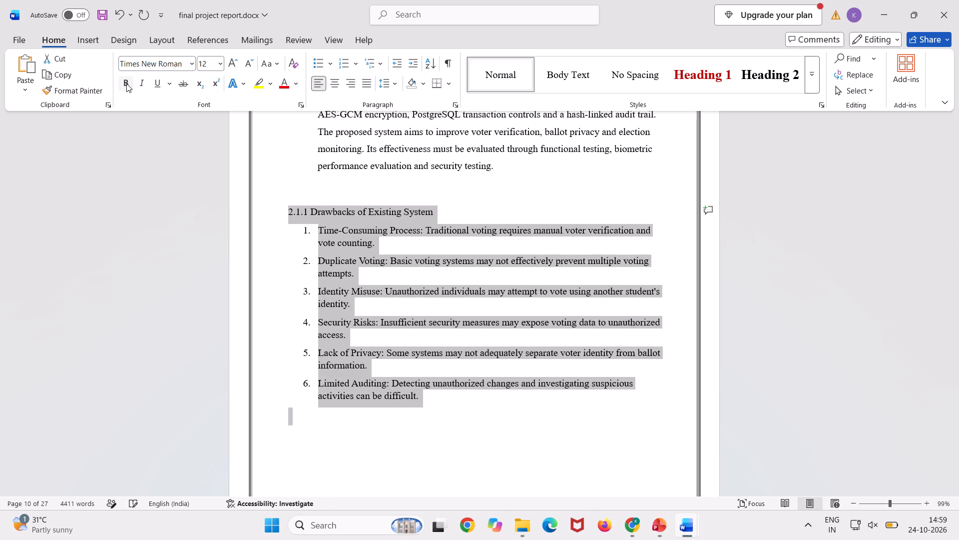
left_click(438, 209)
left_click_drag(438, 209, 394, 210)
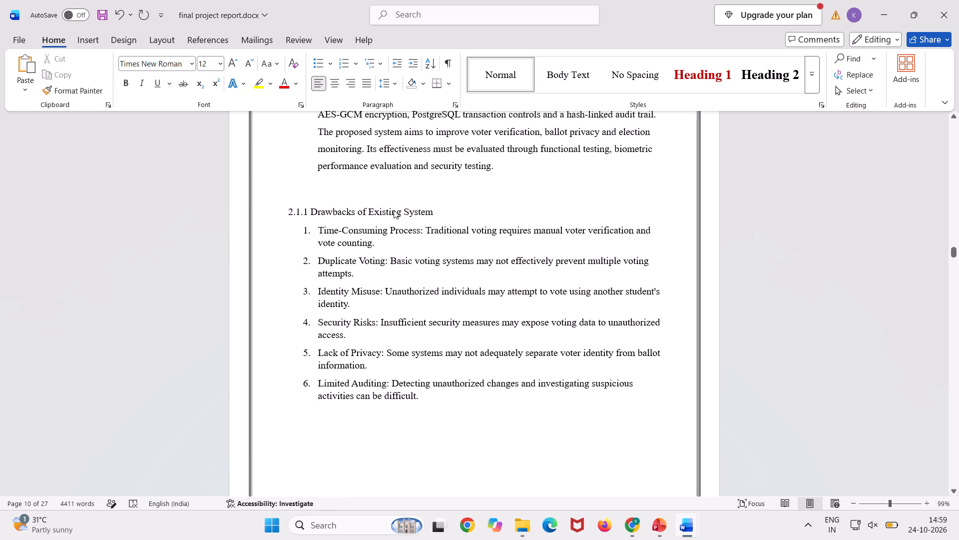
left_click_drag(394, 210, 288, 208)
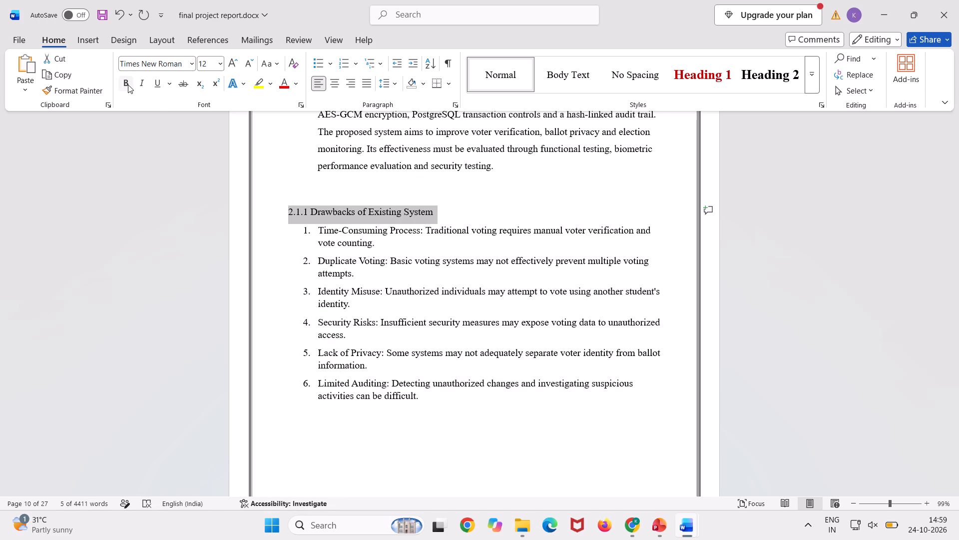
left_click(128, 84)
left_click(341, 295)
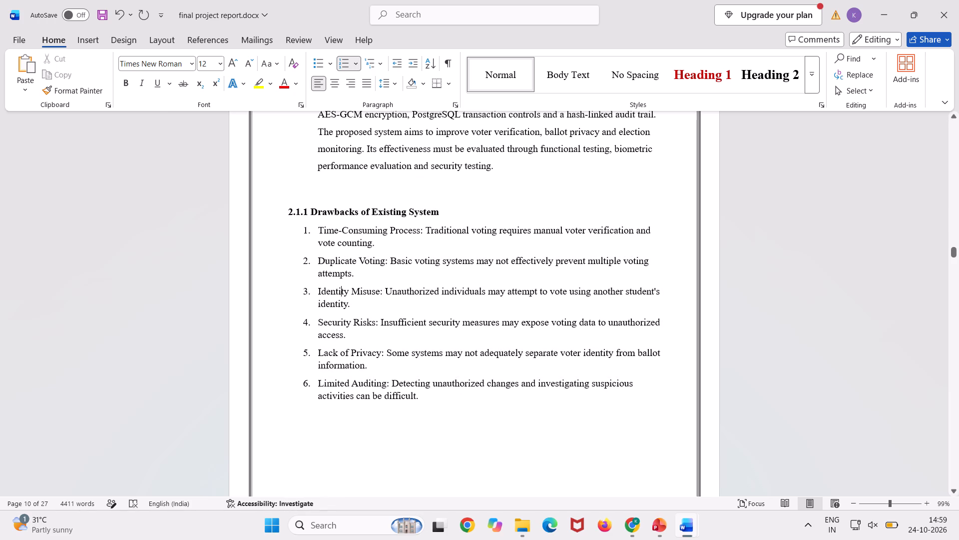
Justify the six numbered drawbacks under 2.1.1 Drawbacks of Existing System.
left_click_drag(427, 401, 281, 229)
left_click(368, 83)
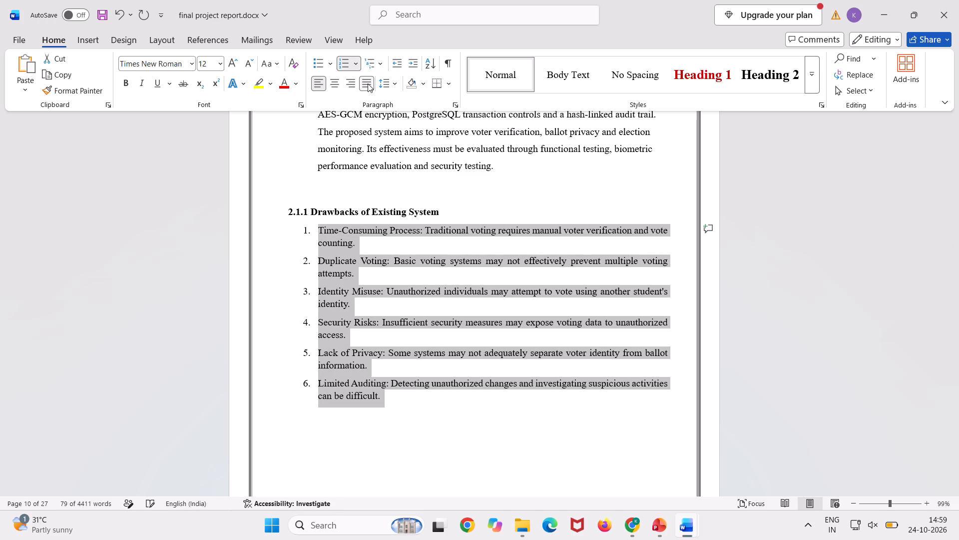
left_click(407, 408)
Remove bold from the 2.1.2 Limitations heading and its two paragraphs.
scroll(407, 408, "down", 1)
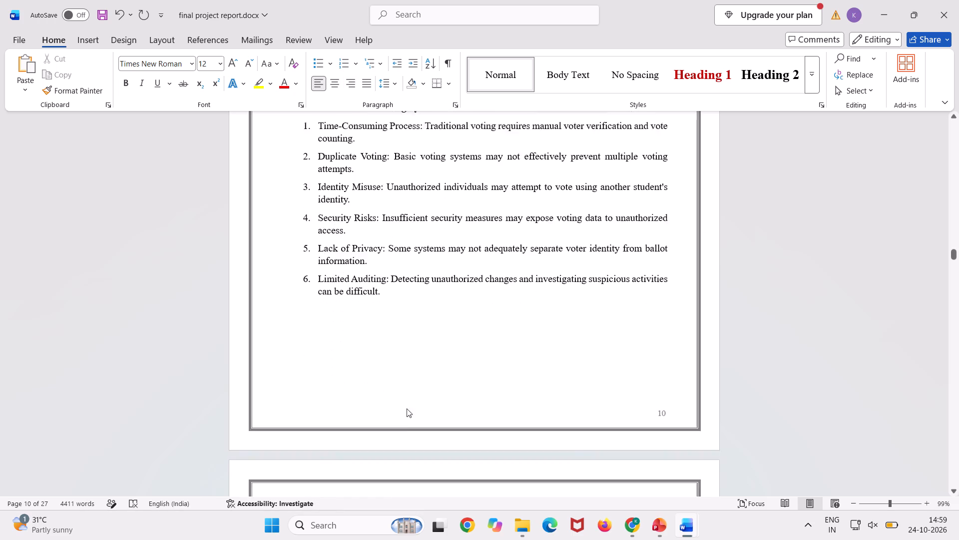
scroll(407, 408, "down", 4)
scroll(407, 408, "up", 1)
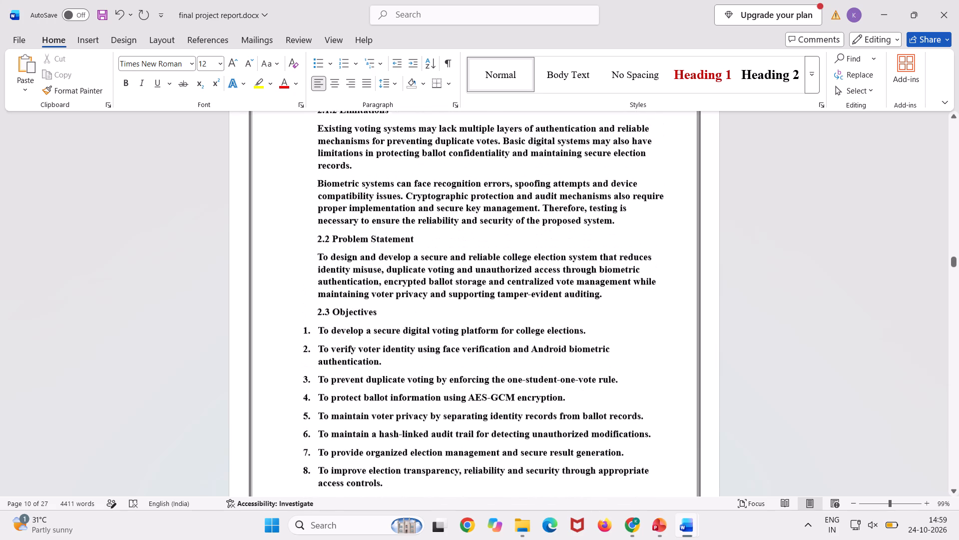
scroll(407, 408, "up", 1)
scroll(431, 322, "up", 1)
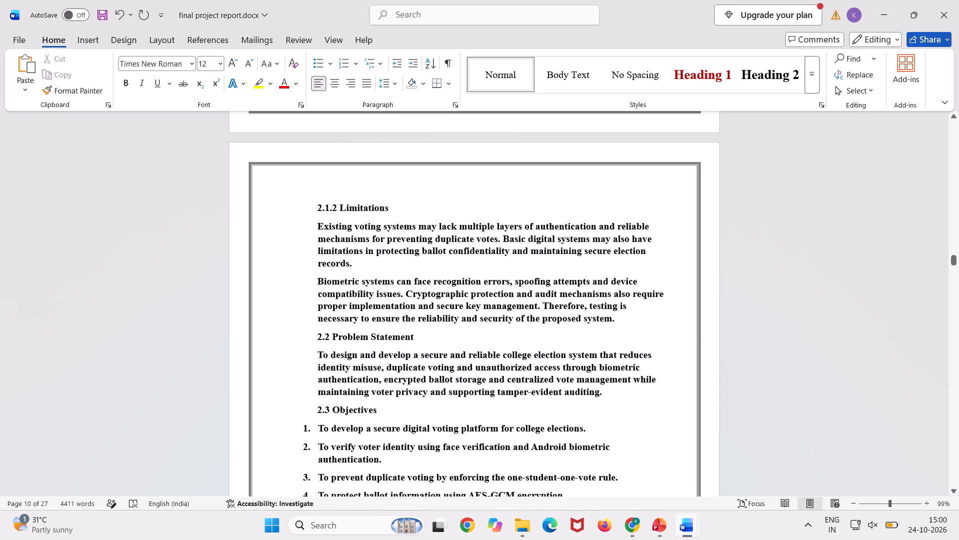
left_click_drag(618, 322, 293, 203)
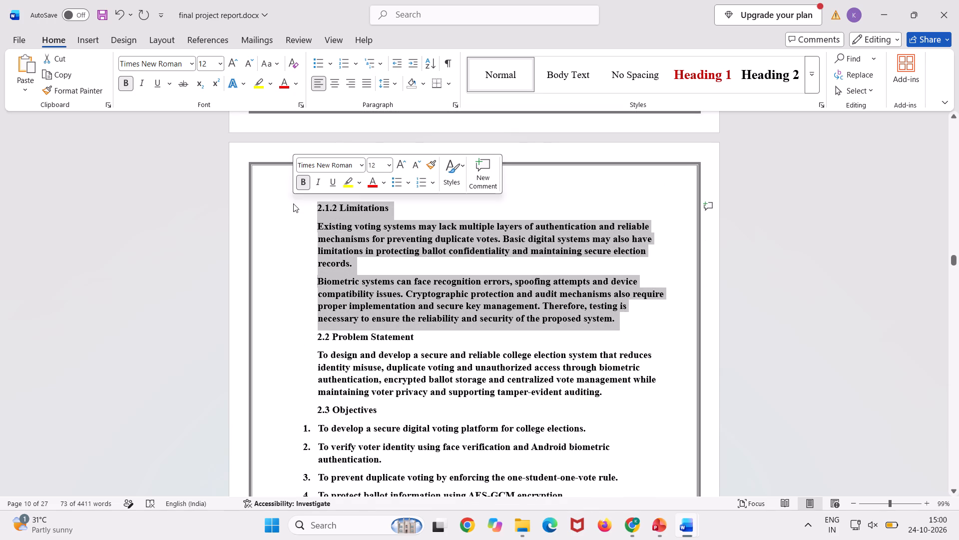
left_click(302, 187)
left_click(402, 211)
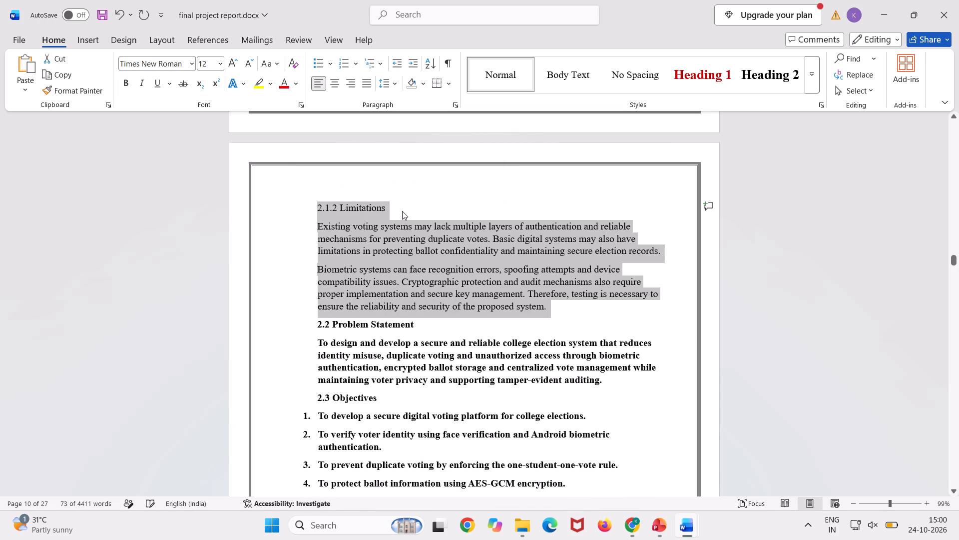
Reapply bold to the 2.1.2 Limitations heading only.
left_click_drag(400, 208, 312, 207)
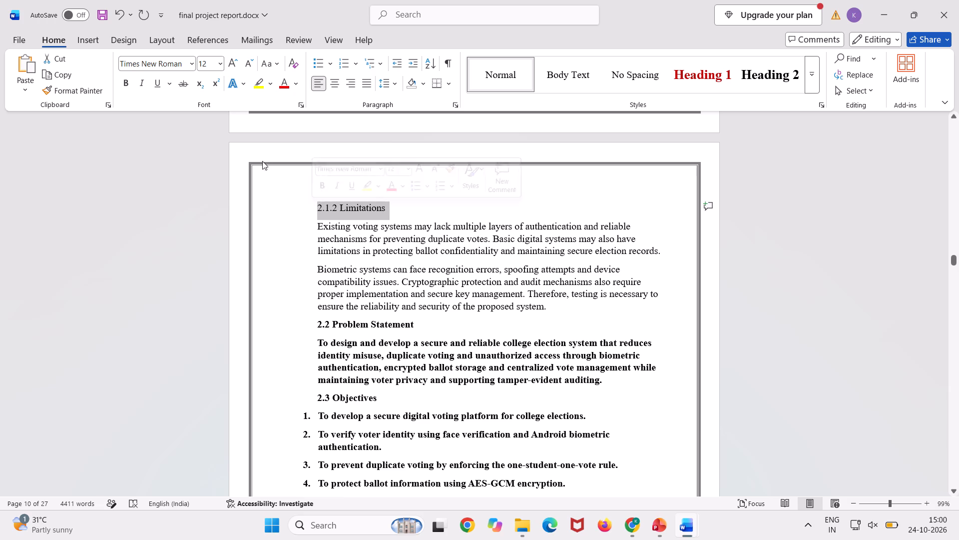
key("ctrl+b")
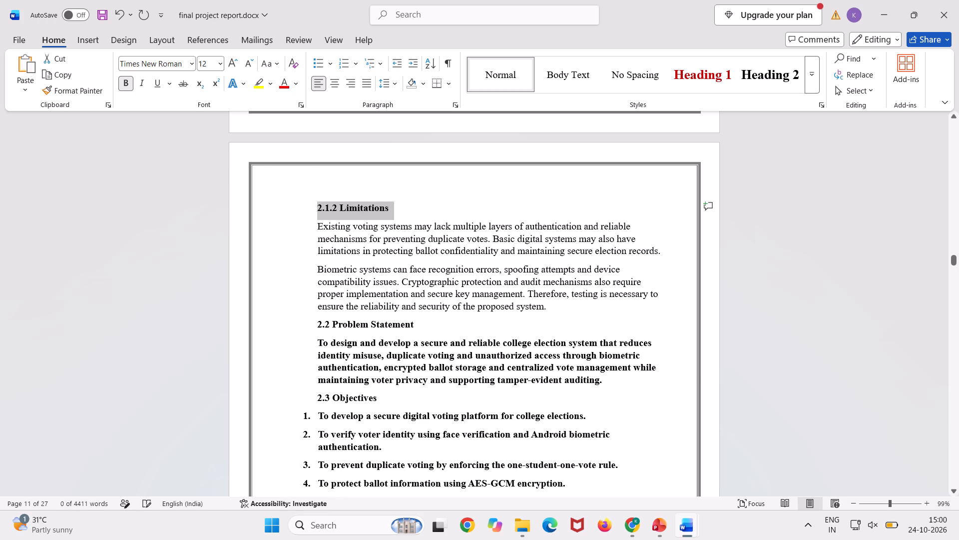
left_click(408, 211)
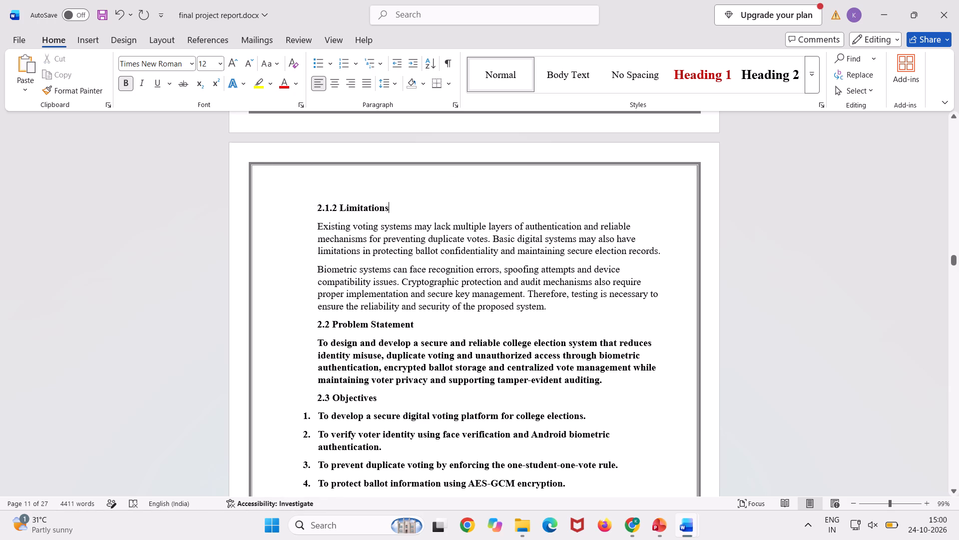
Remove the indent from the 2.1.2 Limitations heading so it lines up with the 2.1.1 heading, keeping it at the top of its page.
left_click(315, 206)
key("BackSpace")
key("BackSpace")
key("BackSpace")
key("Return")
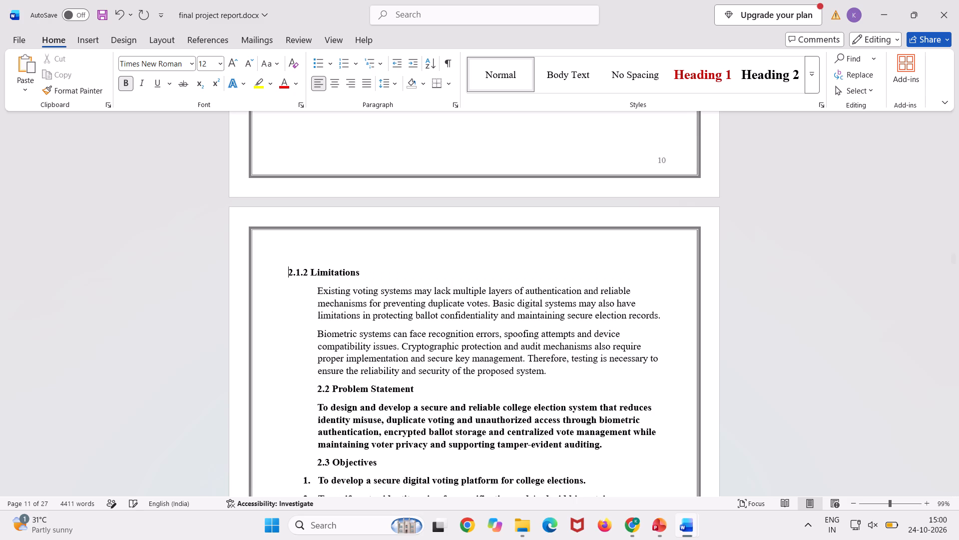
scroll(395, 300, "up", 4)
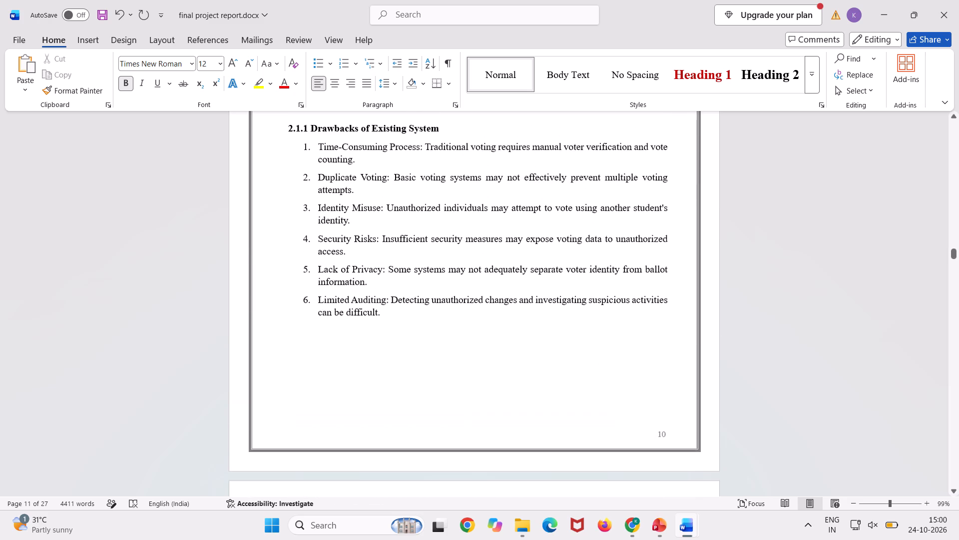
scroll(395, 300, "up", 1)
scroll(395, 300, "down", 2)
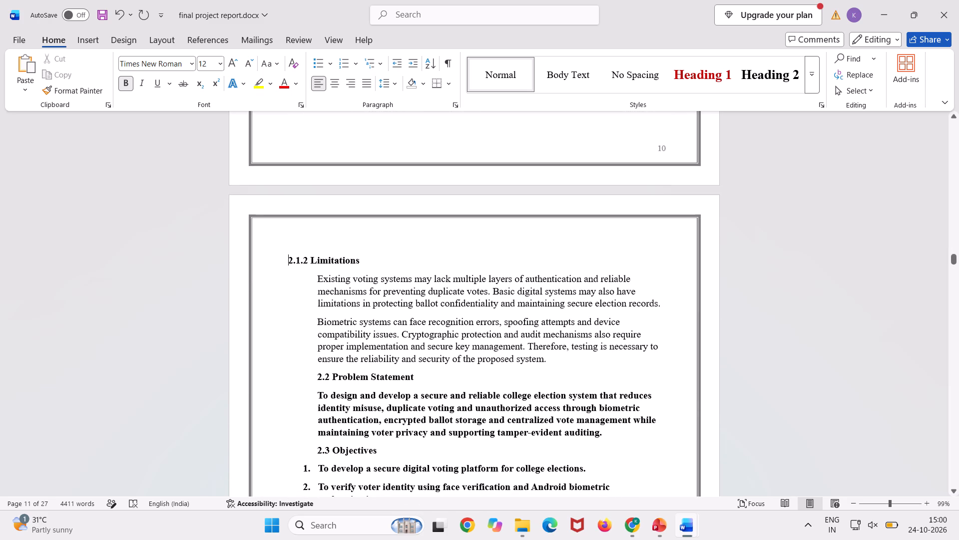
Split the two Limitations paragraphs into four, breaking before "Basic digital systems" and before "Cryptographic protection".
left_click(495, 292)
key("Return")
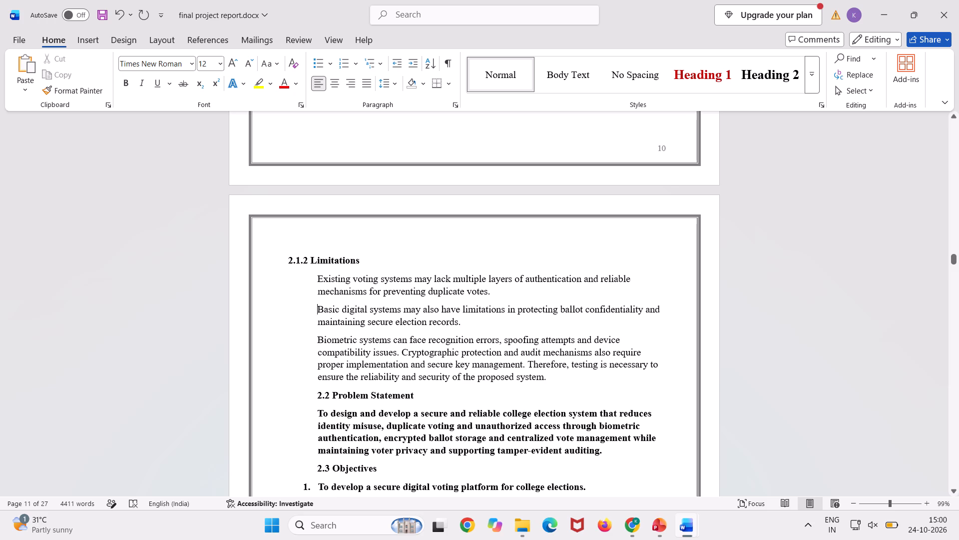
left_click(403, 353)
key("Return")
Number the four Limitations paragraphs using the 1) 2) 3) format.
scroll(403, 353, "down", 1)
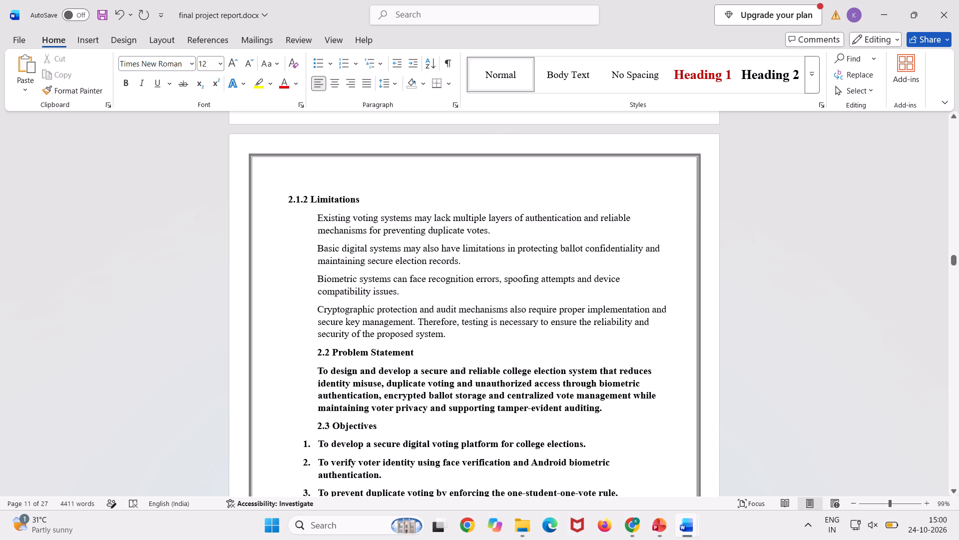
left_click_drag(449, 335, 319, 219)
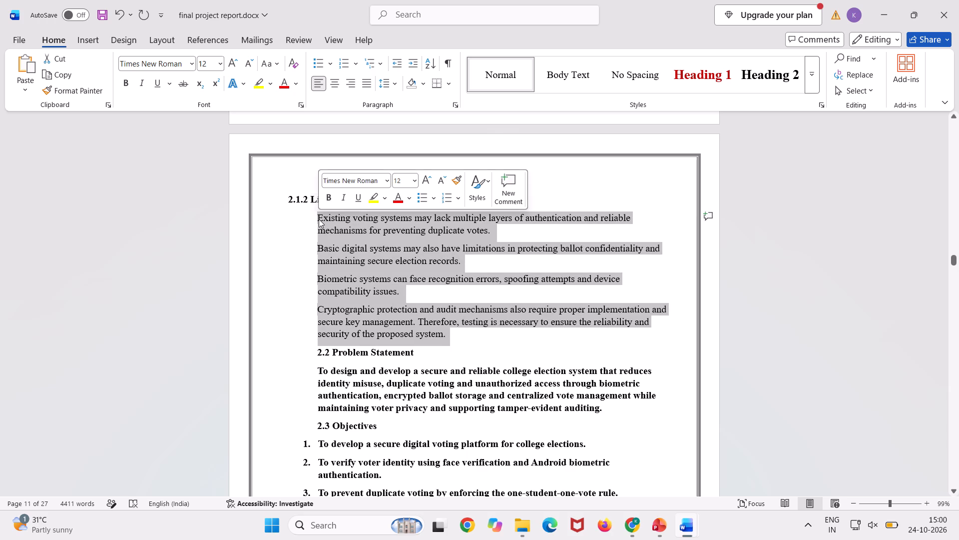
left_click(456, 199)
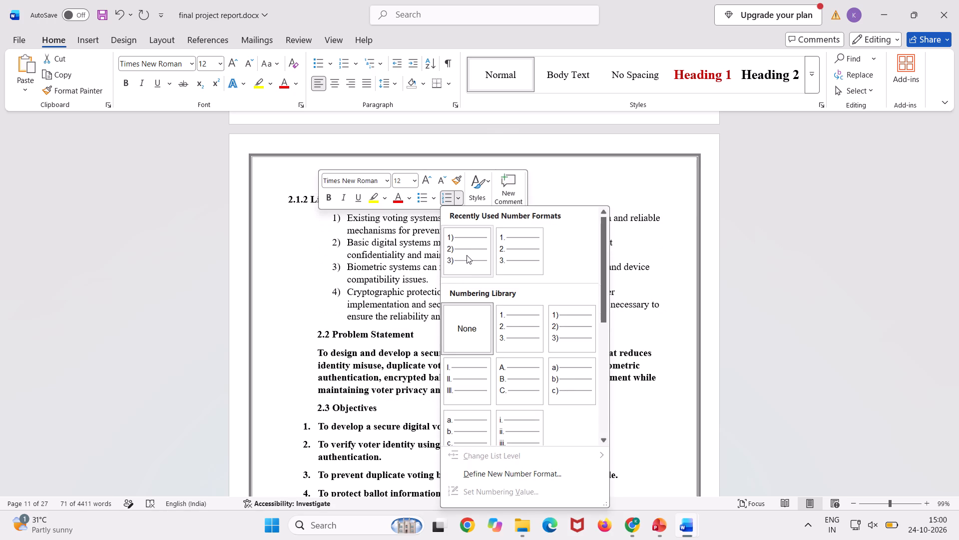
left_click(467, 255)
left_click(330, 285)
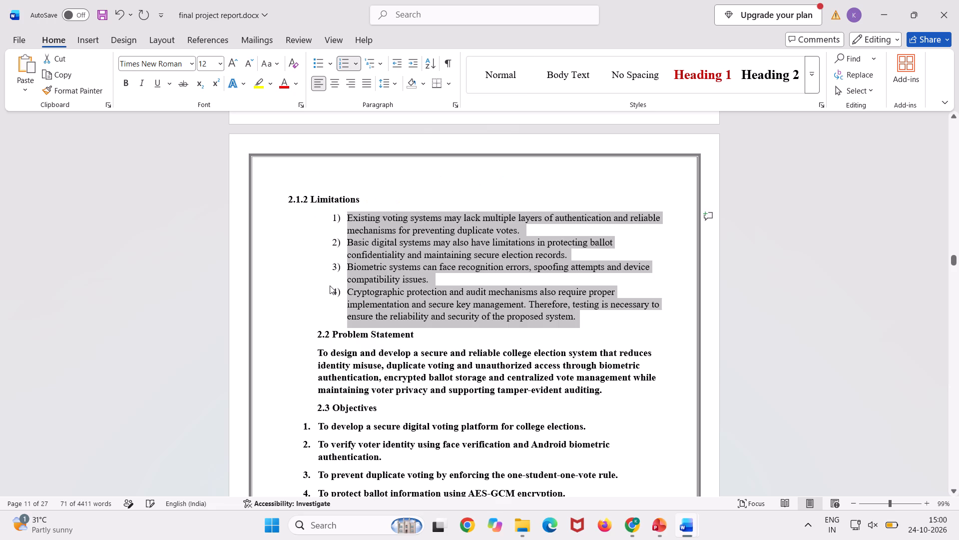
Apply the 1. 2. 3. number format to the four Limitations paragraphs, matching the drawbacks list above.
scroll(330, 285, "up", 5)
scroll(330, 285, "down", 1)
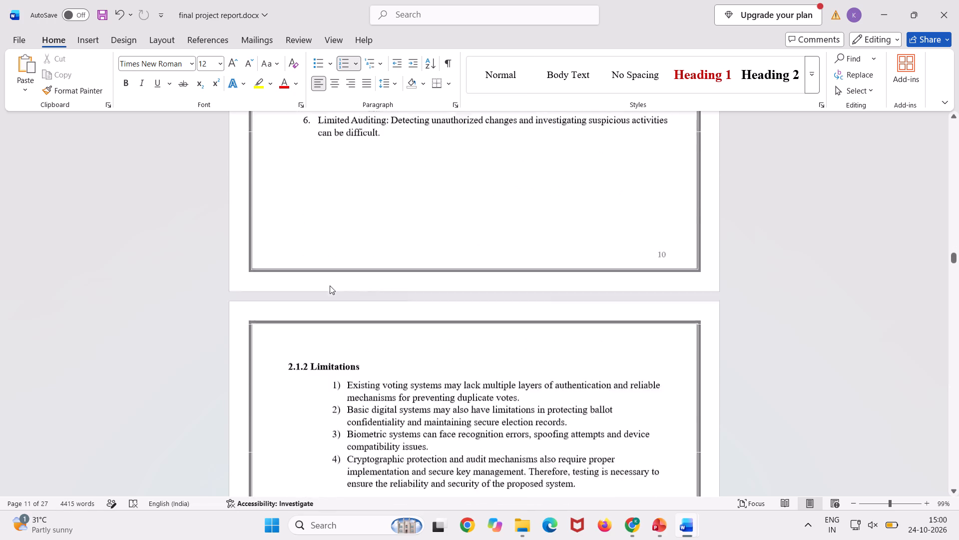
scroll(330, 285, "down", 1)
left_click_drag(580, 423, 320, 322)
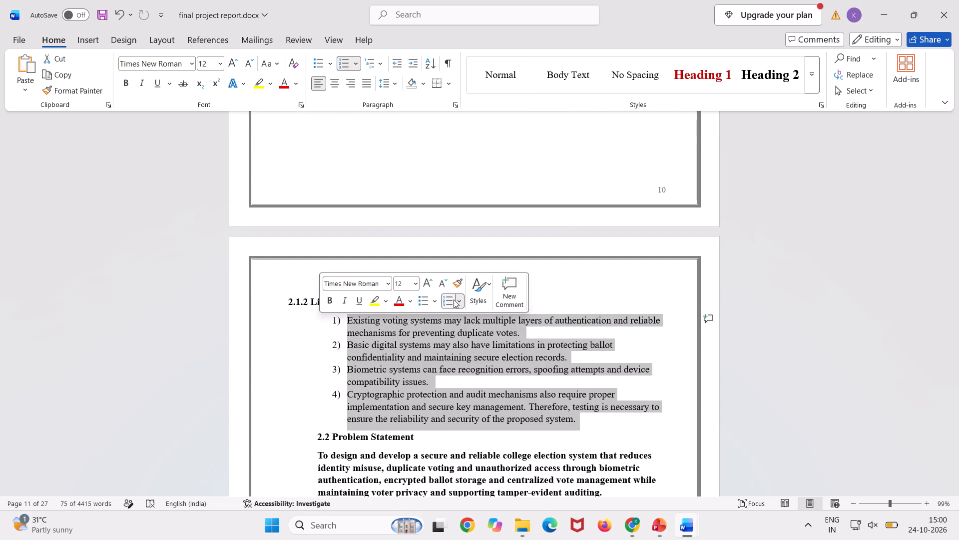
left_click(460, 301)
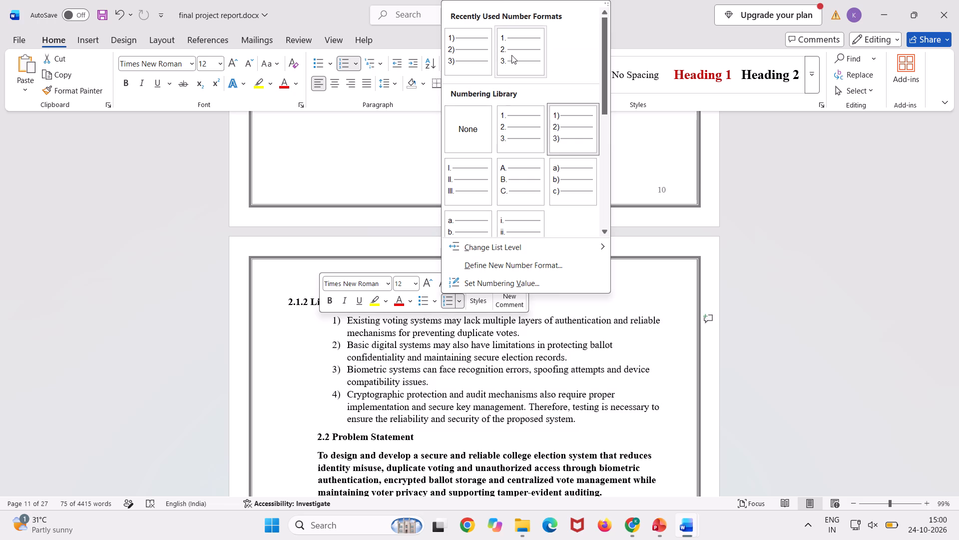
left_click(511, 55)
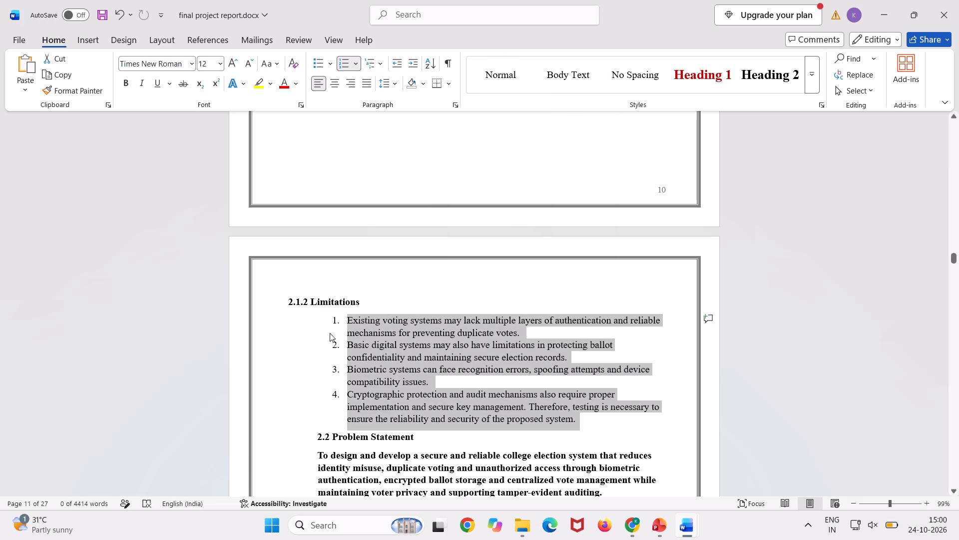
left_click(323, 321)
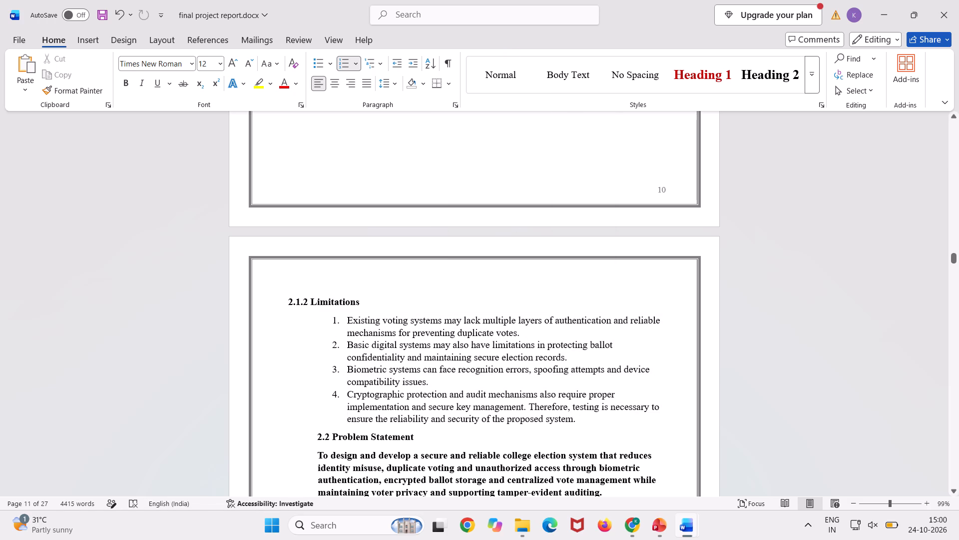
Insert an unnumbered blank line between the fourth limitation and the 2.2 Problem Statement heading.
left_click(380, 302)
scroll(380, 302, "up", 1)
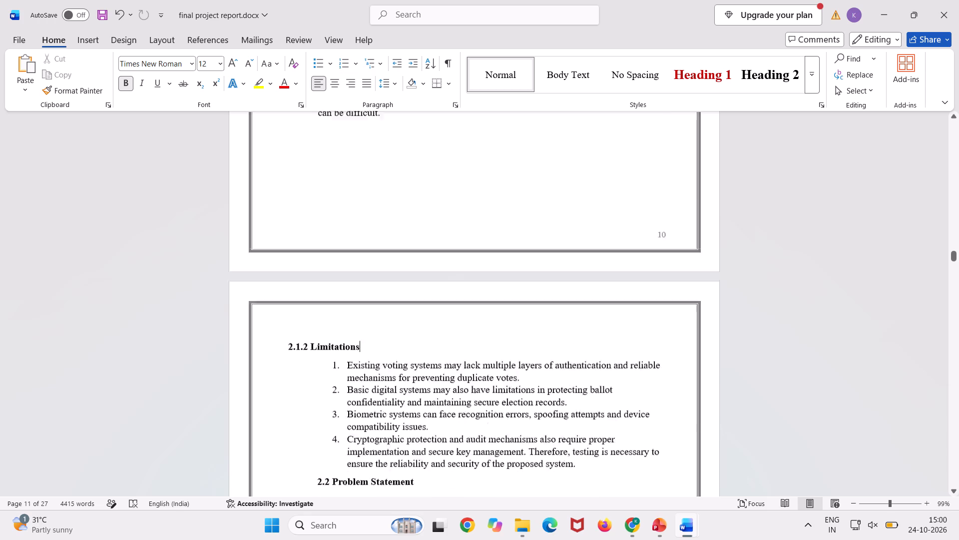
scroll(380, 302, "up", 2)
scroll(380, 302, "down", 3)
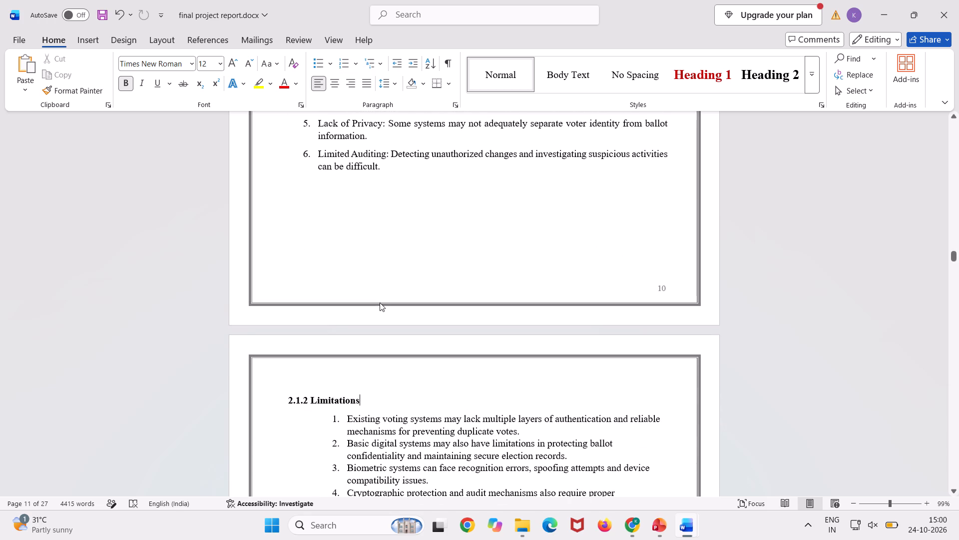
scroll(380, 302, "down", 2)
scroll(380, 302, "up", 1)
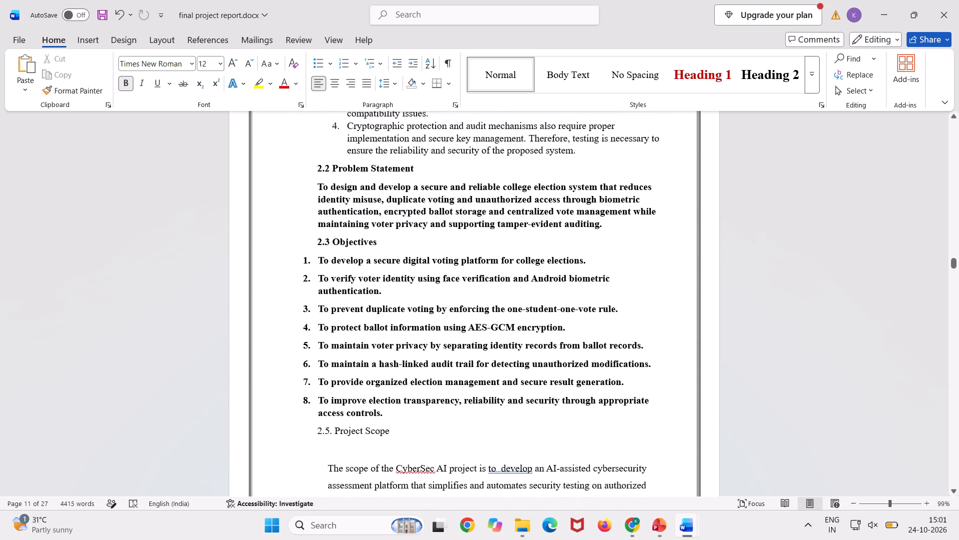
left_click(581, 155)
key("Return")
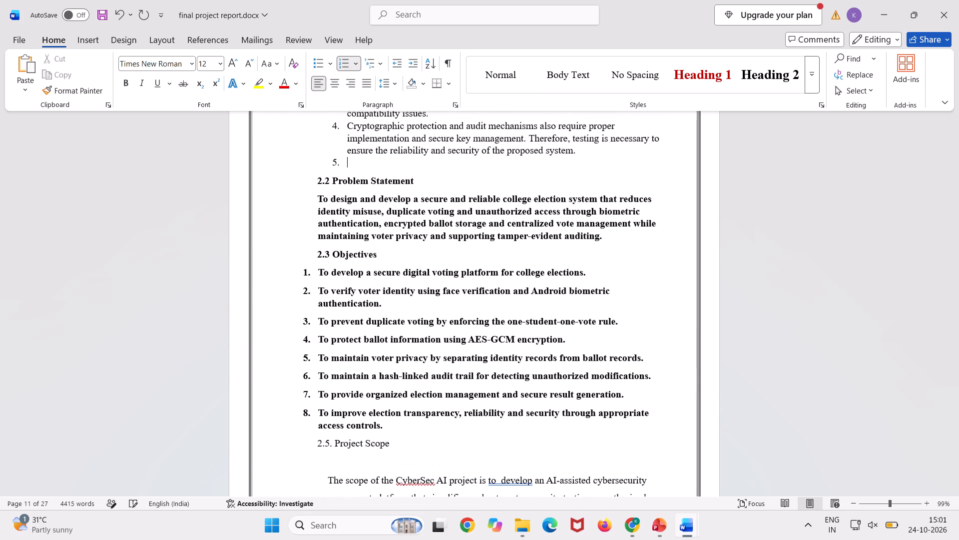
key("Return")
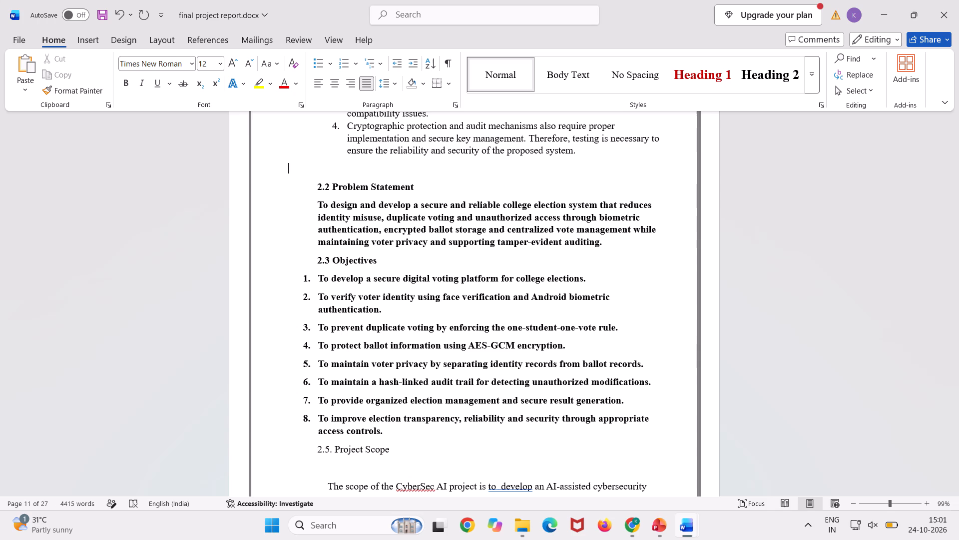
Remove the indent from the 2.2 Problem Statement heading.
left_click(322, 186)
key("Left")
key("BackSpace")
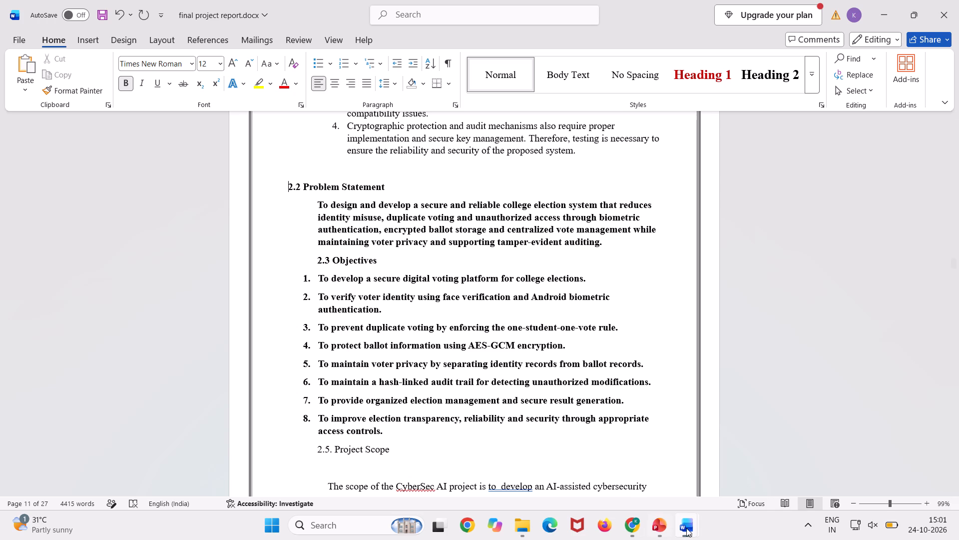
left_click(643, 470)
scroll(605, 320, "down", 3)
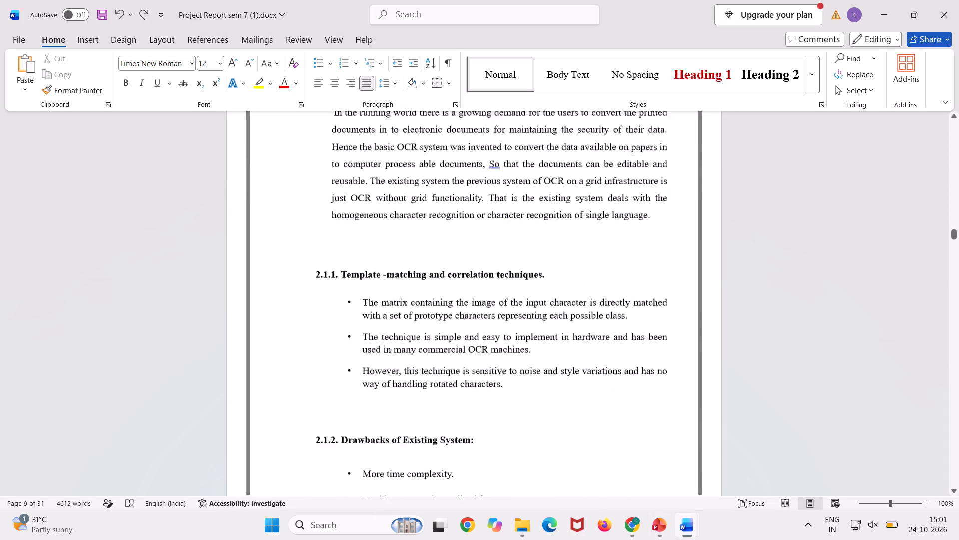
scroll(605, 320, "down", 3)
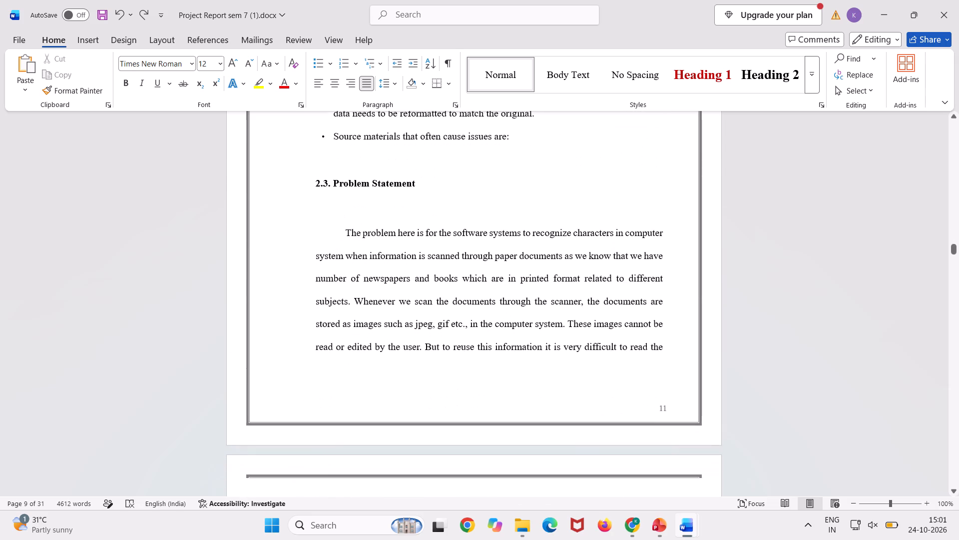
scroll(605, 320, "down", 4)
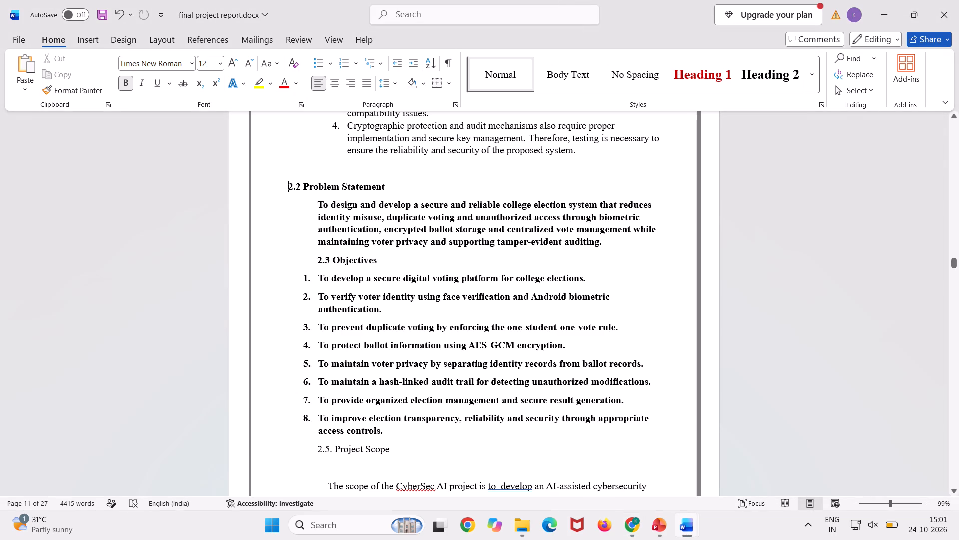
left_click_drag(605, 243, 321, 205)
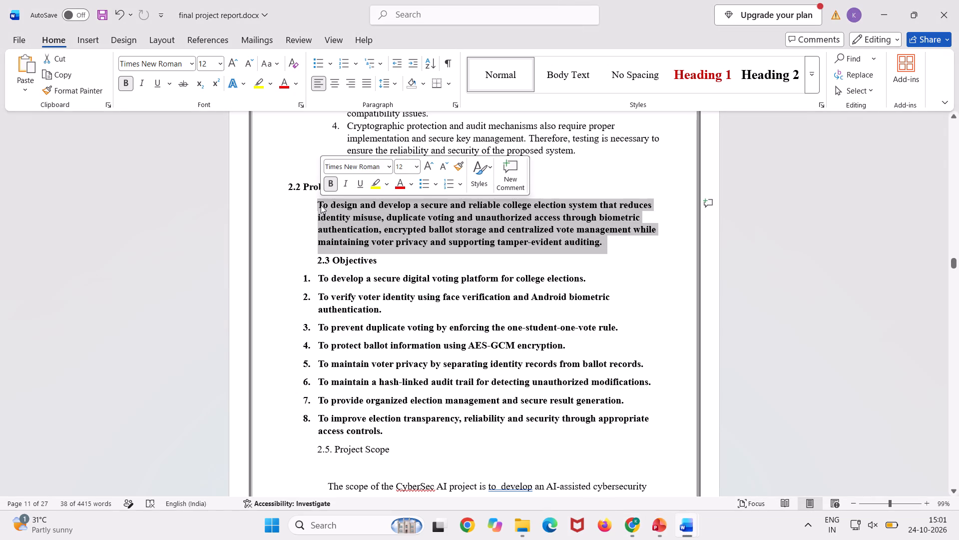
left_click(332, 187)
key("ctrl+v")
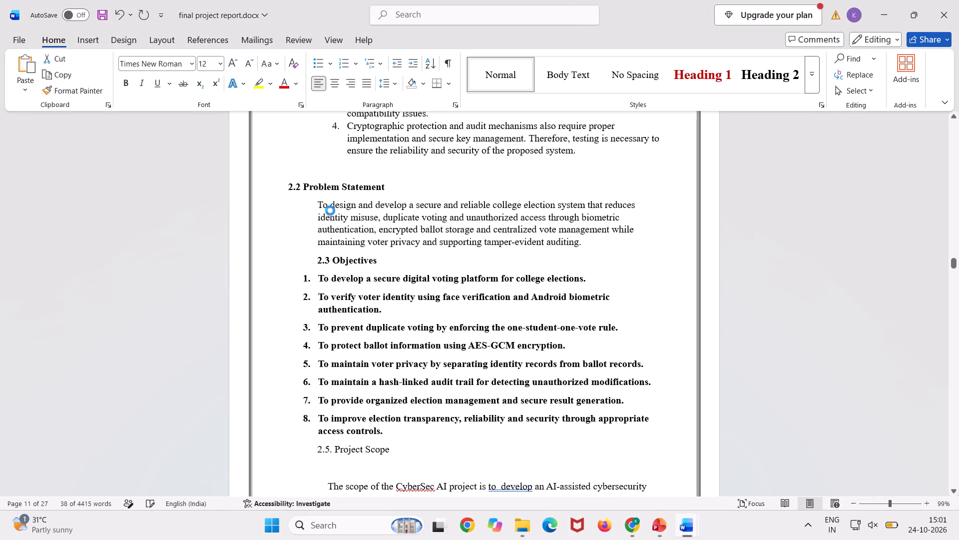
Delete the duplicate 2.2 Problem Statement heading above the pasted paragraphs.
left_click(420, 206)
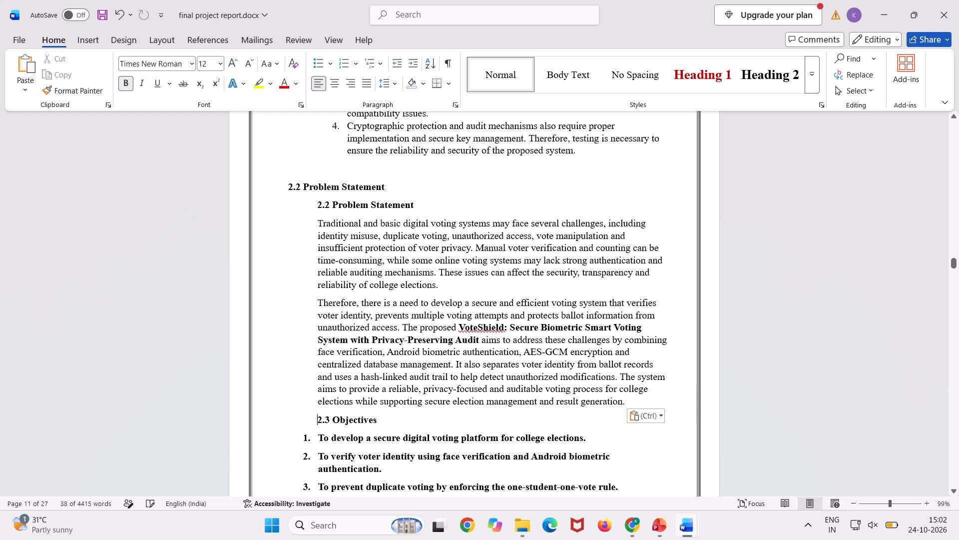
left_click_drag(420, 206, 309, 203)
key("BackSpace")
key("BackSpace")
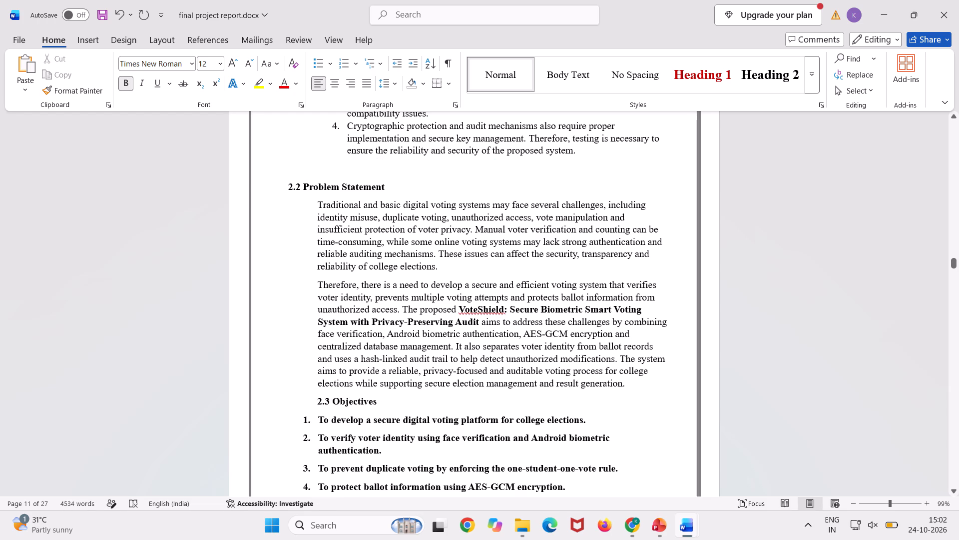
Justify the two Problem Statement paragraphs.
left_click_drag(629, 383, 320, 208)
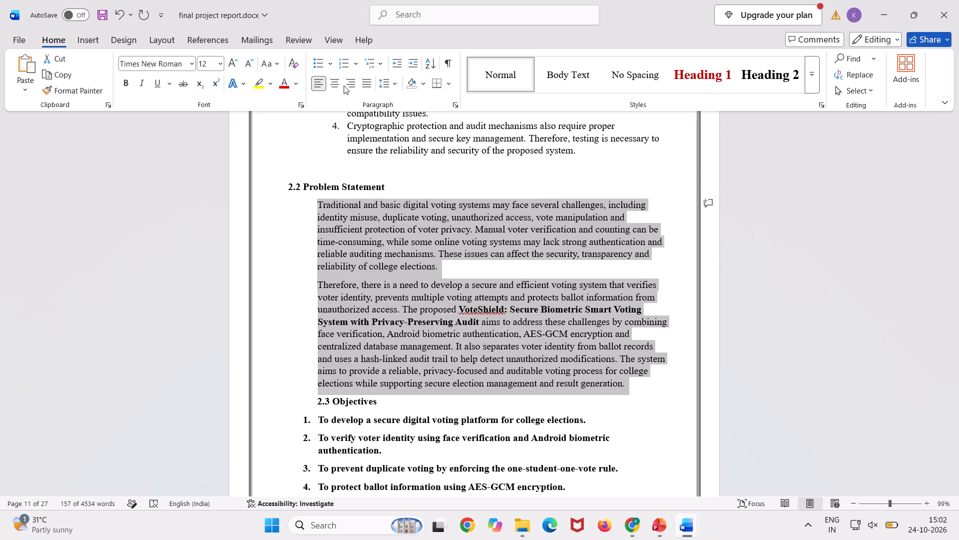
left_click(370, 87)
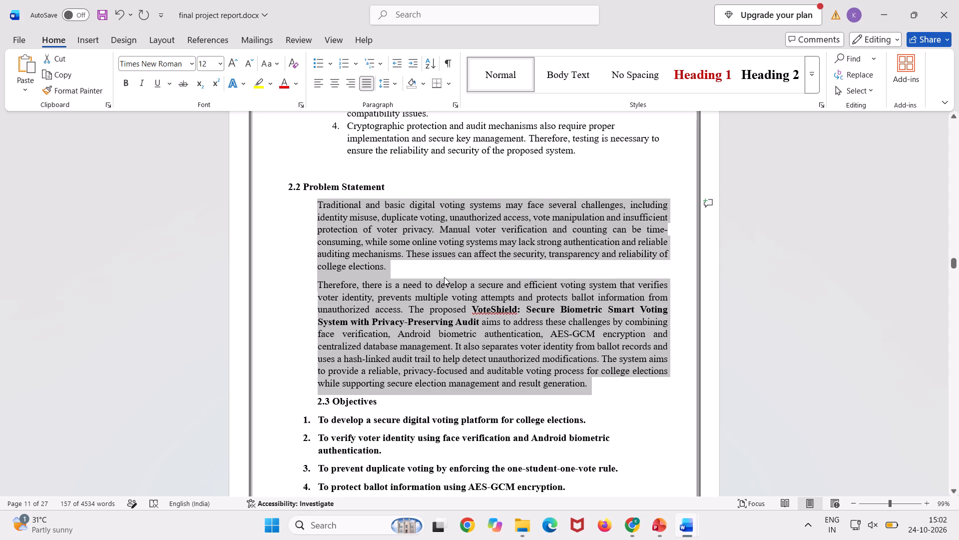
left_click(444, 276)
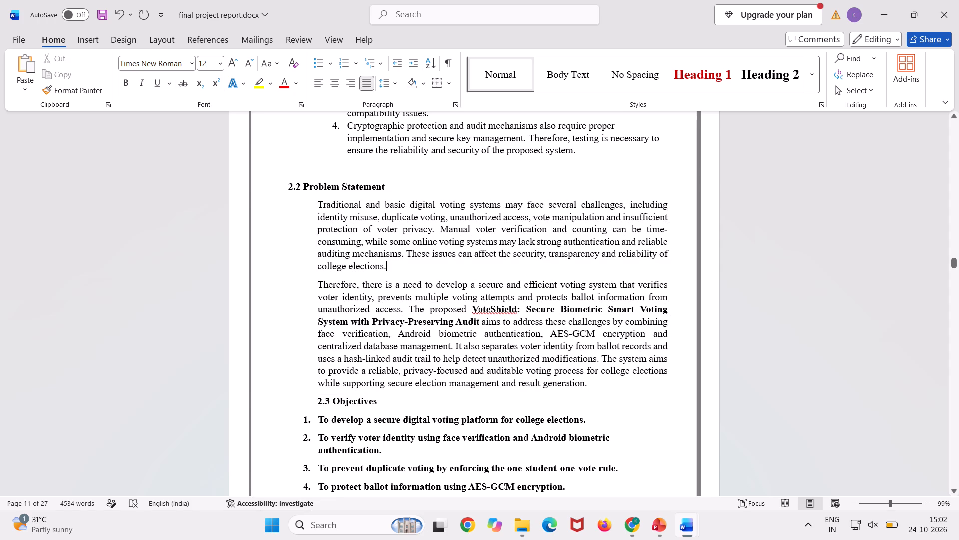
Set the line spacing of the four numbered items under 2.1.2 Limitations to 1.5.
scroll(629, 371, "up", 6)
scroll(629, 371, "down", 1)
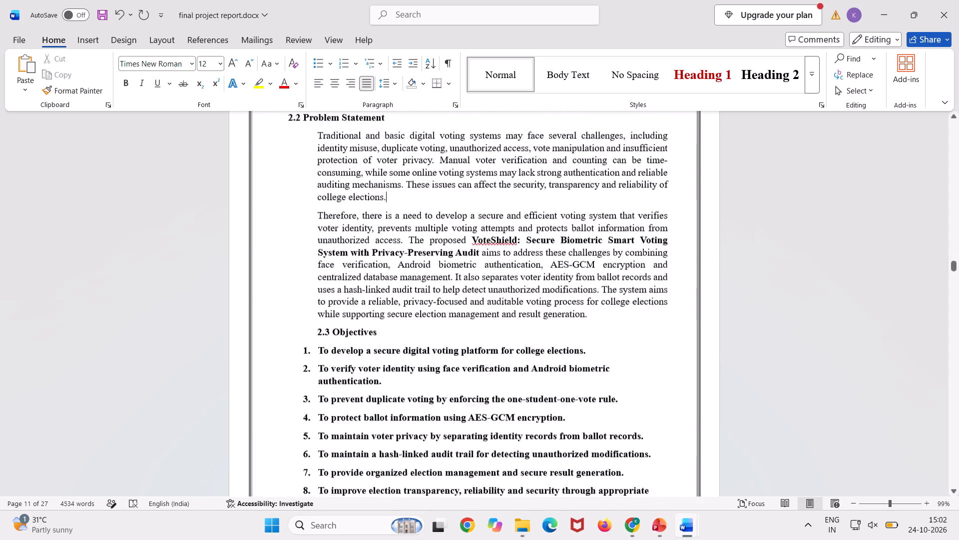
scroll(629, 371, "up", 4)
scroll(629, 371, "down", 2)
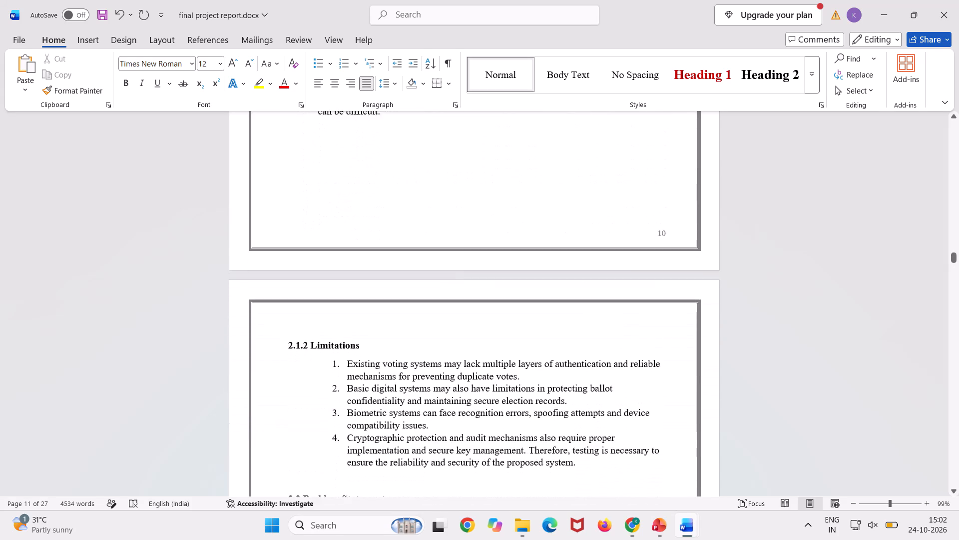
left_click_drag(586, 463, 341, 354)
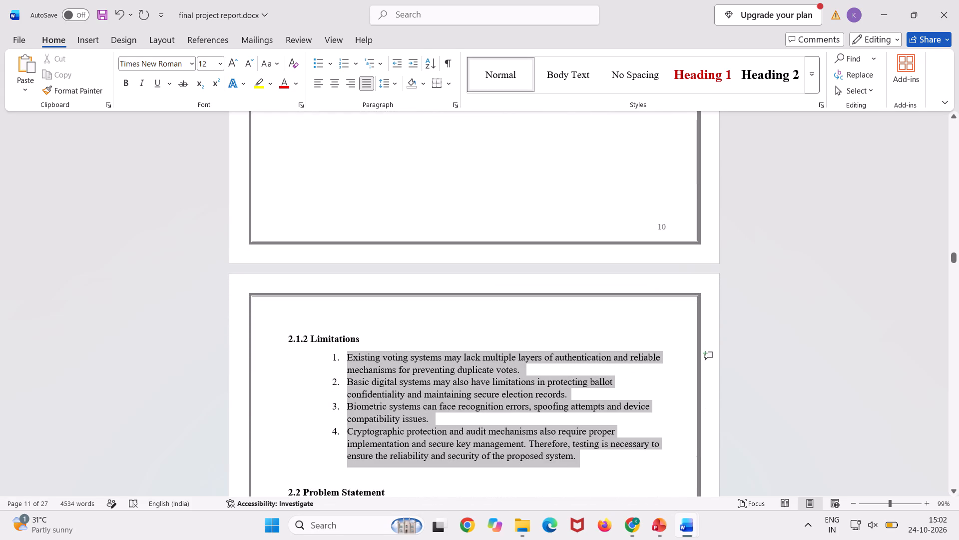
left_click_drag(341, 354, 342, 354)
left_click(395, 83)
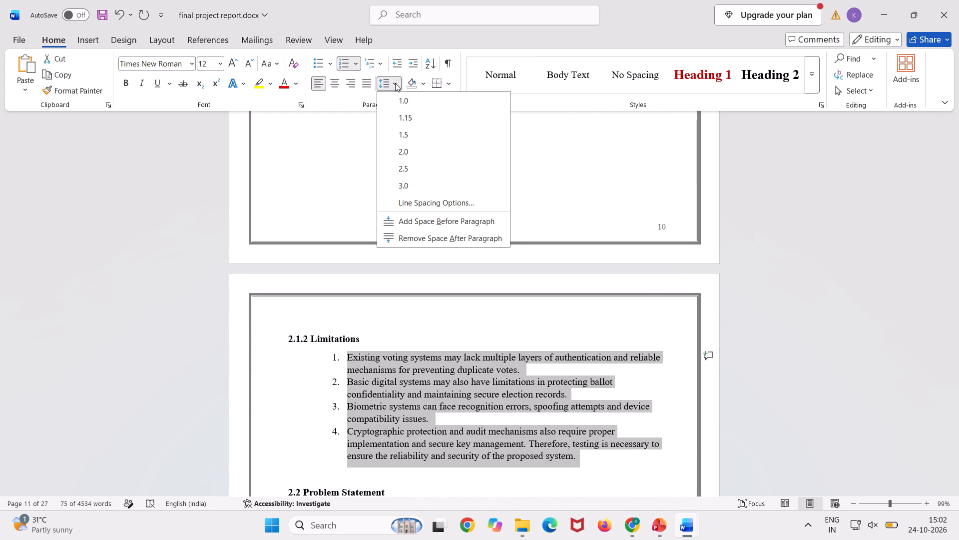
left_click(407, 136)
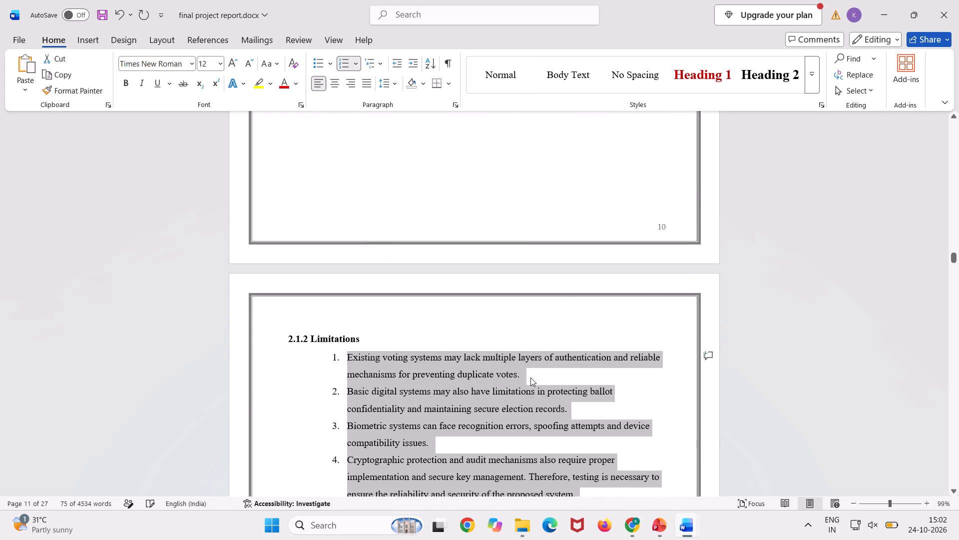
left_click(518, 395)
Set the line spacing of the two 2.2 Problem Statement paragraphs to 1.5.
scroll(518, 395, "down", 4)
scroll(518, 395, "up", 1)
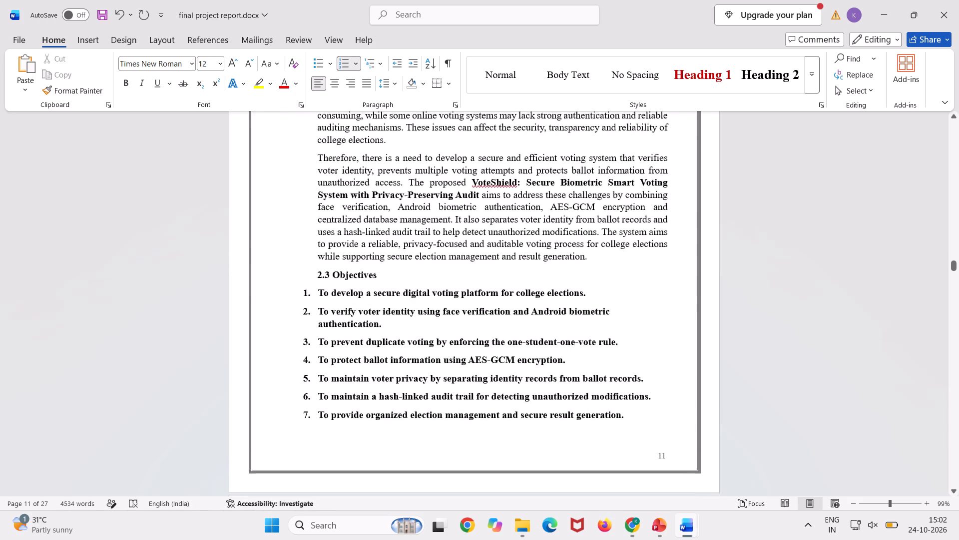
scroll(518, 395, "up", 1)
left_click_drag(598, 326, 321, 142)
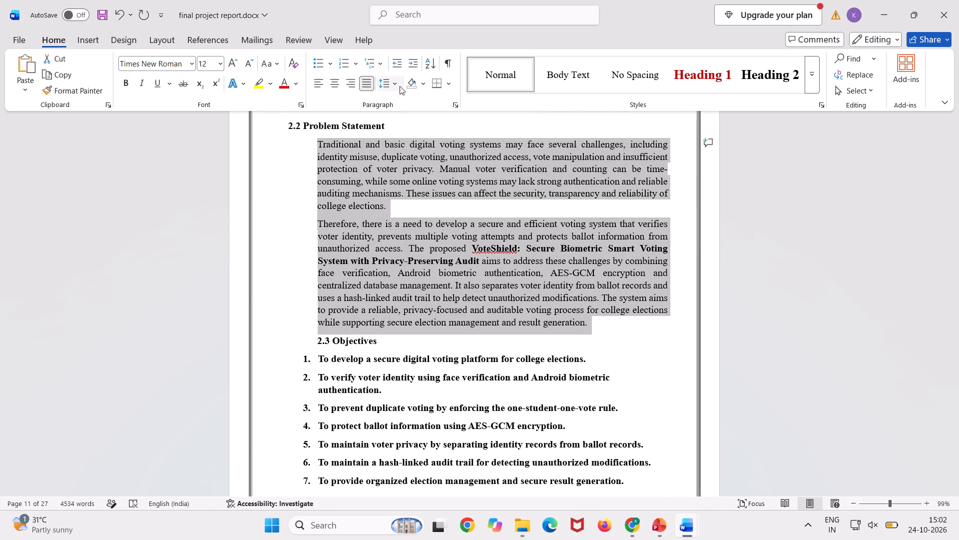
left_click(397, 86)
left_click(405, 134)
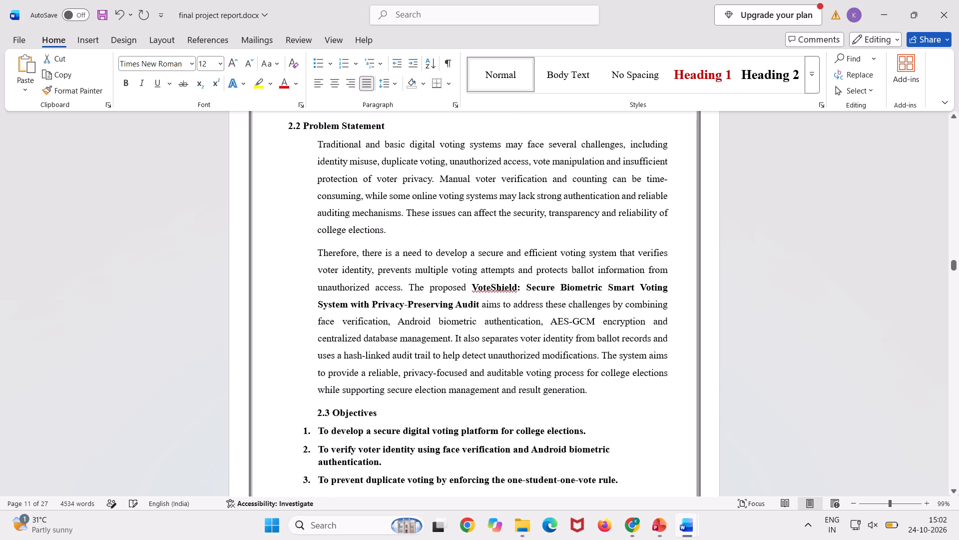
left_click(512, 337)
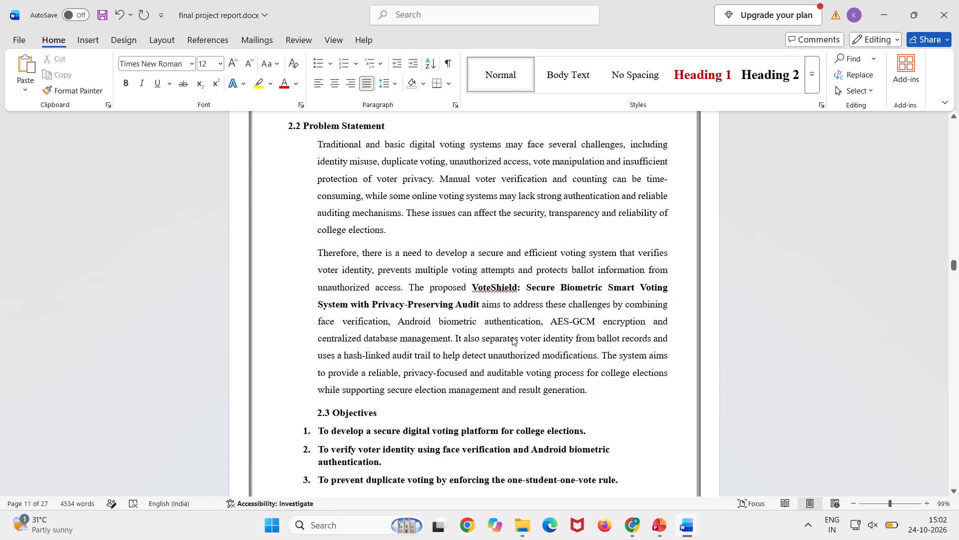
Insert blank lines after the Problem Statement text to push the 2.3 Objectives section onto the next page.
scroll(512, 337, "down", 1)
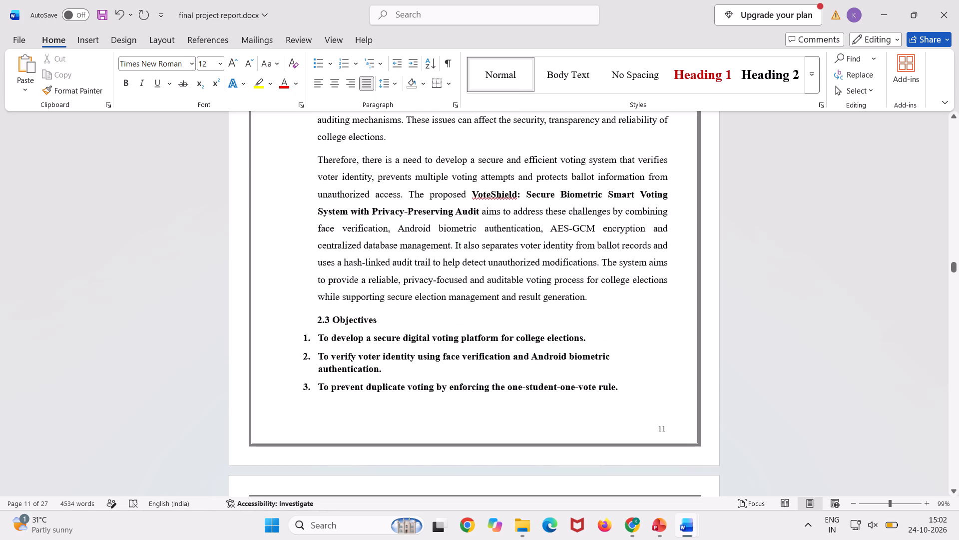
left_click(608, 300)
key("Return")
key("Return")
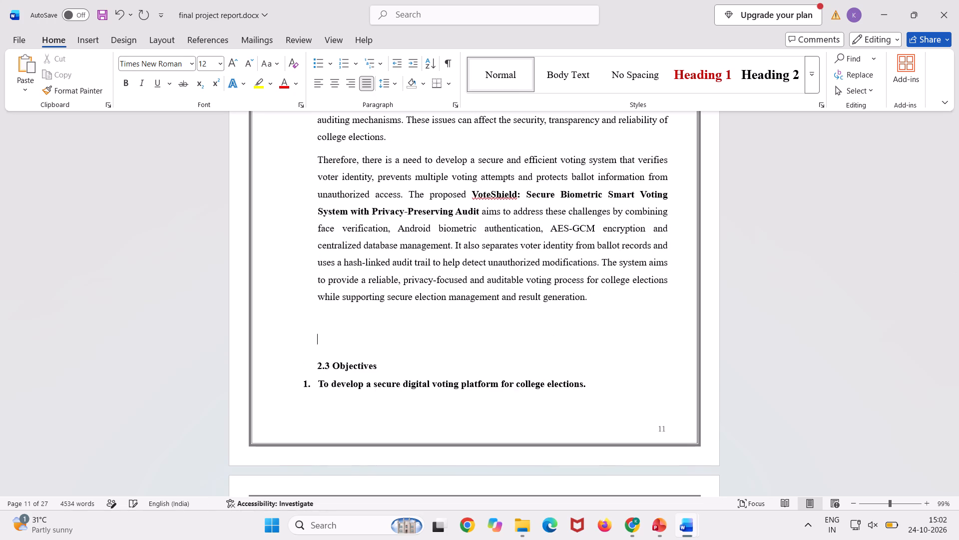
key("Return")
key("Return")
scroll(608, 300, "down", 1)
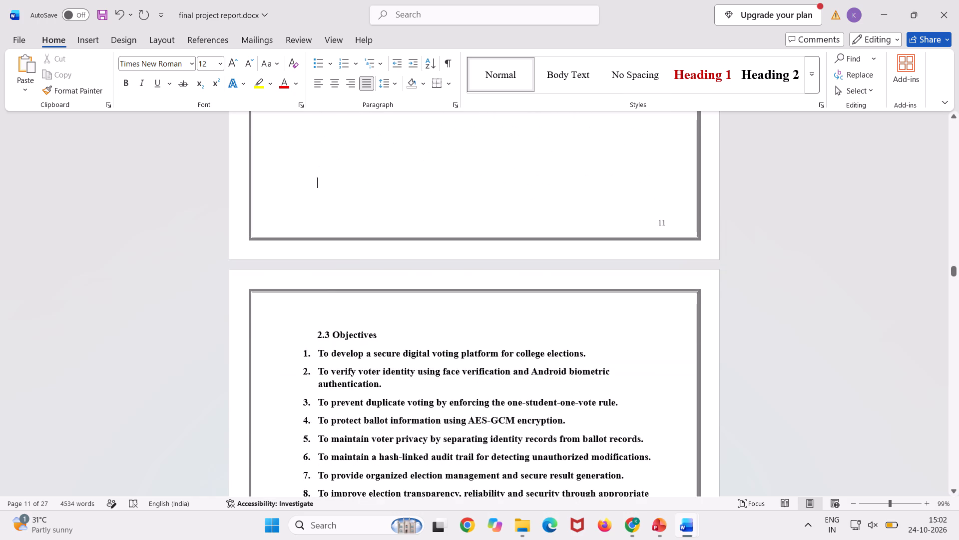
Remove the bold formatting from all eight numbered items under 2.3 Objectives.
scroll(608, 300, "down", 1)
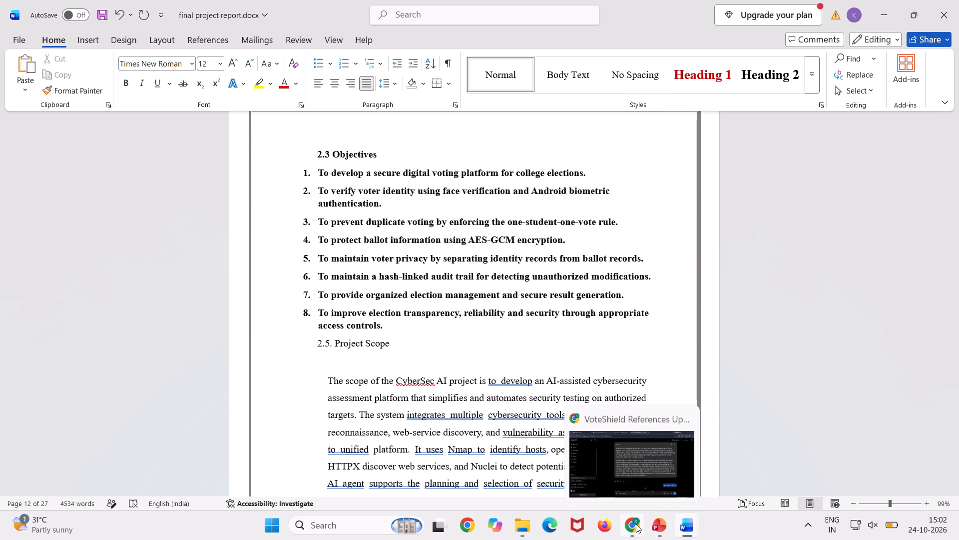
left_click_drag(392, 327, 262, 180)
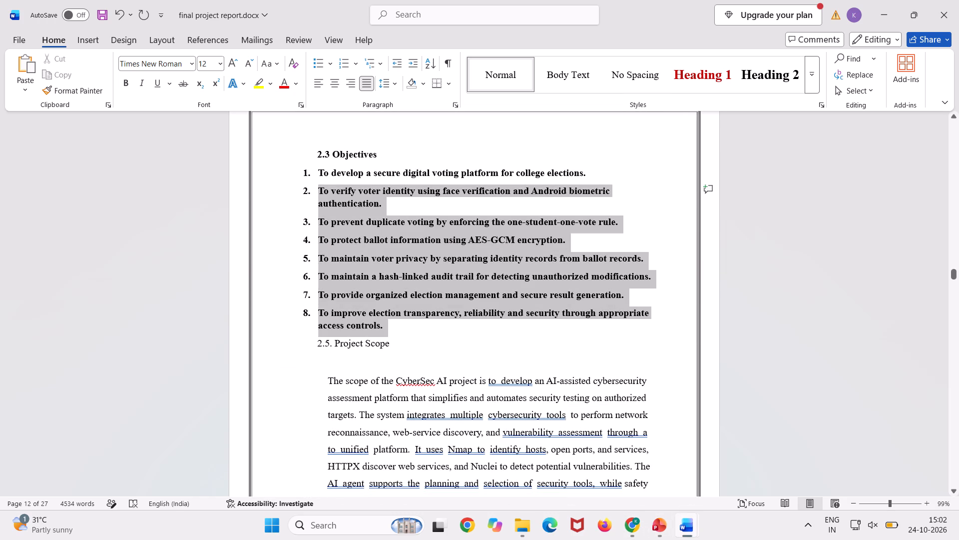
left_click_drag(262, 180, 260, 176)
left_click(273, 153)
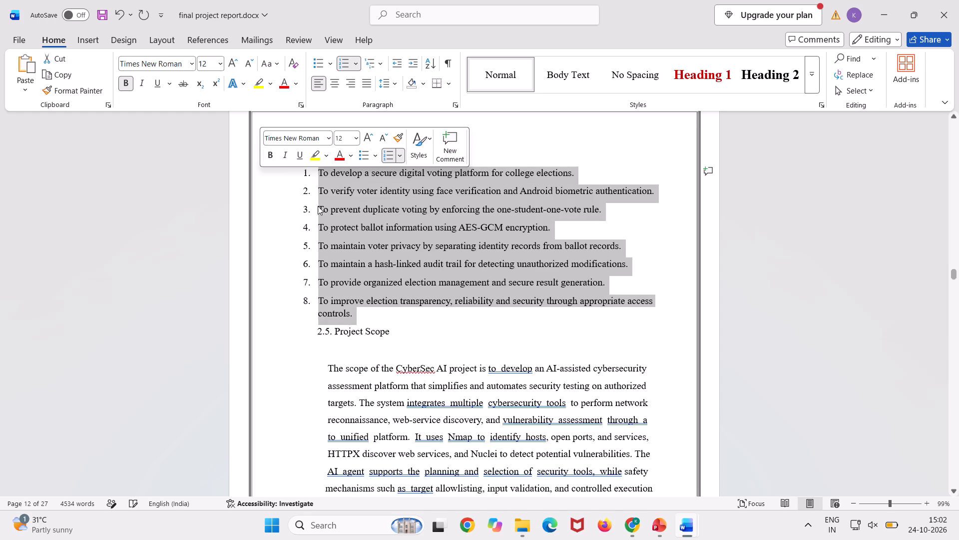
left_click(301, 255)
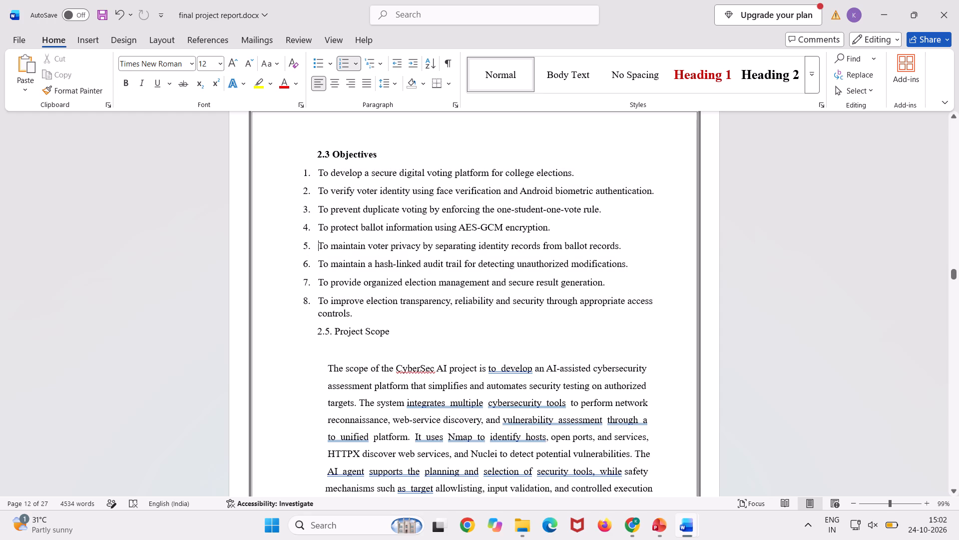
Justify the eight numbered items under 2.3 Objectives.
left_click_drag(358, 317, 286, 176)
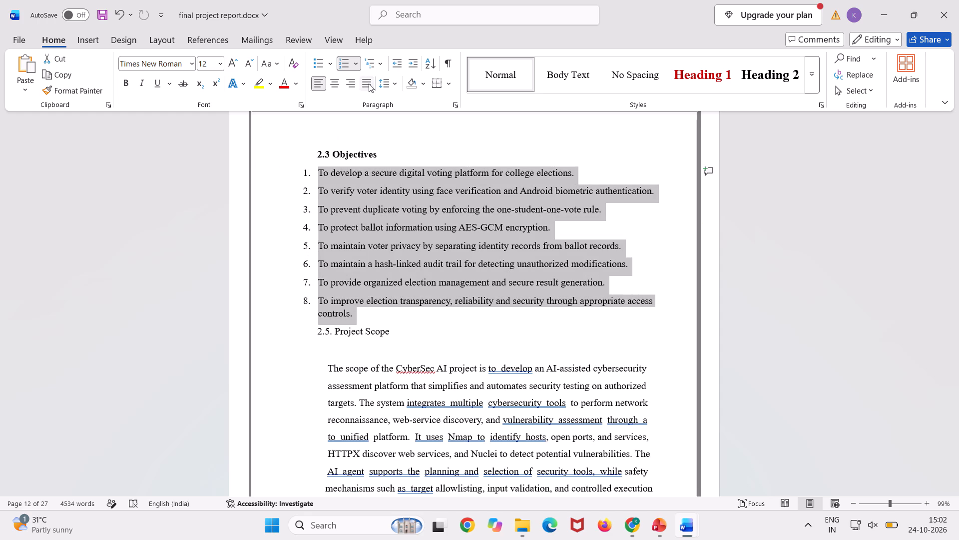
left_click(369, 83)
left_click(412, 323)
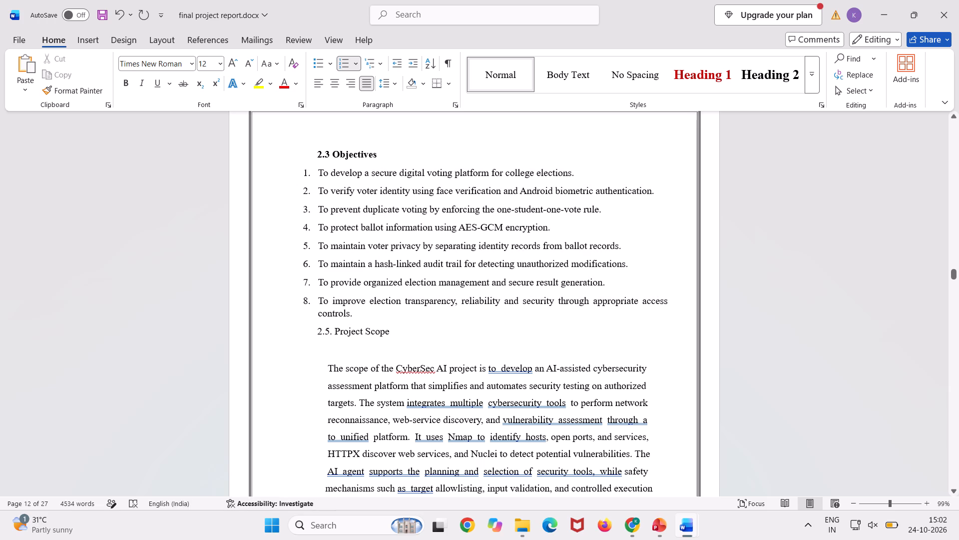
Set the line spacing of the eight 2.3 Objectives items to 1.15.
left_click_drag(356, 318, 310, 179)
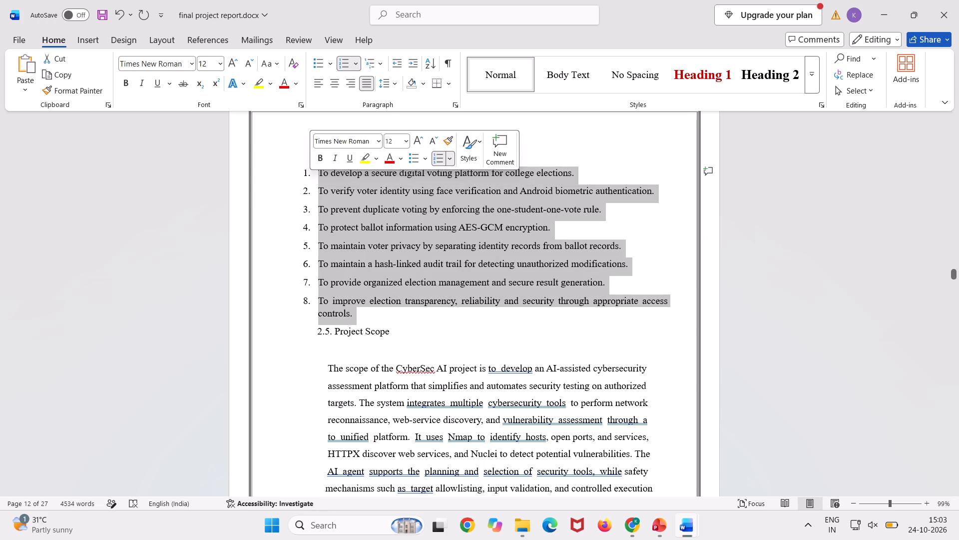
left_click(397, 84)
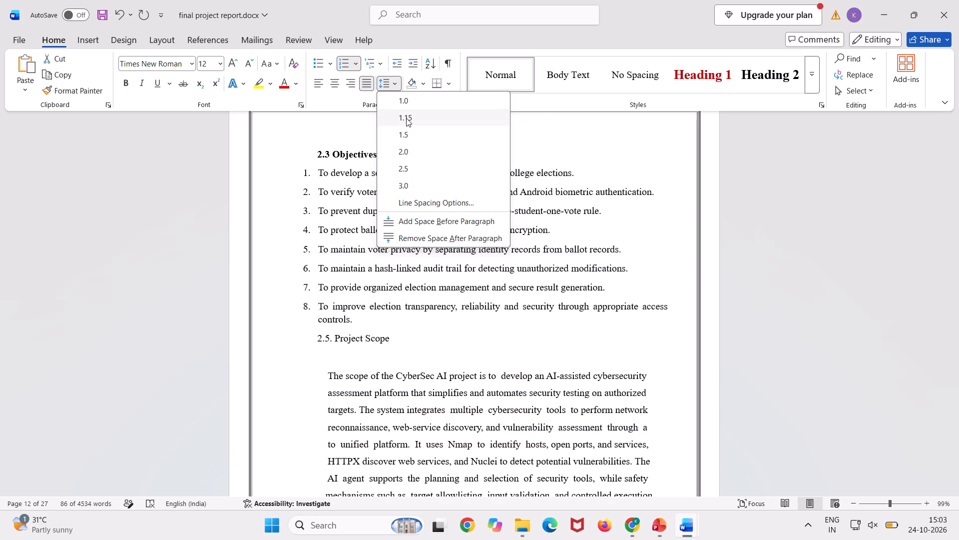
left_click(406, 118)
Add an empty line after the last objective, before the Project Scope heading.
left_click(419, 331)
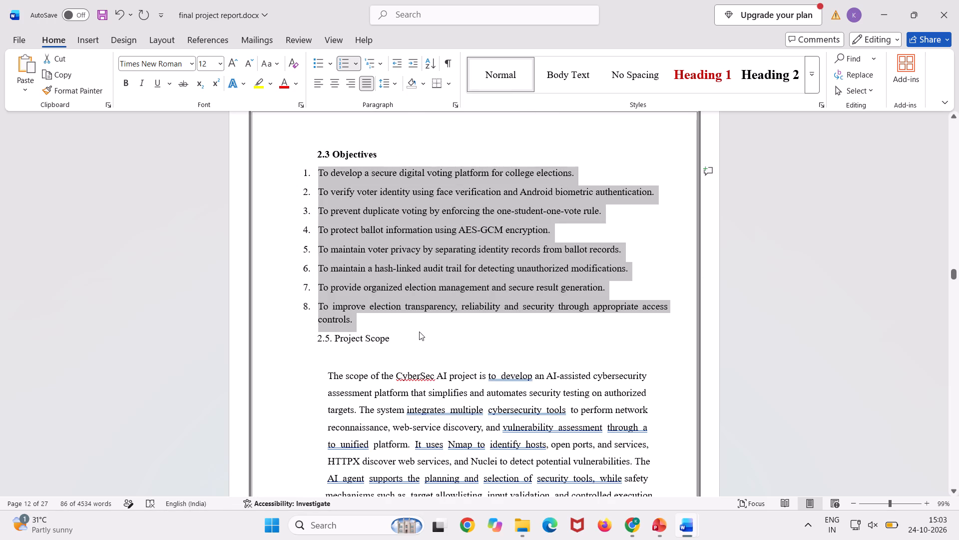
key("Return")
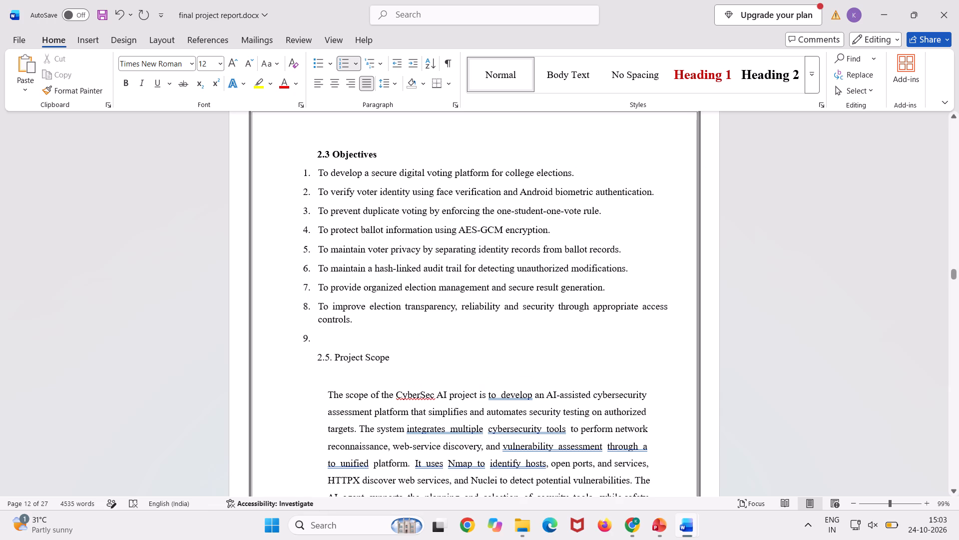
Make the 2.5. Project Scope heading bold.
left_click_drag(394, 359, 379, 355)
left_click_drag(379, 355, 315, 353)
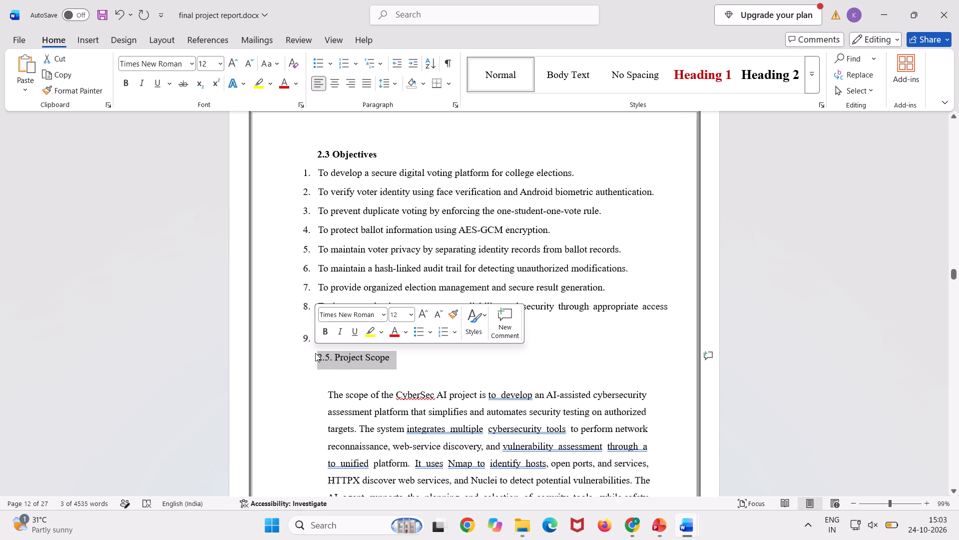
key("ctrl+b")
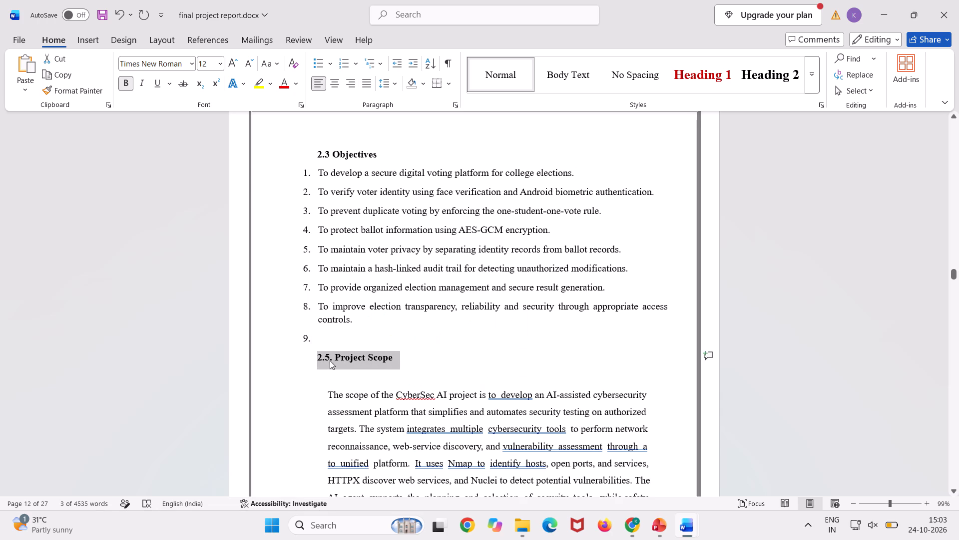
Renumber the Project Scope heading in the final project report as 2.4.
left_click(330, 359)
key("BackSpace")
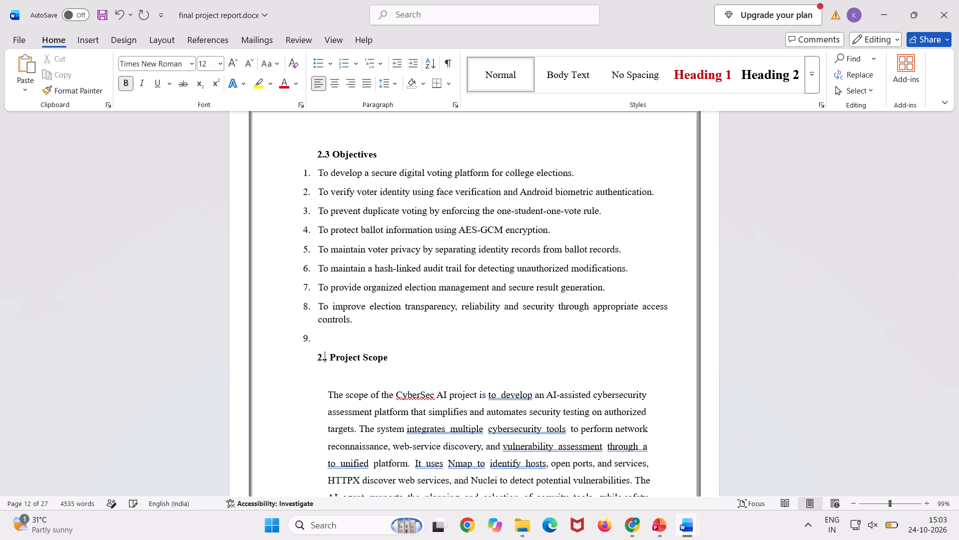
key("4")
Remove the list number from the empty line between the last objective and the Project Scope heading.
left_click(313, 343)
key("BackSpace")
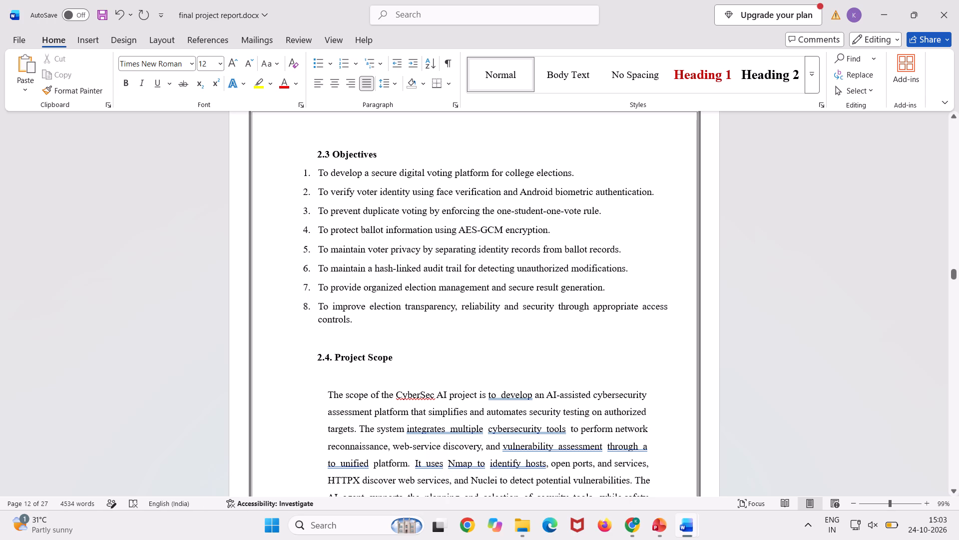
Examine which sections follow Objectives in the sem 7 report template, from Project Scope through Advantages.
scroll(434, 385, "down", 2)
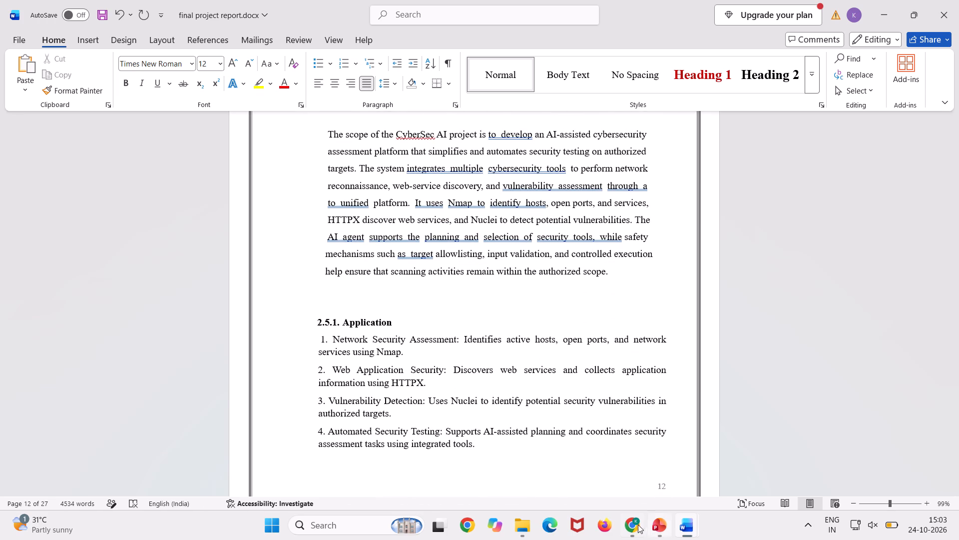
left_click(634, 523)
scroll(579, 338, "down", 5)
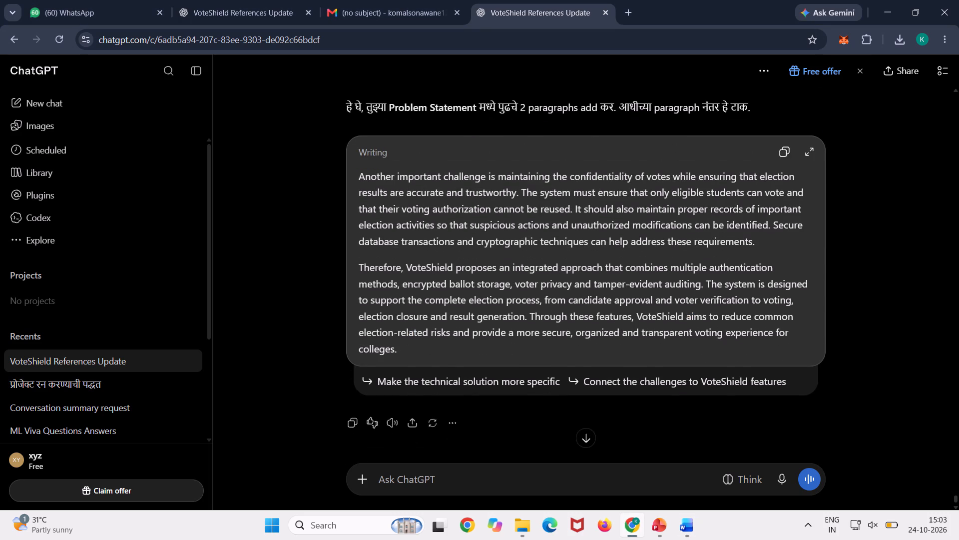
scroll(579, 338, "down", 2)
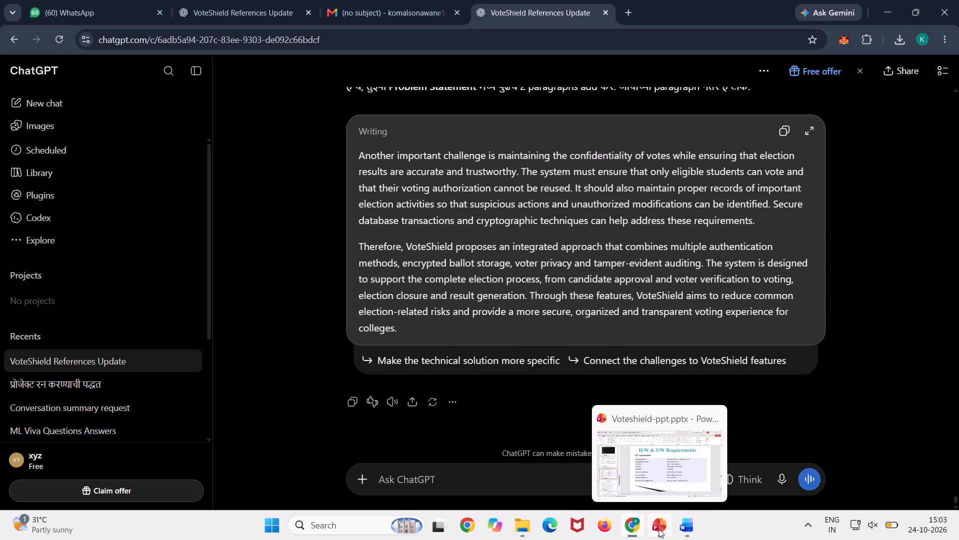
left_click(626, 477)
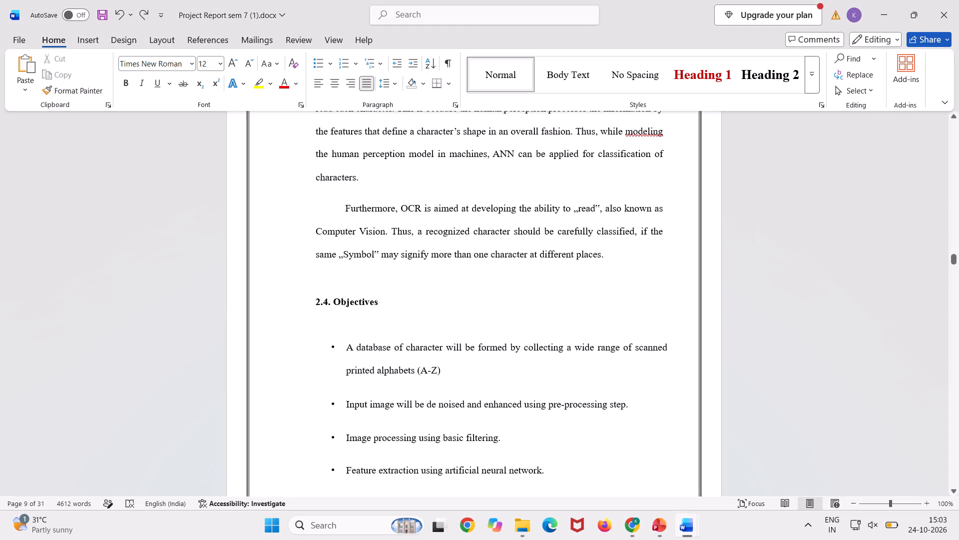
scroll(564, 275, "down", 5)
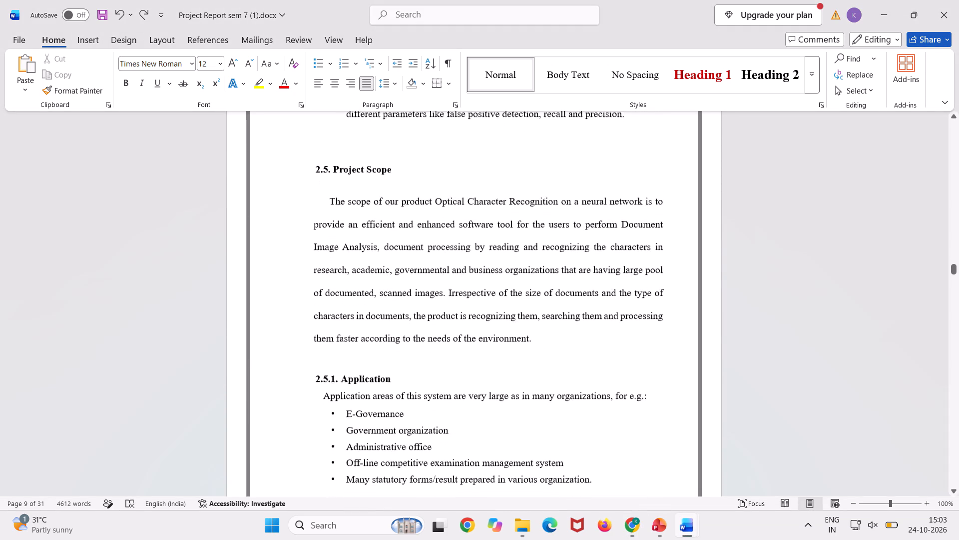
scroll(564, 275, "down", 3)
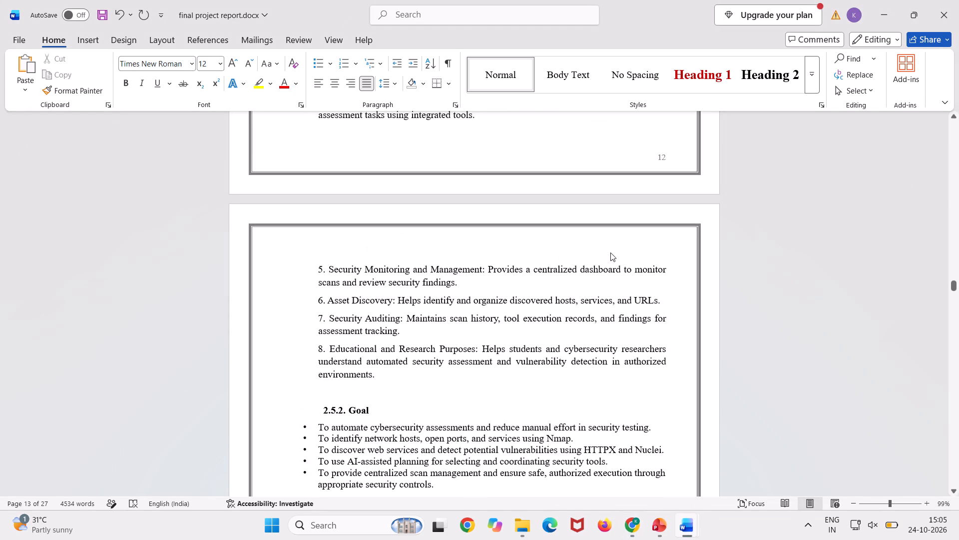
scroll(610, 252, "up", 3)
scroll(610, 252, "down", 1)
scroll(610, 252, "up", 2)
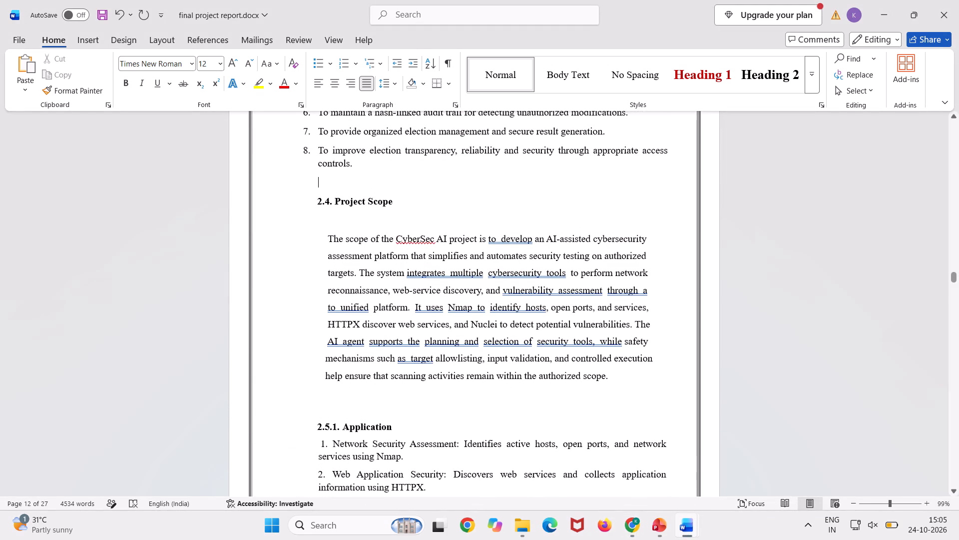
left_click_drag(316, 199, 487, 539)
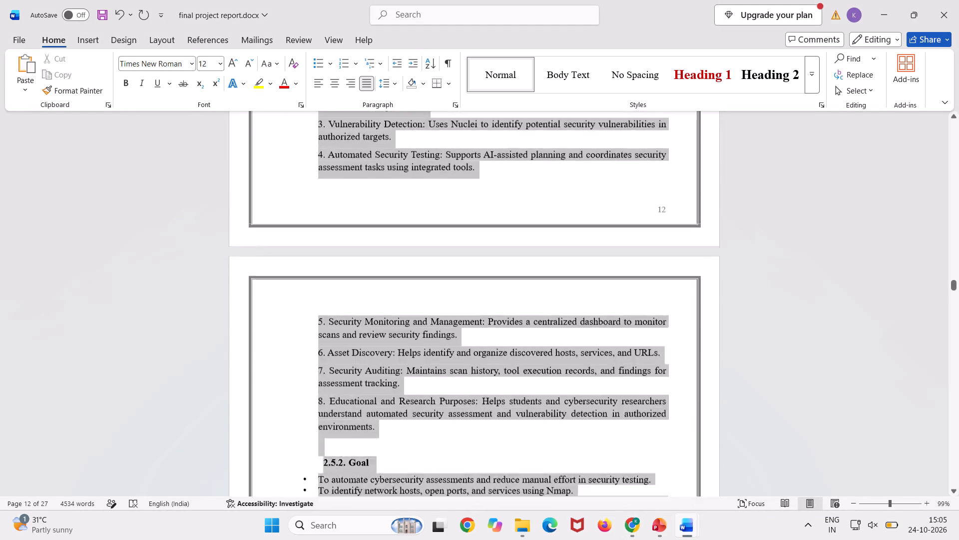
left_click_drag(487, 539, 563, 516)
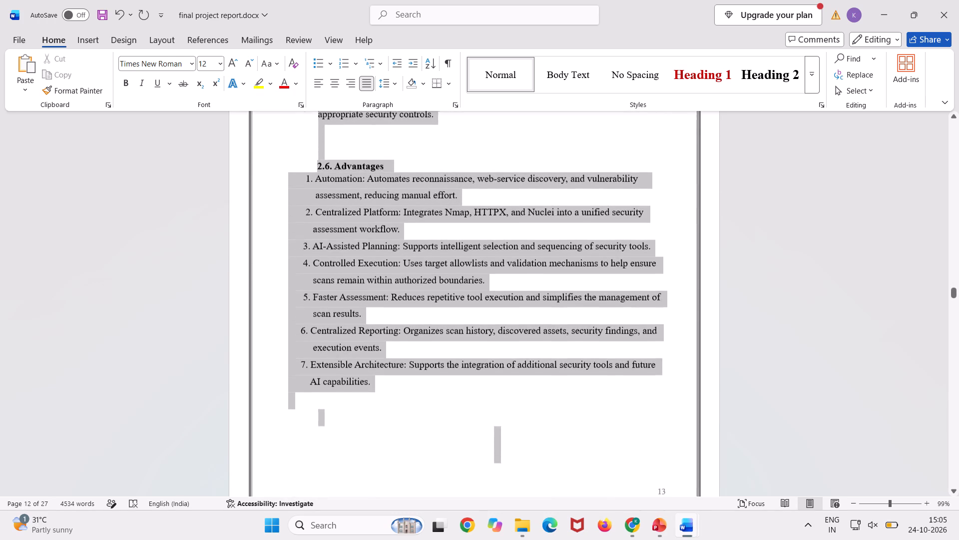
left_click_drag(563, 516, 514, 122)
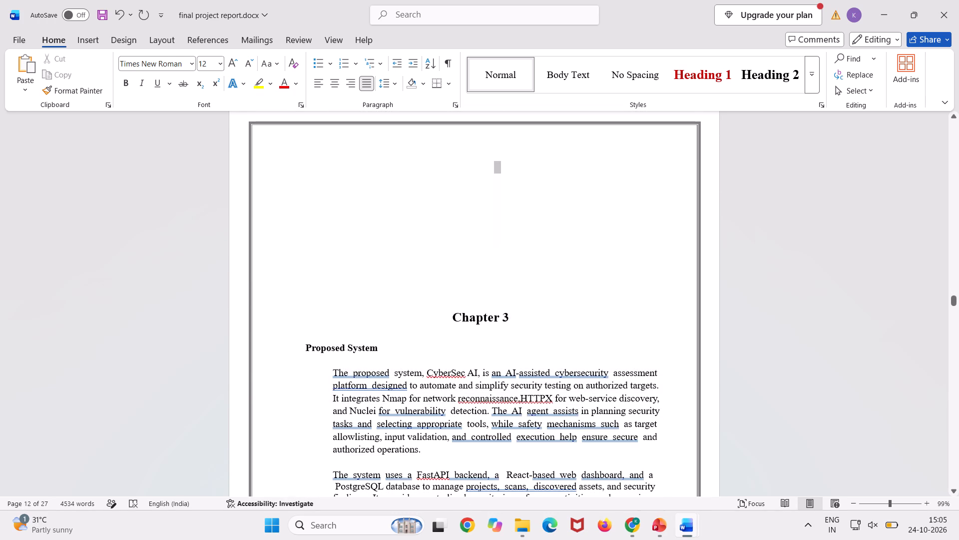
left_click_drag(514, 122, 526, 107)
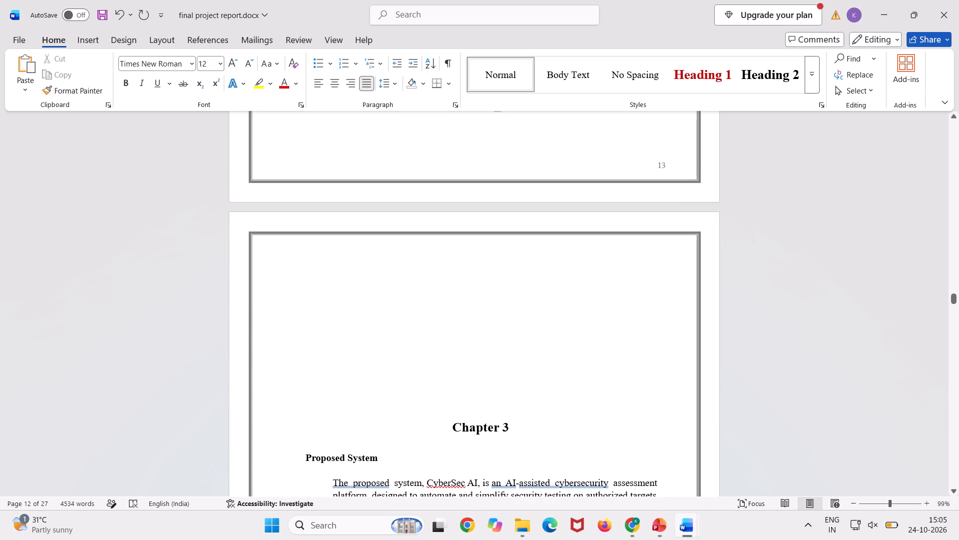
left_click_drag(526, 107, 455, 210)
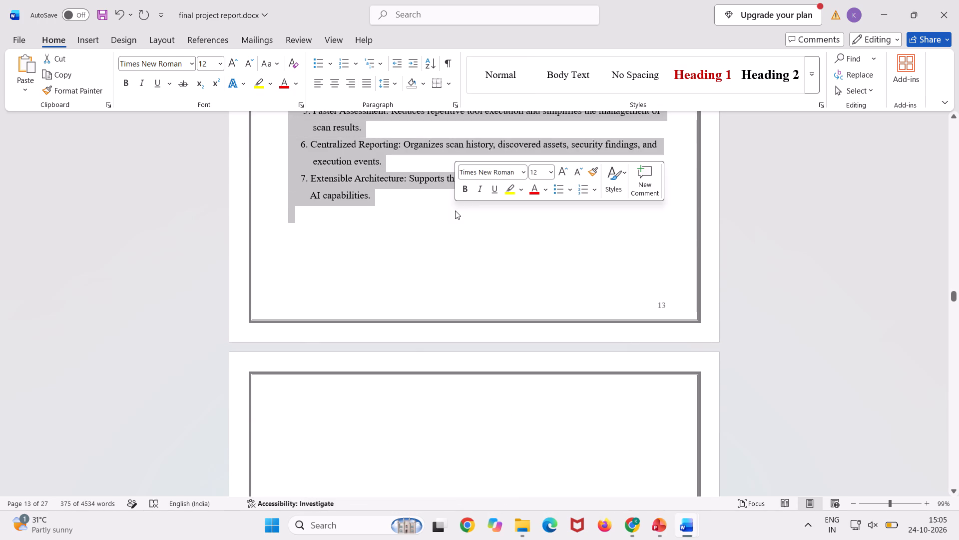
key("ctrl+v")
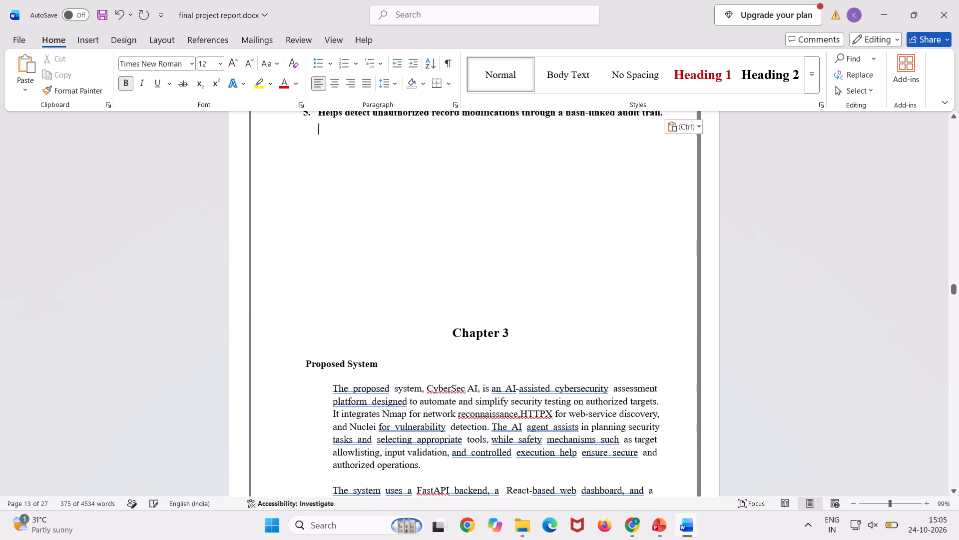
Remove the bold formatting from all the pasted text, from 2.4 Project Scope through the last advantage.
scroll(455, 210, "up", 7)
scroll(455, 210, "down", 1)
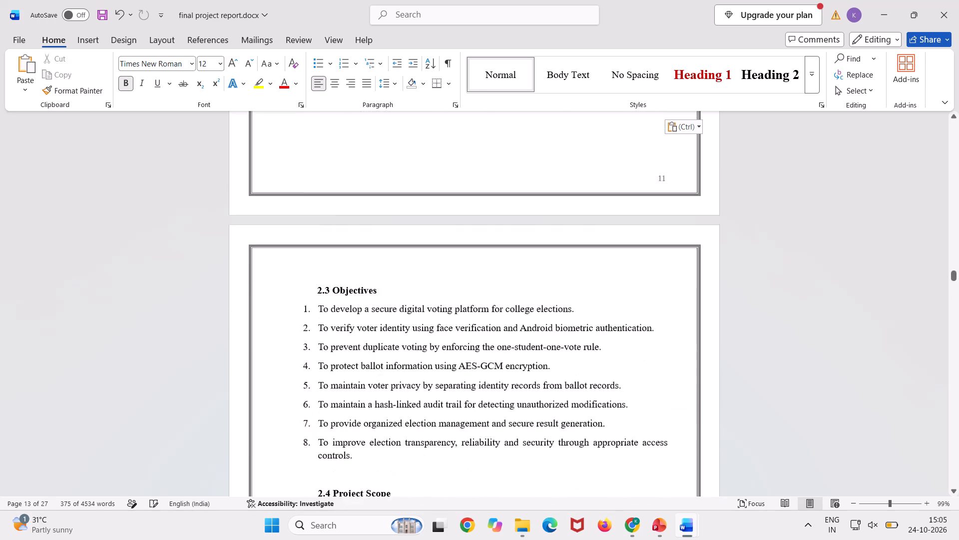
scroll(455, 210, "down", 1)
scroll(455, 210, "up", 1)
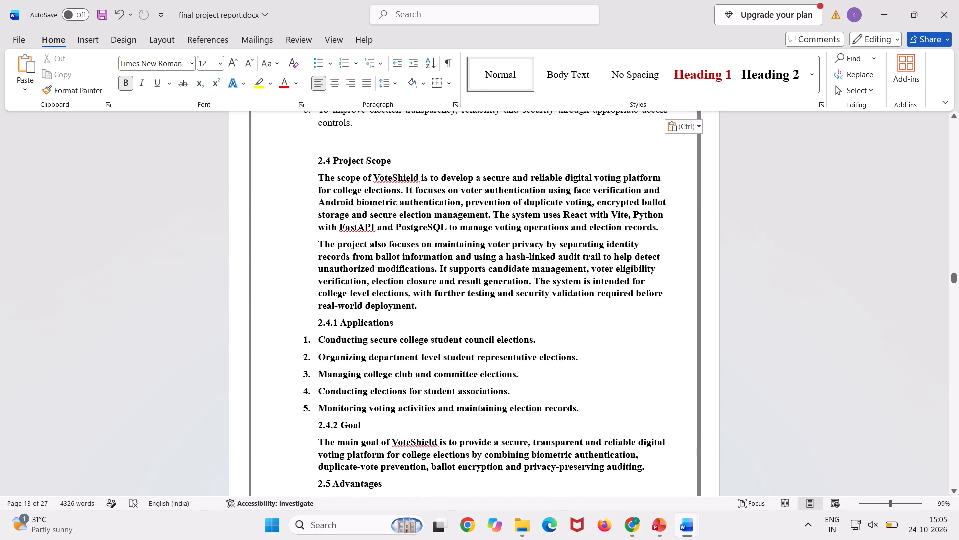
left_click_drag(317, 160, 532, 532)
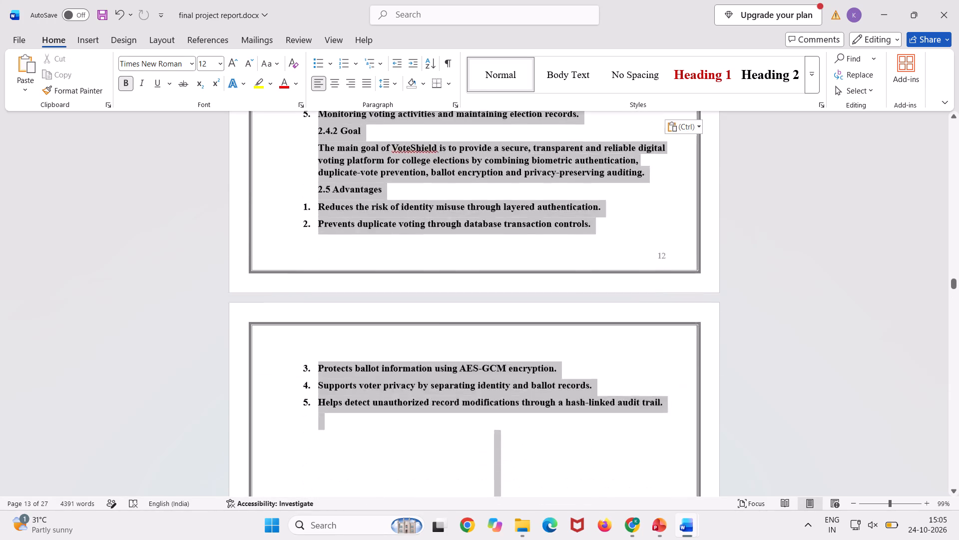
left_click_drag(532, 532, 653, 303)
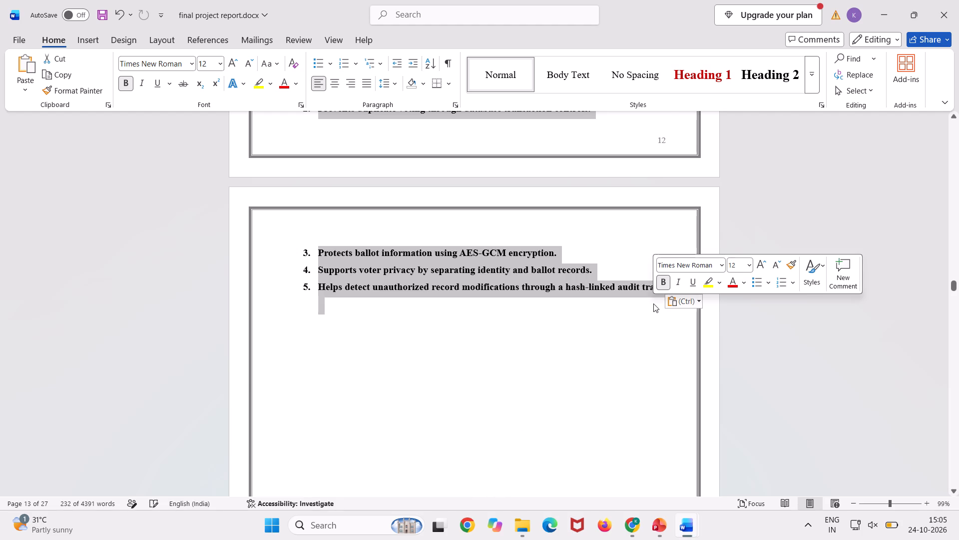
left_click(666, 279)
Make the "2.4 Project Scope" heading bold.
scroll(489, 314, "up", 4)
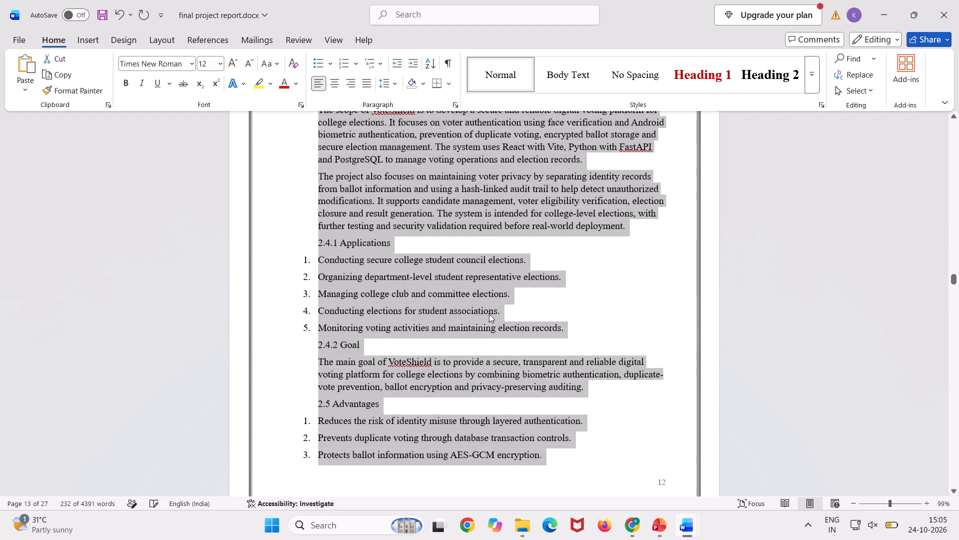
scroll(489, 314, "up", 2)
scroll(489, 314, "down", 2)
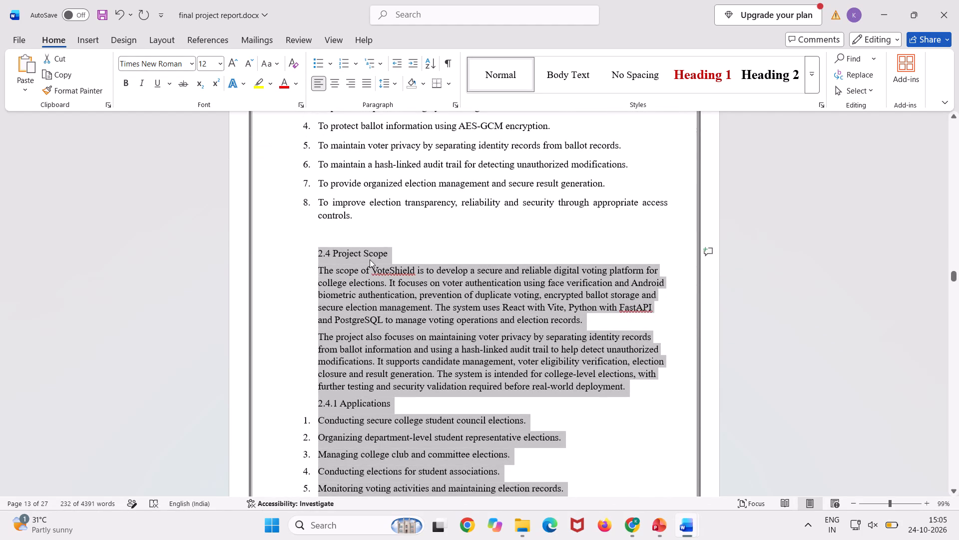
left_click(394, 251)
left_click_drag(394, 251, 310, 248)
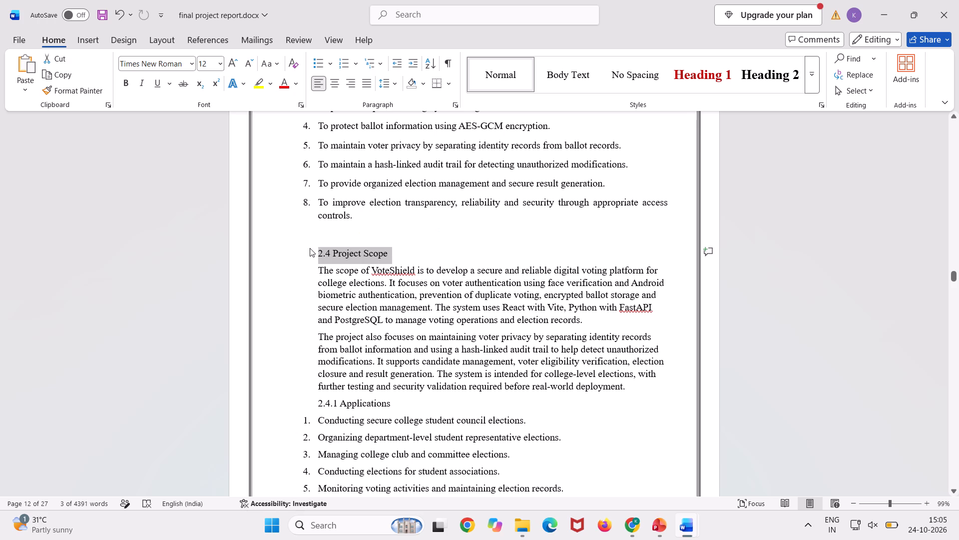
key("ctrl+b")
Justify the two Project Scope body paragraphs and slightly increase their line spacing.
scroll(310, 248, "up", 1)
scroll(310, 248, "down", 1)
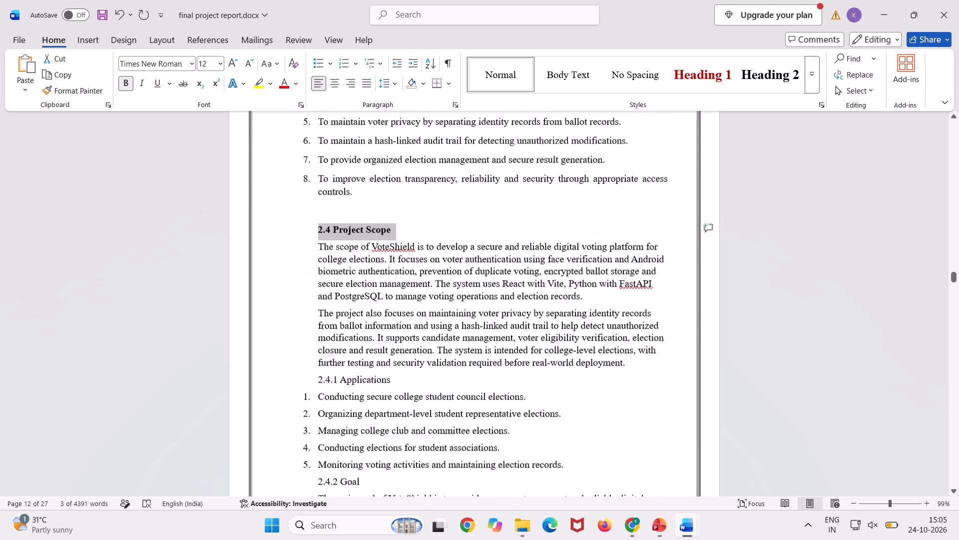
left_click(319, 239)
left_click_drag(319, 239, 372, 287)
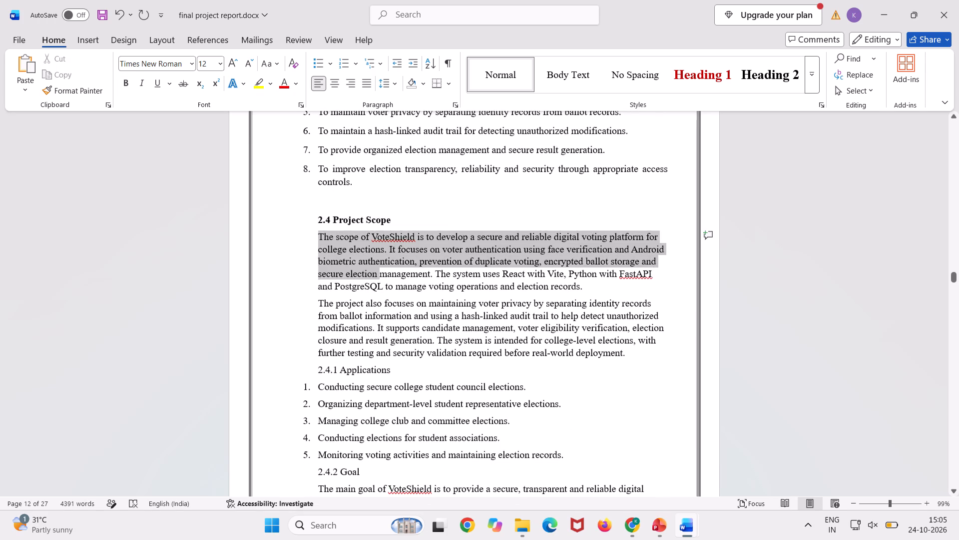
left_click_drag(372, 287, 638, 356)
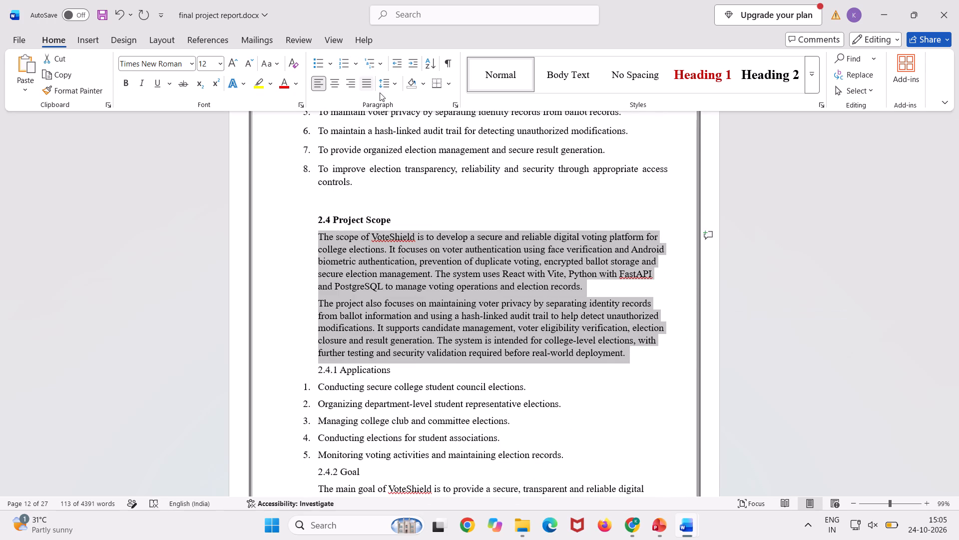
left_click(363, 81)
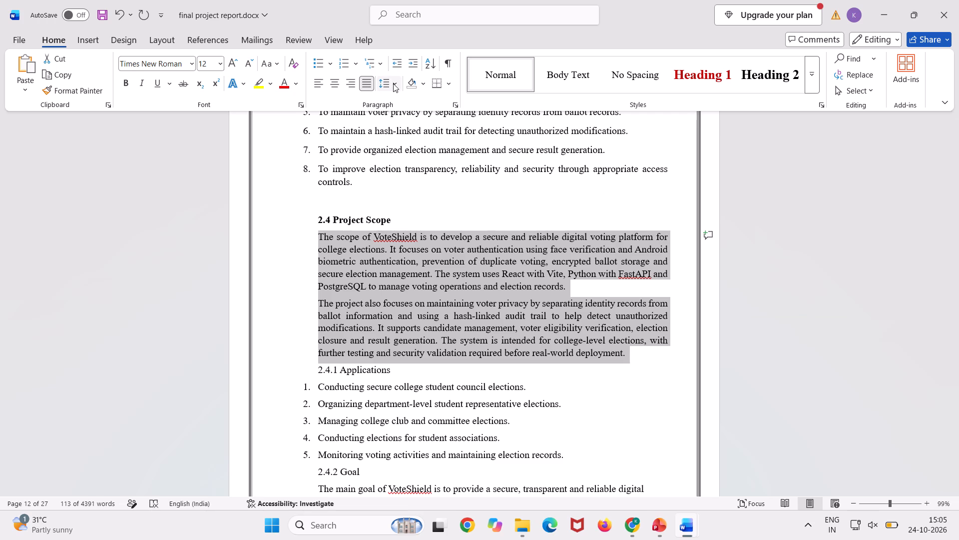
left_click(394, 84)
left_click(404, 118)
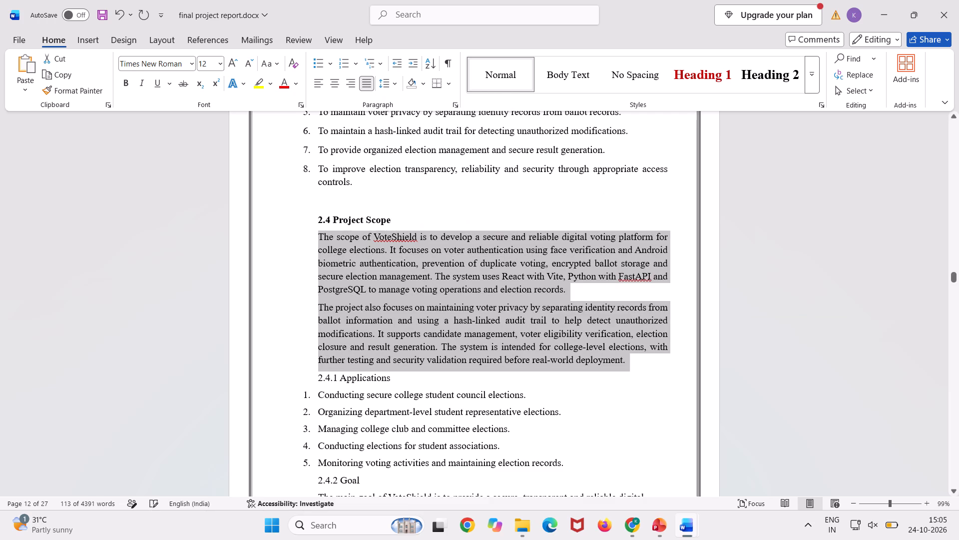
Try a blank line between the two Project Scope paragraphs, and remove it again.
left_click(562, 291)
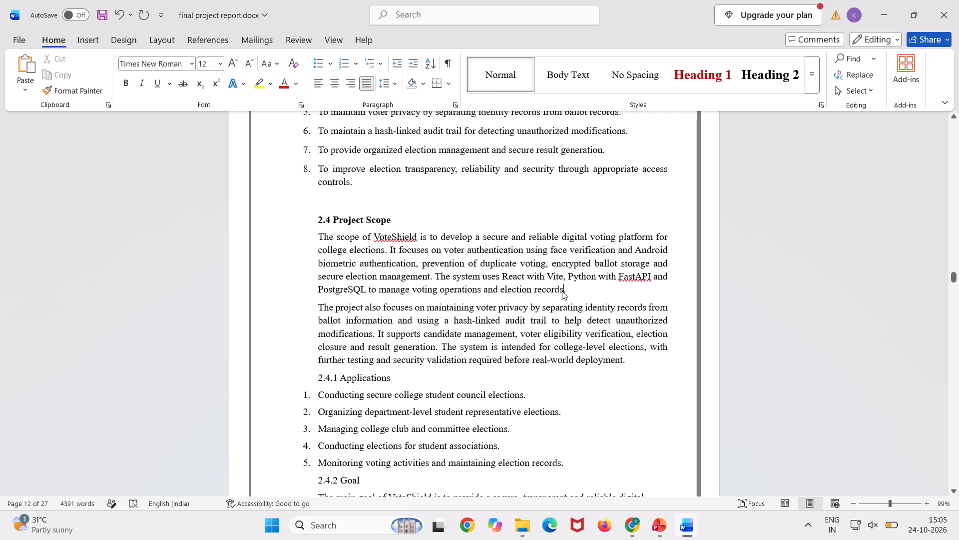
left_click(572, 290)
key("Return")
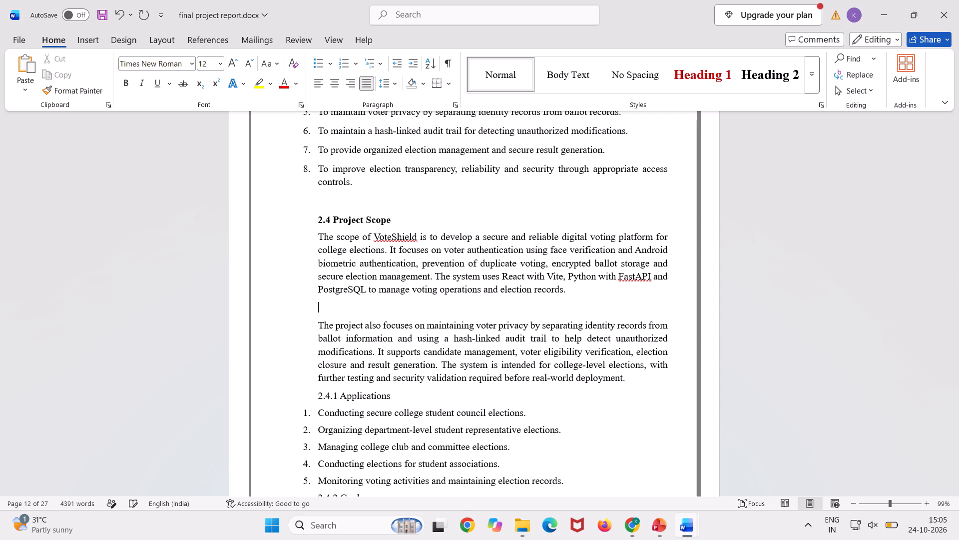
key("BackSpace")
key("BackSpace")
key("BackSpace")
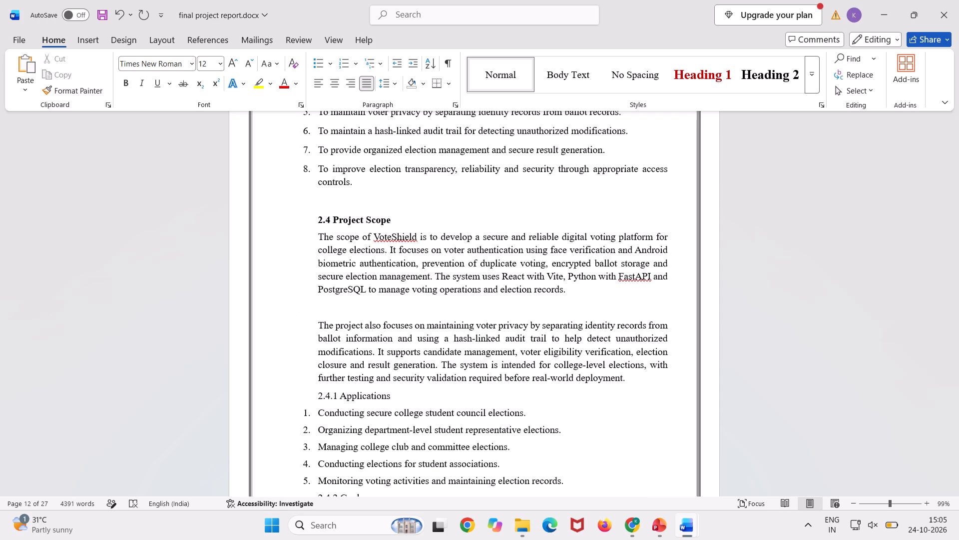
Remove the left indent from both Project Scope body paragraphs so they start at the page margin.
left_click(321, 235)
key("BackSpace")
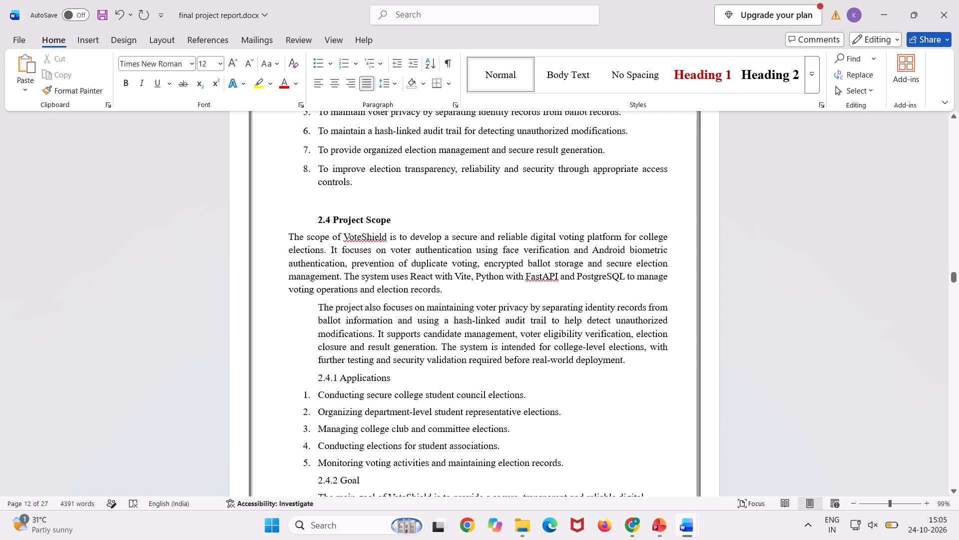
left_click(317, 310)
key("BackSpace")
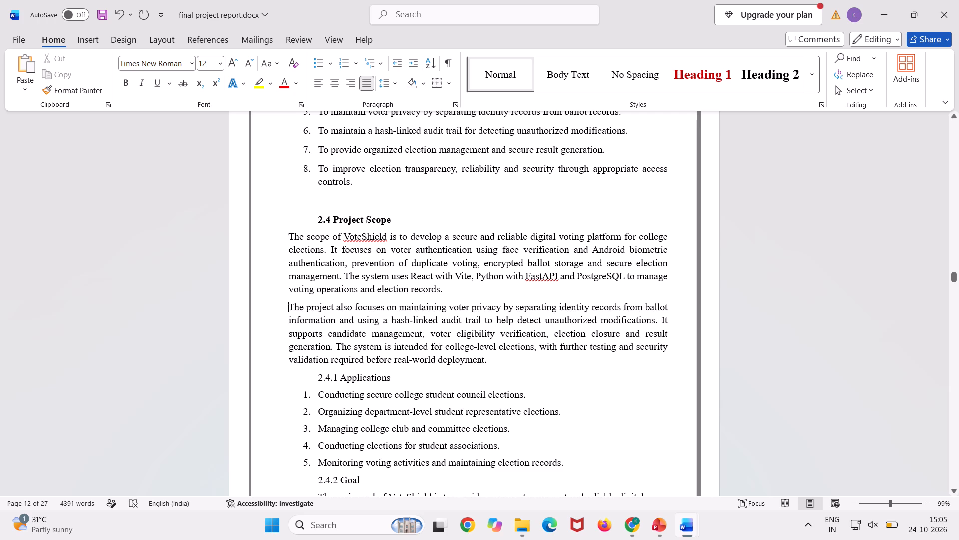
Insert a blank line above the "2.4.1 Applications" heading and make that heading bold.
left_click(498, 365)
key("Return")
scroll(498, 365, "down", 1)
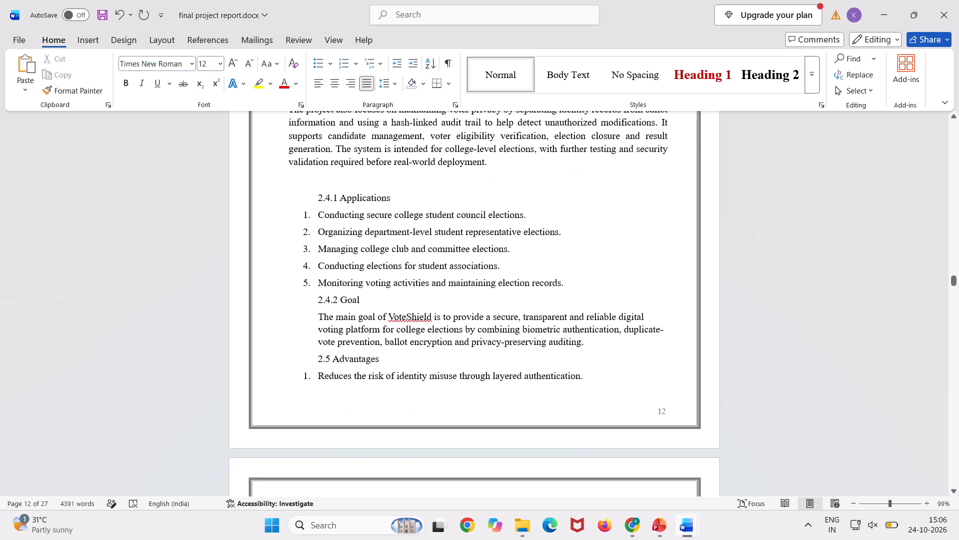
scroll(500, 377, "up", 1)
scroll(509, 445, "up", 1)
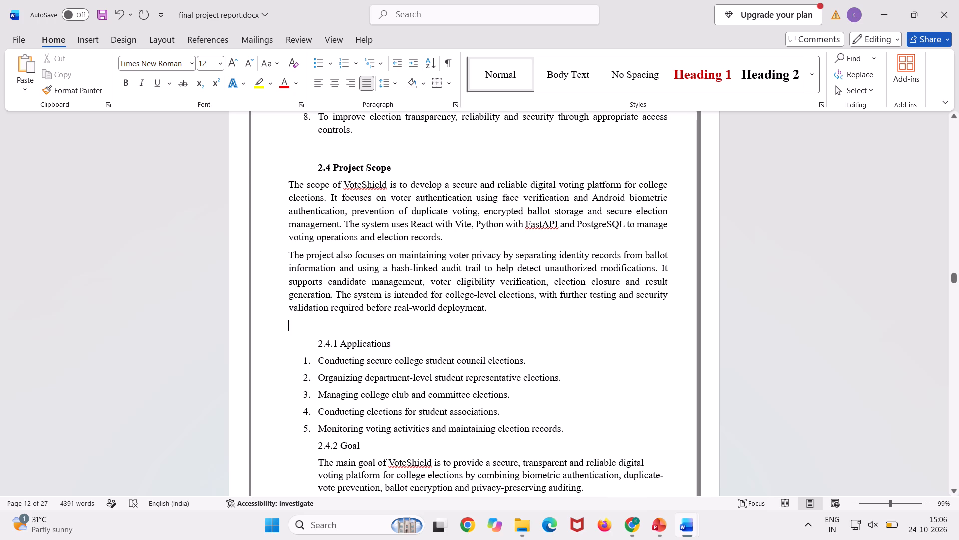
left_click_drag(393, 342, 313, 346)
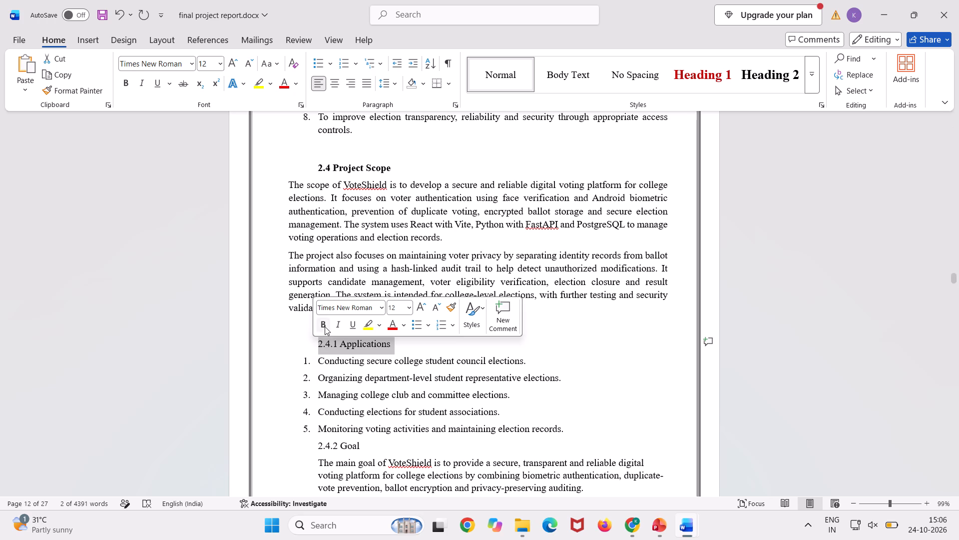
left_click(325, 326)
left_click(445, 346)
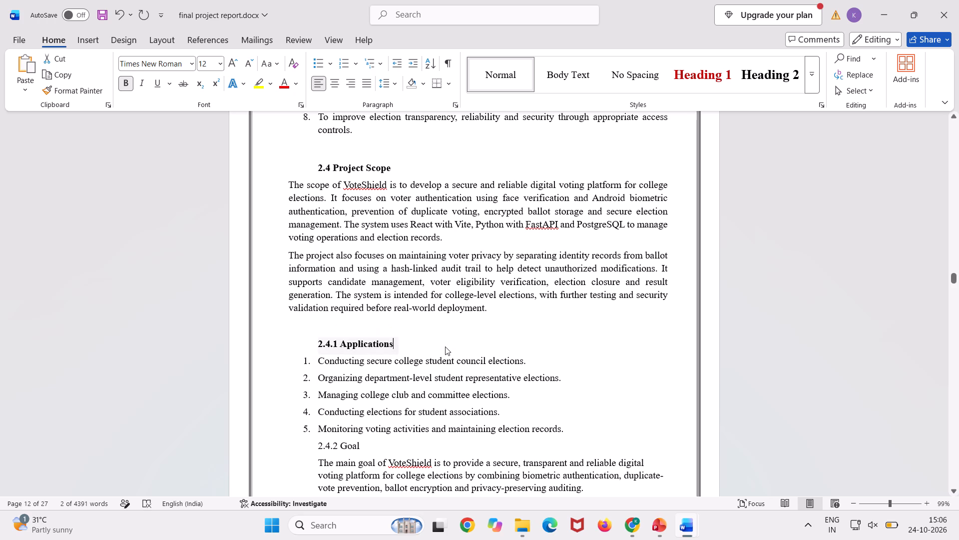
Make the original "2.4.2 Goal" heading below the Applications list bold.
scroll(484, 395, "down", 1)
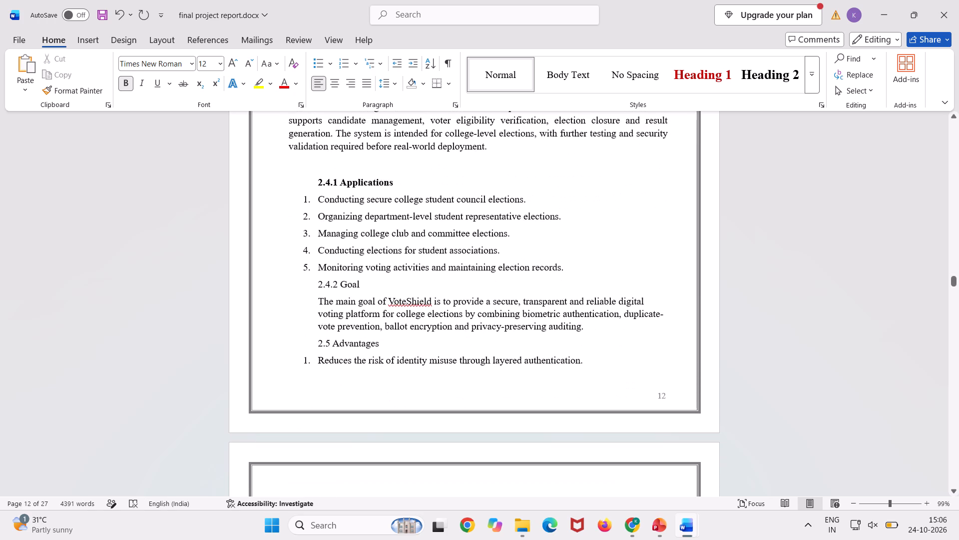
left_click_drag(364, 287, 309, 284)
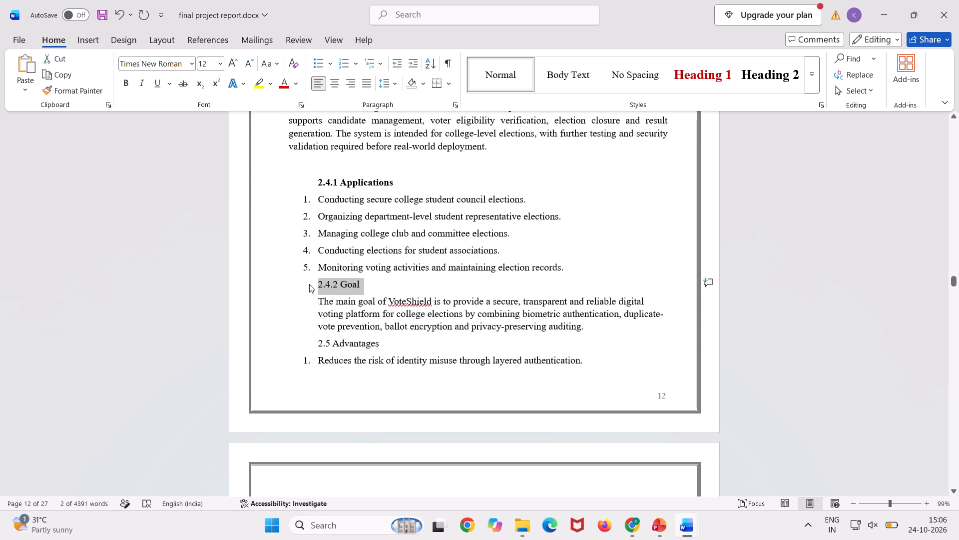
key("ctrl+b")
scroll(310, 286, "up", 1)
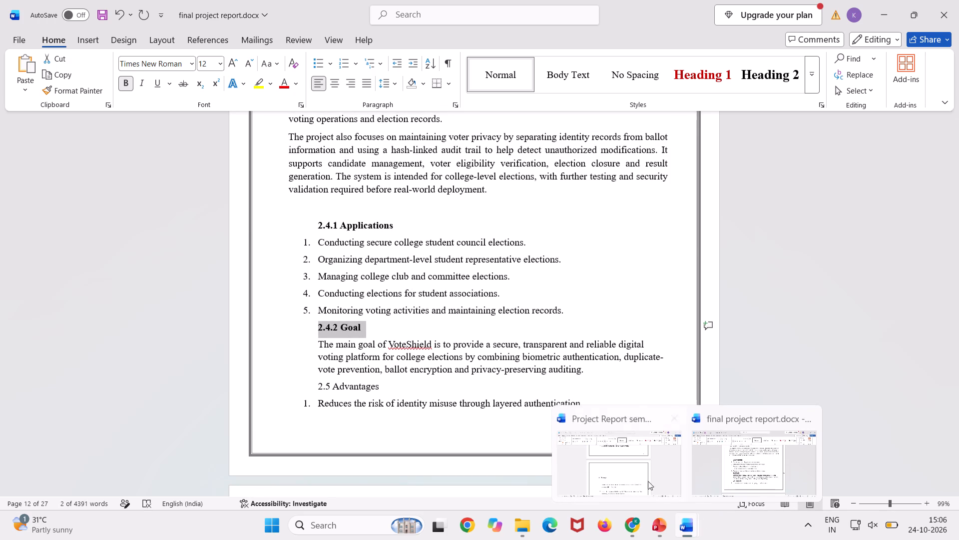
left_click(645, 477)
scroll(533, 341, "down", 6)
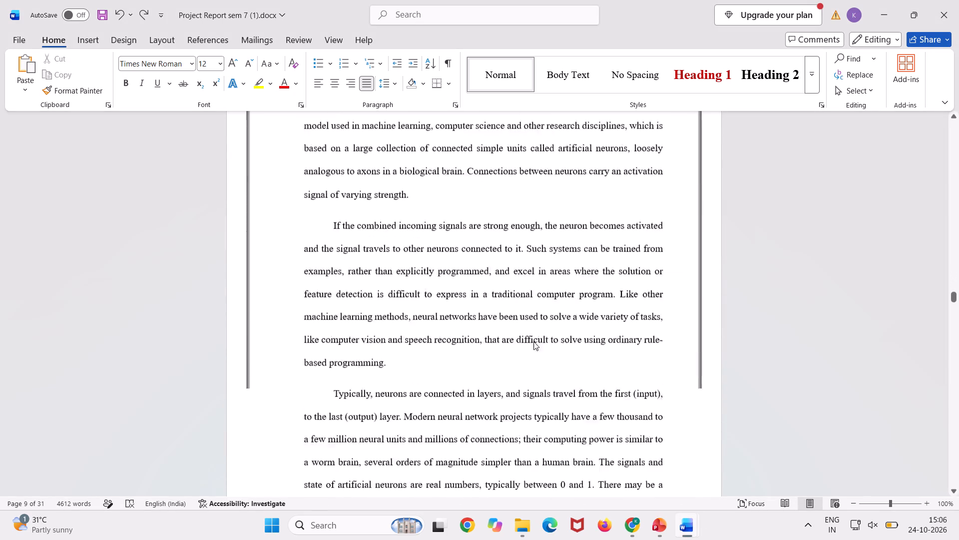
scroll(533, 341, "up", 5)
scroll(533, 341, "down", 1)
scroll(533, 341, "up", 1)
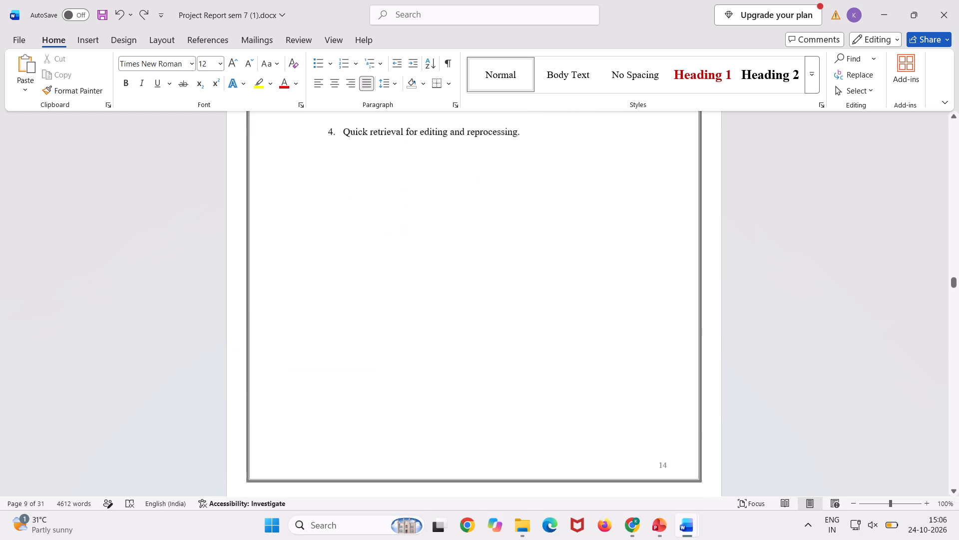
scroll(533, 341, "up", 5)
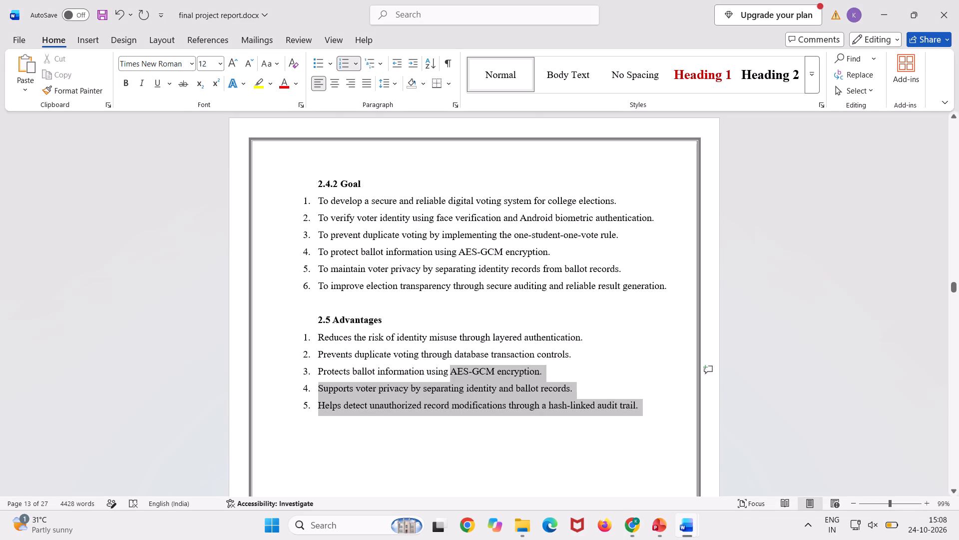
left_click_drag(426, 365, 307, 335)
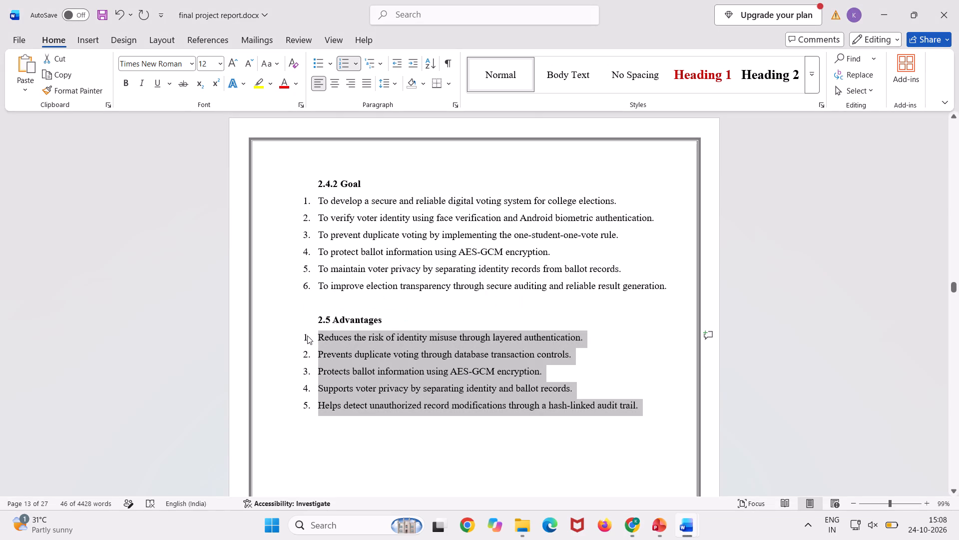
key("ctrl+v")
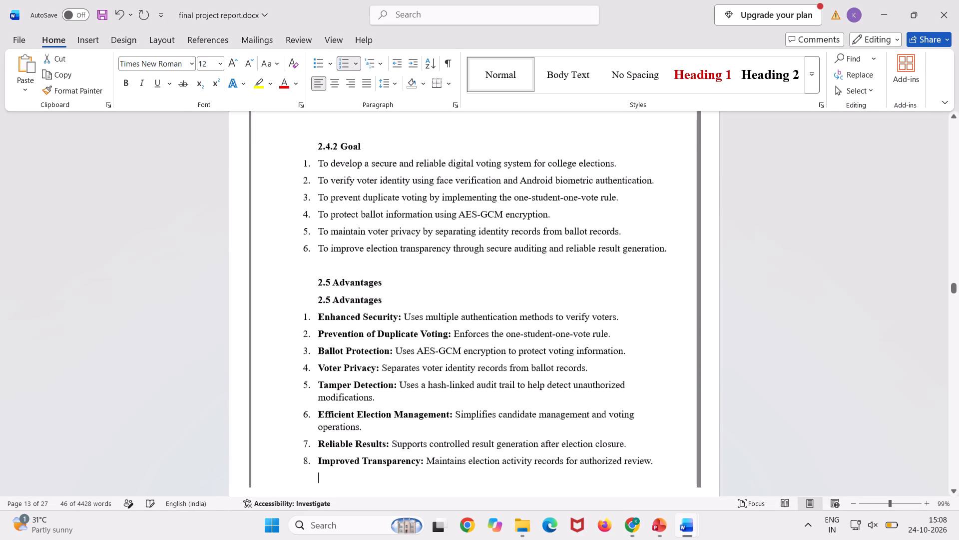
Delete the second of the two duplicate "2.5 Advantages" headings along with its empty line.
left_click(391, 283)
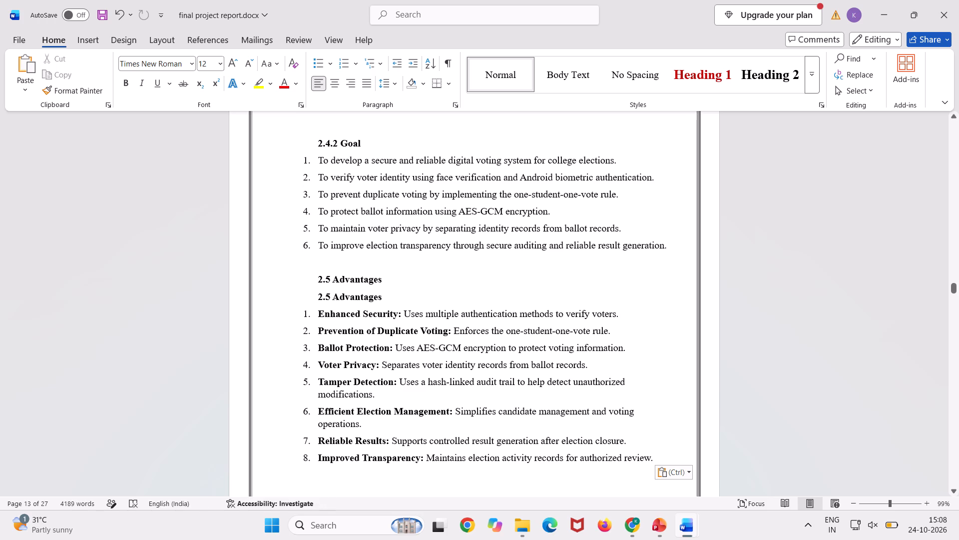
left_click(391, 298)
key("BackSpace")
key("BackSpace")
key("BackSpace")
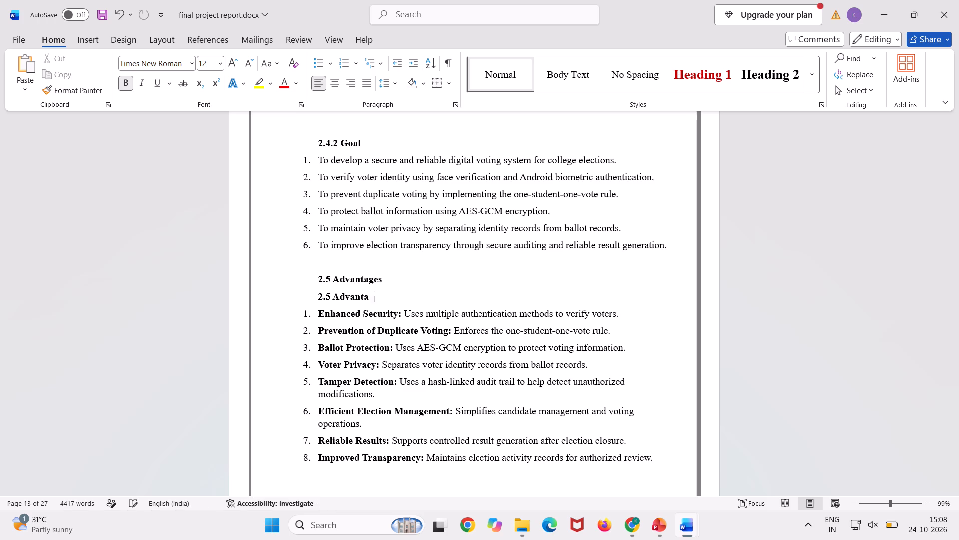
key("BackSpace")
key("BackSpace")
key("BackSpace")
key("BackSpace")
key("BackSpace")
key("BackSpace")
key("BackSpace")
key("BackSpace")
key("BackSpace")
key("BackSpace")
key("BackSpace")
key("BackSpace")
key("BackSpace")
key("BackSpace")
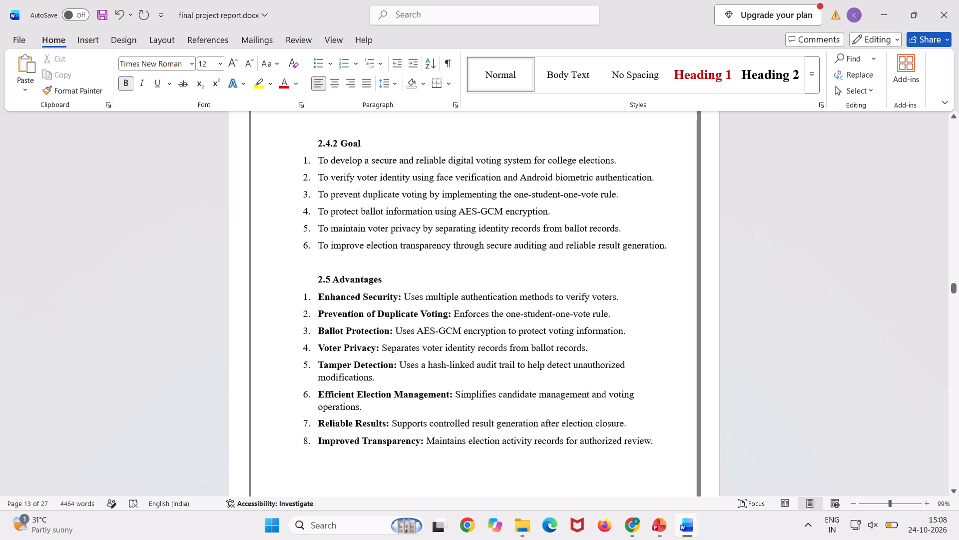
Set the eight-point Advantages list to 1.15 line spacing and justify it.
scroll(564, 416, "down", 1)
left_click_drag(660, 383, 543, 353)
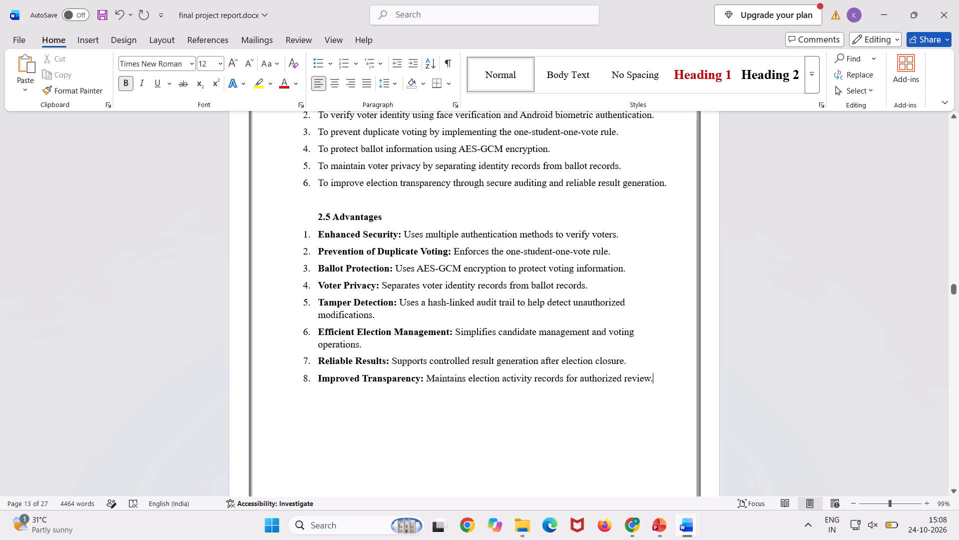
left_click_drag(543, 353, 287, 233)
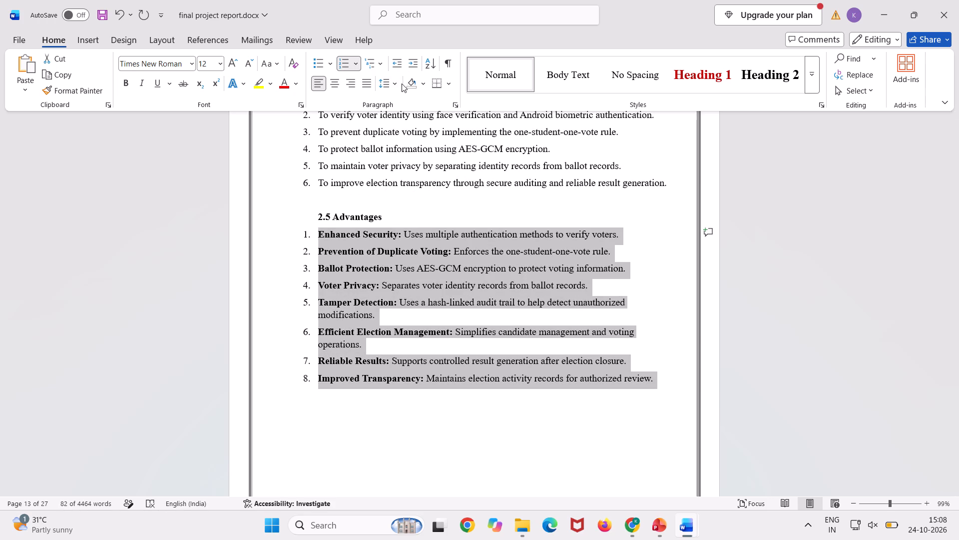
left_click(393, 84)
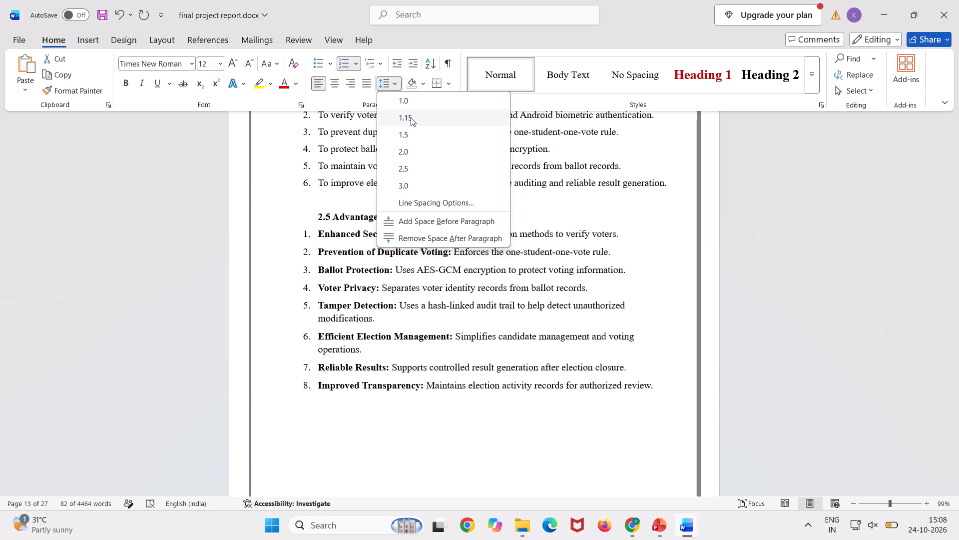
left_click(411, 117)
scroll(517, 372, "up", 1)
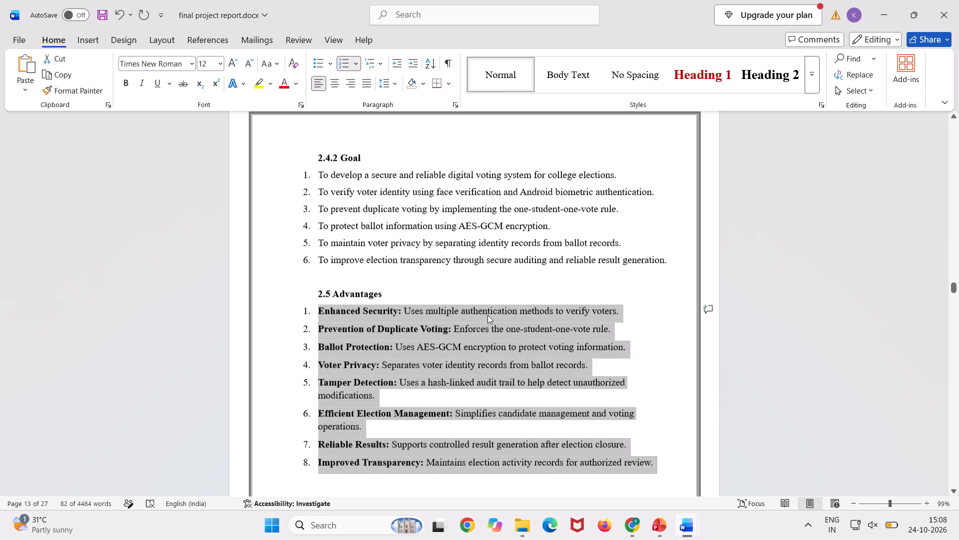
left_click(367, 83)
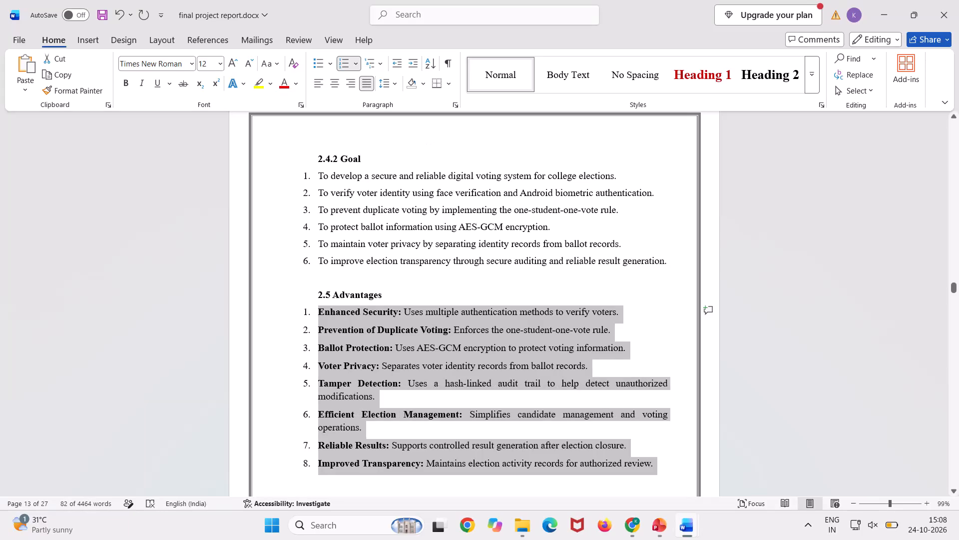
left_click(452, 284)
Justify the six-point list under 2.4.2 Goal and set its line spacing to 1.15.
left_click_drag(671, 263, 325, 162)
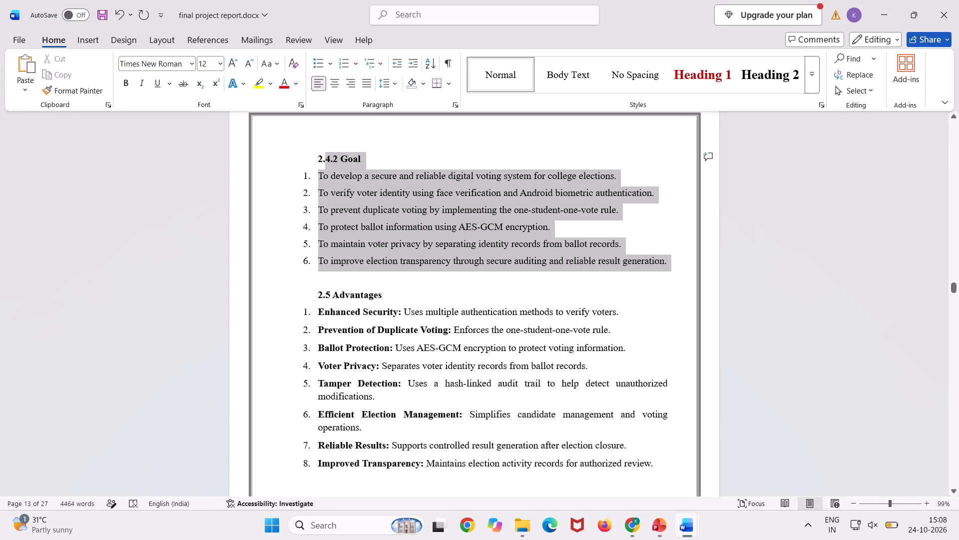
left_click_drag(325, 162, 296, 179)
left_click(368, 83)
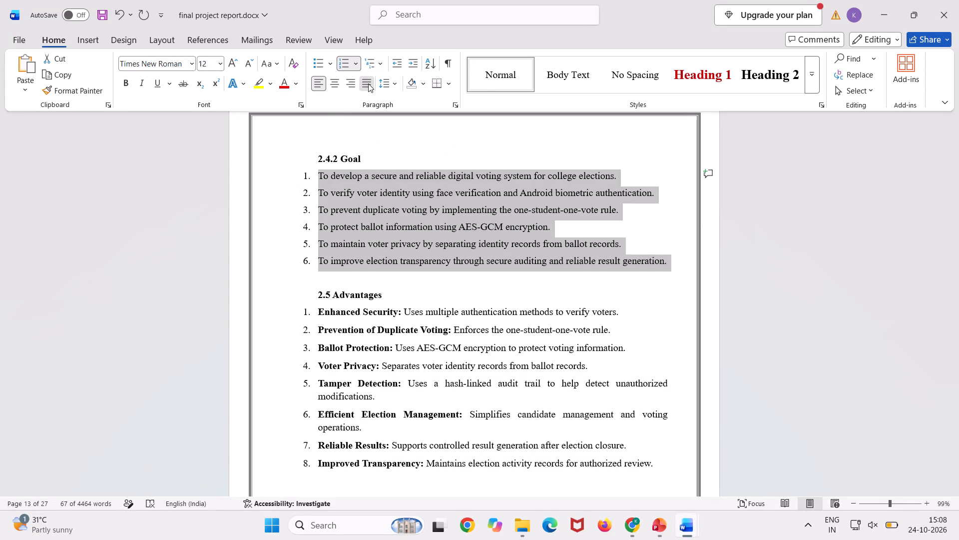
left_click(396, 87)
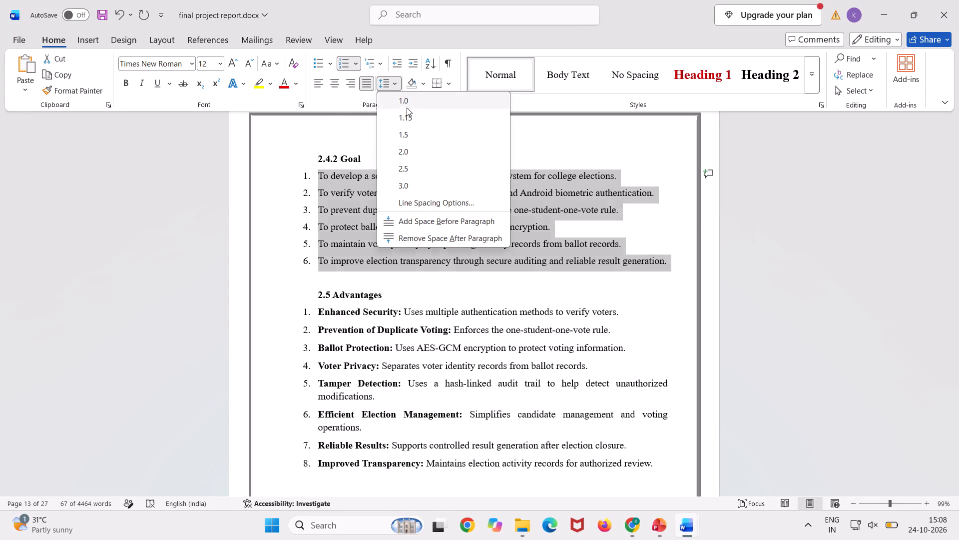
left_click(400, 122)
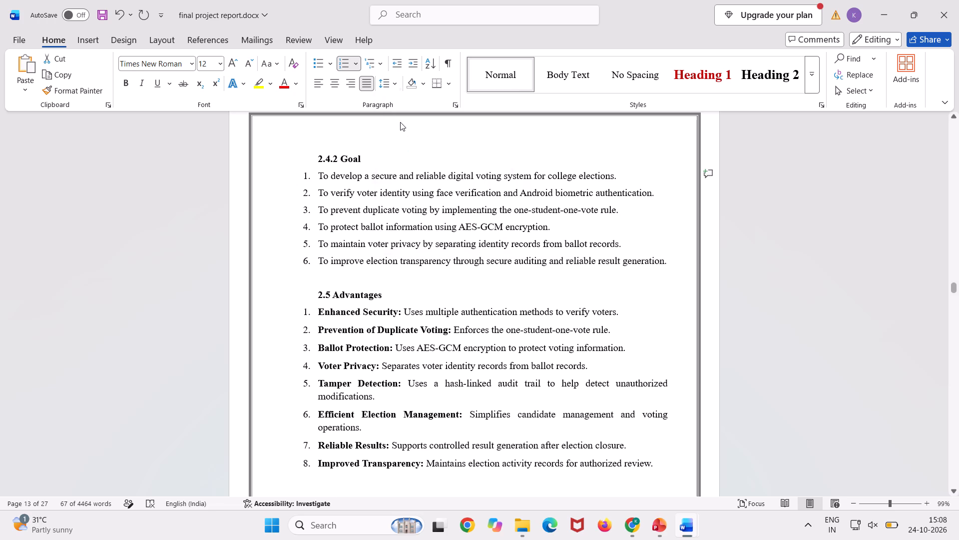
left_click(503, 320)
Justify the five-point list under 2.4.1 Applications and set its line spacing to 1.15.
scroll(503, 320, "up", 5)
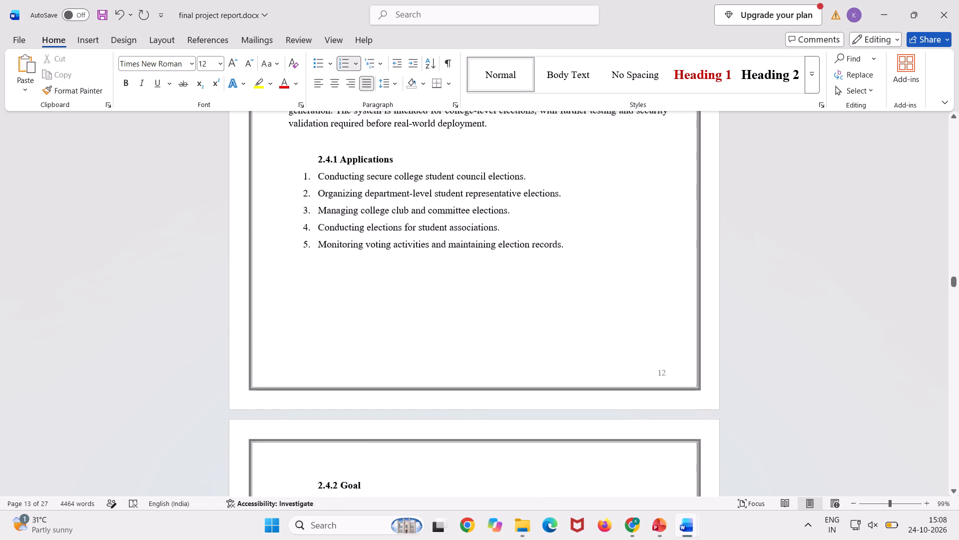
scroll(503, 320, "up", 1)
left_click_drag(563, 350, 301, 280)
left_click(369, 82)
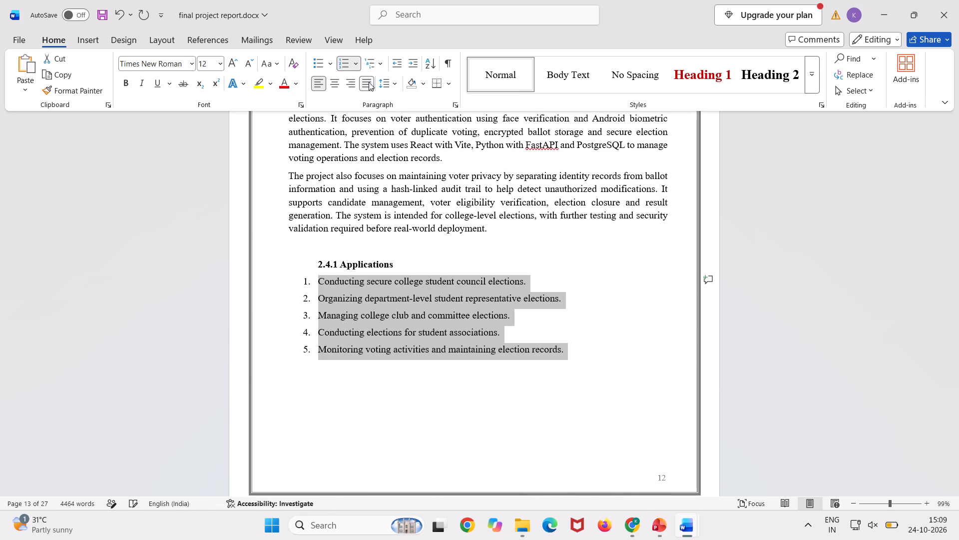
left_click(396, 83)
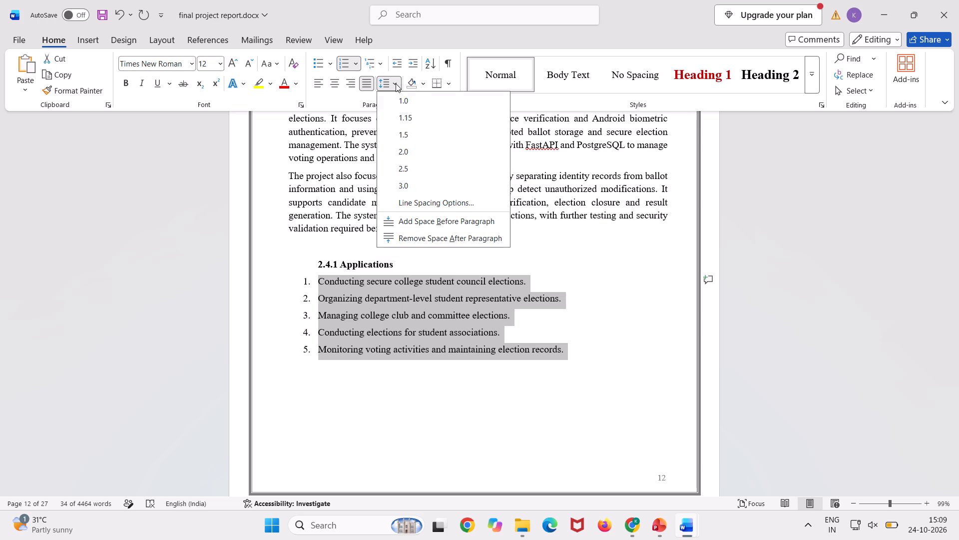
left_click(407, 119)
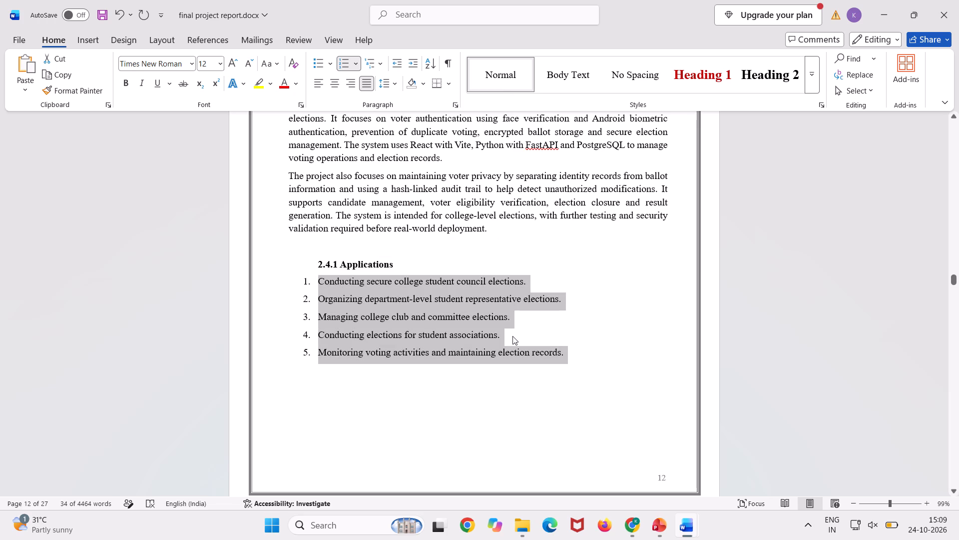
left_click(512, 336)
Set the line spacing of the two paragraphs under 2.4 Project Scope to 1.5.
scroll(512, 336, "up", 1)
left_click_drag(488, 390, 383, 352)
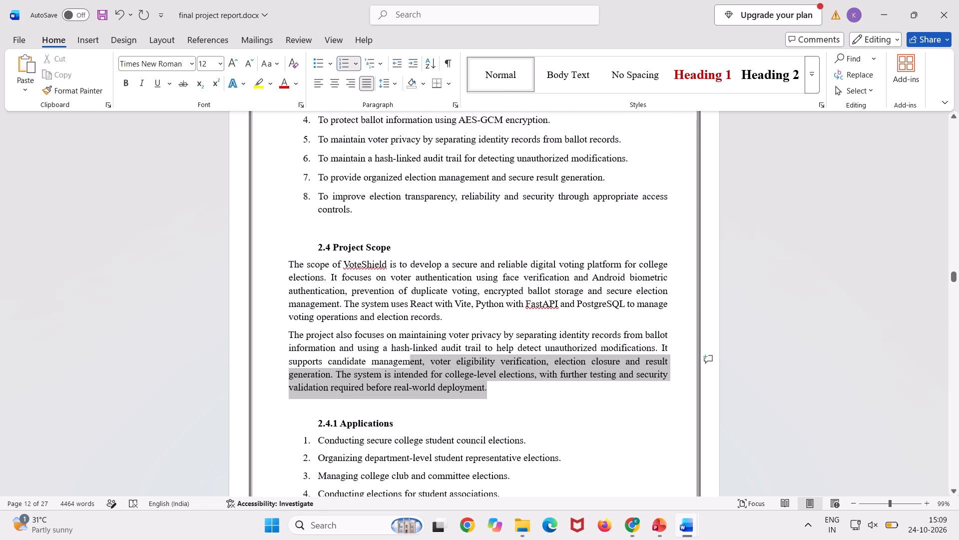
left_click_drag(383, 352, 275, 267)
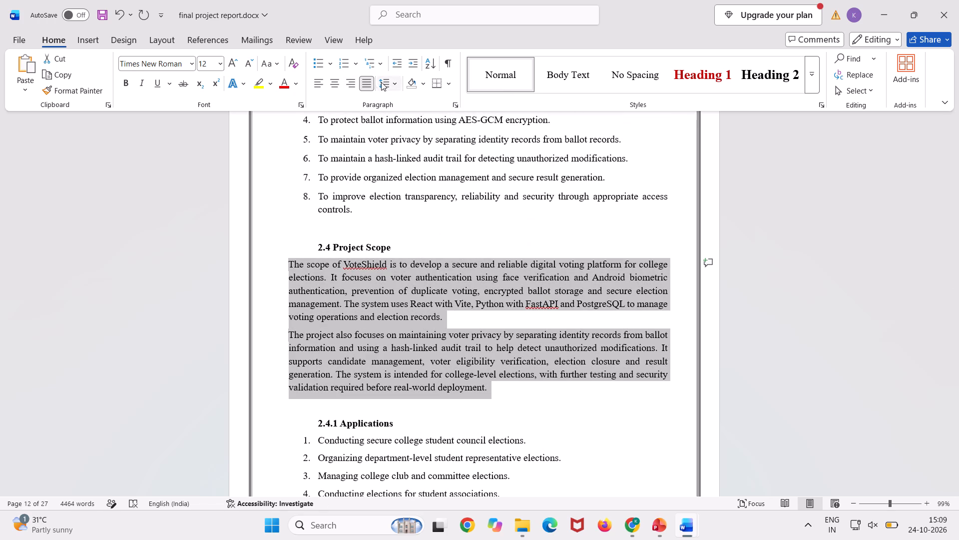
left_click(394, 83)
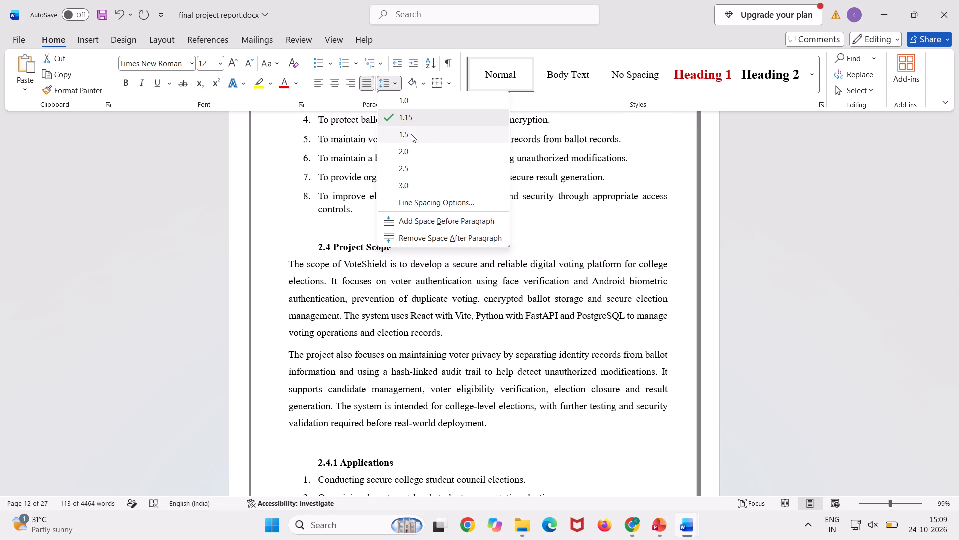
left_click(411, 134)
left_click(530, 336)
Add another blank line between the Goal list and the "2.5 Advantages" heading.
scroll(530, 336, "up", 2)
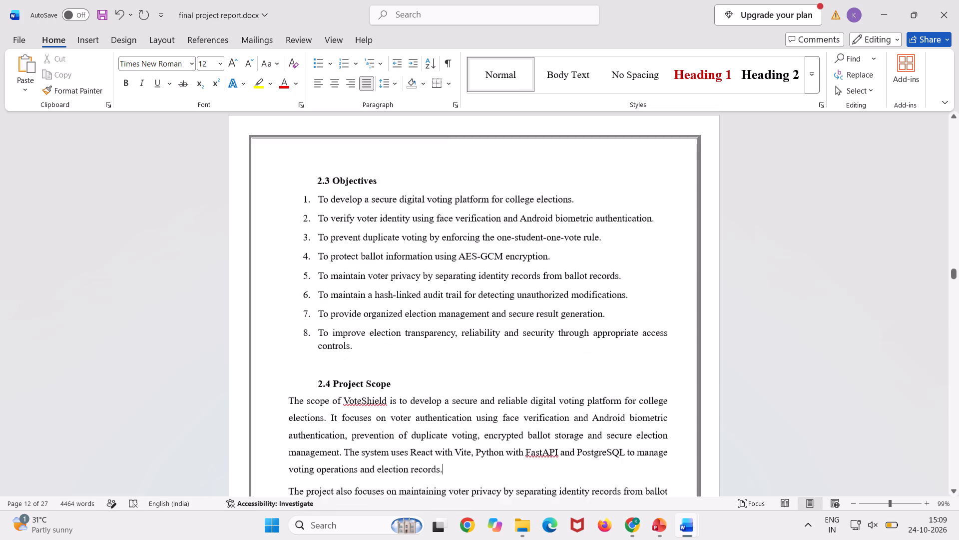
left_click(397, 356)
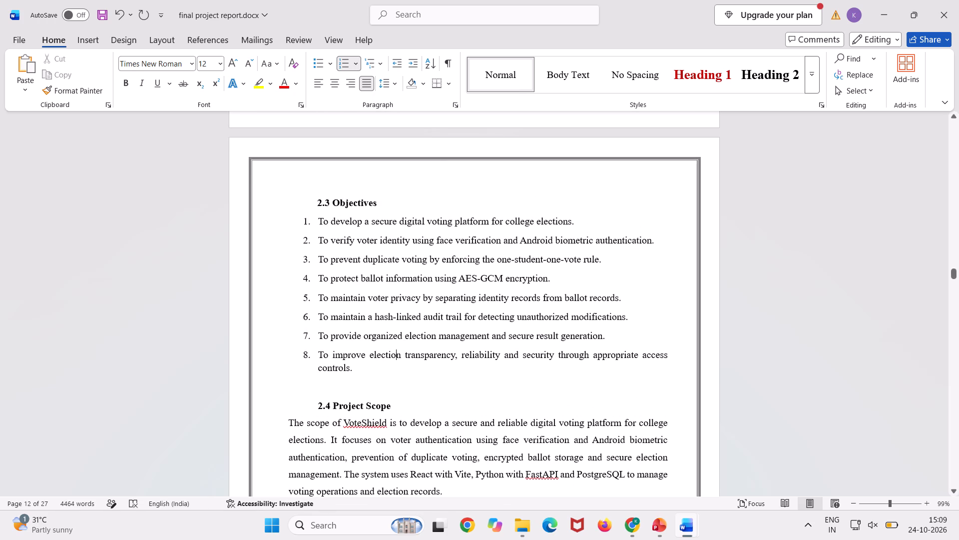
scroll(480, 403, "down", 6)
scroll(480, 403, "up", 1)
scroll(480, 403, "down", 2)
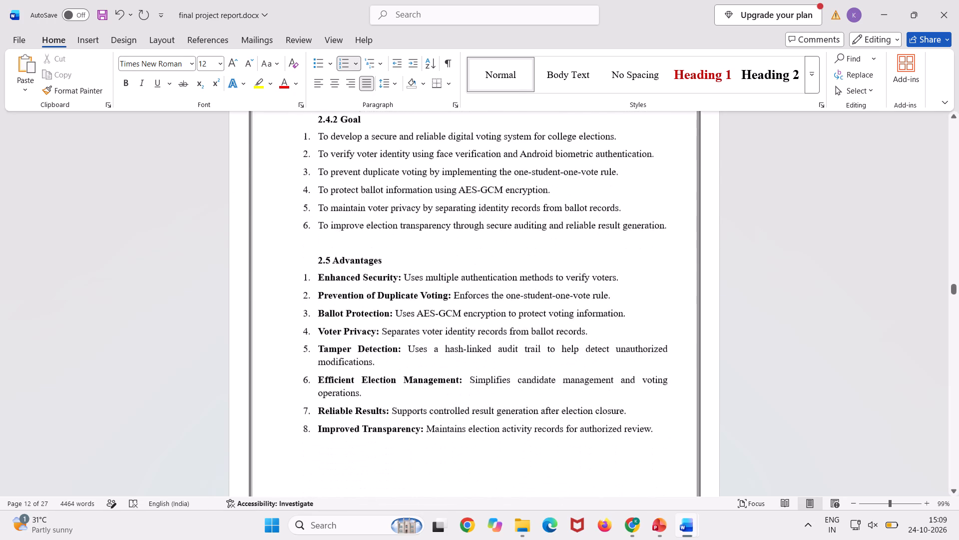
scroll(480, 403, "down", 1)
scroll(485, 459, "up", 1)
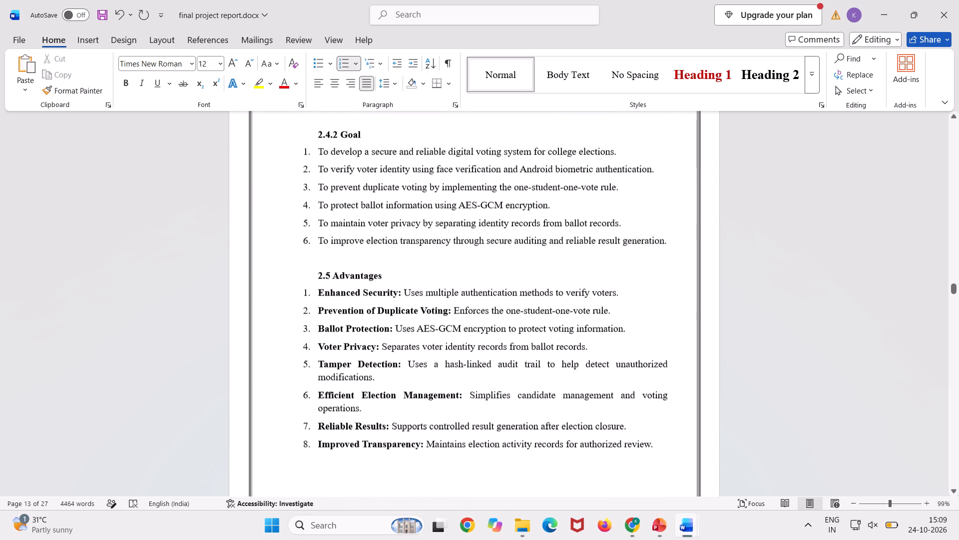
left_click(588, 262)
key("Return")
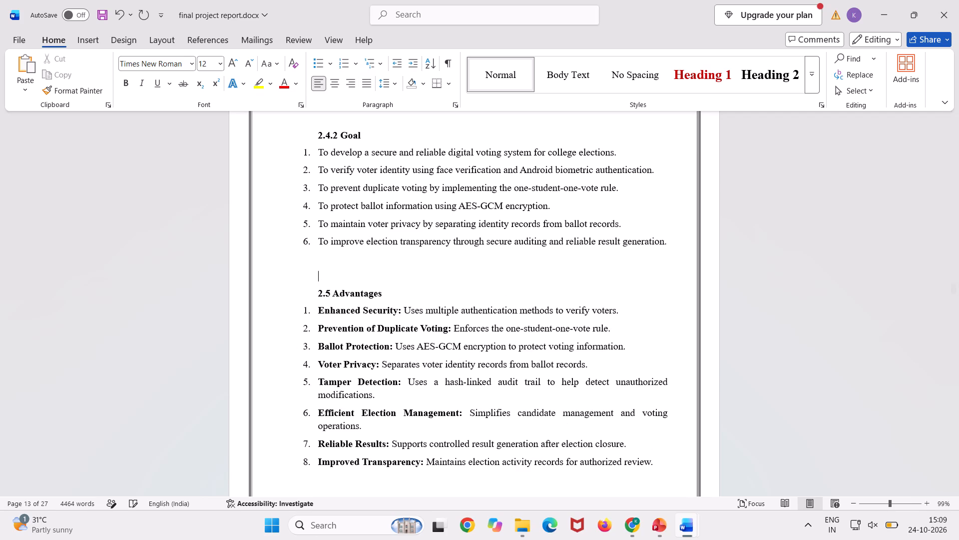
Add a blank line between the "2.5 Advantages" heading and its numbered list.
scroll(588, 262, "down", 3)
scroll(588, 262, "up", 2)
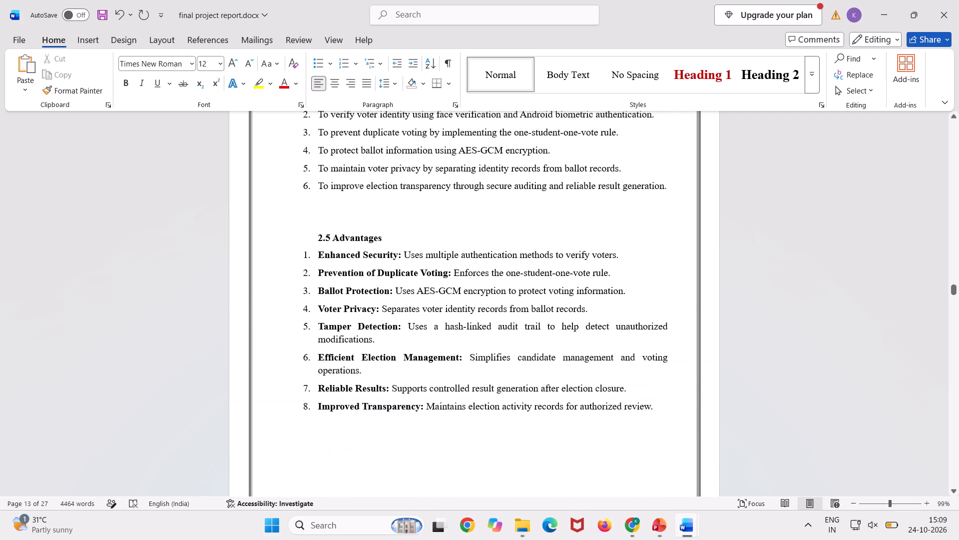
left_click(400, 245)
key("Return")
Examine the template's Chapter 3 pages, from Proposed System and Key Features to the architecture and algorithm sections, for content to replace.
scroll(400, 245, "down", 1)
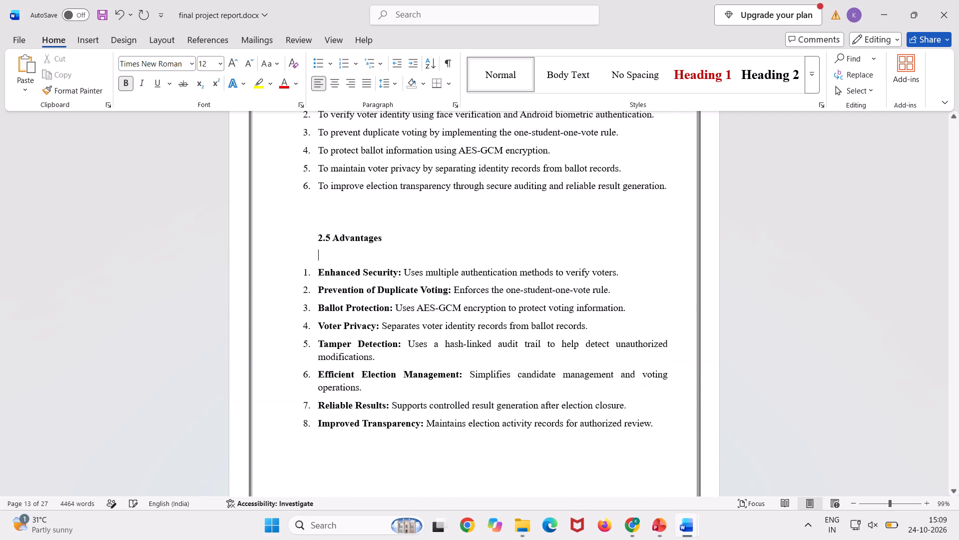
scroll(400, 245, "down", 7)
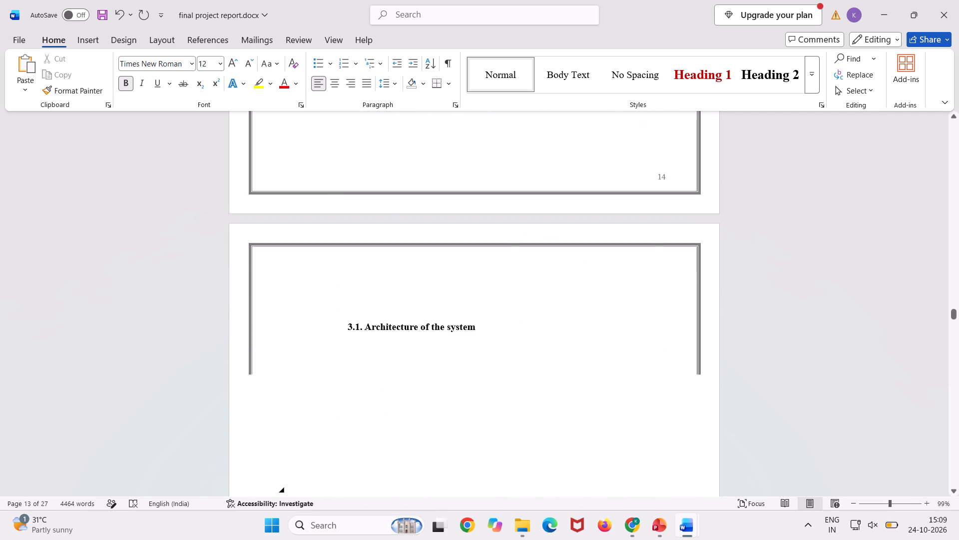
scroll(400, 245, "down", 1)
scroll(400, 245, "up", 2)
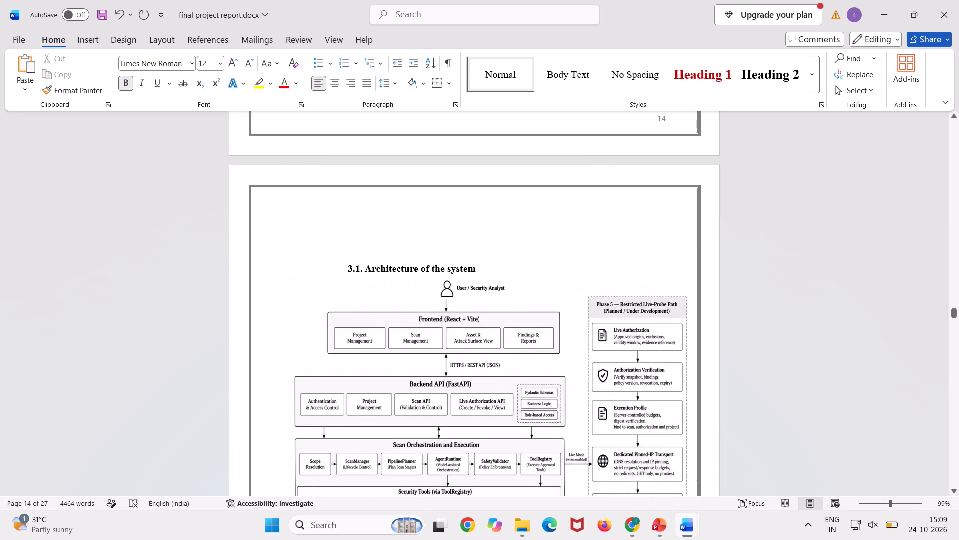
scroll(400, 245, "down", 6)
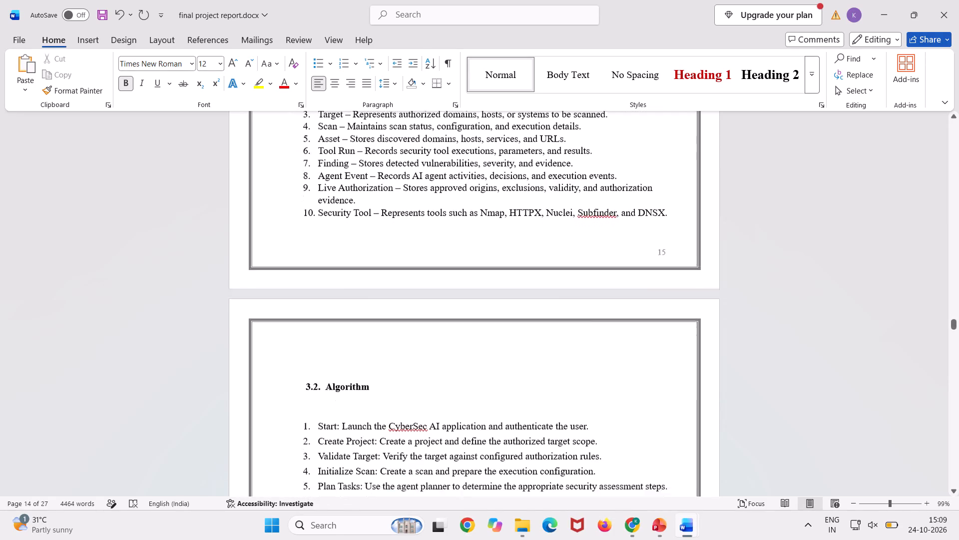
scroll(400, 245, "down", 5)
scroll(400, 245, "up", 6)
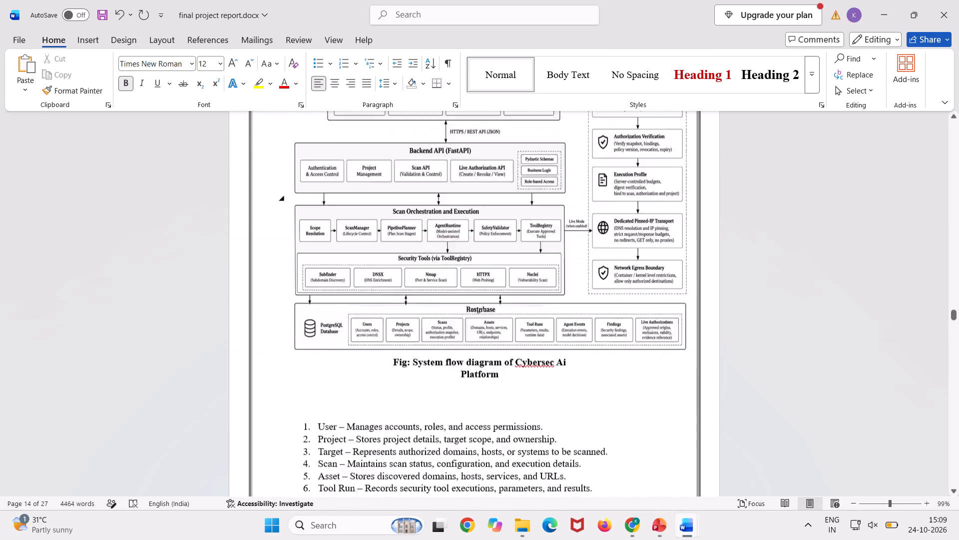
scroll(400, 245, "up", 1)
scroll(400, 245, "down", 2)
scroll(400, 245, "up", 2)
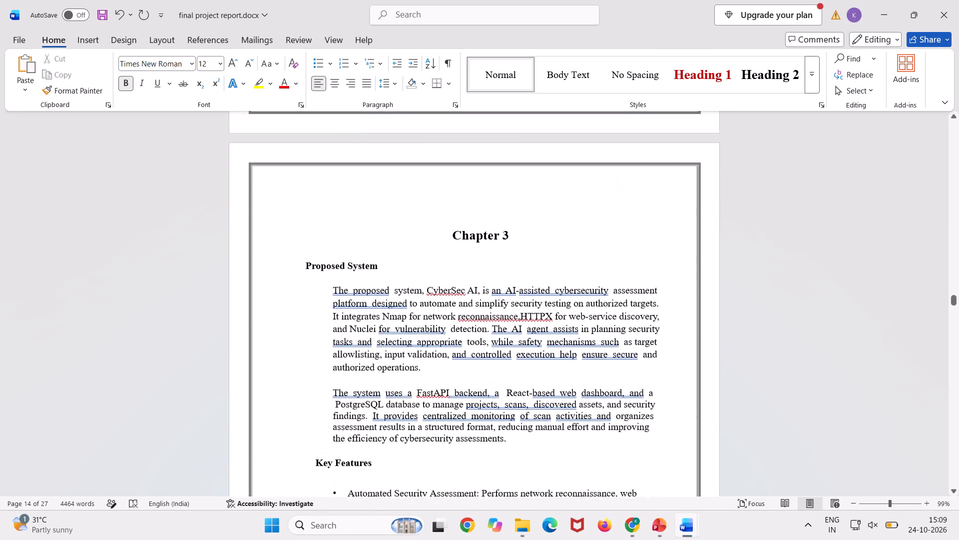
scroll(400, 245, "up", 1)
scroll(400, 245, "down", 2)
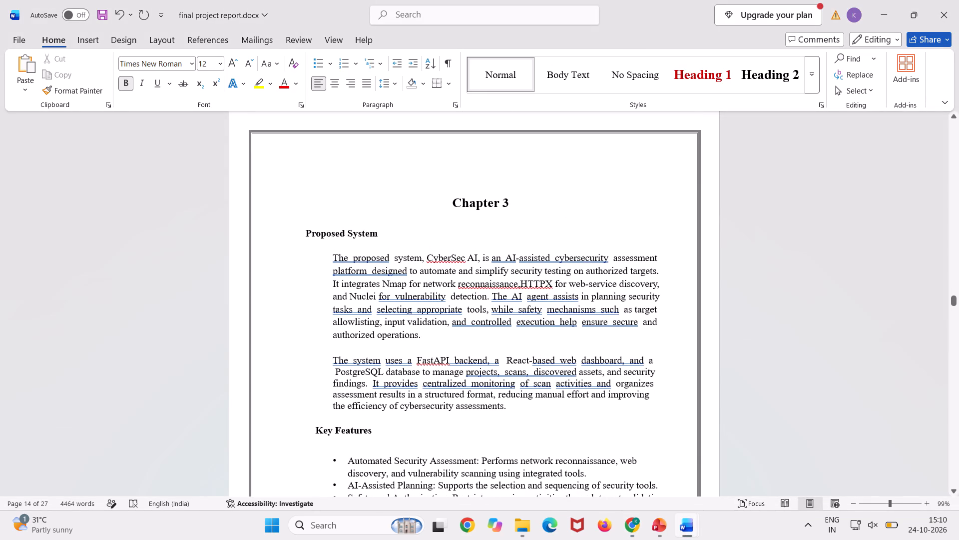
left_click_drag(305, 231, 546, 484)
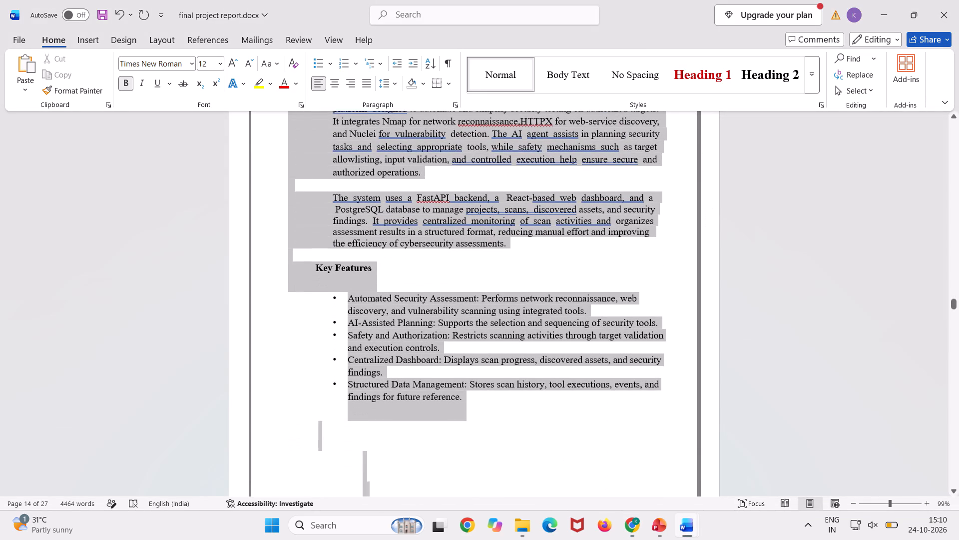
left_click_drag(546, 484, 534, 399)
key("ctrl+v")
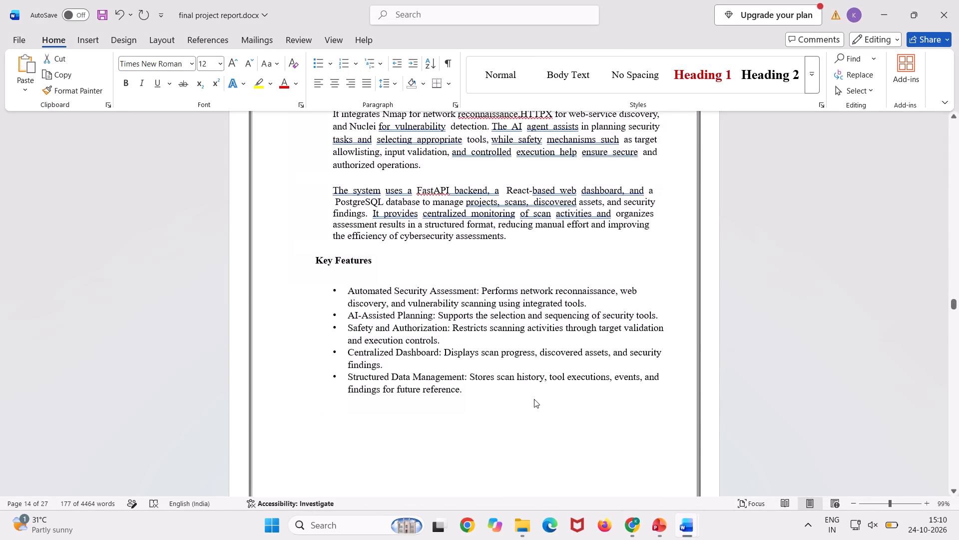
Delete the "CHAPTER 3:" prefix and the leading indent from the pasted "PROPOSED SYSTEM" heading.
scroll(534, 399, "up", 2)
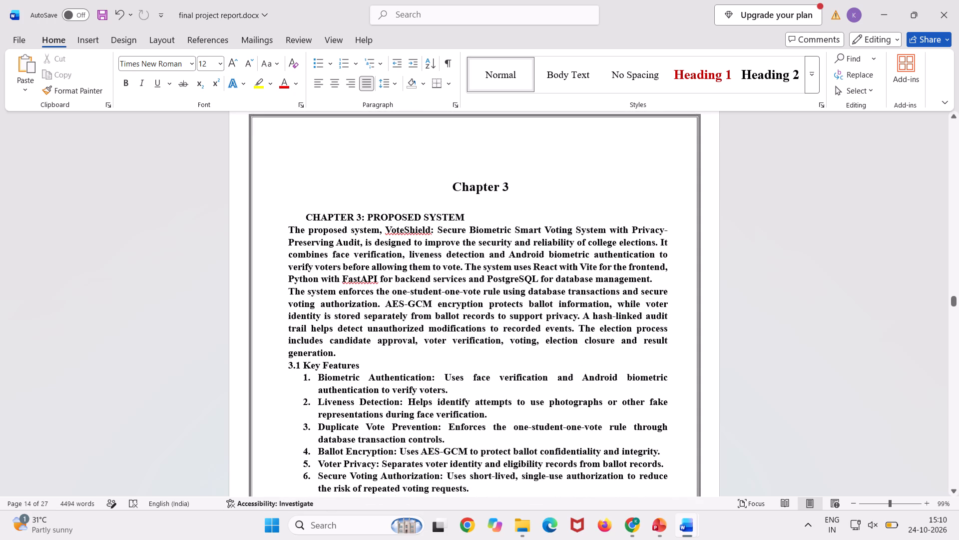
left_click(368, 217)
key("BackSpace")
key("BackSpace")
key("BackSpace")
key("BackSpace")
key("BackSpace")
key("BackSpace")
key("BackSpace")
key("BackSpace")
key("BackSpace")
key("BackSpace")
key("BackSpace")
key("BackSpace")
key("BackSpace")
key("BackSpace")
key("BackSpace")
key("BackSpace")
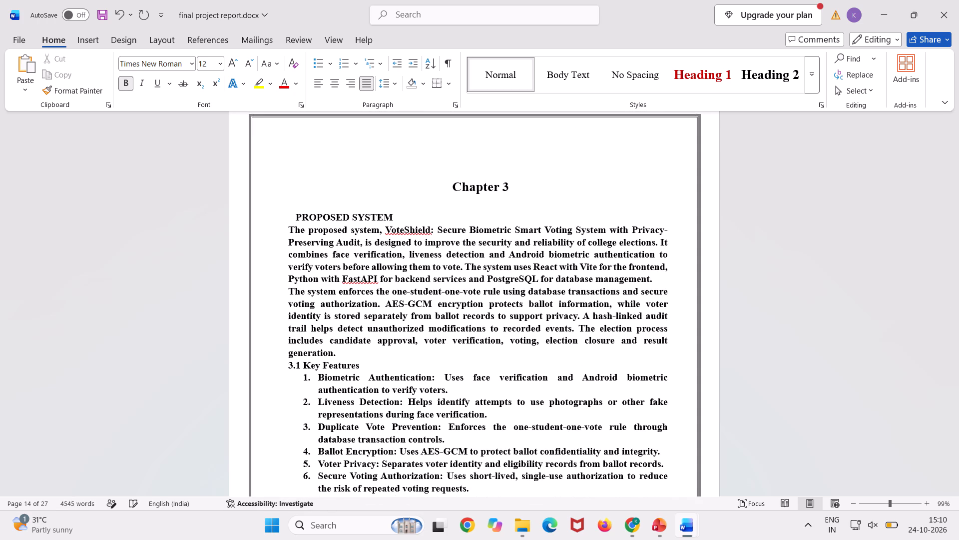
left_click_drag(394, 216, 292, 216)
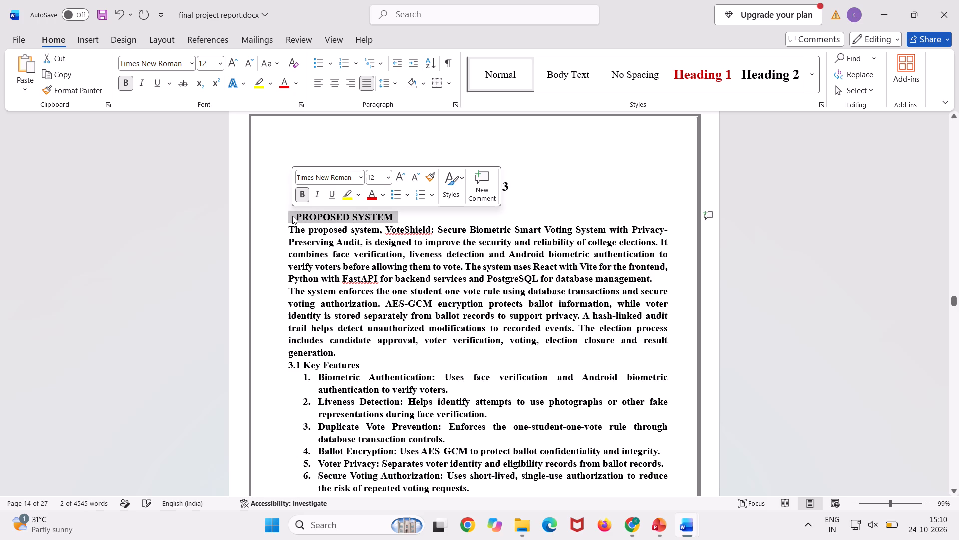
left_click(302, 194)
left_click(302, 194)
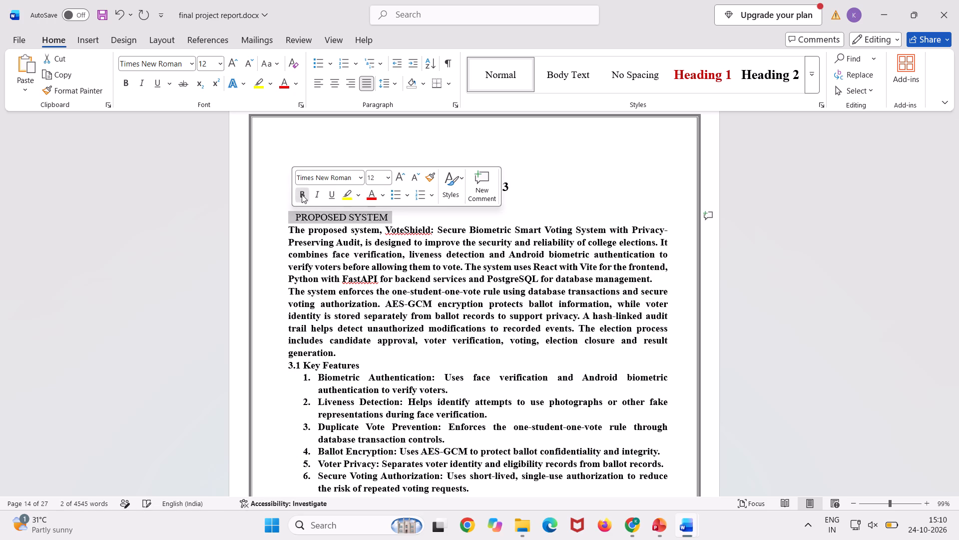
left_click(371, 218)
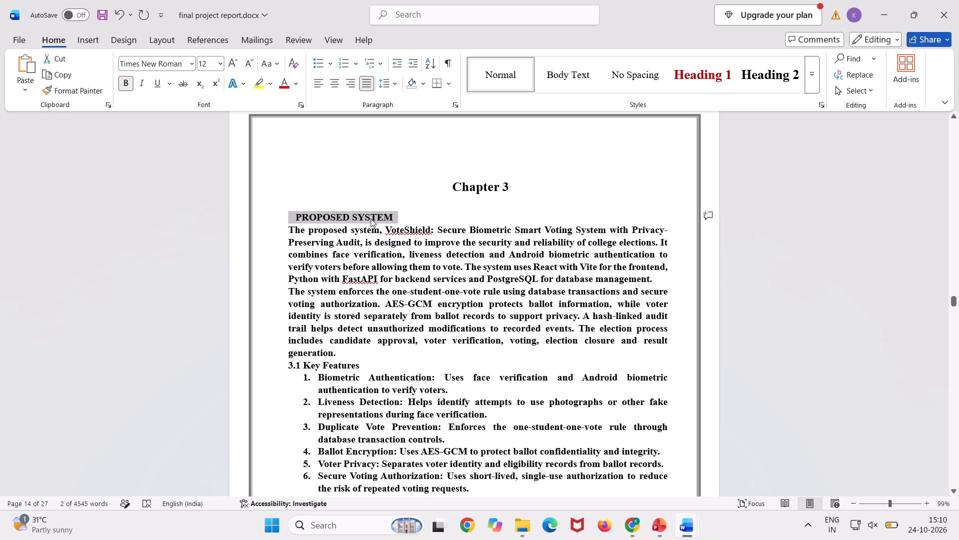
Rewrite the all-caps heading under Chapter 3 as "Proposed System".
left_click(394, 218)
key("BackSpace")
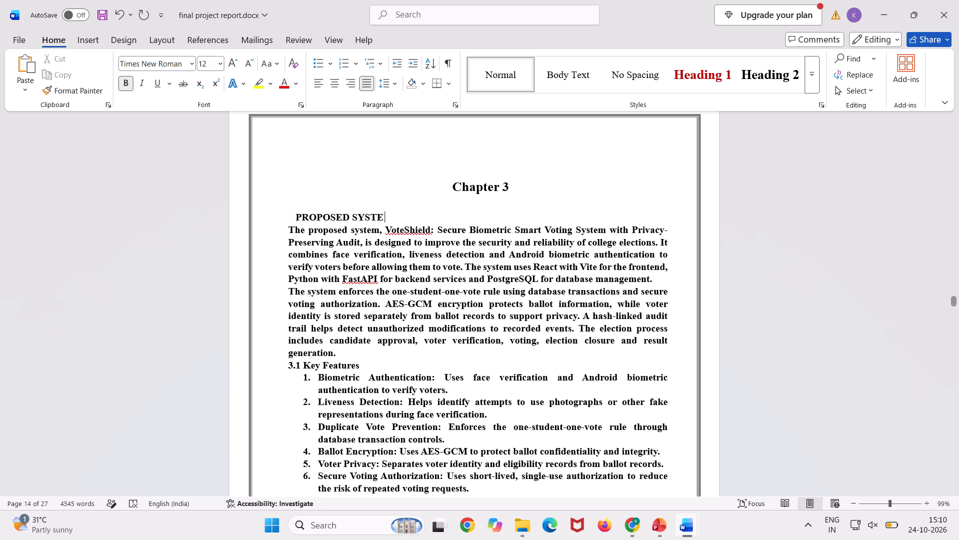
key("BackSpace")
key("BackSpace")
key("BackSpace")
key("BackSpace")
type("ystem")
key("Left")
key("Left")
key("Left")
key("Left")
key("Left")
key("Left")
key("Left")
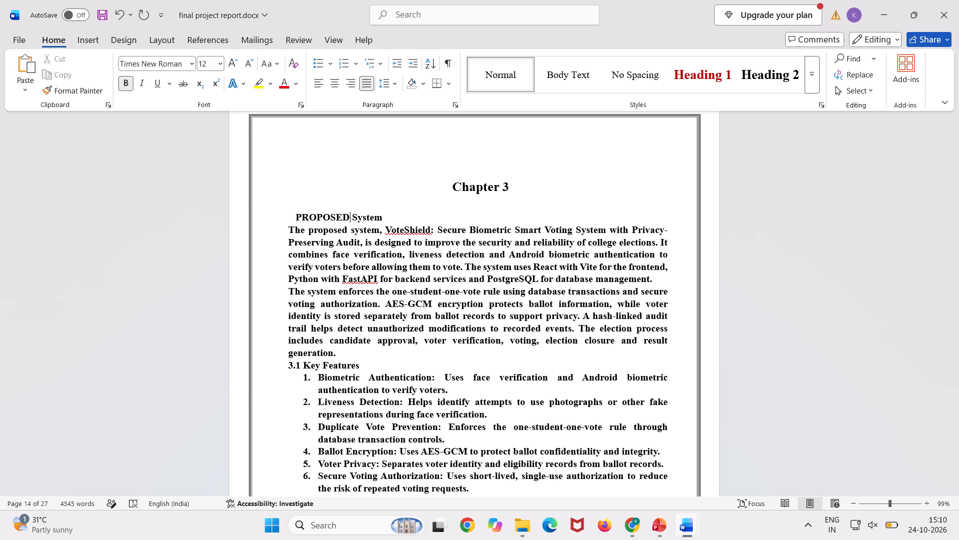
key("BackSpace")
key("BackSpace")
key("BackSpace")
key("BackSpace")
key("BackSpace")
key("BackSpace")
key("BackSpace")
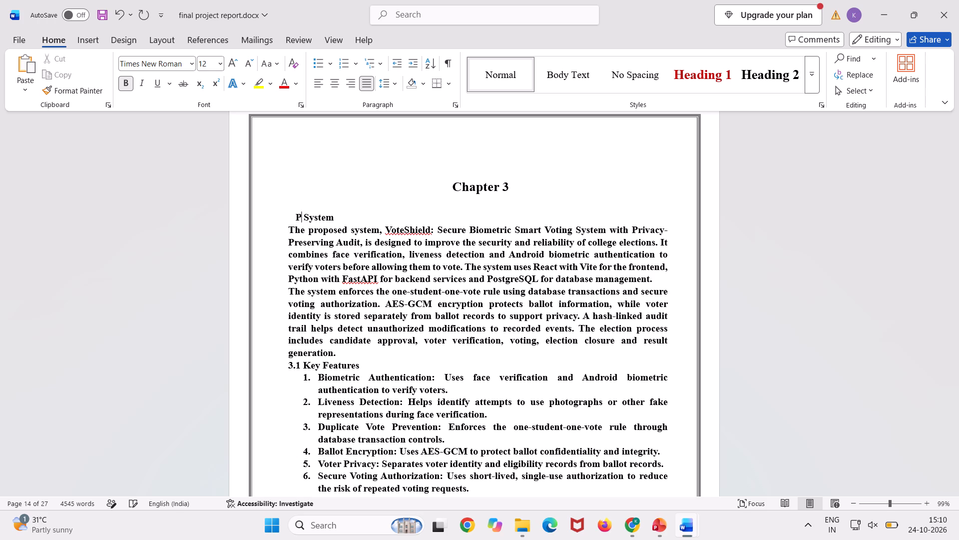
type("roposed")
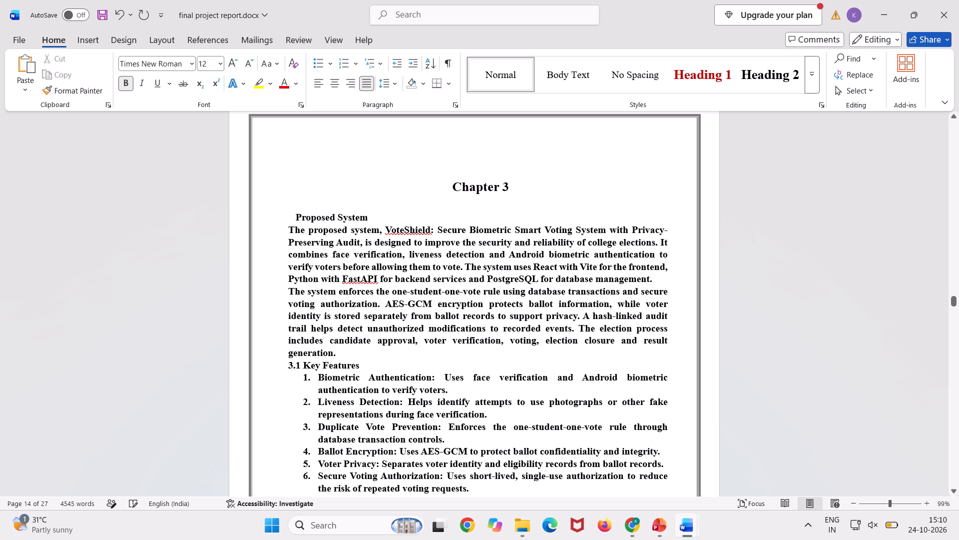
Remove bold from the two Proposed System paragraphs and set their line spacing to 1.5.
left_click_drag(287, 230, 360, 352)
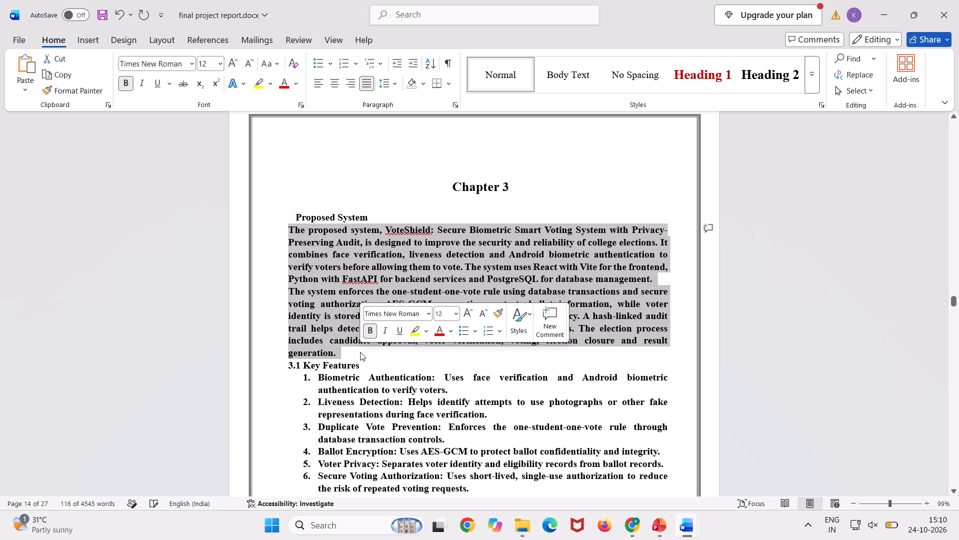
left_click(372, 331)
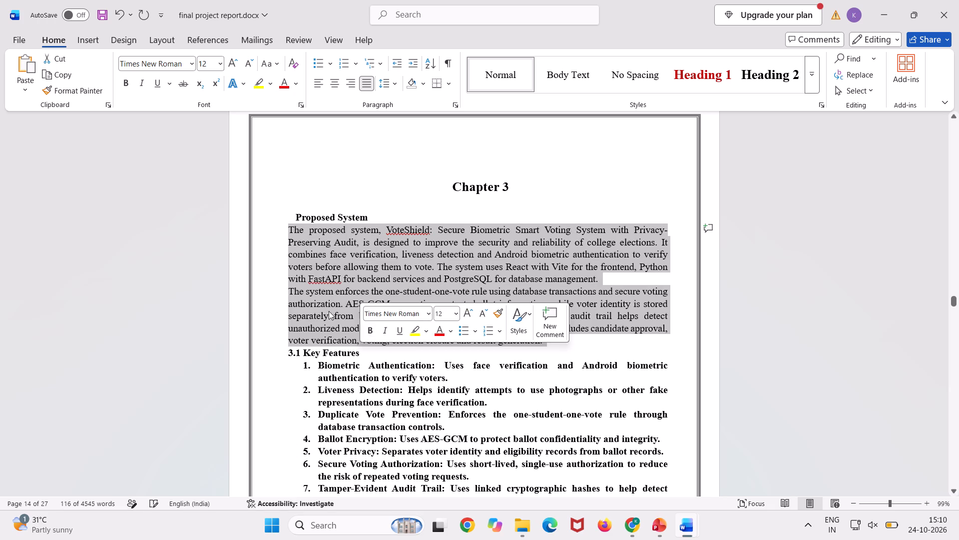
left_click(395, 84)
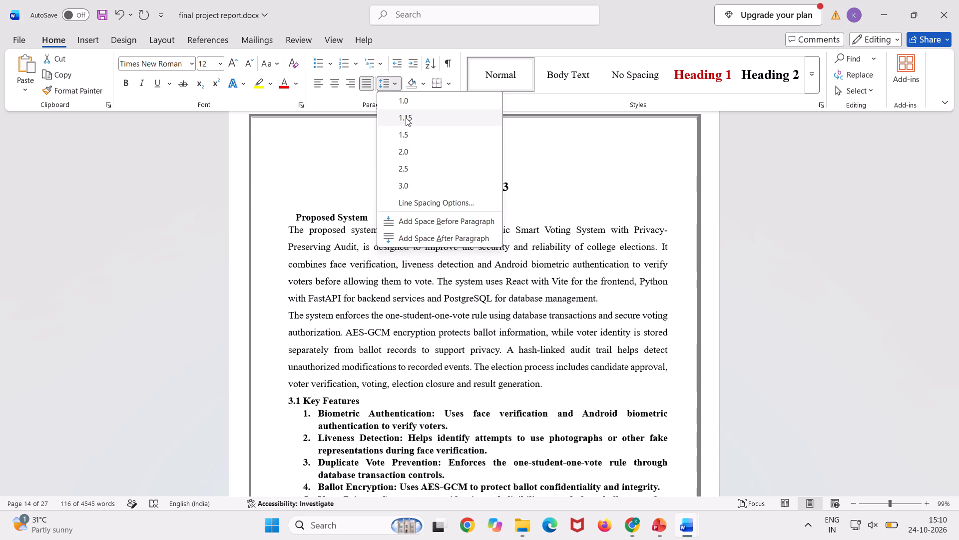
left_click(406, 131)
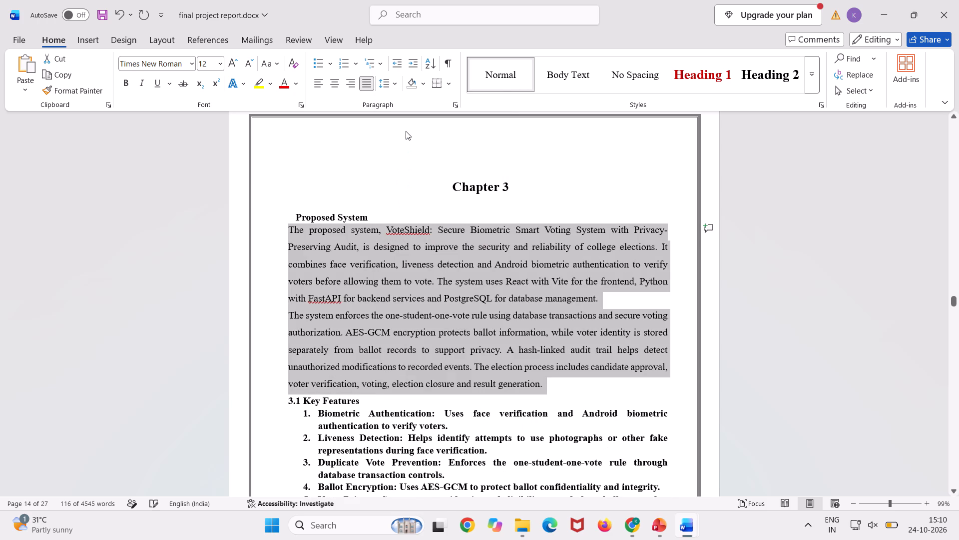
Add blank lines below the Proposed System heading, between its two paragraphs, and above and below the 3.1 Key Features heading.
left_click(459, 291)
left_click(606, 297)
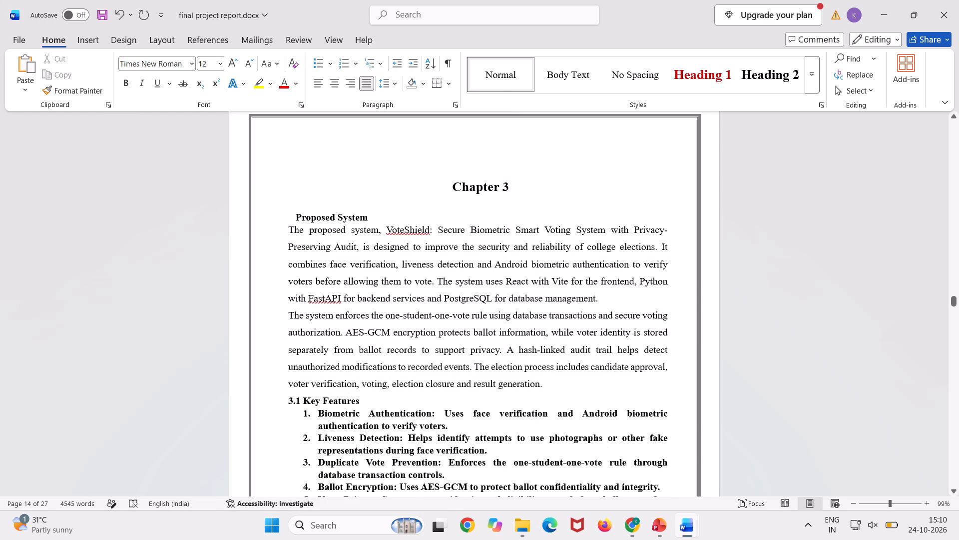
key("Return")
scroll(606, 297, "down", 1)
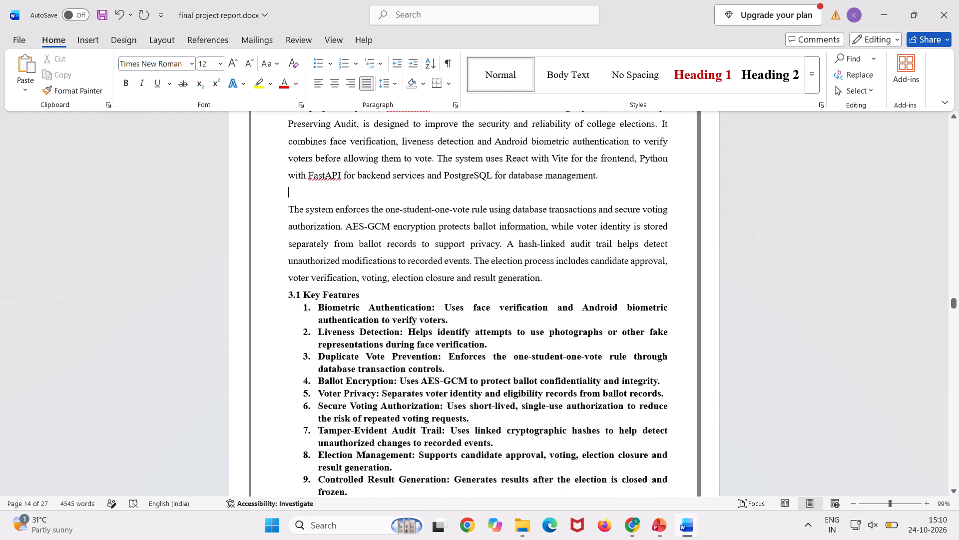
scroll(539, 202, "up", 1)
left_click(374, 252)
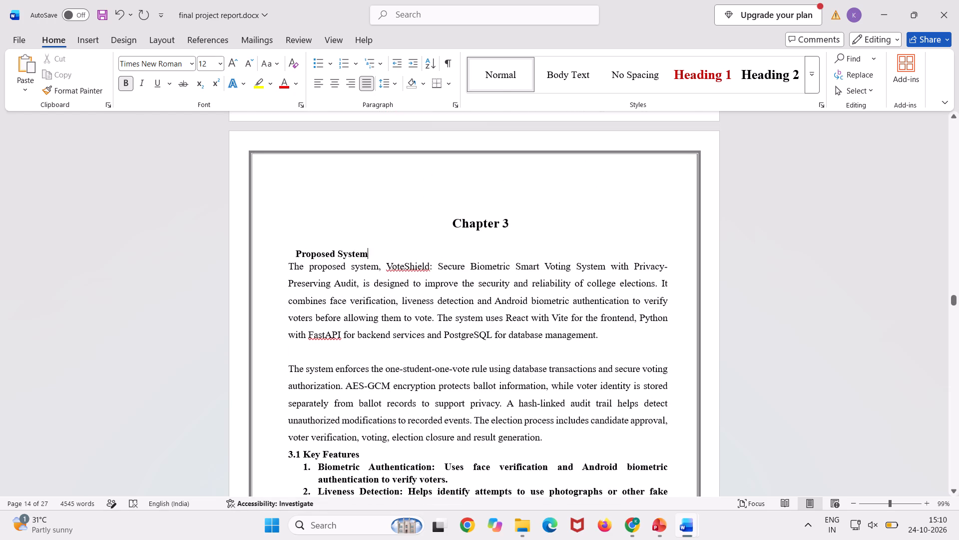
key("Return")
scroll(380, 287, "down", 1)
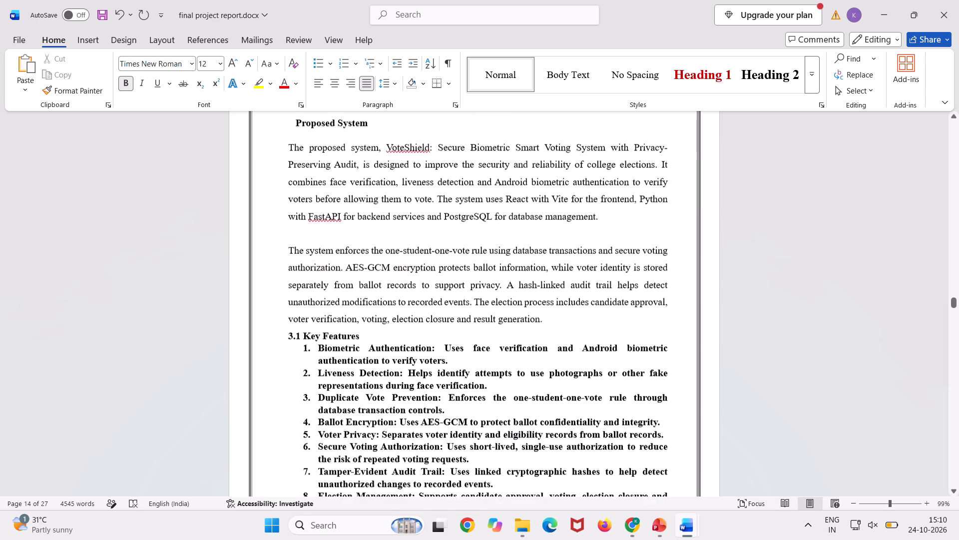
scroll(380, 287, "down", 1)
left_click(549, 186)
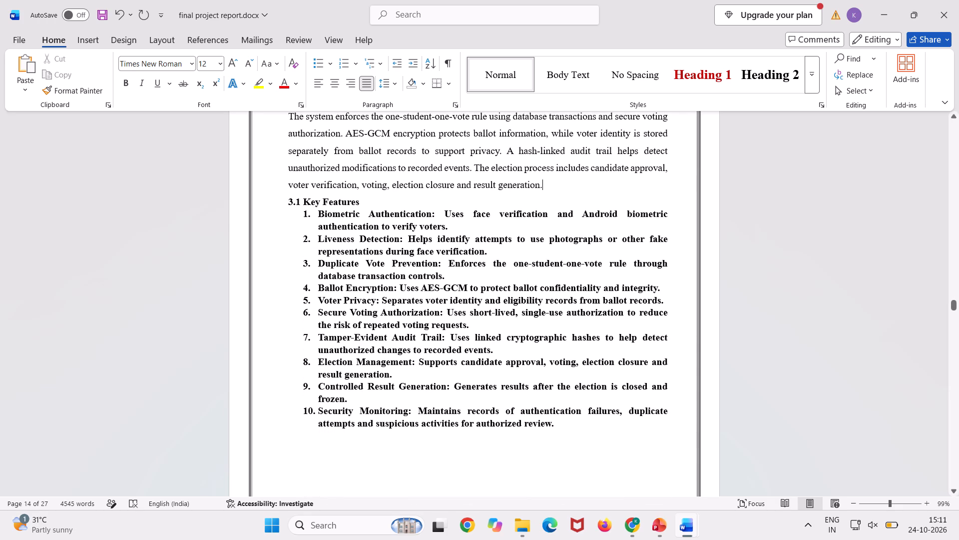
key("Return")
scroll(549, 186, "down", 1)
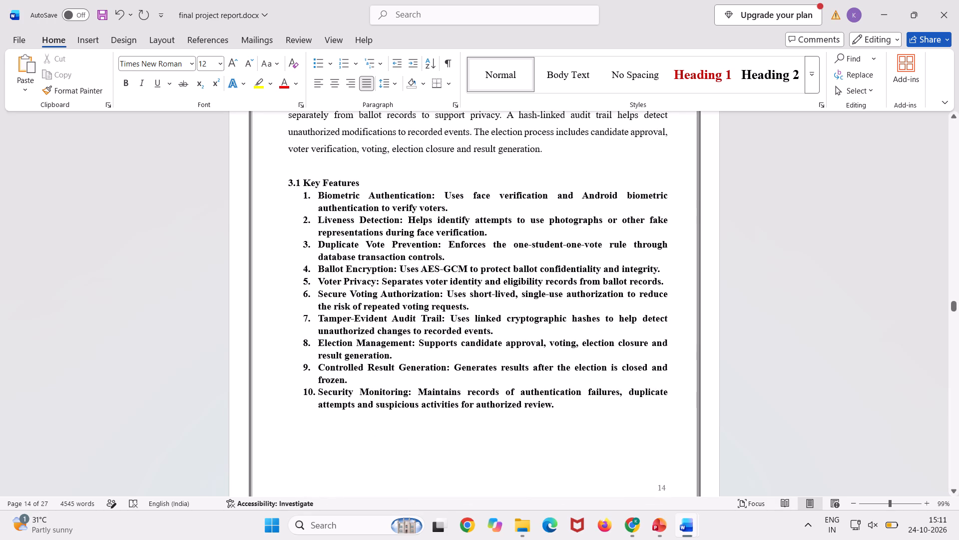
left_click(384, 187)
key("Return")
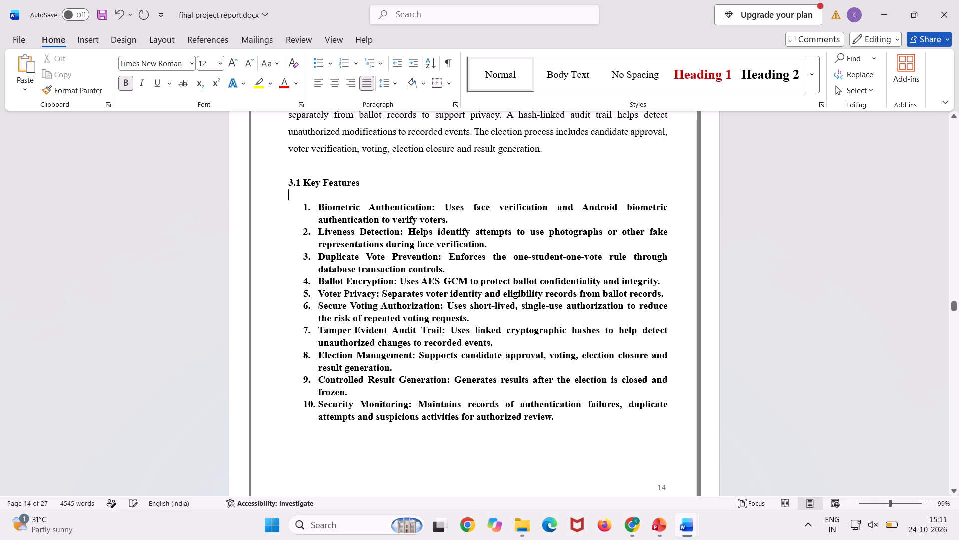
Remove bold from the entire ten-item numbered list under 3.1 Key Features.
left_click_drag(566, 423, 292, 197)
left_click(303, 174)
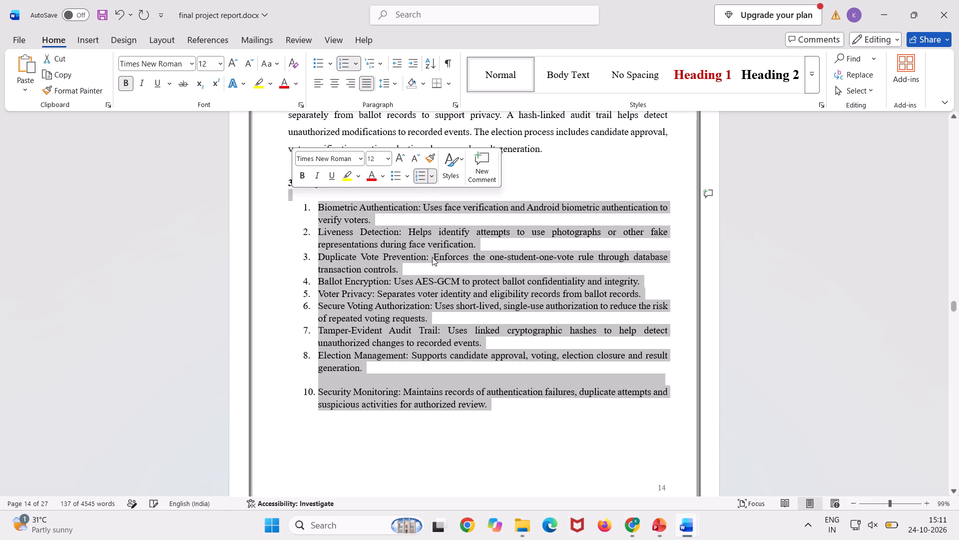
left_click(555, 430)
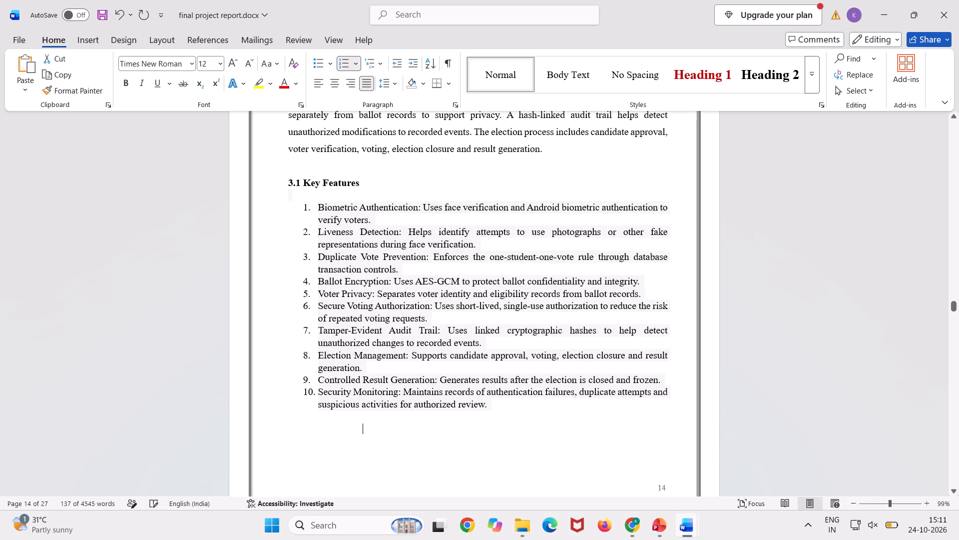
Bold the lead-in labels of Key Features items 1 to 5, from Biometric Authentication through Voter Privacy.
left_click_drag(420, 208, 342, 205)
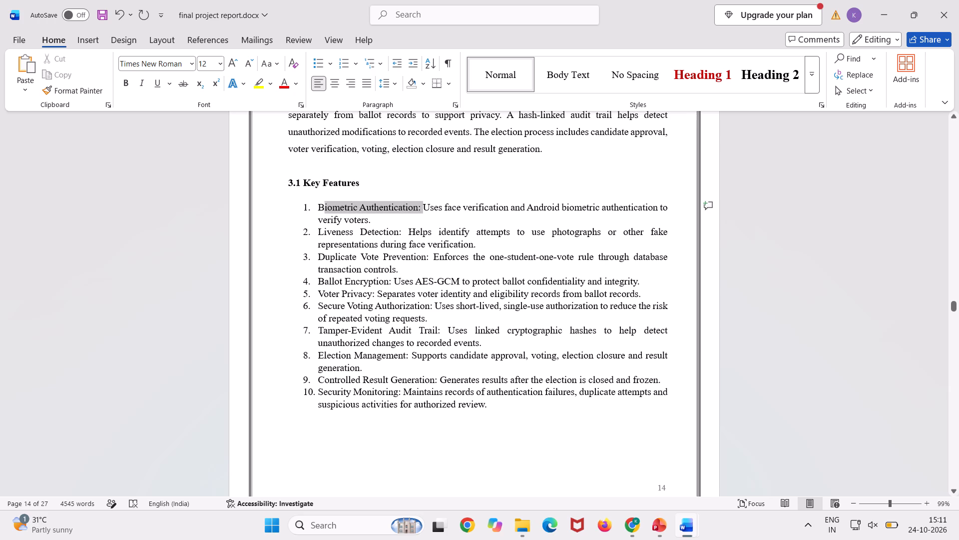
left_click_drag(342, 205, 320, 206)
left_click(329, 184)
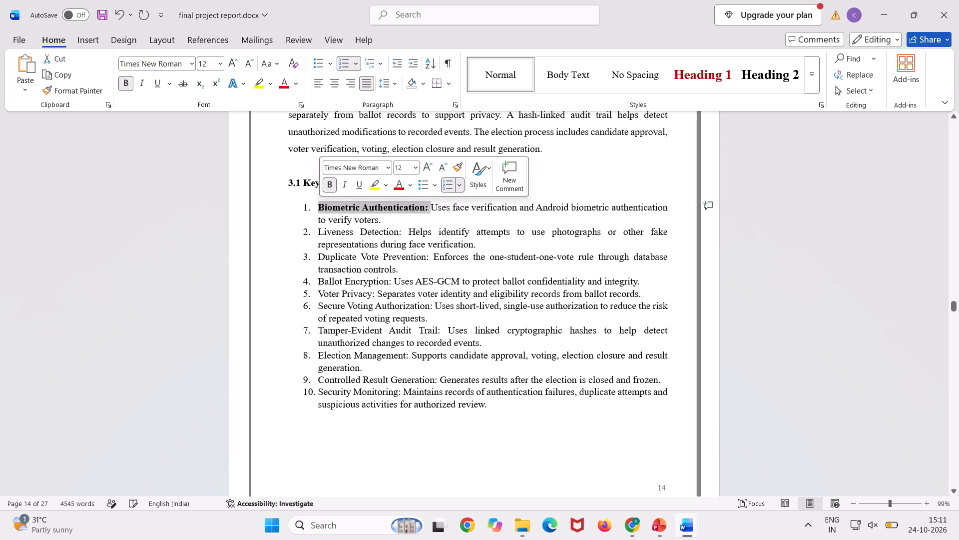
left_click_drag(401, 231, 335, 230)
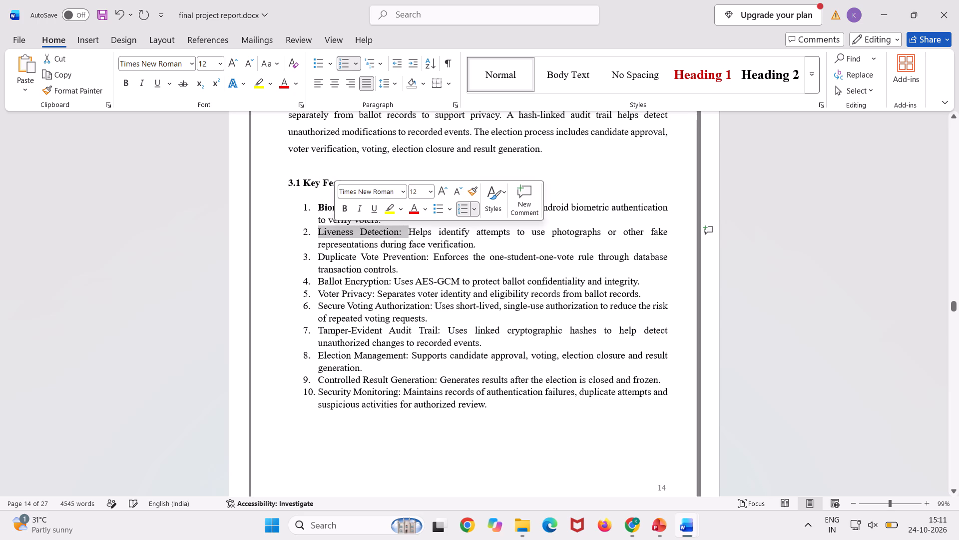
left_click(344, 205)
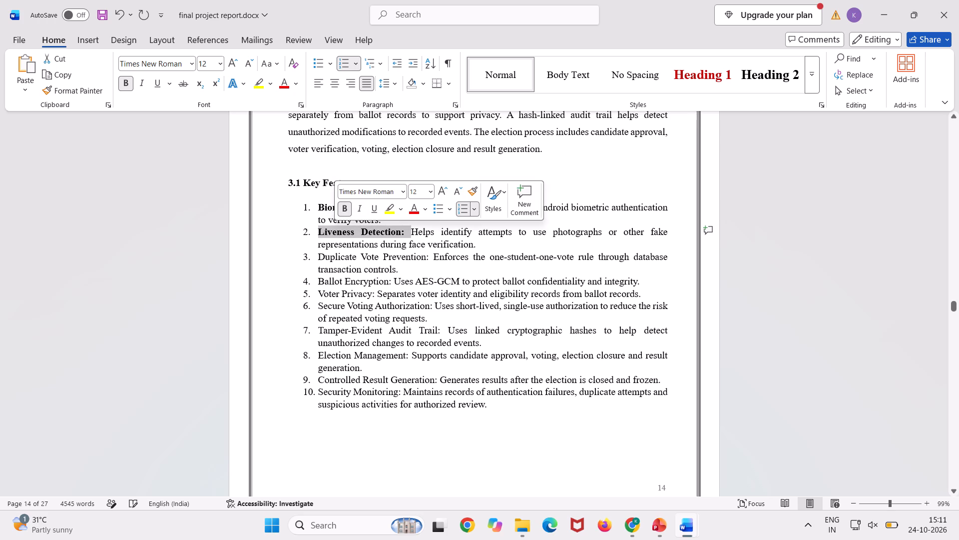
left_click_drag(428, 257, 320, 255)
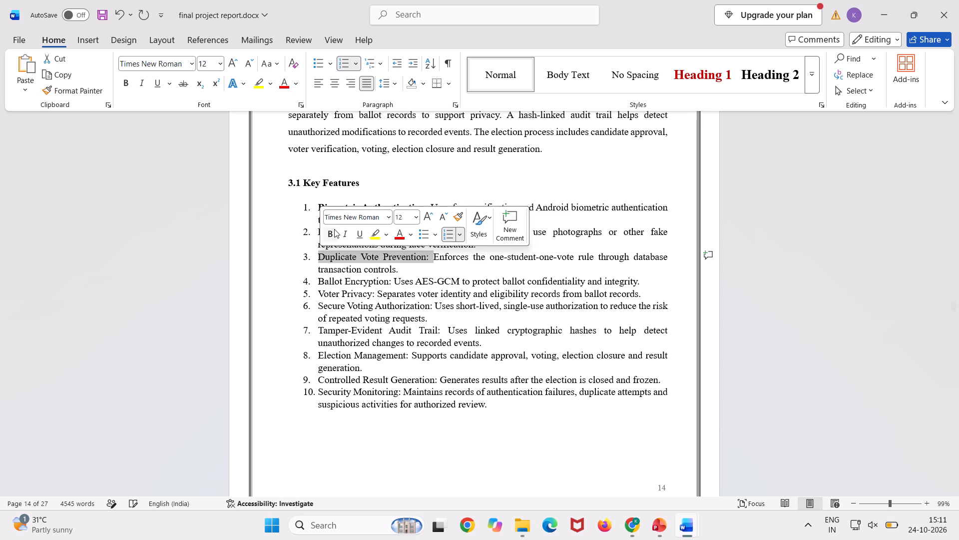
left_click(334, 229)
left_click_drag(392, 283, 366, 285)
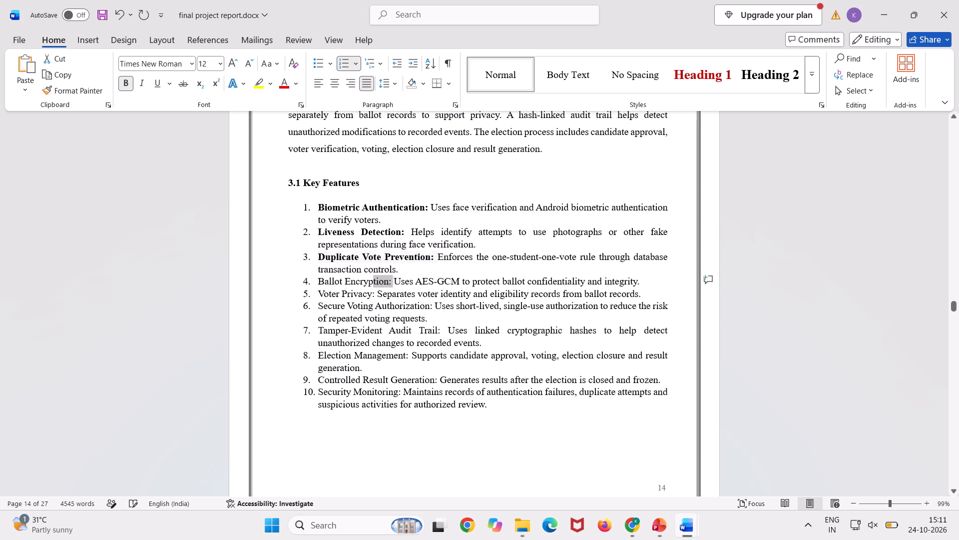
left_click_drag(366, 285, 328, 286)
left_click(334, 264)
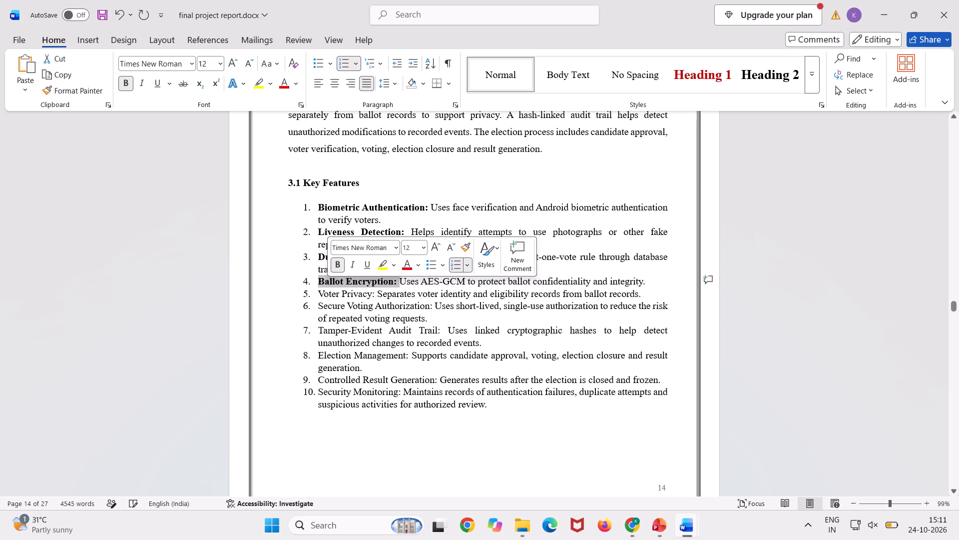
left_click_drag(375, 296, 350, 295)
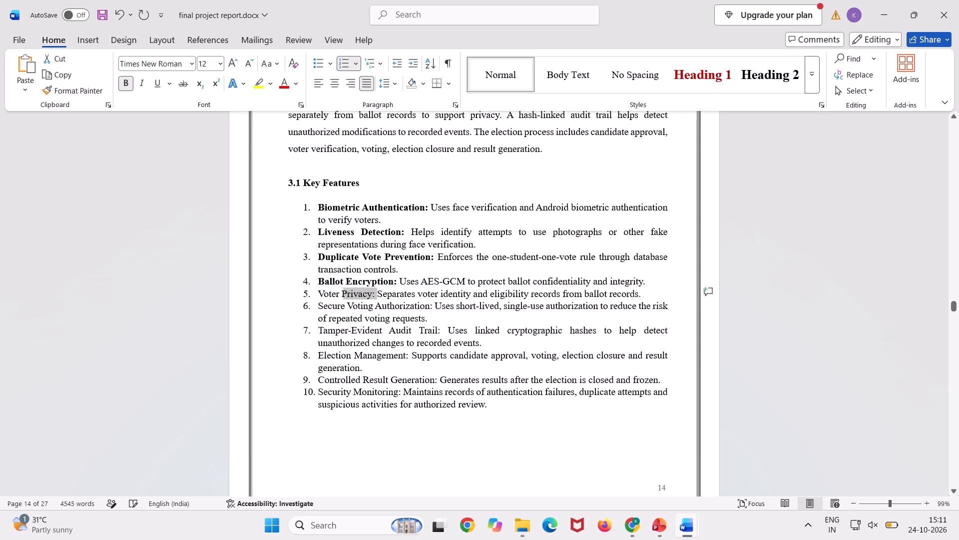
left_click_drag(350, 295, 334, 295)
left_click(345, 272)
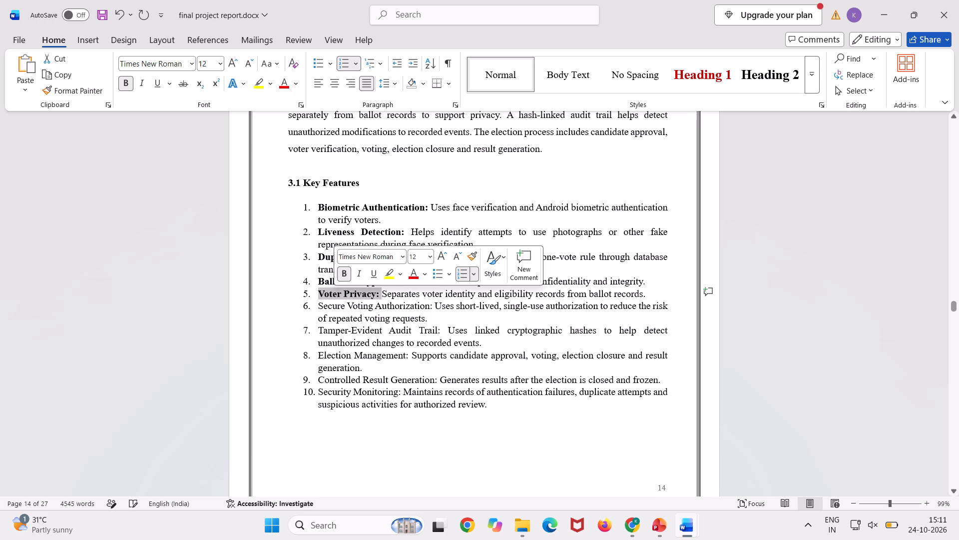
Bold the lead-in labels of Key Features items 6 to 10, from Secure Voting Authorization through Security Monitoring.
left_click_drag(434, 310, 326, 303)
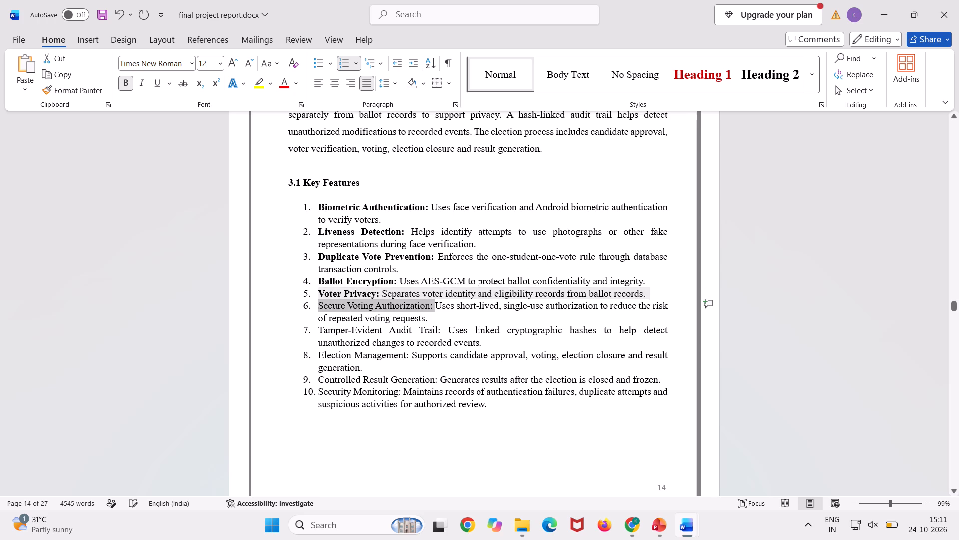
left_click_drag(326, 303, 323, 305)
left_click(333, 288)
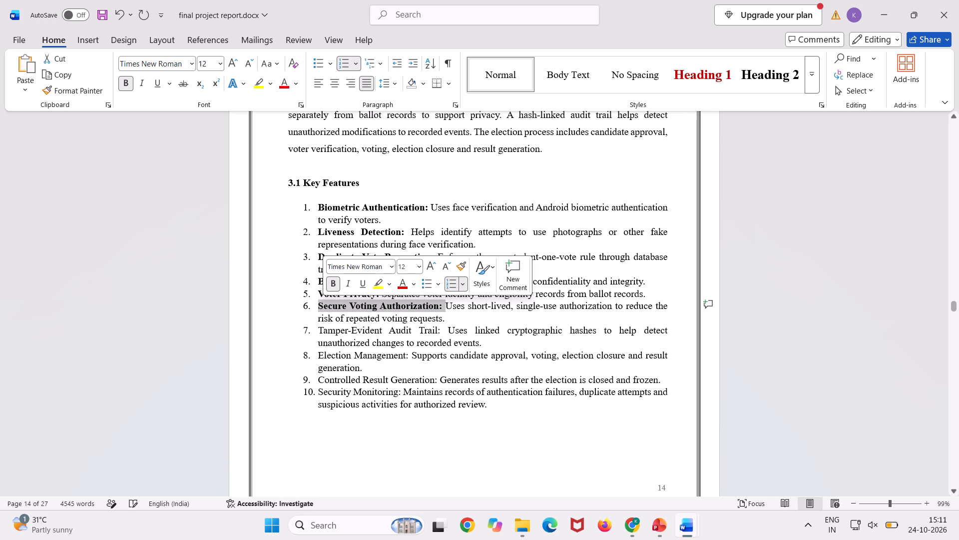
left_click_drag(441, 331, 336, 328)
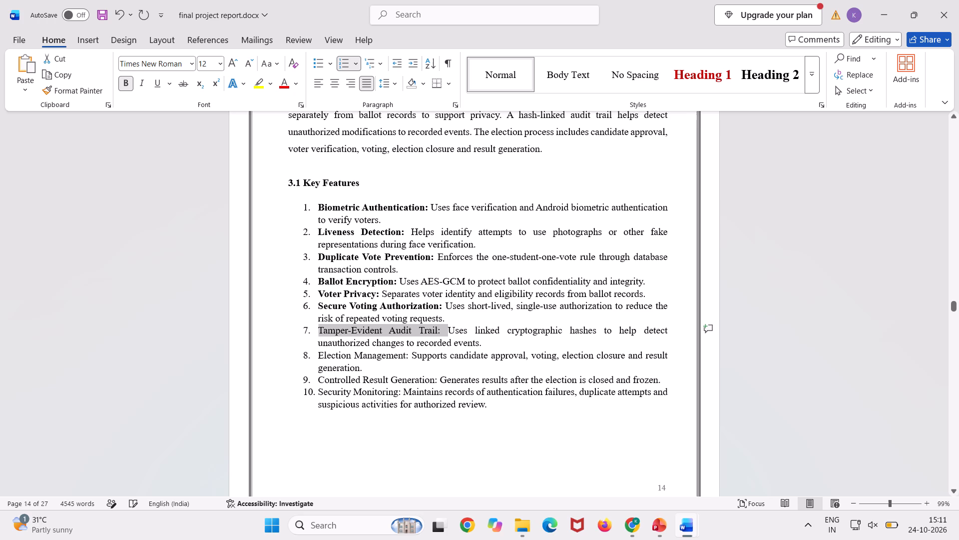
left_click_drag(336, 328, 334, 328)
left_click(344, 304)
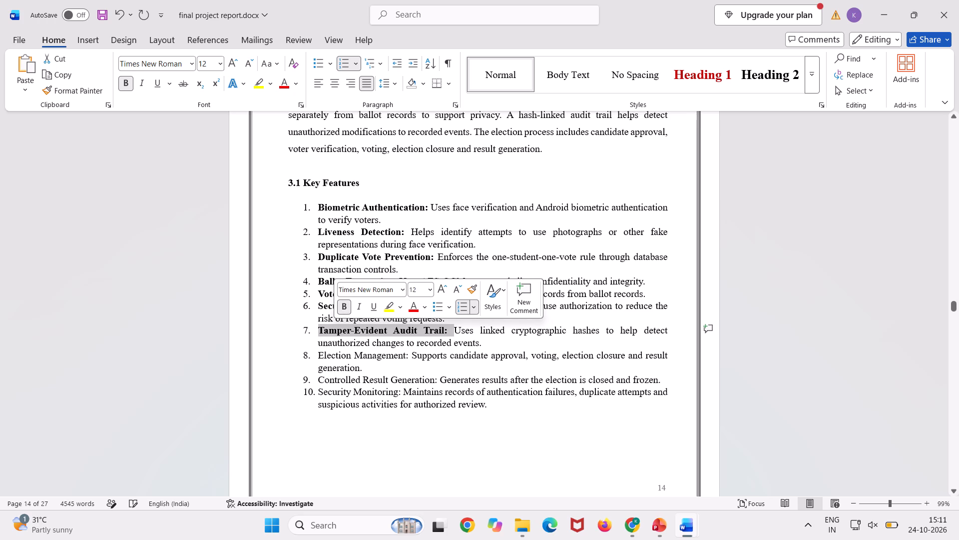
left_click_drag(408, 357, 317, 356)
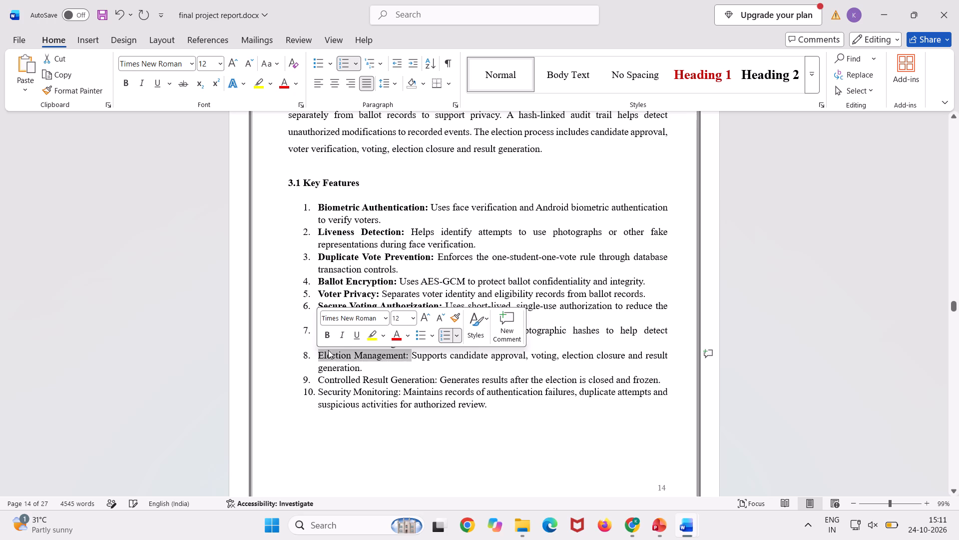
left_click(328, 333)
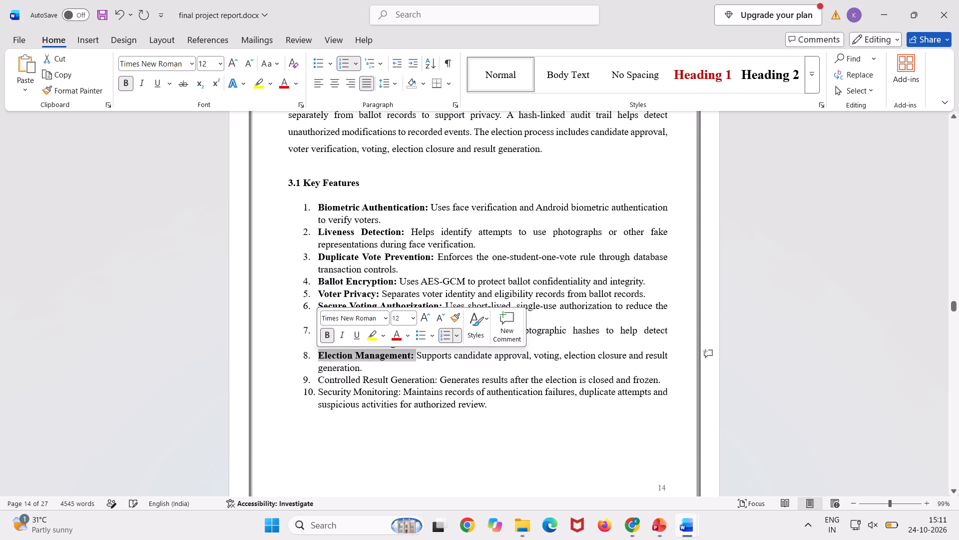
left_click_drag(435, 380, 322, 376)
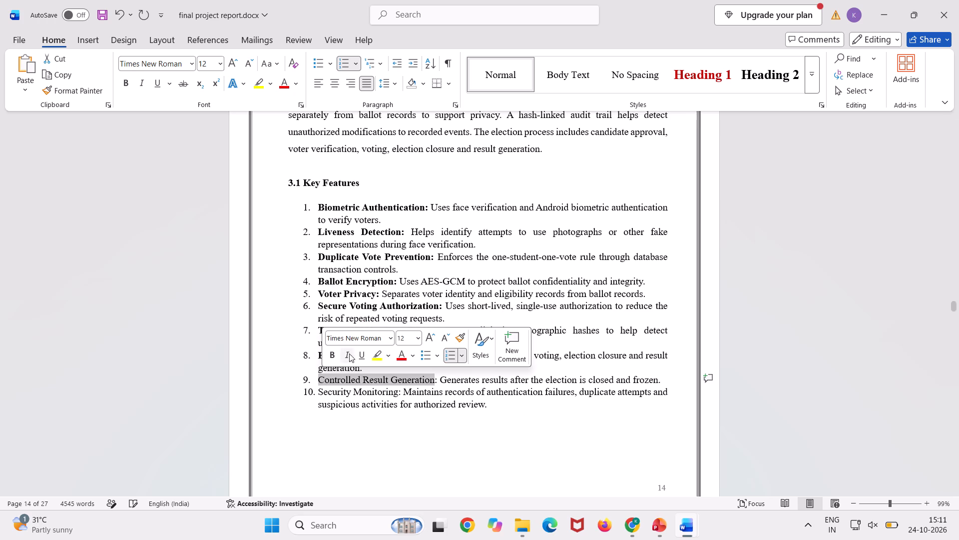
left_click(330, 354)
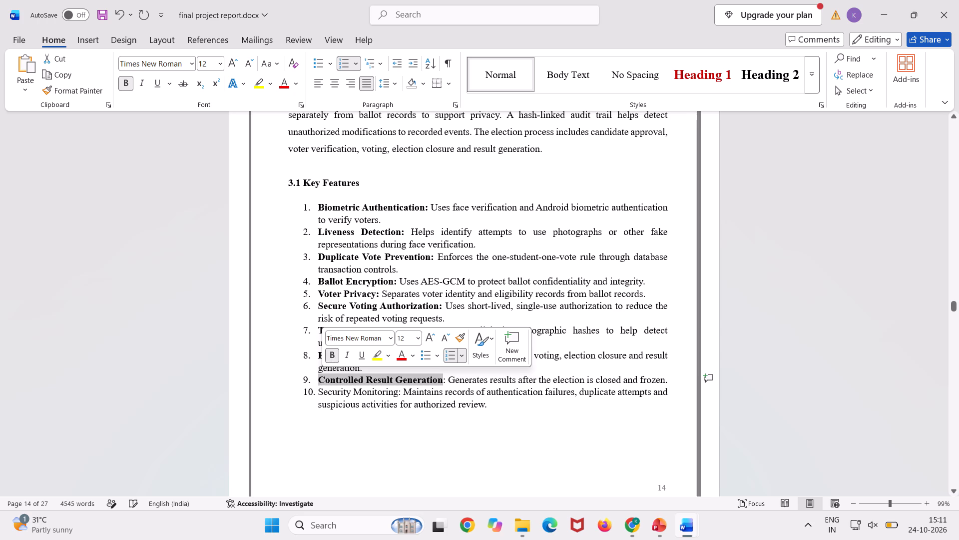
left_click_drag(402, 392, 315, 394)
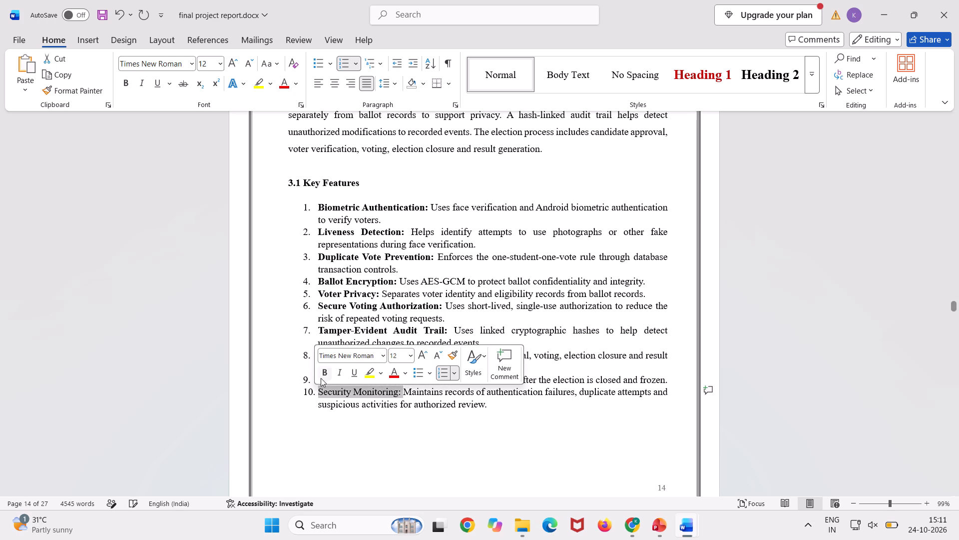
left_click(323, 374)
left_click(514, 426)
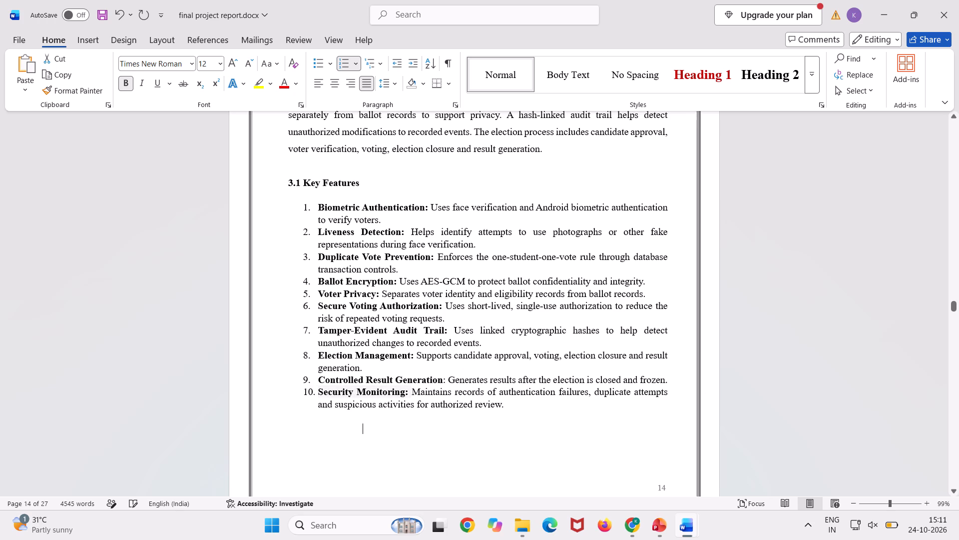
Set the line spacing of the whole Key Features numbered list to 1.5.
left_click(460, 310)
left_click_drag(504, 410, 312, 211)
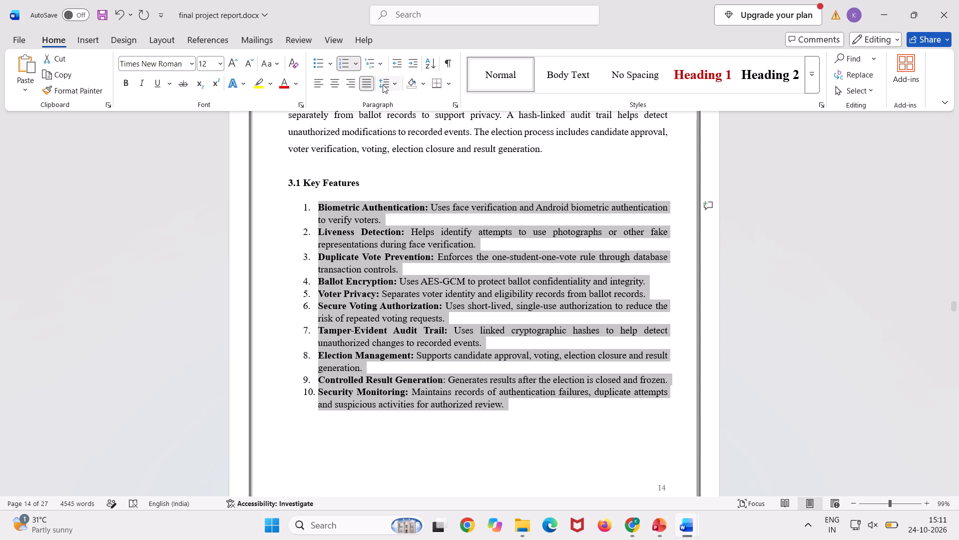
left_click(395, 83)
left_click(408, 135)
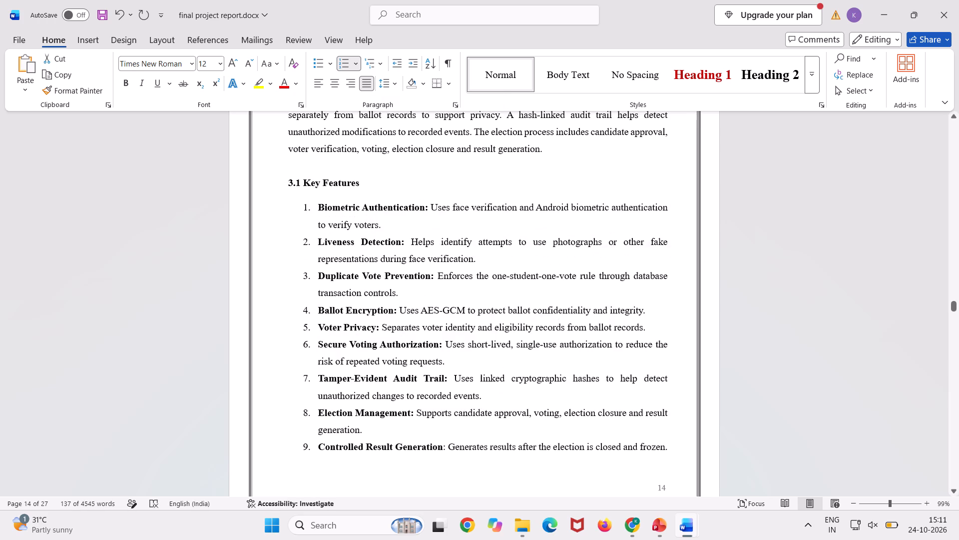
left_click(467, 279)
Delete the tenth Key Features item, Security Monitoring, together with its list number.
scroll(467, 279, "down", 1)
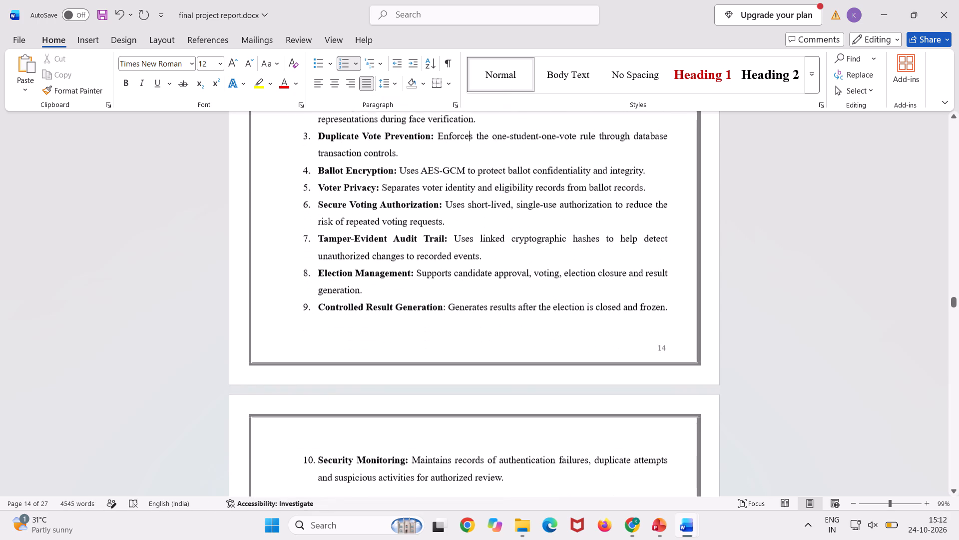
scroll(467, 279, "down", 2)
scroll(467, 279, "up", 1)
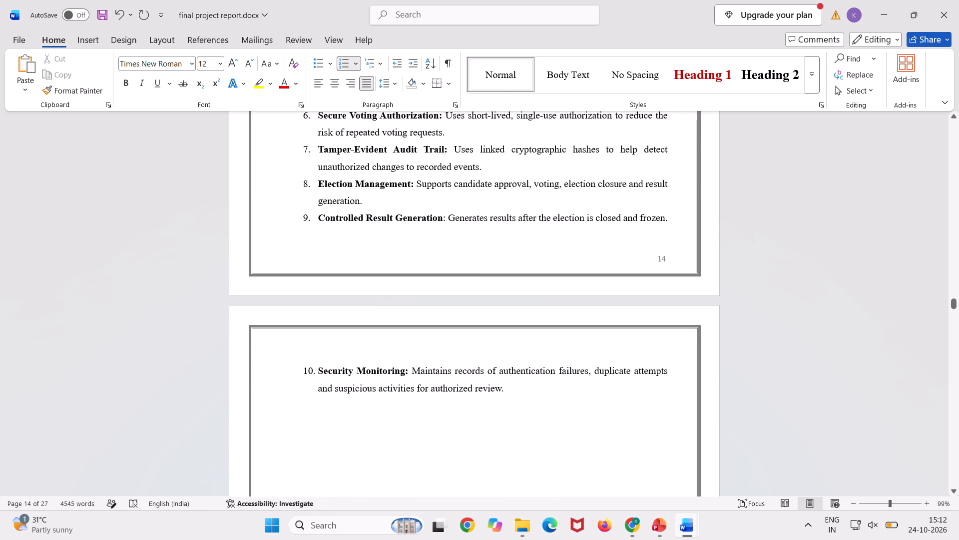
left_click_drag(508, 390, 323, 349)
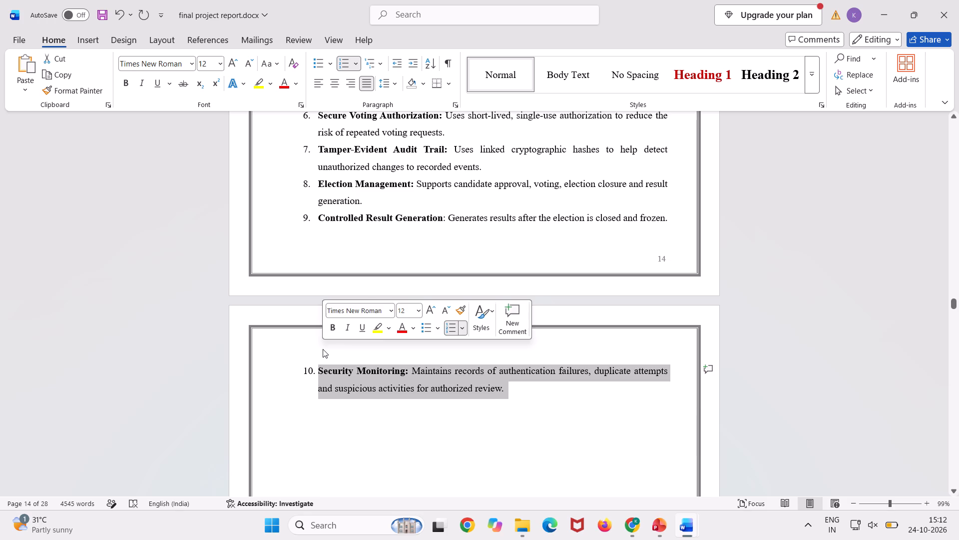
key("BackSpace")
key("BackSpace")
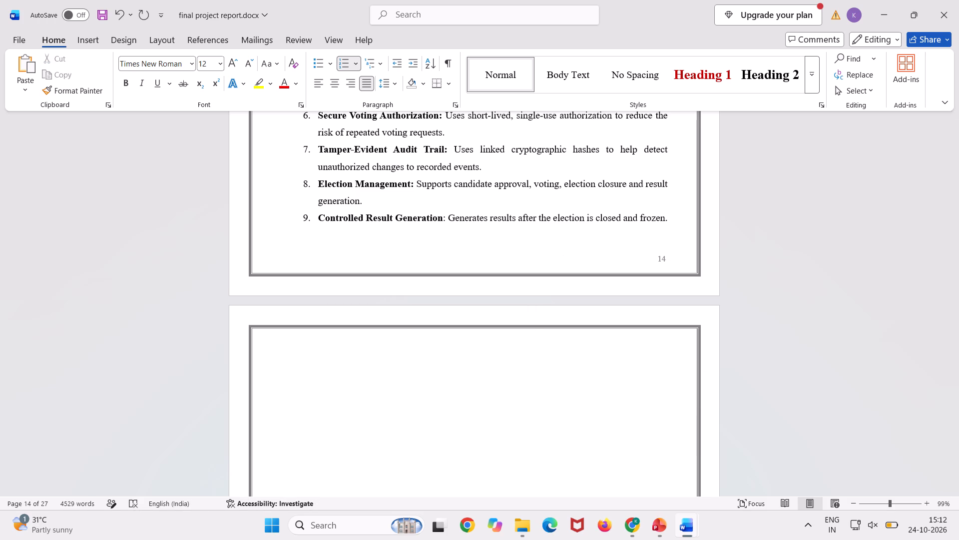
Delete the blank lines between Key Features item 9 and the Architecture of the system heading, keeping item 9's text complete.
scroll(323, 349, "down", 3)
scroll(323, 349, "up", 2)
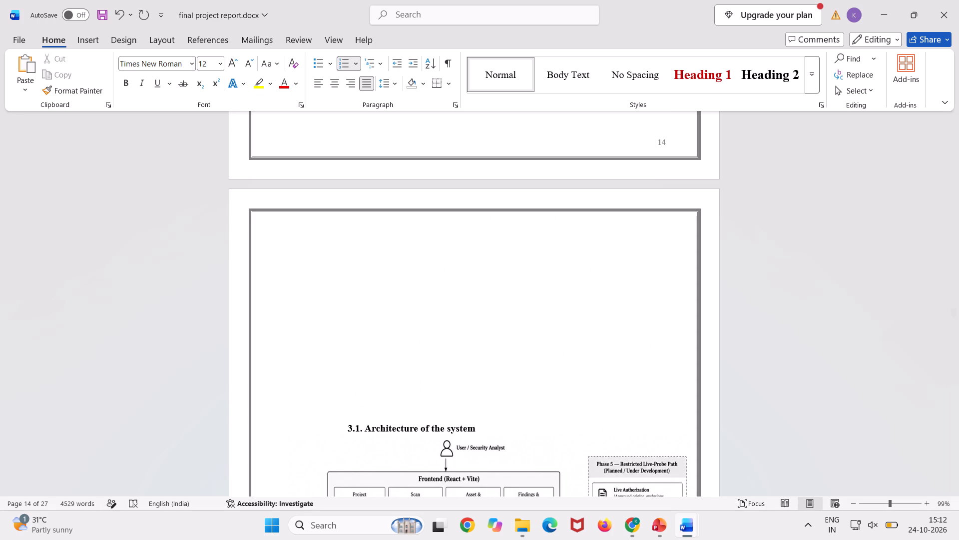
left_click(349, 364)
key("BackSpace")
key("BackSpace")
key("BackSpace")
key("BackSpace")
key("BackSpace")
key("BackSpace")
key("BackSpace")
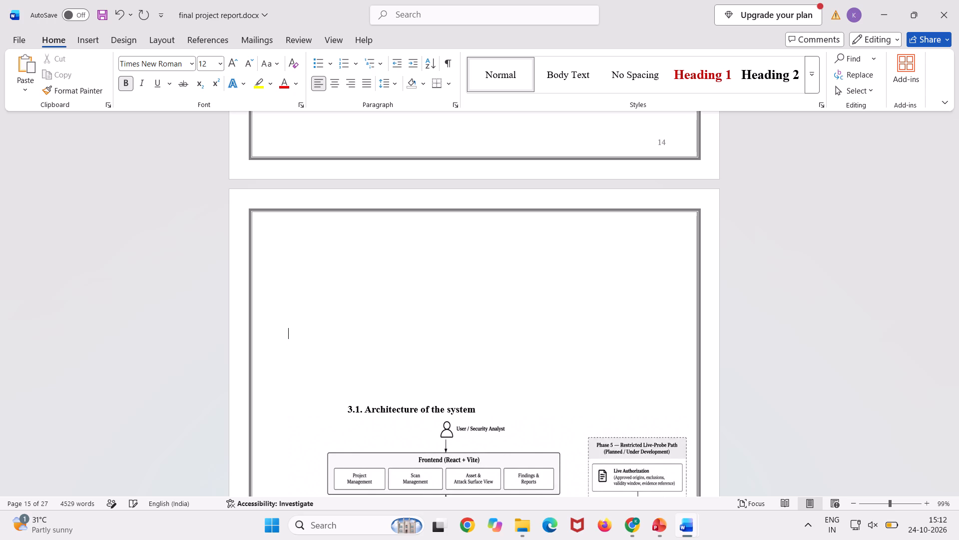
key("BackSpace")
key("BackSpace")
key("BackSpace")
key("BackSpace")
key("BackSpace")
key("BackSpace")
key("BackSpace")
key("BackSpace")
key("BackSpace")
key("BackSpace")
key("BackSpace")
key("BackSpace")
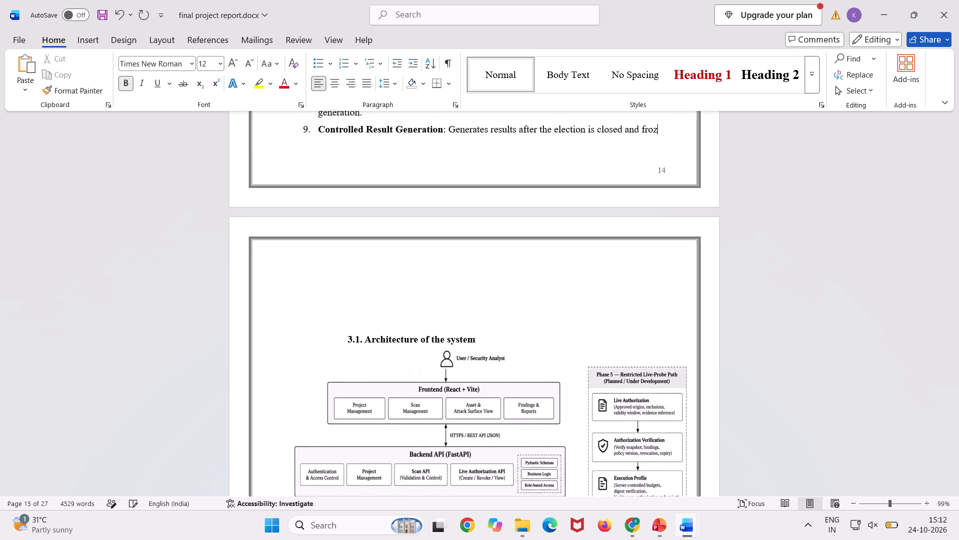
key("ctrl+z")
key("ctrl+z")
key("ctrl+z")
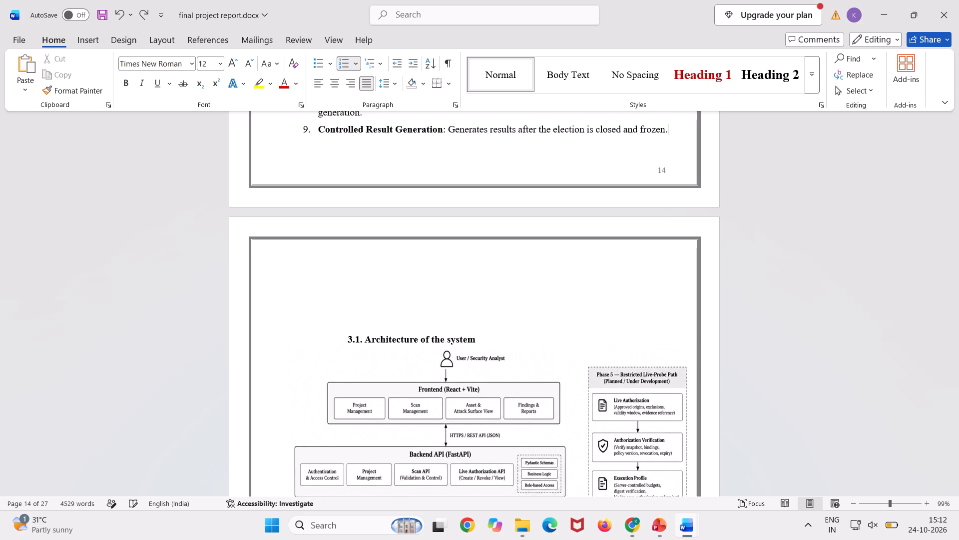
Remove the remaining blank lines and indent before the 3.1. Architecture of the system heading, keeping it separate from list item 9.
left_click(330, 334)
key("BackSpace")
key("BackSpace")
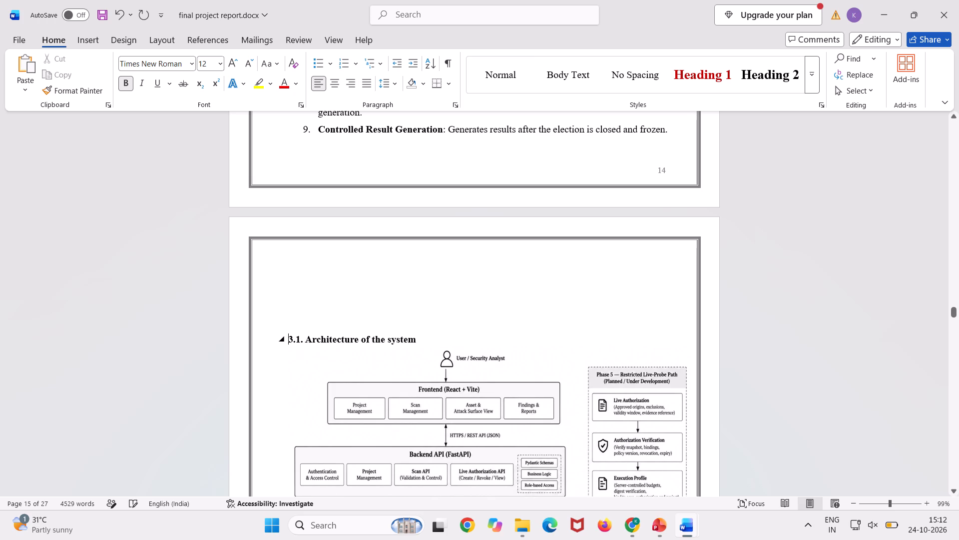
key("BackSpace")
key("BackSpace")
key("BackSpace")
key("BackSpace")
key("BackSpace")
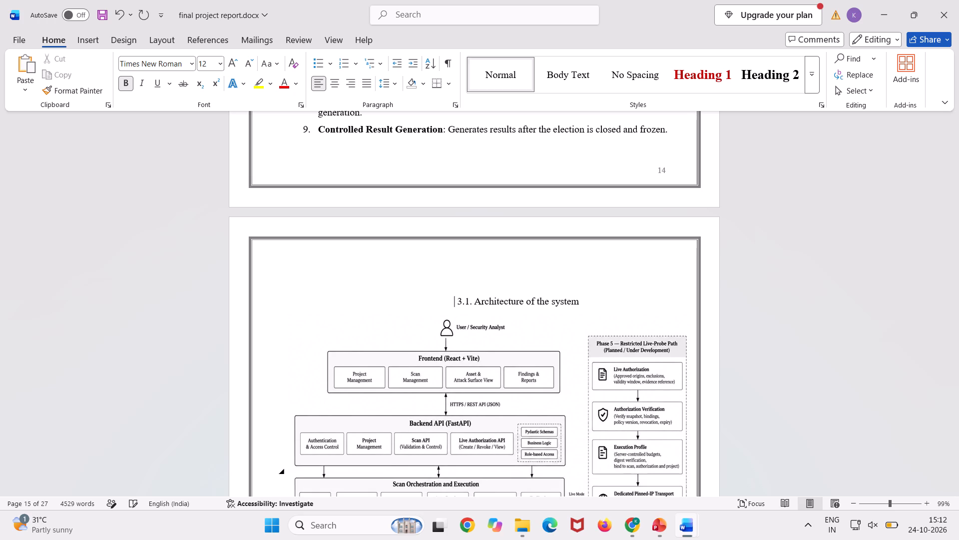
key("BackSpace")
key("BackSpace")
key("BackSpace")
key("BackSpace")
key("BackSpace")
key("BackSpace")
key("BackSpace")
key("BackSpace")
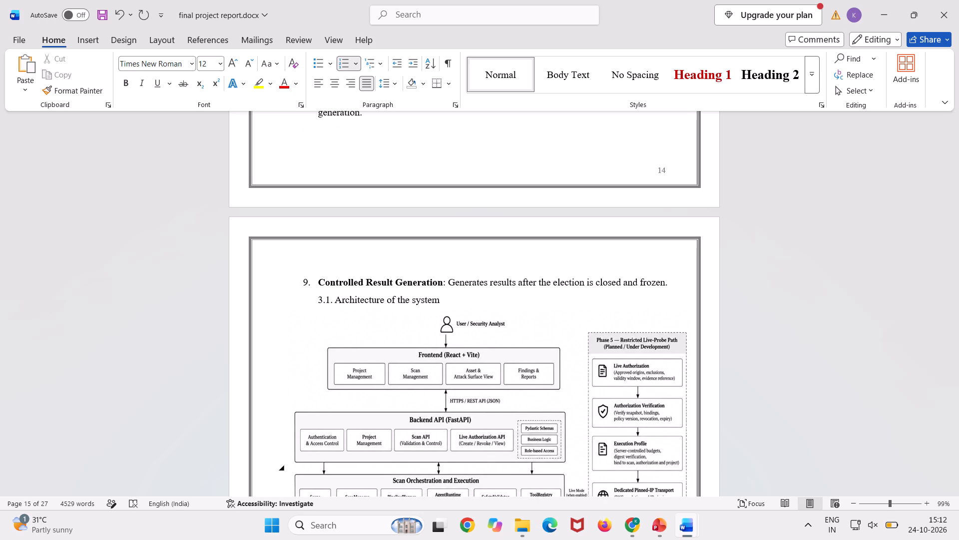
key("shift+Return")
key("Return")
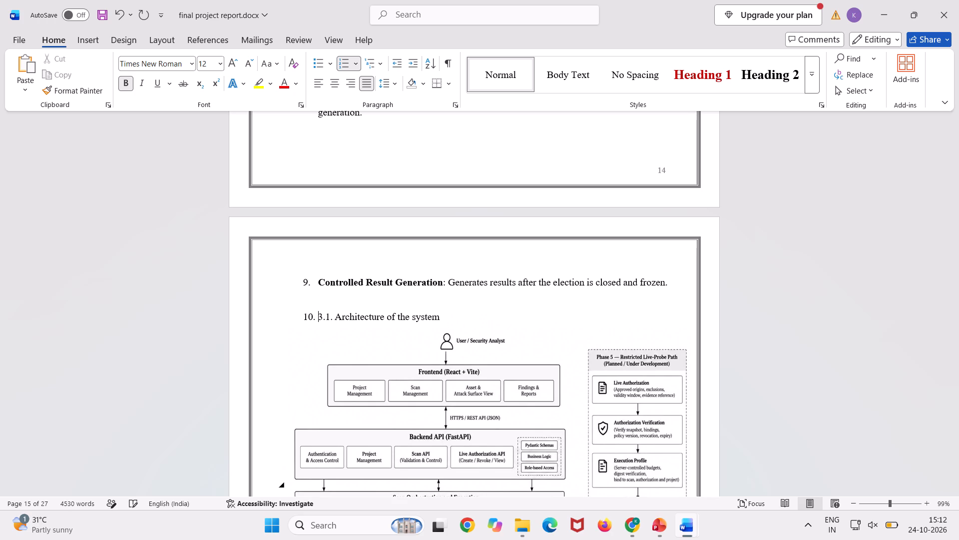
key("ctrl+z")
key("ctrl+z")
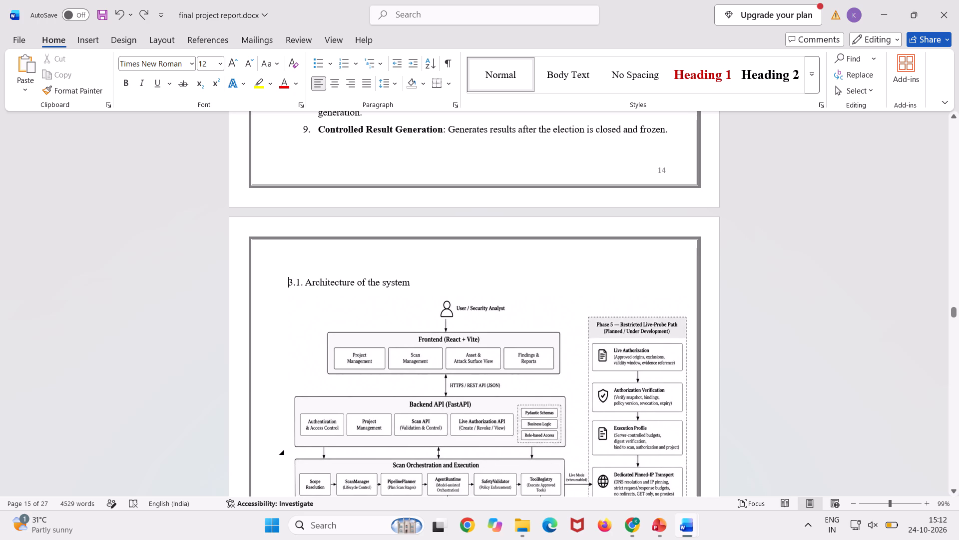
Make the 3.1. Architecture of the system heading bold and centre it above the diagram.
left_click_drag(412, 283, 289, 281)
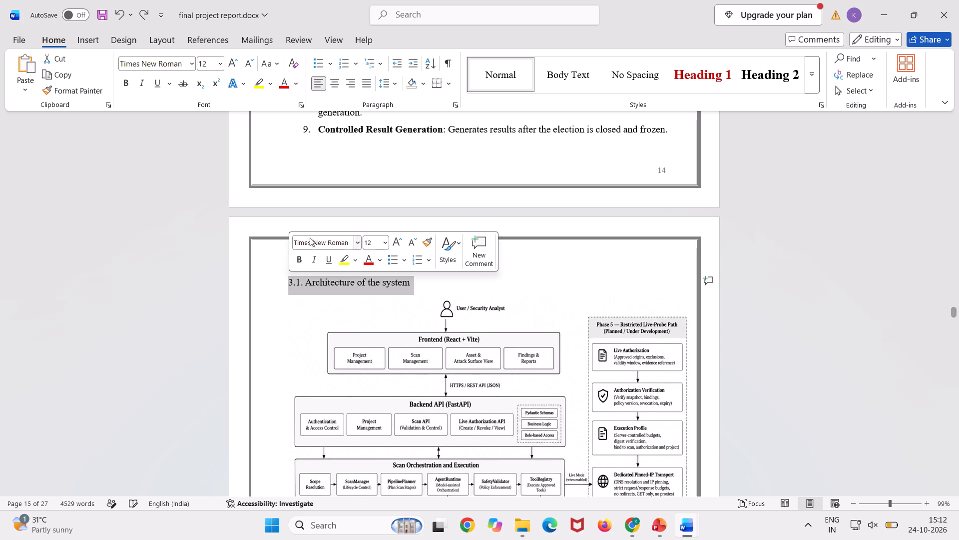
left_click(300, 261)
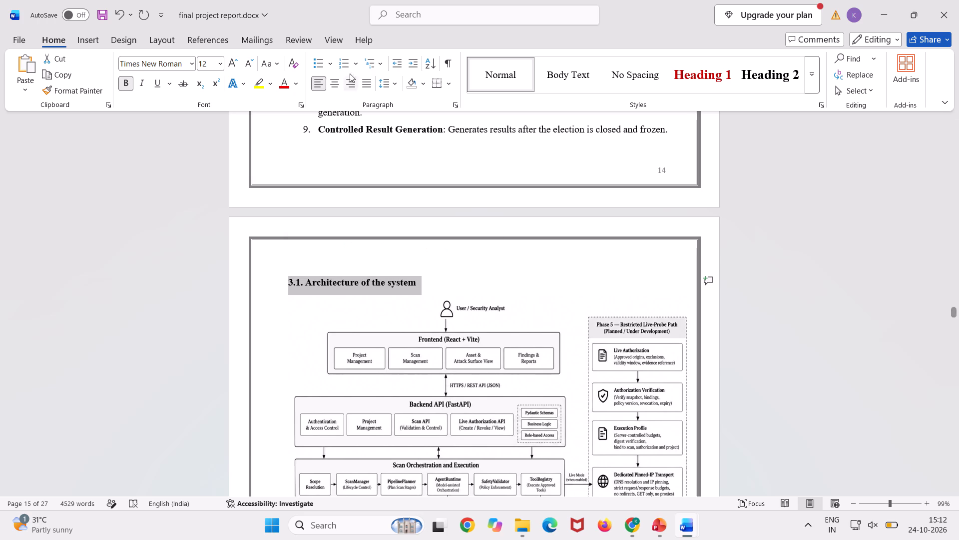
left_click(337, 82)
left_click(580, 283)
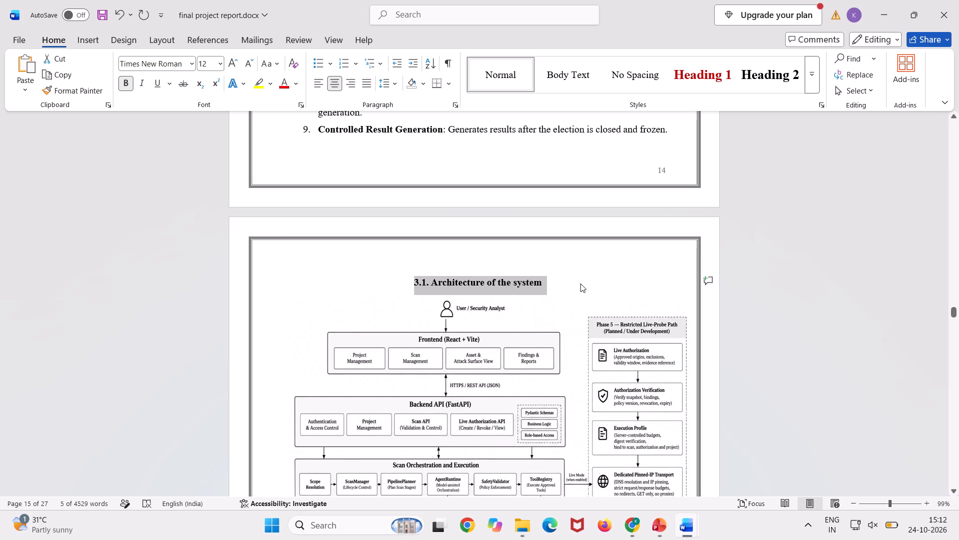
Review the remaining Chapter 3 template sections, from the architecture diagram and entity list through Algorithm, Requirements, DFD and ER Diagram.
scroll(580, 283, "down", 2)
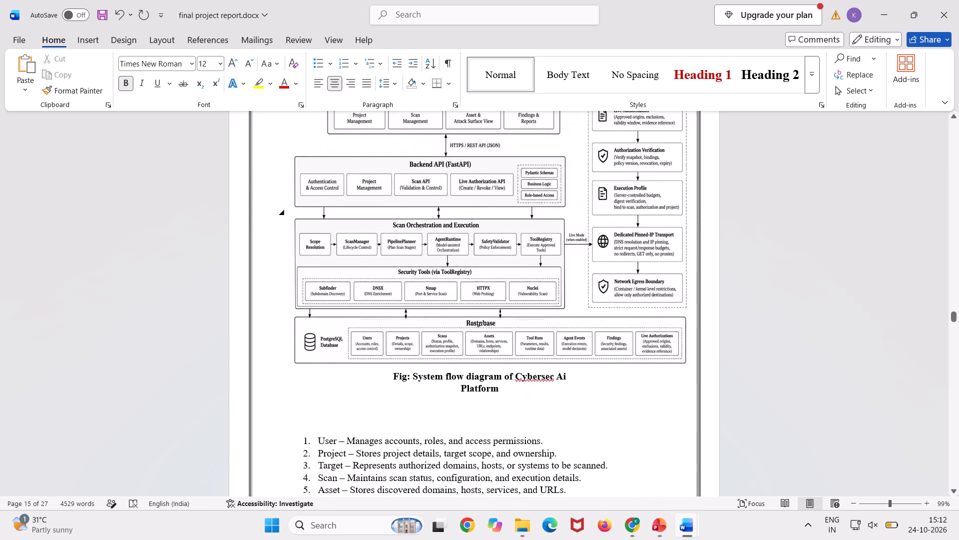
scroll(580, 283, "down", 1)
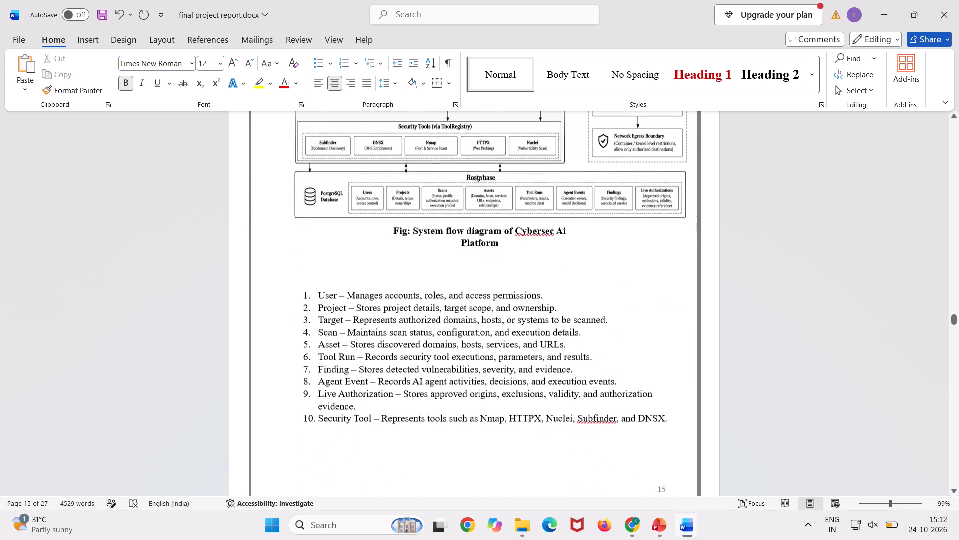
scroll(580, 283, "down", 1)
scroll(580, 283, "up", 2)
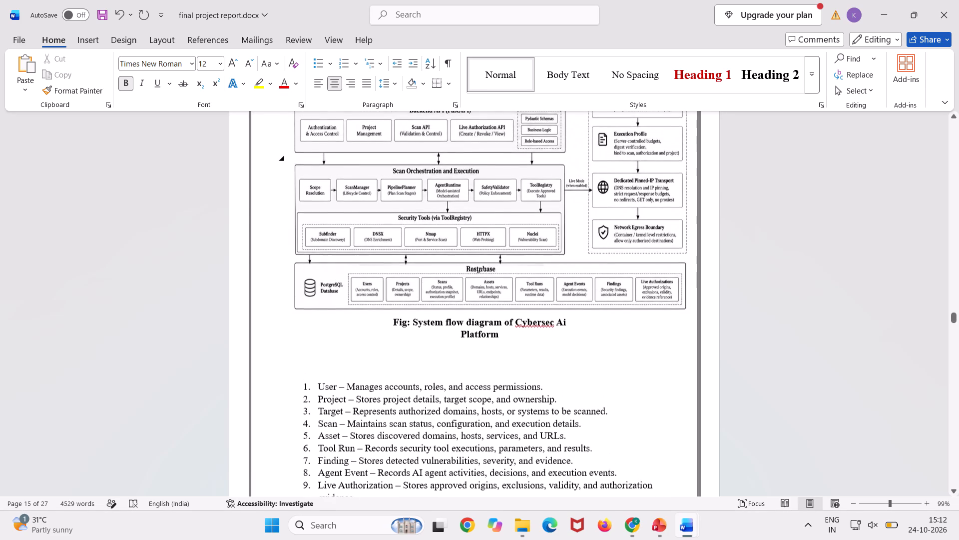
scroll(580, 283, "down", 3)
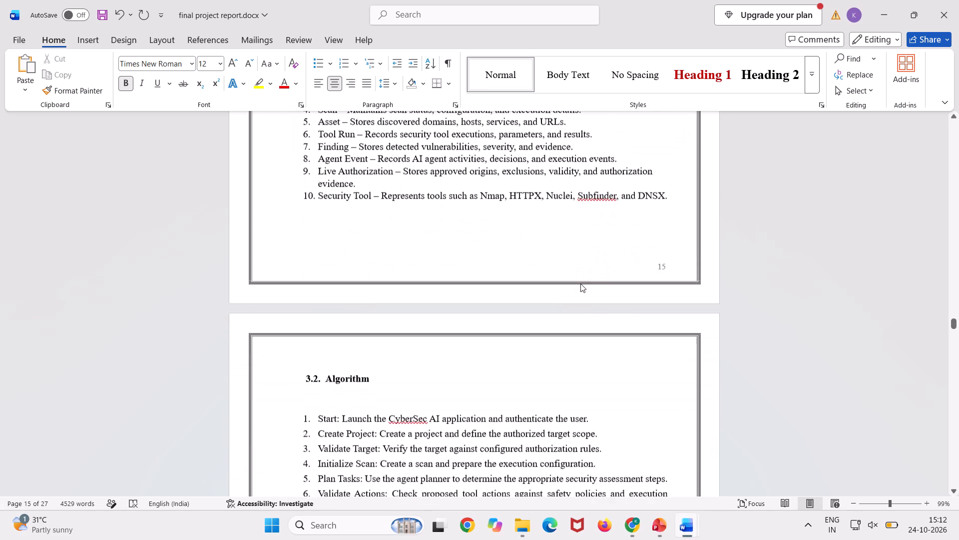
scroll(580, 283, "down", 1)
scroll(580, 283, "up", 4)
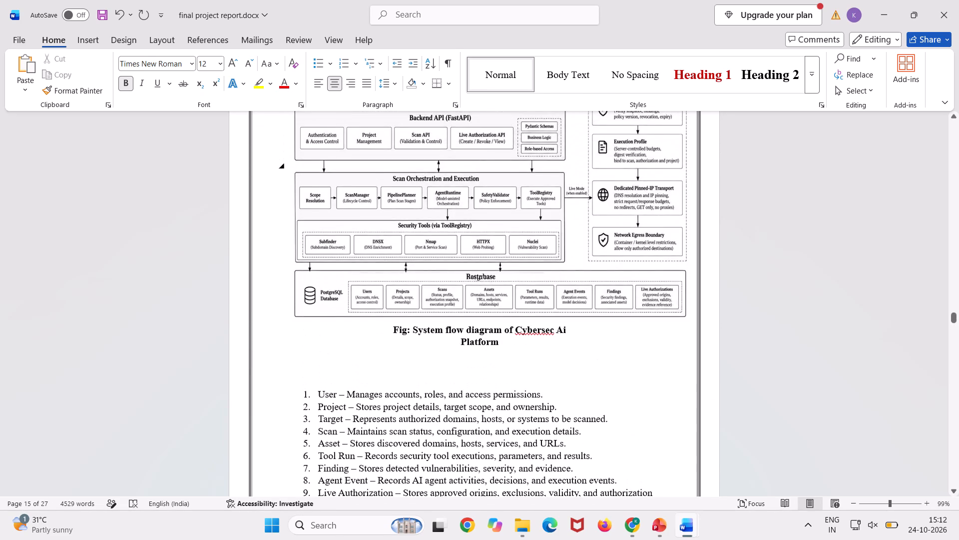
scroll(580, 283, "up", 1)
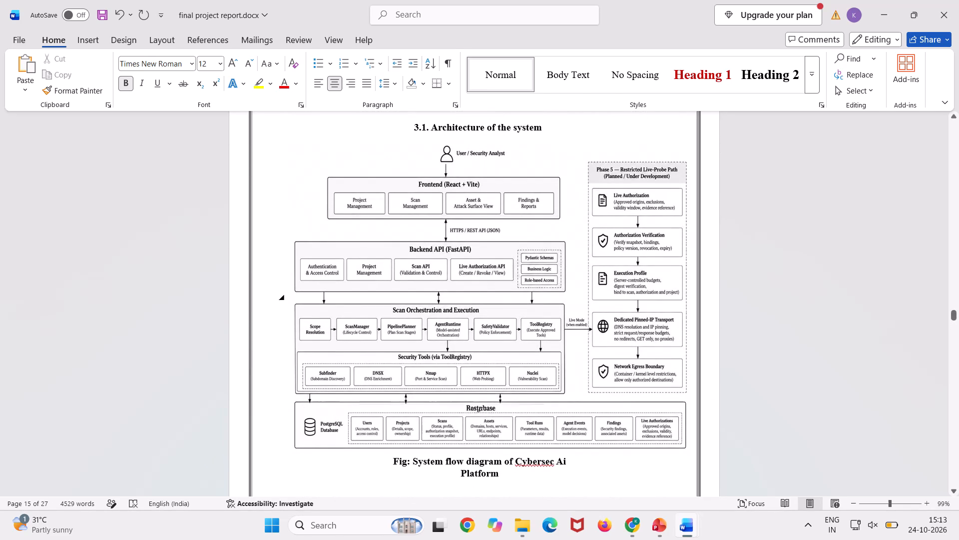
scroll(580, 283, "down", 2)
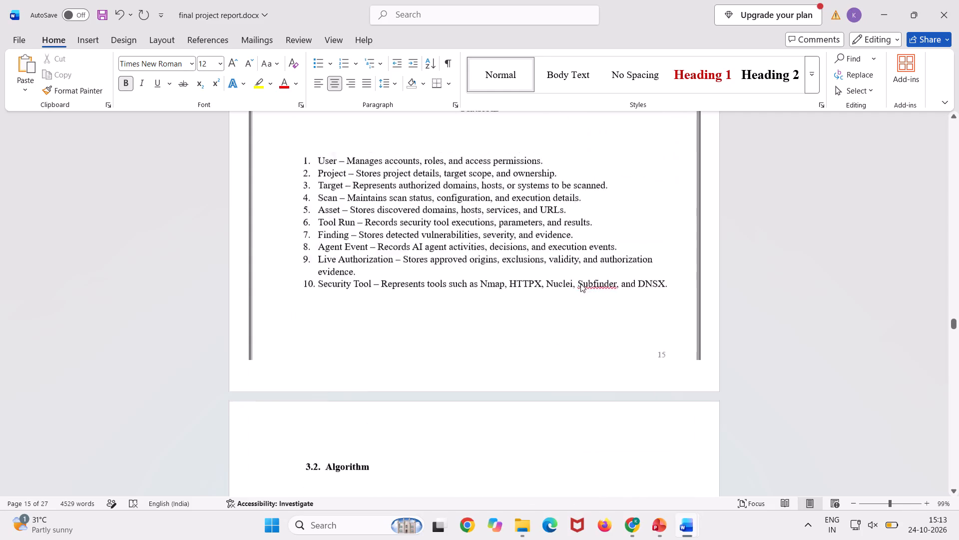
scroll(580, 283, "down", 3)
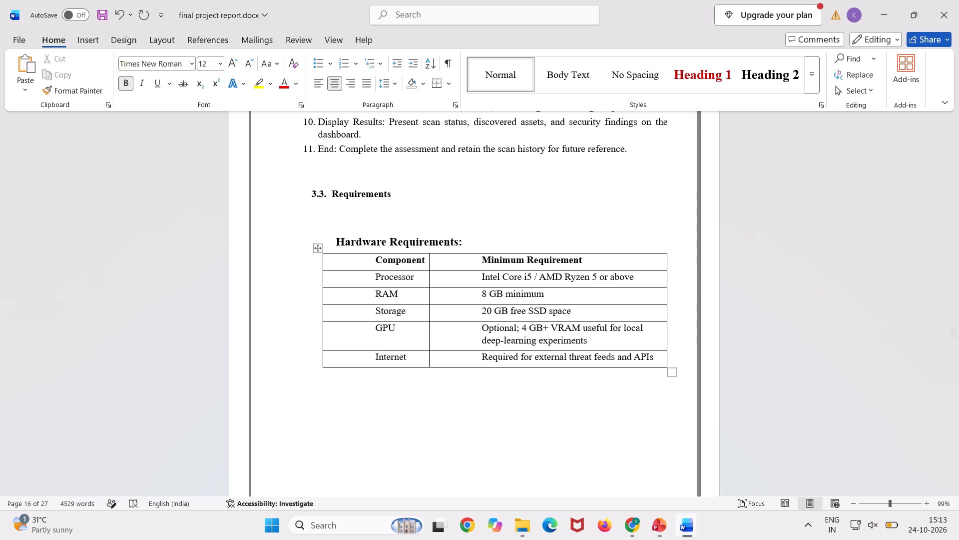
scroll(580, 283, "down", 5)
scroll(580, 283, "up", 1)
scroll(580, 283, "down", 2)
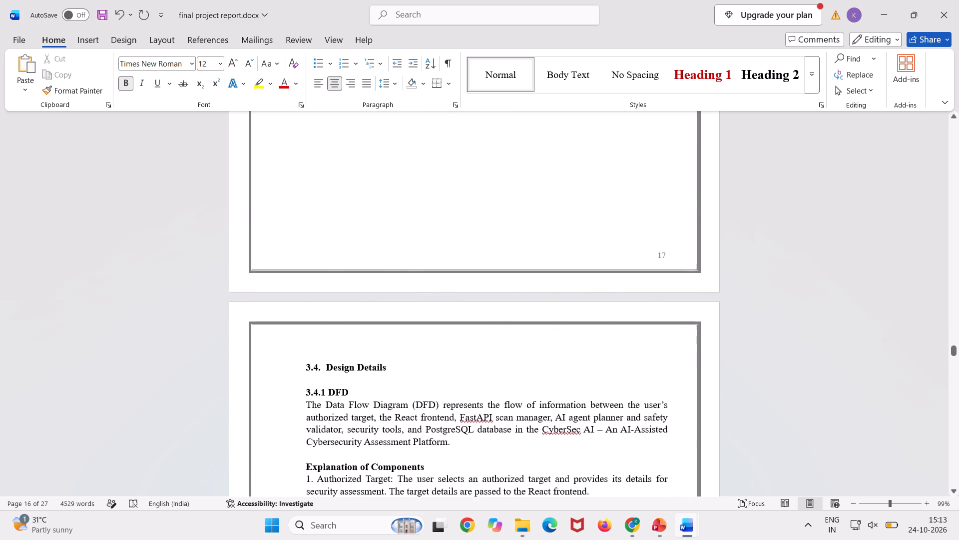
scroll(580, 283, "down", 5)
scroll(580, 283, "up", 5)
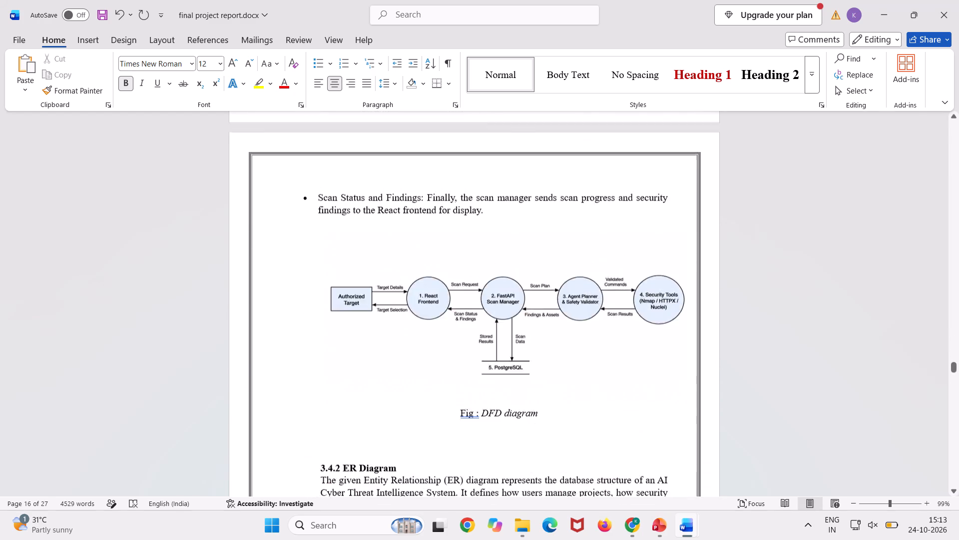
scroll(580, 283, "down", 1)
scroll(580, 283, "up", 3)
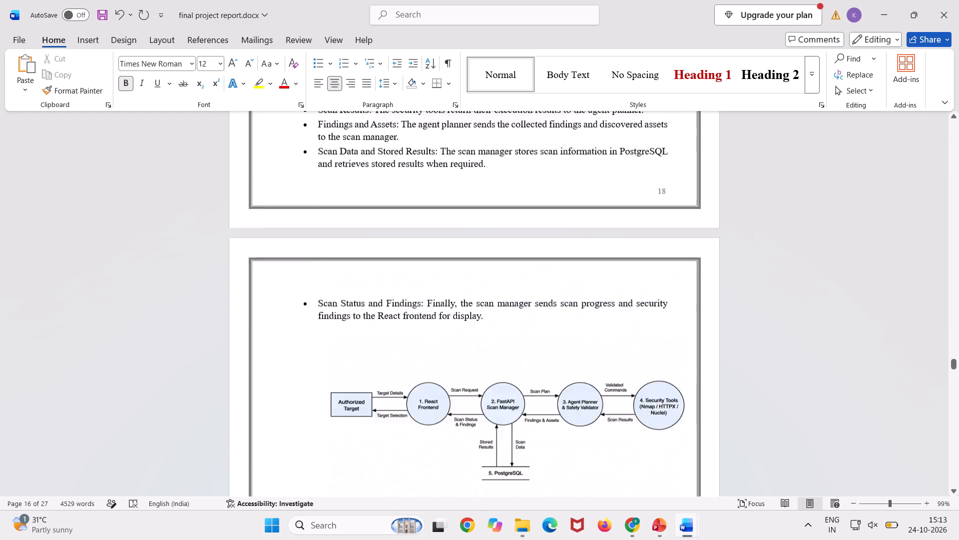
scroll(580, 283, "up", 5)
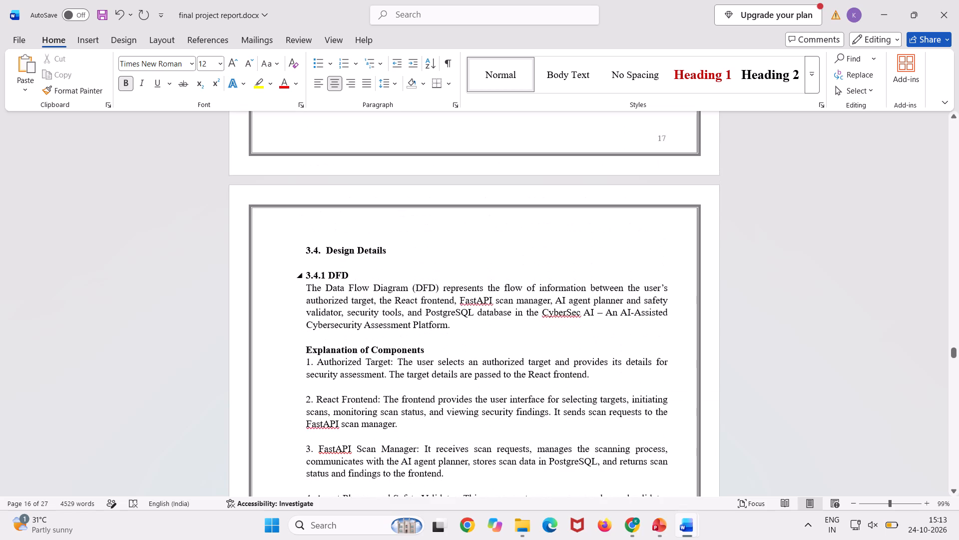
scroll(580, 283, "up", 3)
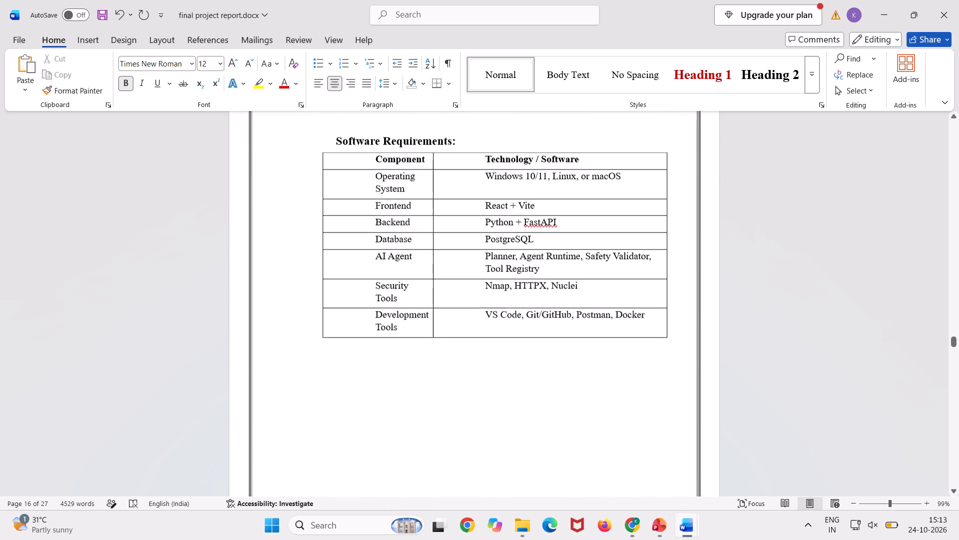
scroll(580, 283, "up", 4)
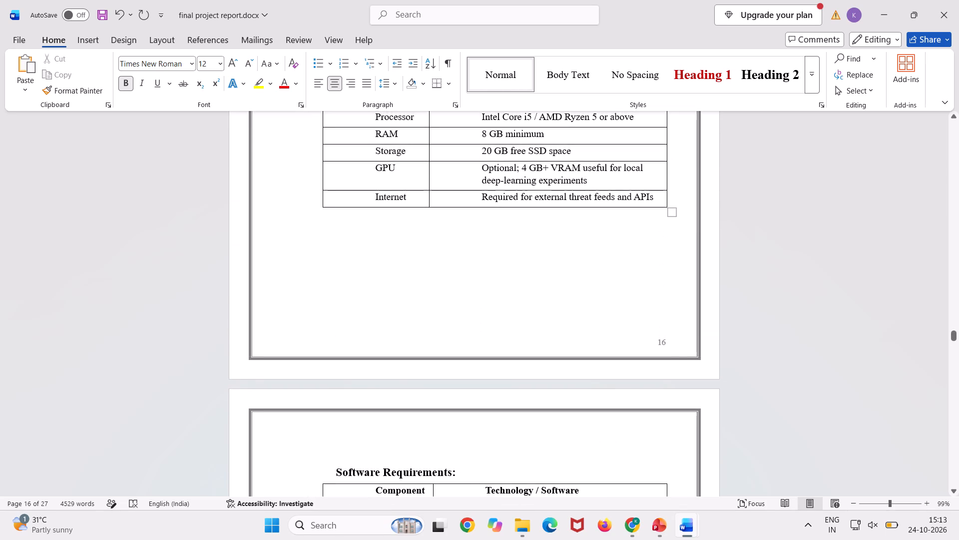
scroll(580, 283, "up", 6)
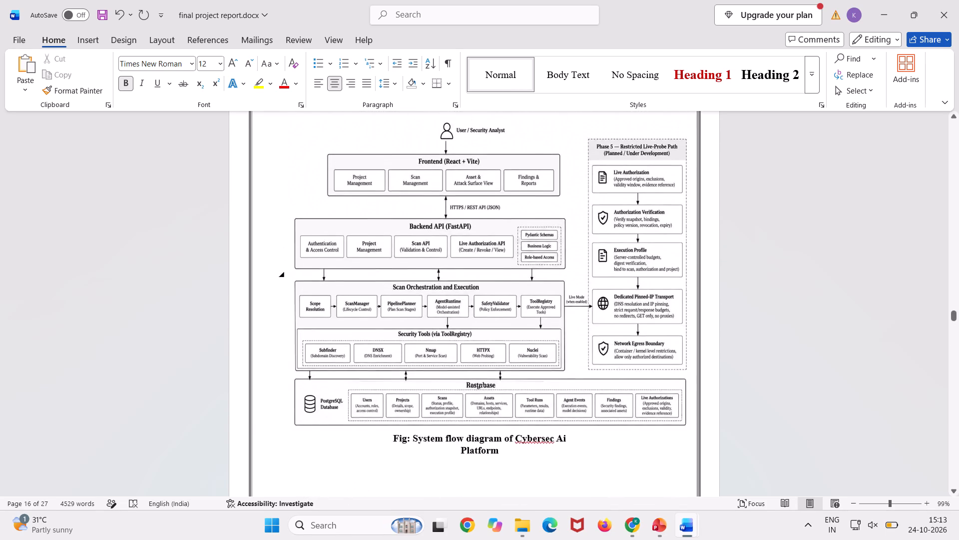
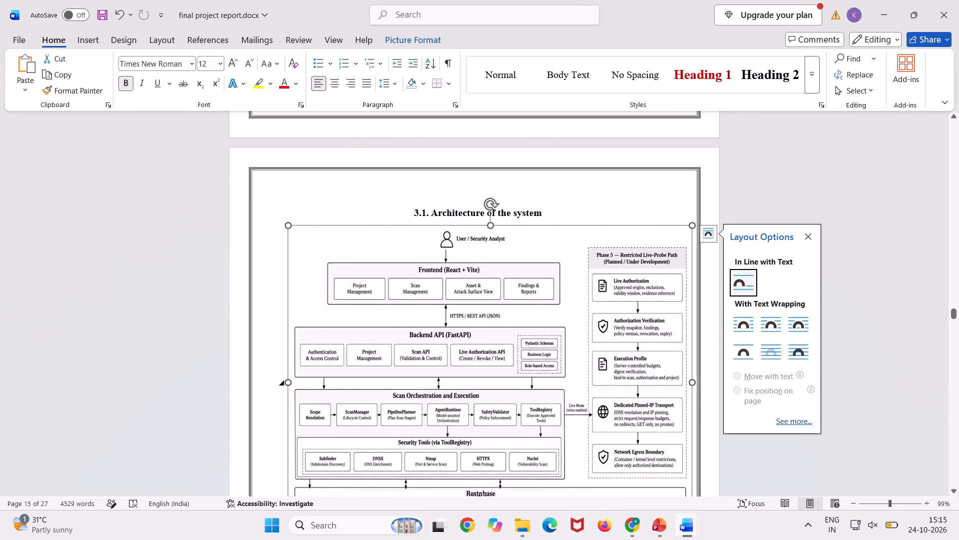
left_click(463, 396)
key("BackSpace")
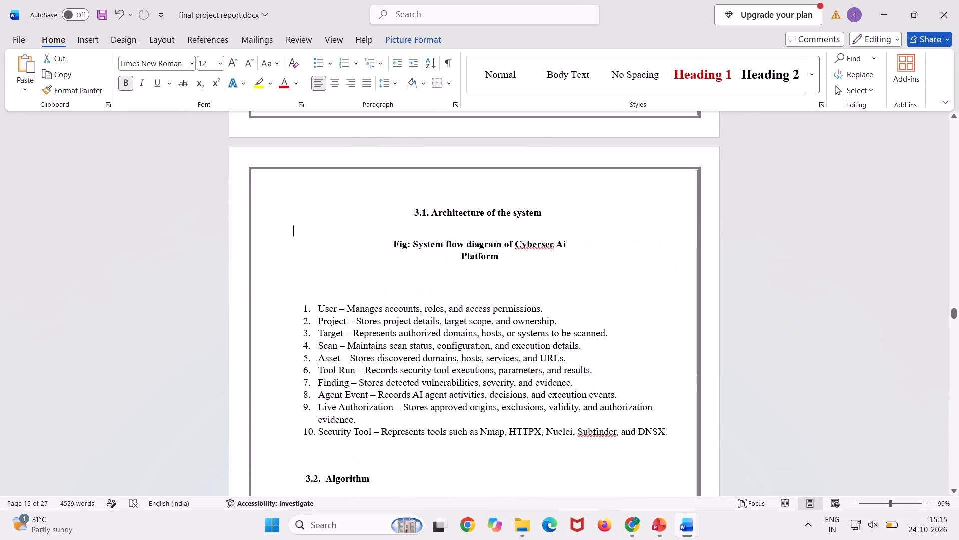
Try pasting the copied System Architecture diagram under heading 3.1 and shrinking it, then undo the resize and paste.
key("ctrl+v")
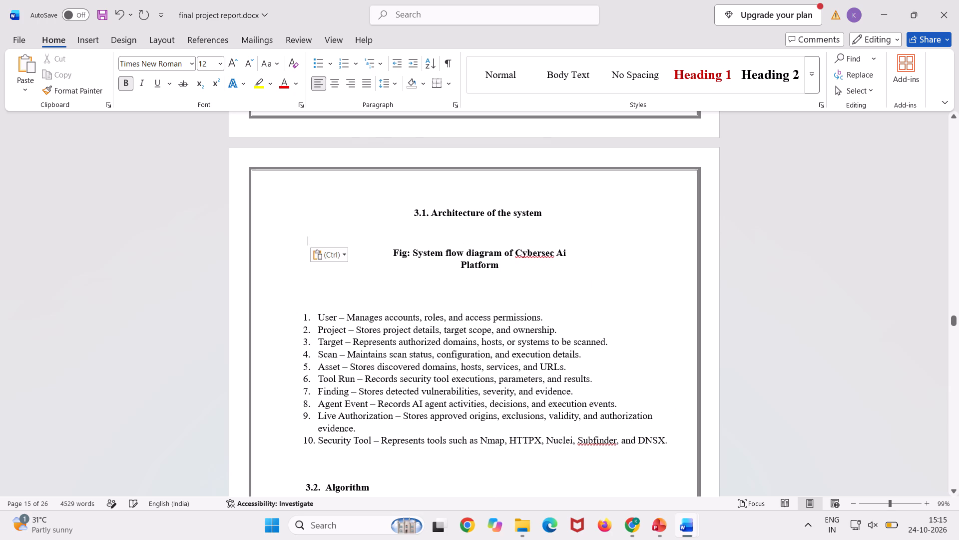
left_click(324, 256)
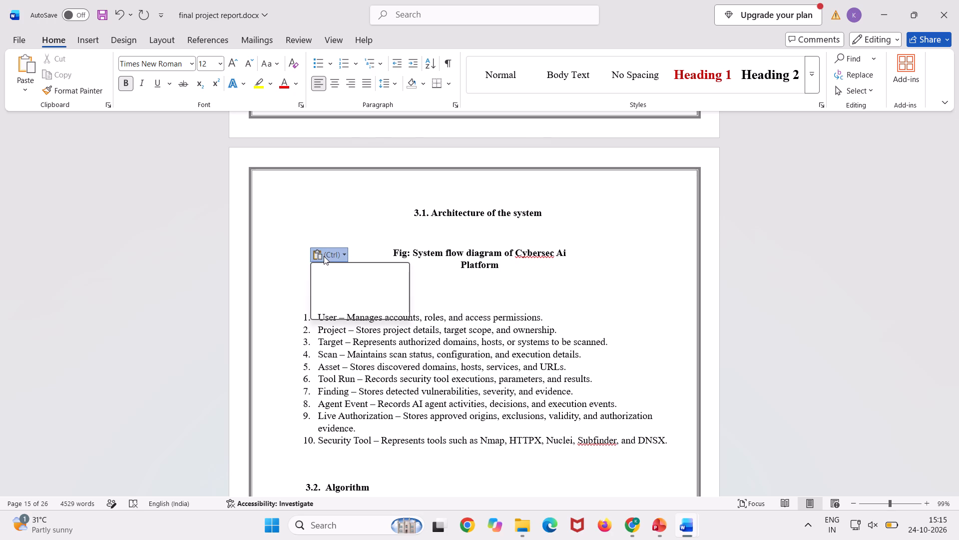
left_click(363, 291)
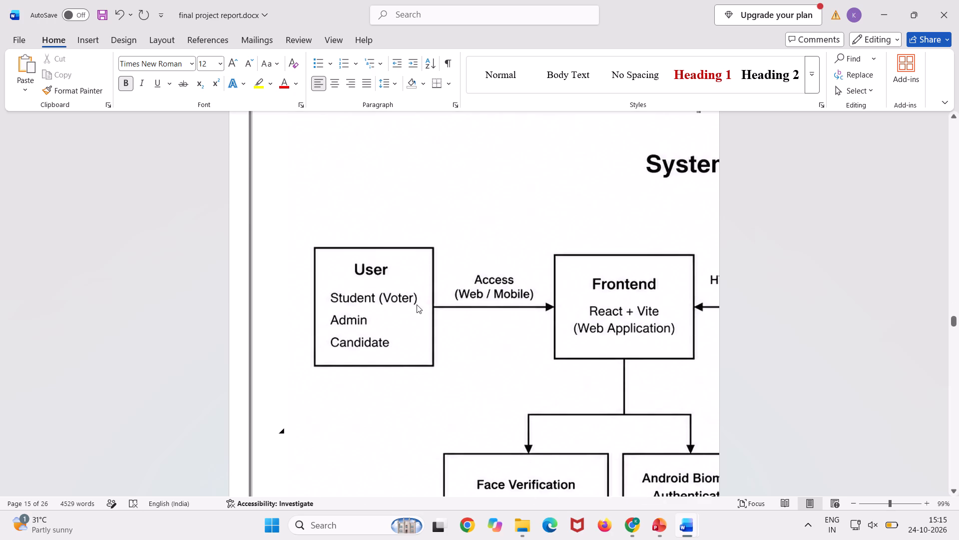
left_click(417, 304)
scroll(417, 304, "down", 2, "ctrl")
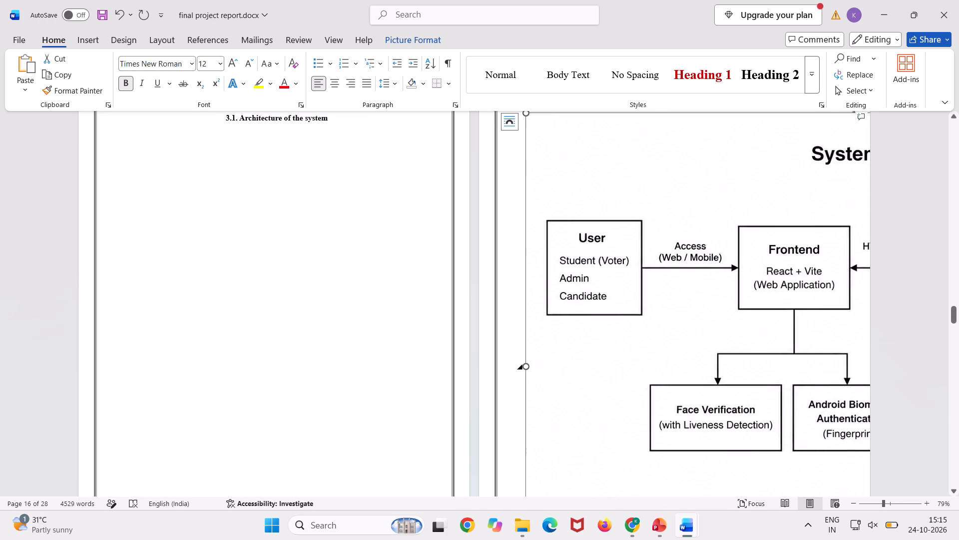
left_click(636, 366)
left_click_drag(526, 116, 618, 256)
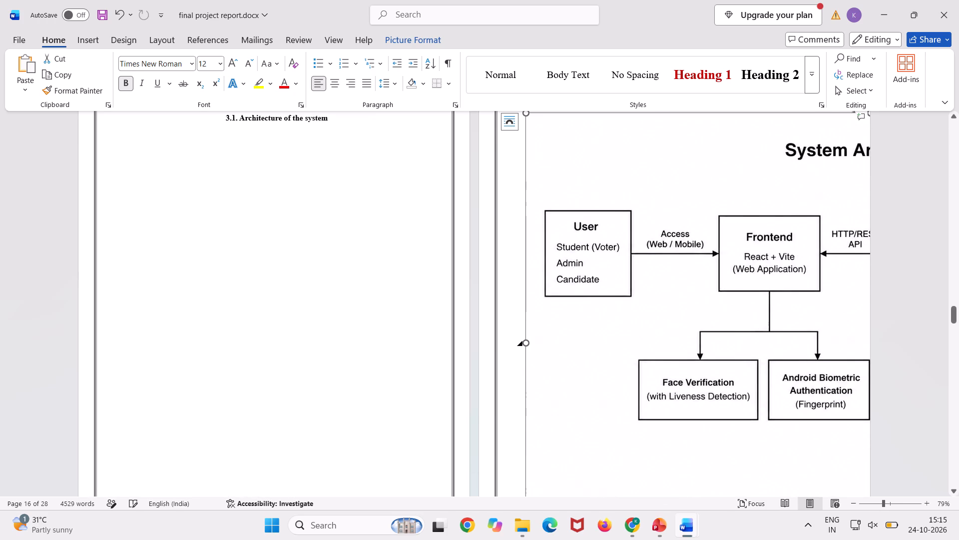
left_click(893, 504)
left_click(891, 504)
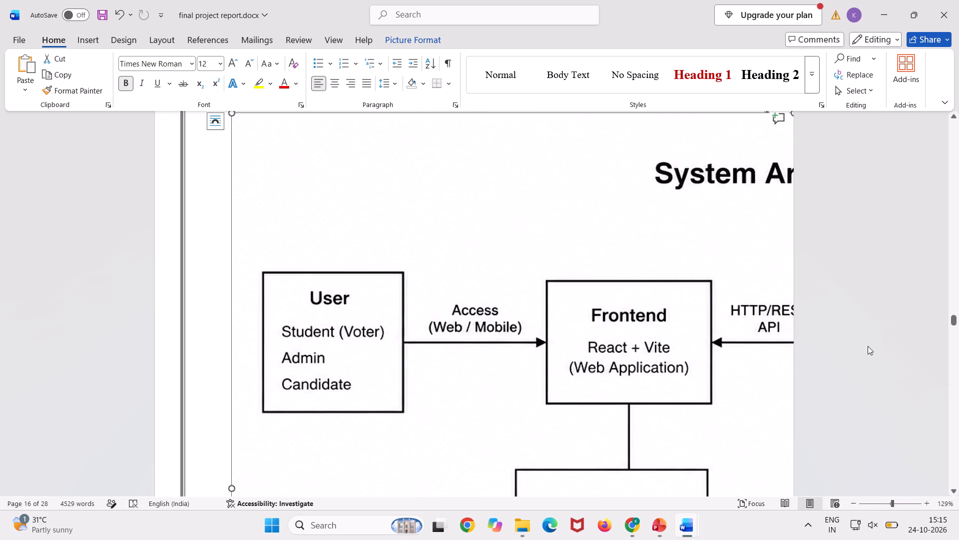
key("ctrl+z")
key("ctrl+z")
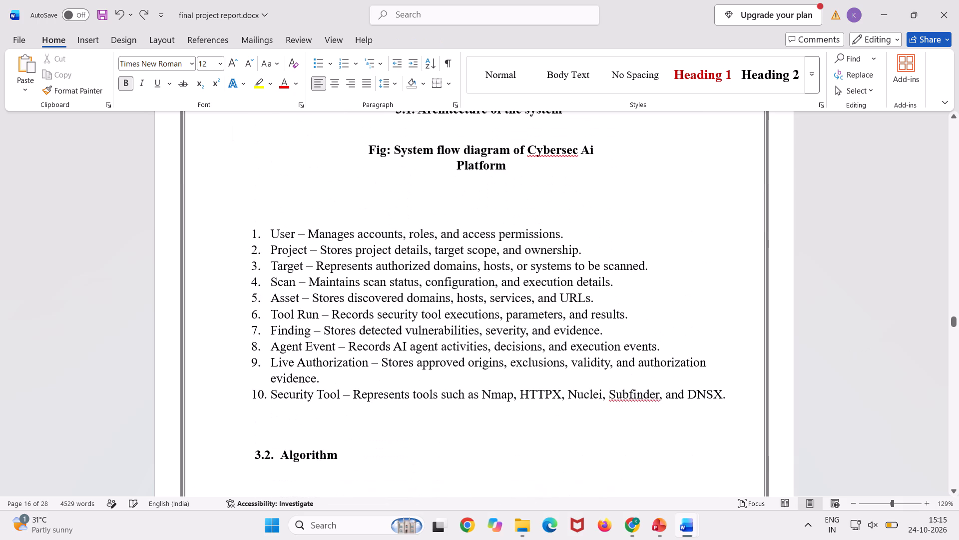
Paste the copied System Architecture diagram as a picture beneath heading 3.1, above the figure caption.
scroll(696, 257, "up", 1)
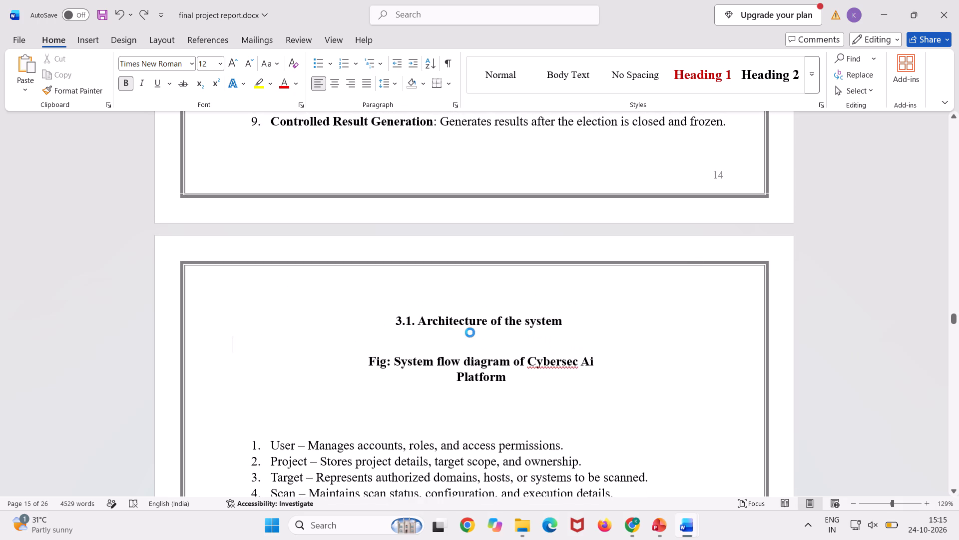
key("ctrl+v")
left_click(279, 377)
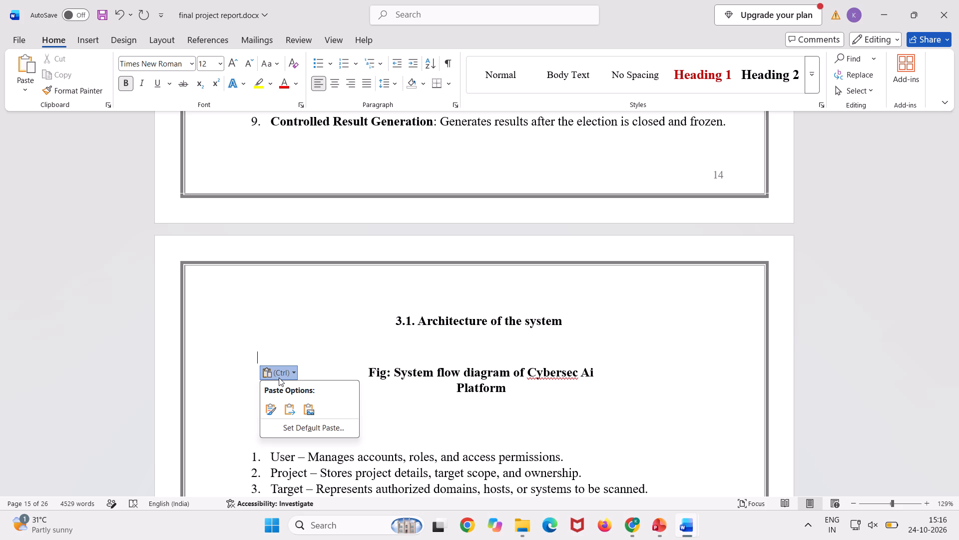
left_click(311, 405)
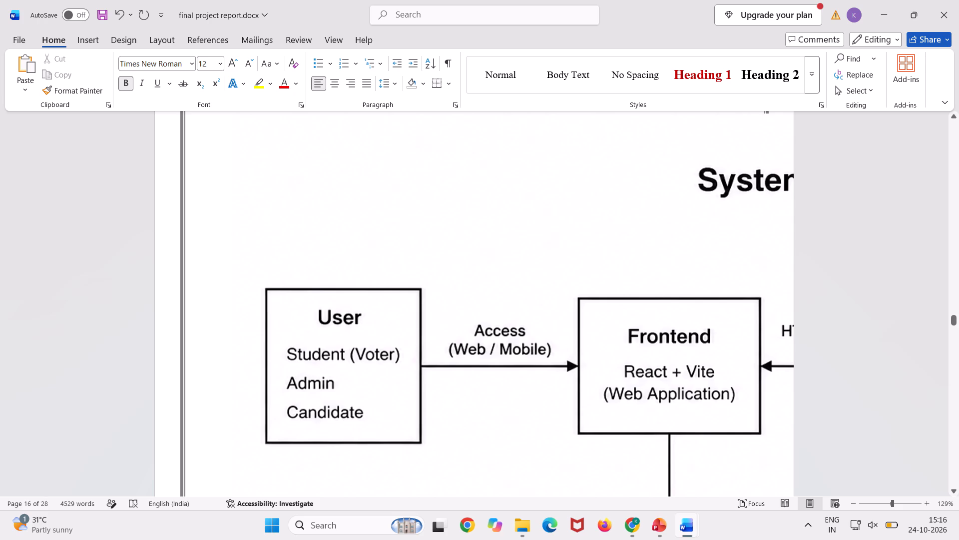
Shrink the pasted System Architecture diagram proportionally until it fits inside the page border between heading 3.1 and its caption.
left_click(281, 241)
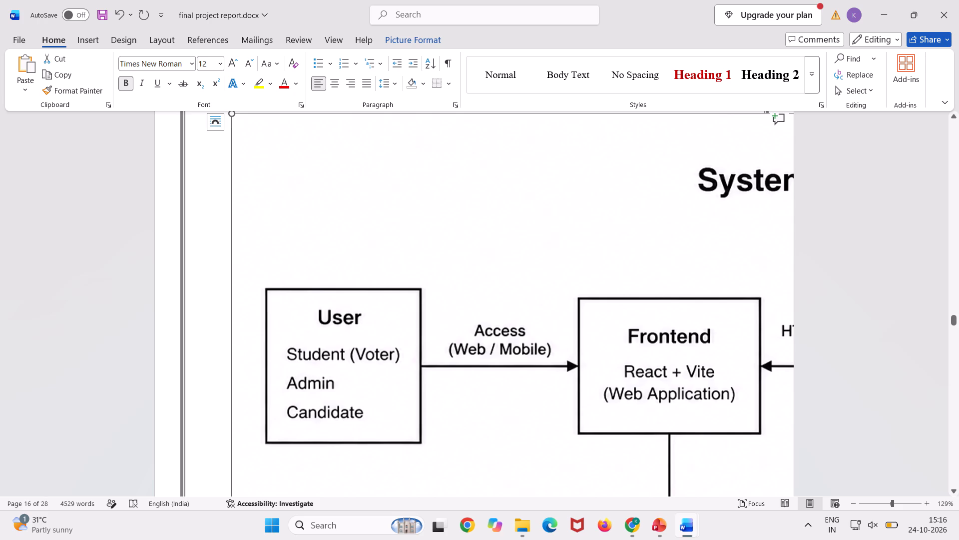
scroll(281, 241, "up", 1)
left_click_drag(229, 213, 476, 386)
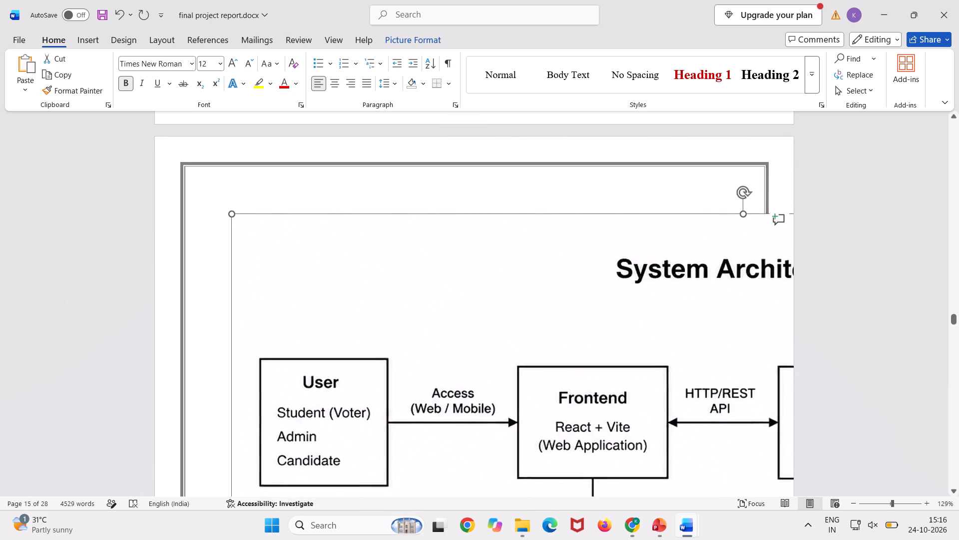
left_click_drag(476, 386, 739, 503)
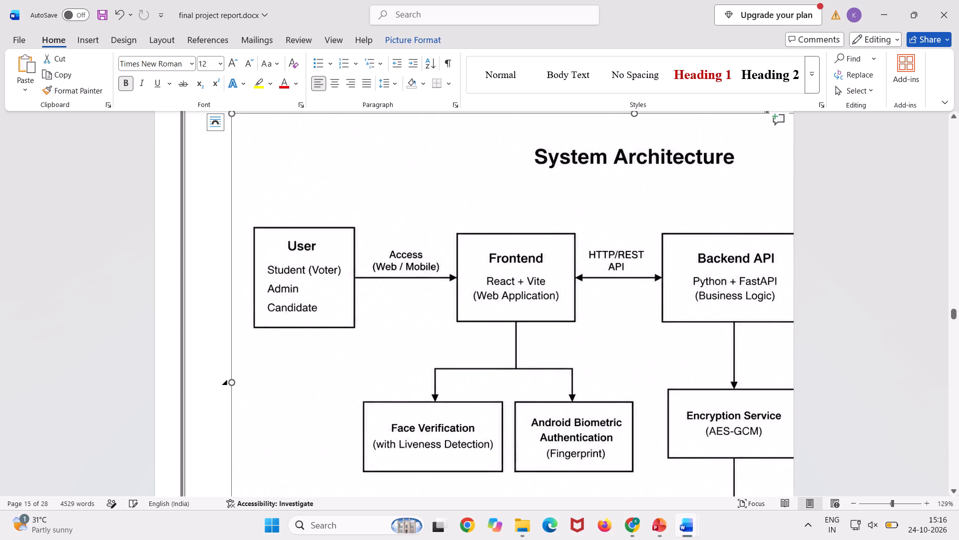
scroll(323, 206, "up", 1)
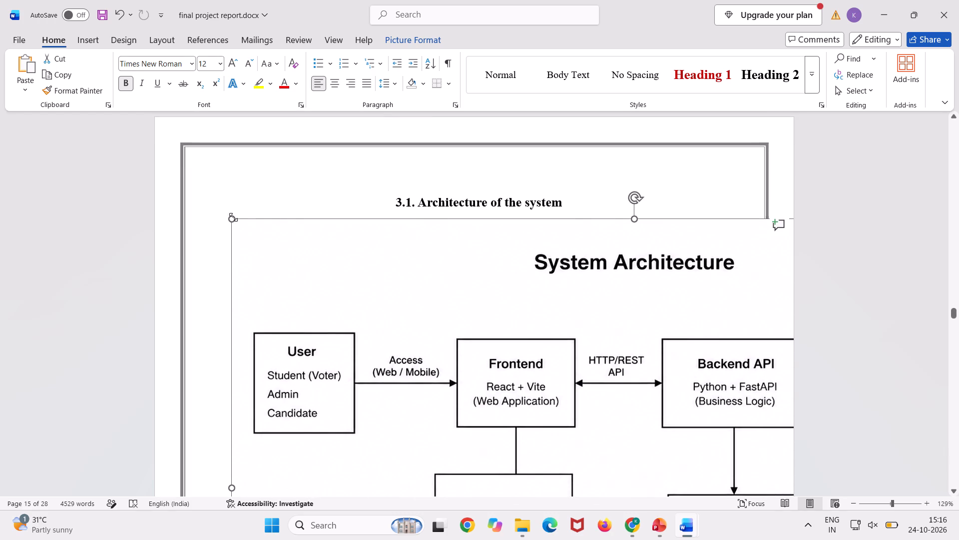
left_click_drag(231, 217, 557, 402)
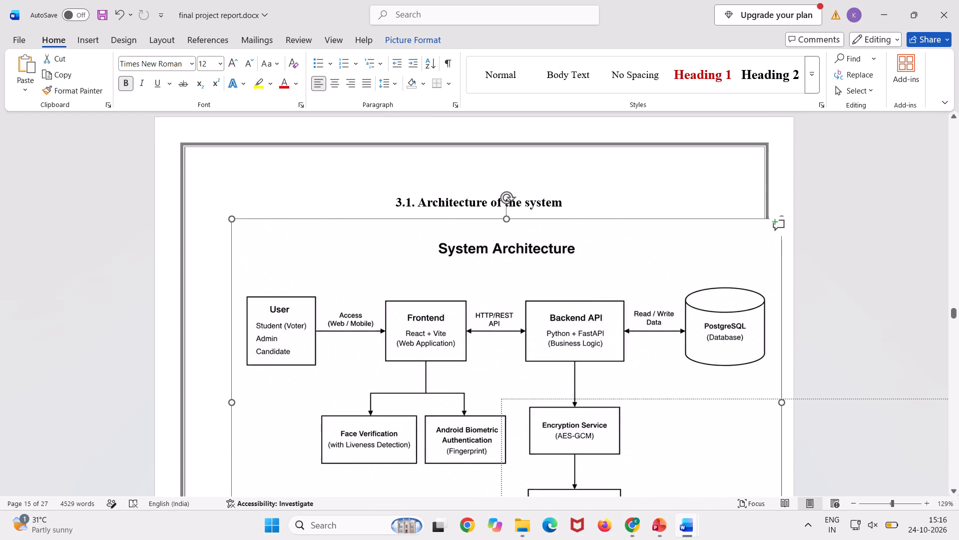
left_click_drag(557, 402, 647, 445)
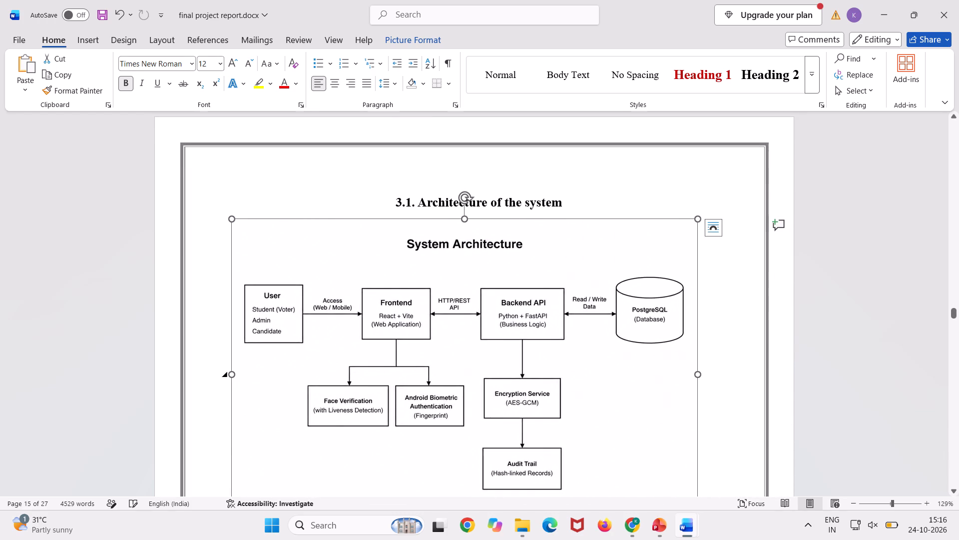
scroll(647, 445, "down", 2)
scroll(647, 445, "up", 2)
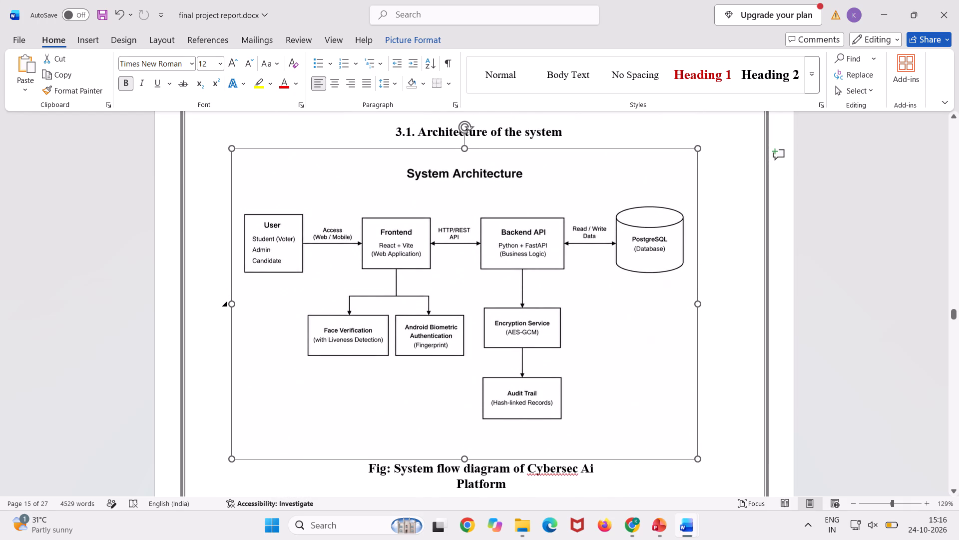
Widen the diagram slightly, keeping its height, so it fills the text width and sits centred under heading 3.1.
left_click_drag(476, 352, 503, 352)
left_click_drag(700, 304, 732, 308)
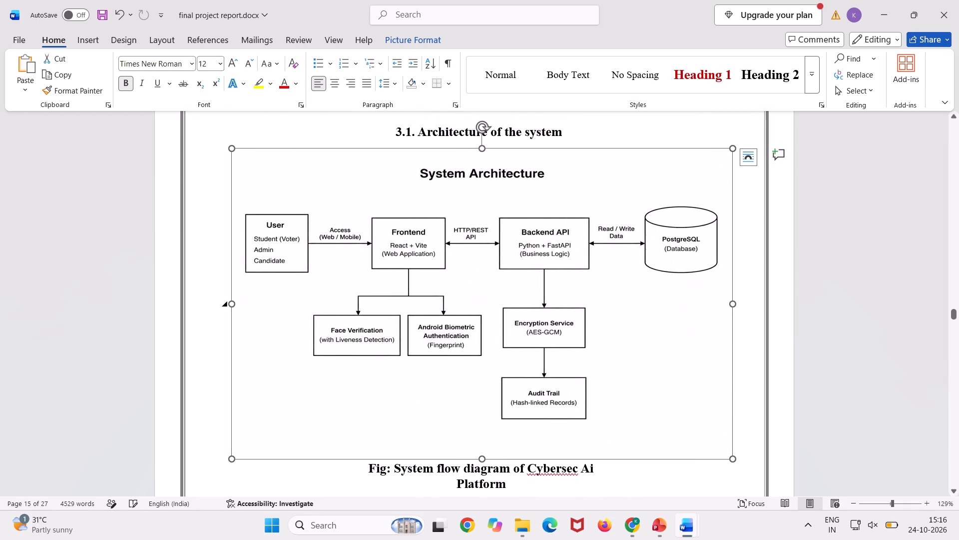
left_click_drag(734, 304, 726, 304)
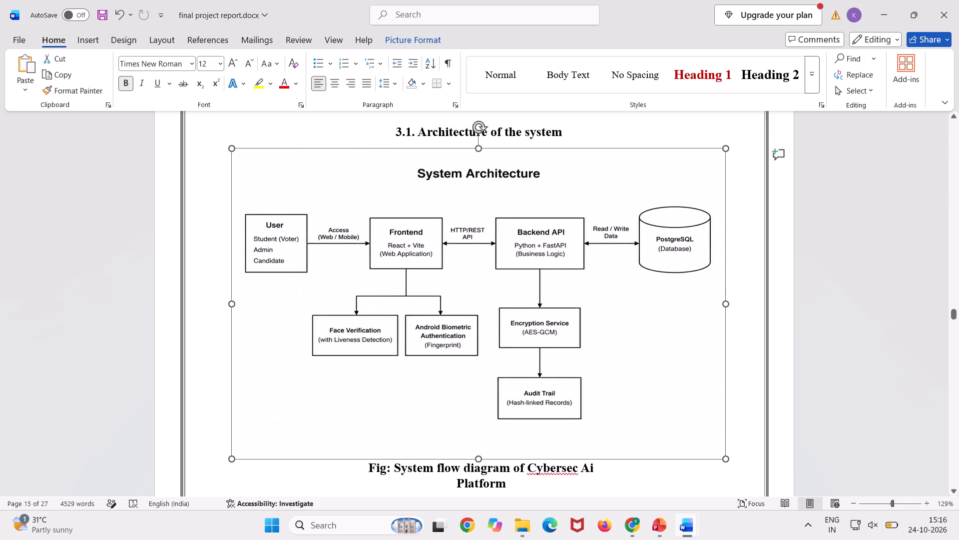
left_click_drag(726, 304, 726, 304)
left_click(752, 306)
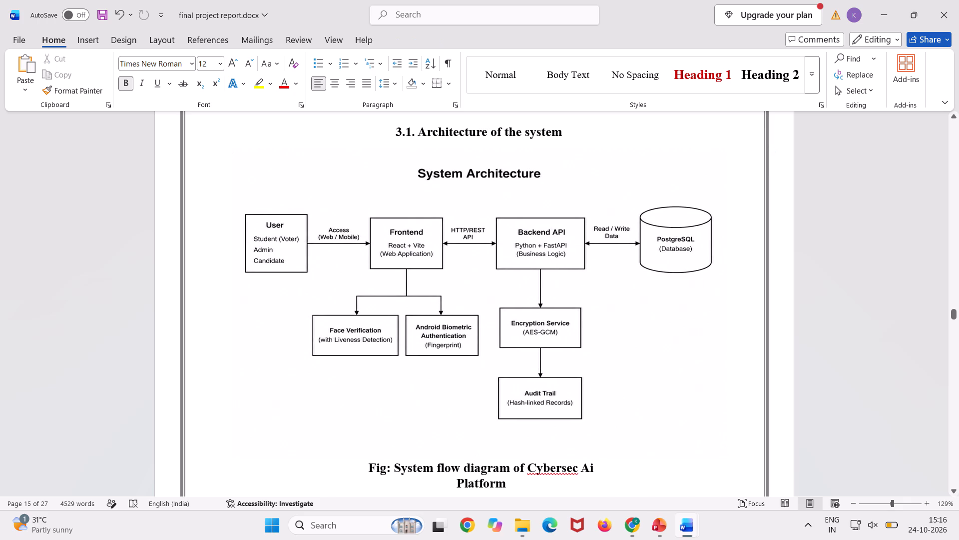
Replace "Cybersec Ai" with "VoteShield" in the caption below the architecture diagram.
scroll(752, 306, "down", 1)
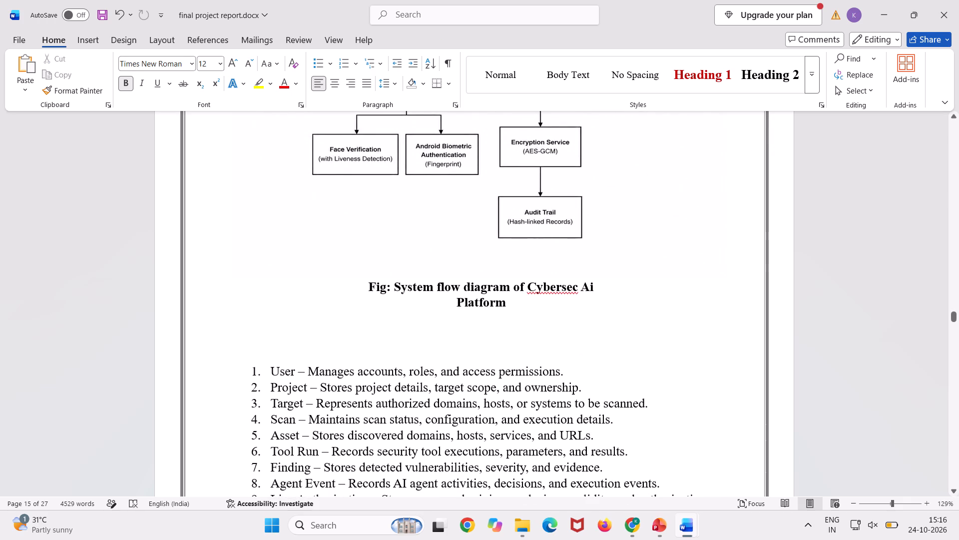
scroll(510, 315, "up", 1)
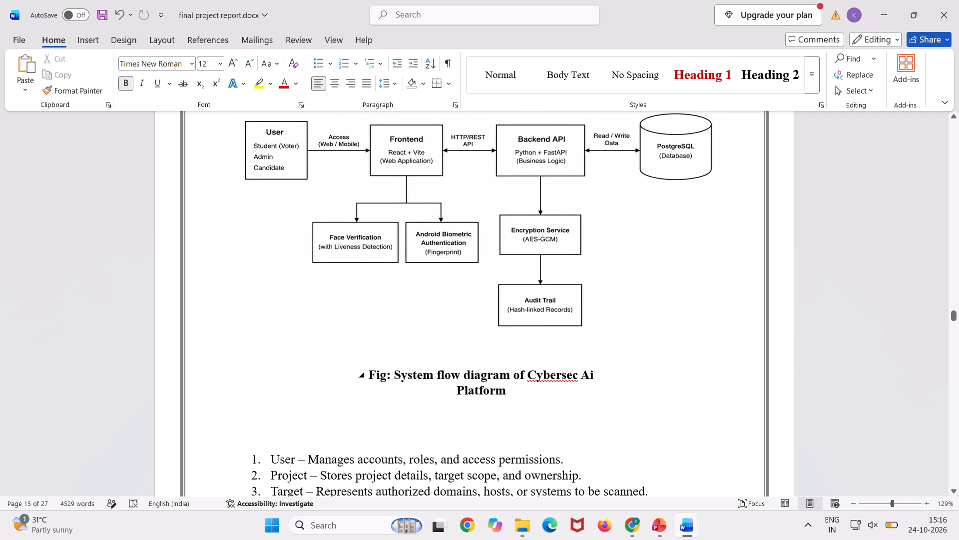
left_click_drag(528, 374, 577, 373)
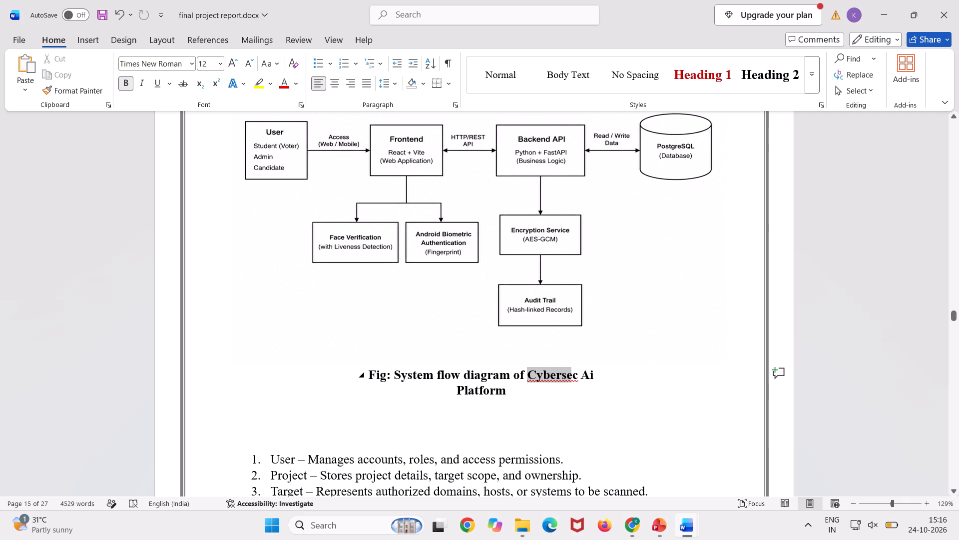
left_click_drag(577, 373, 600, 374)
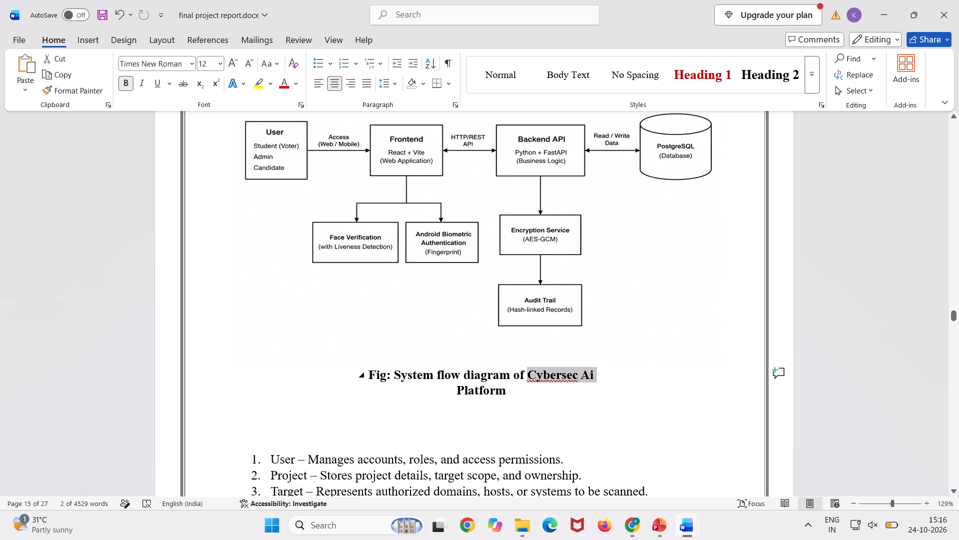
type("Vote")
type("Shield")
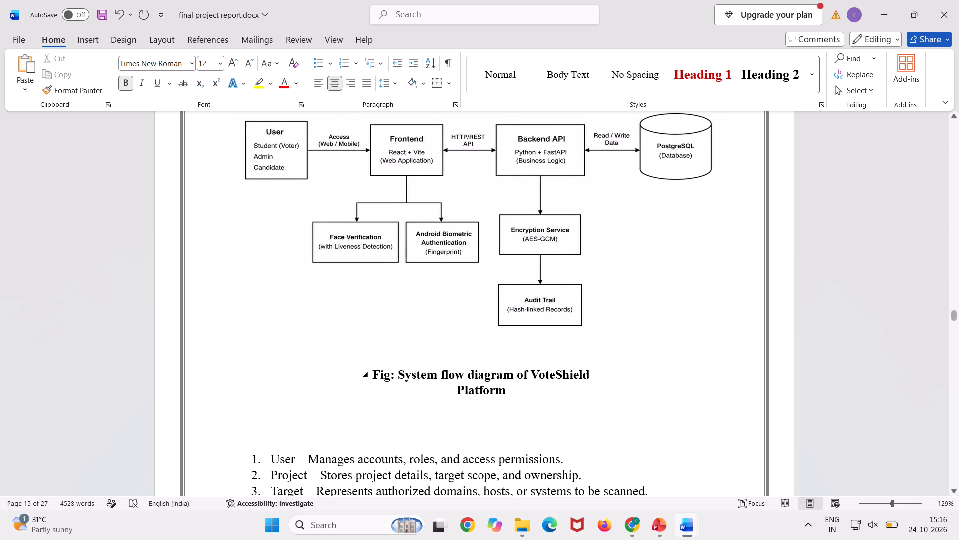
Delete the word "Platform" from the end of the caption below the architecture diagram.
left_click(509, 389)
key("BackSpace")
key("BackSpace")
key("BackSpace")
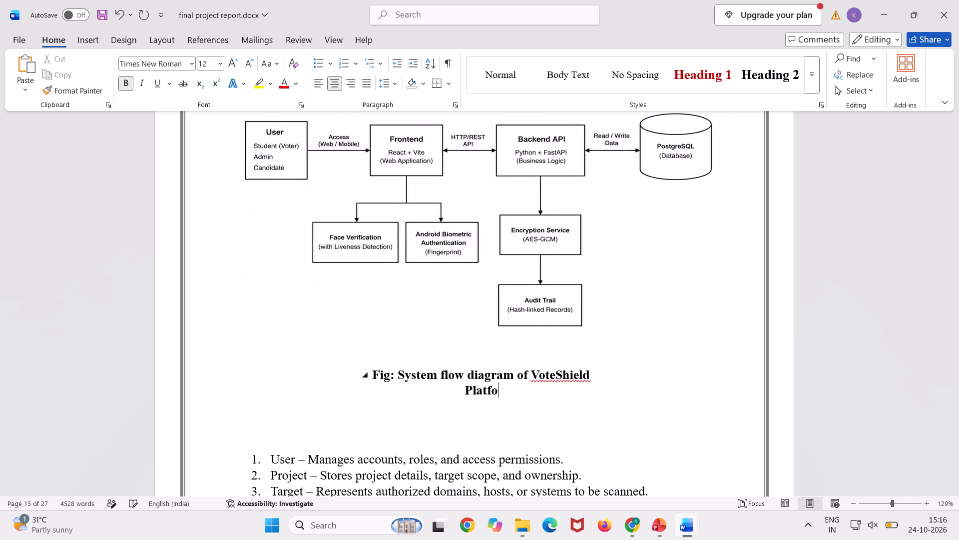
key("BackSpace")
key("BackSpace")
key("BackSpace")
key("BackSpace")
key("BackSpace")
key("BackSpace")
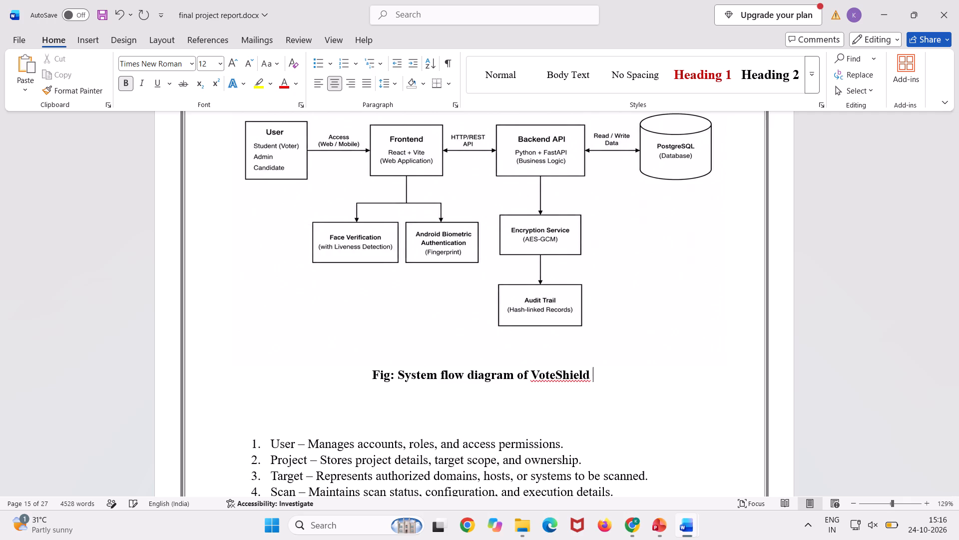
scroll(509, 389, "up", 2)
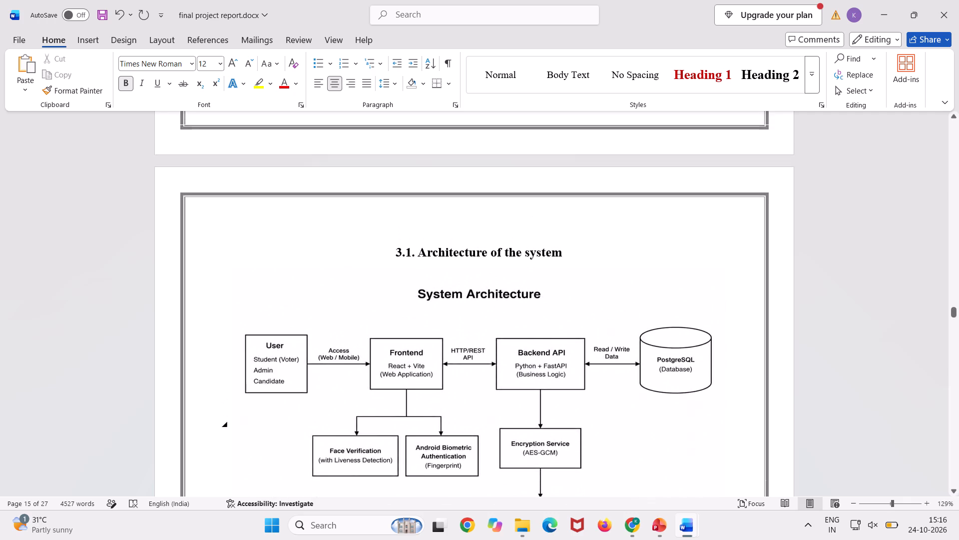
scroll(509, 389, "down", 3)
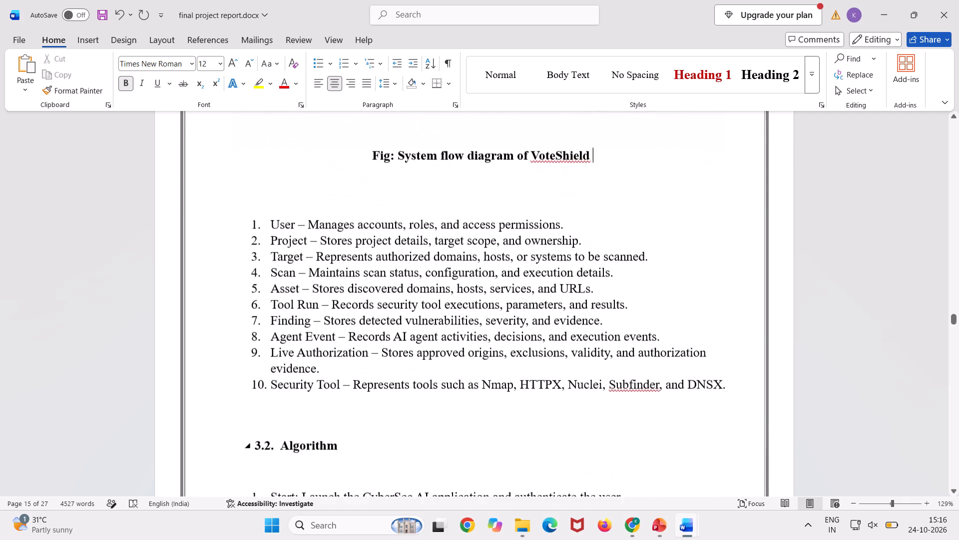
scroll(509, 389, "down", 1)
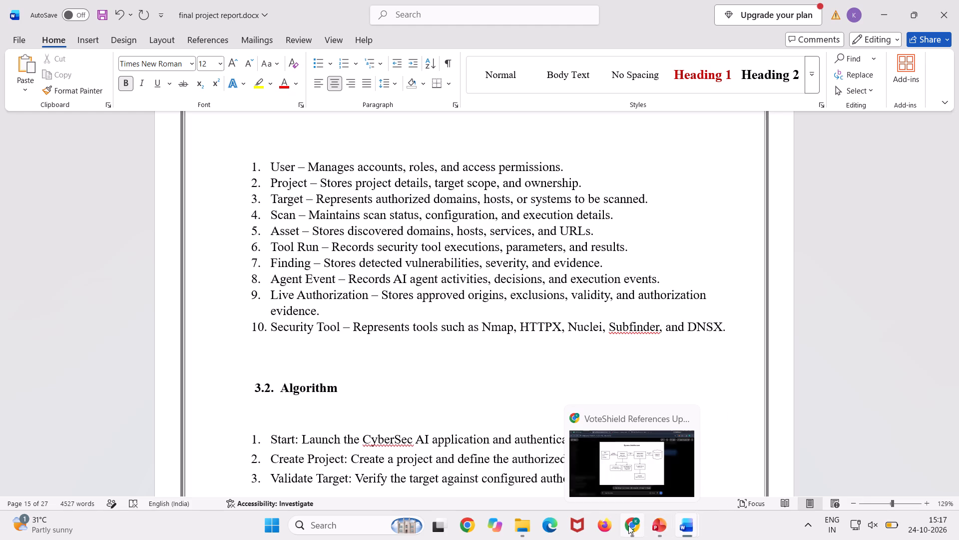
left_click(641, 472)
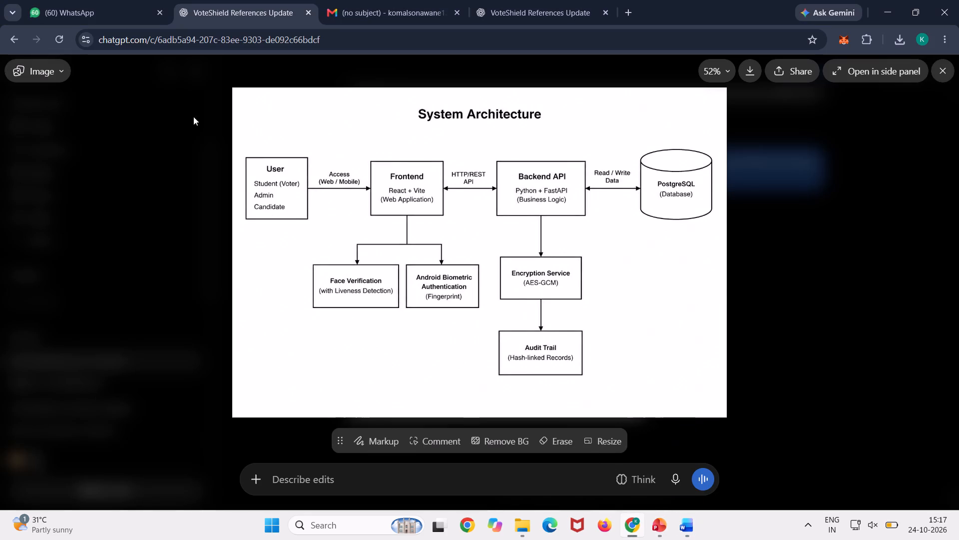
left_click(837, 296)
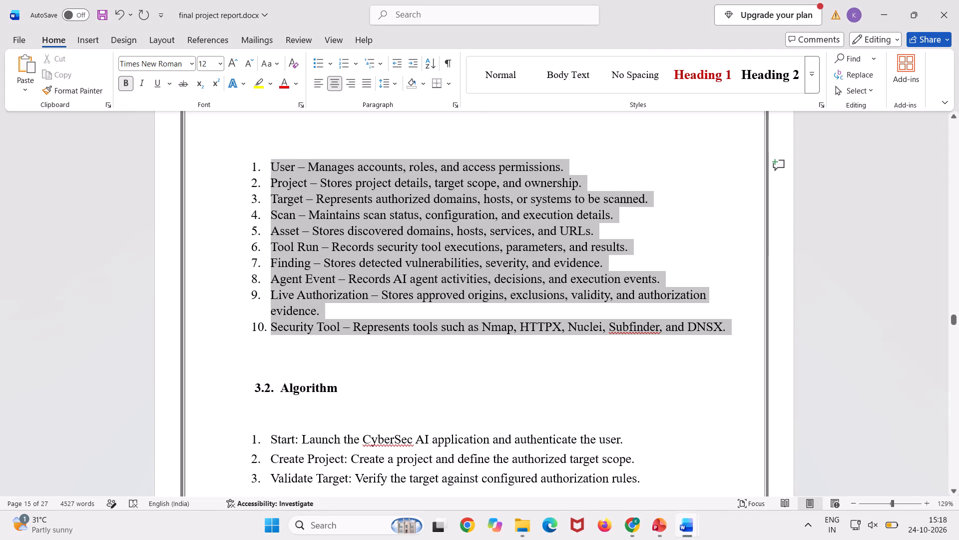
left_click_drag(273, 160, 268, 161)
key("ctrl+v")
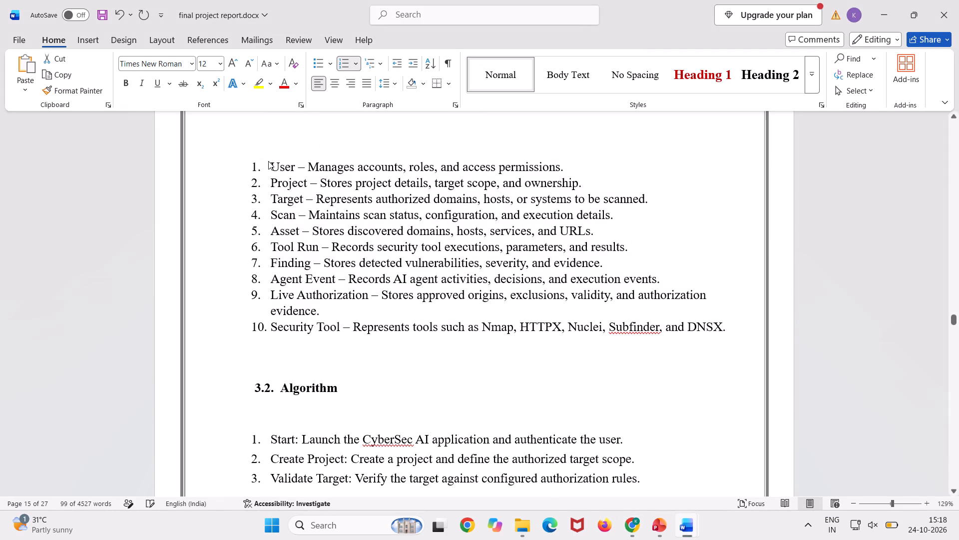
scroll(268, 161, "up", 6)
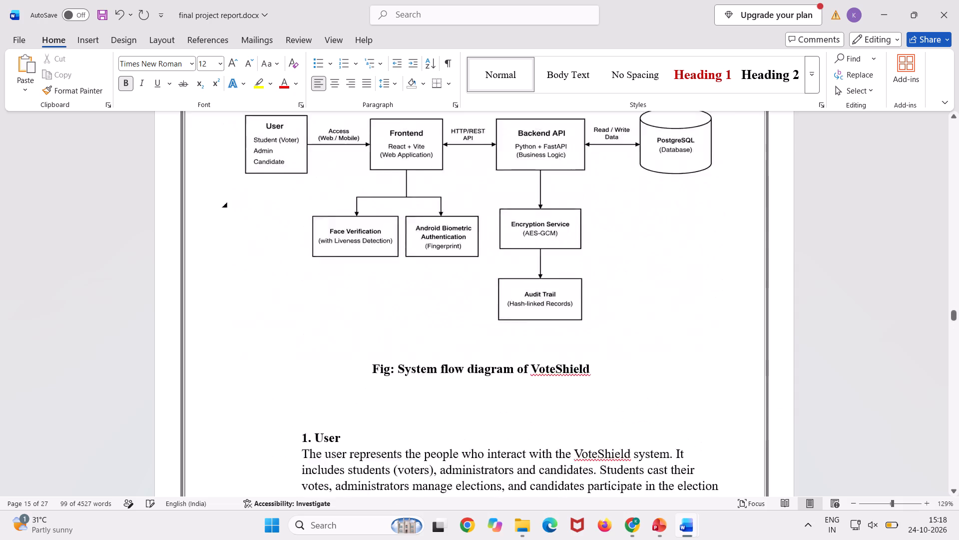
scroll(268, 161, "down", 4)
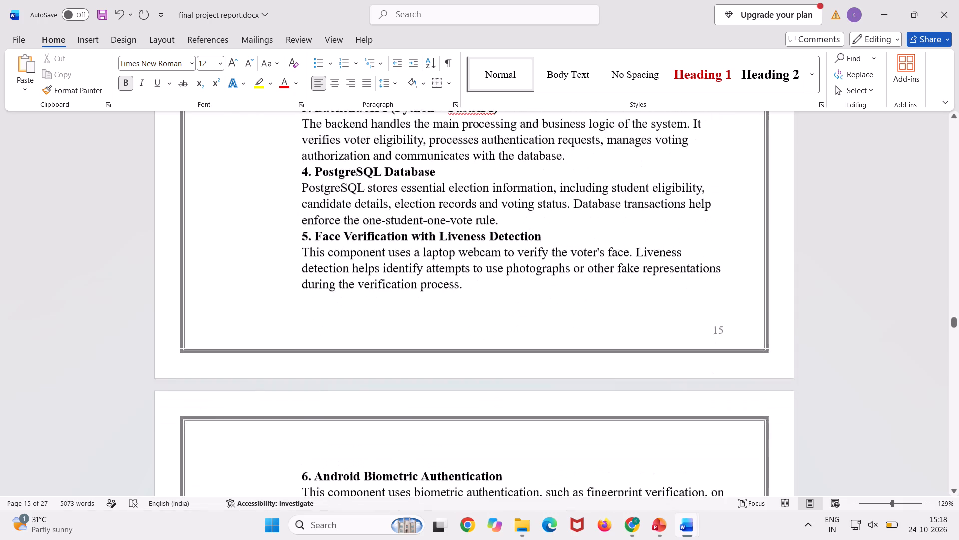
scroll(268, 161, "down", 3)
scroll(268, 161, "up", 4)
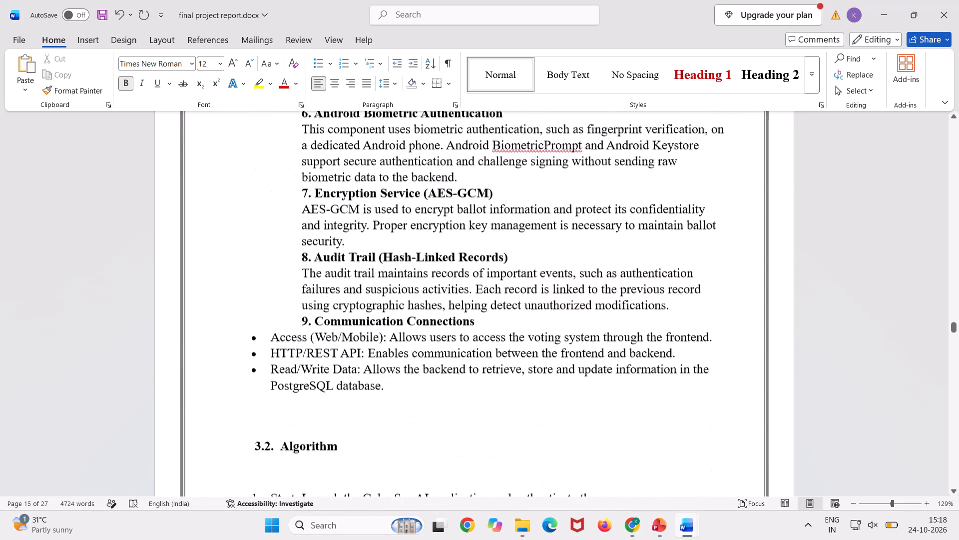
Select the three bullets under "9. Communication Connections", from "Access (Web/Mobile)" to "PostgreSQL database.", for paragraph formatting.
scroll(268, 161, "down", 1)
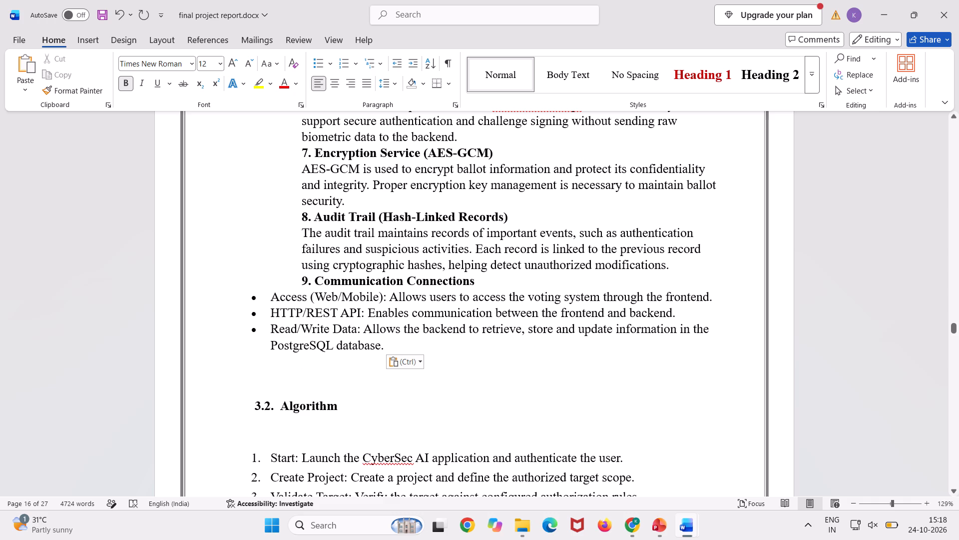
left_click(238, 300)
left_click_drag(387, 349, 280, 320)
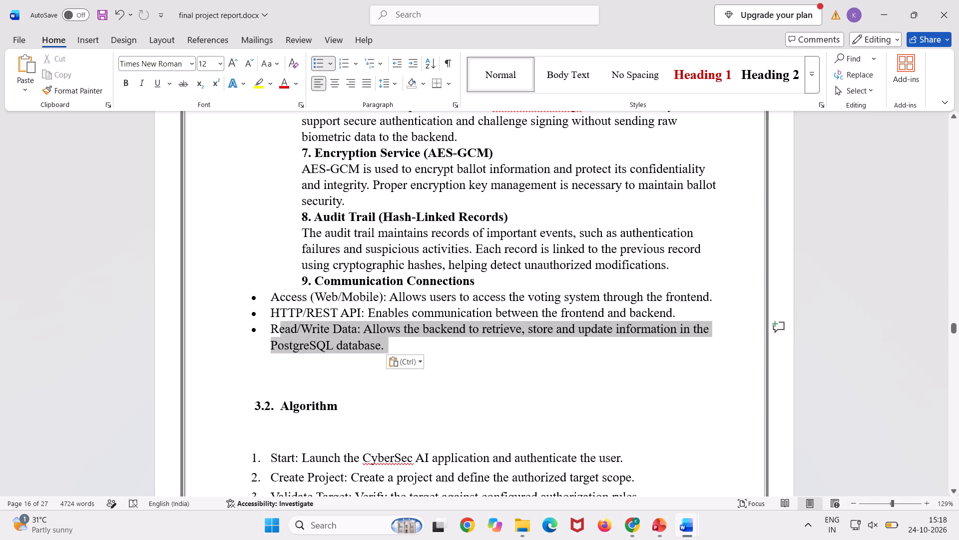
left_click_drag(280, 320, 260, 303)
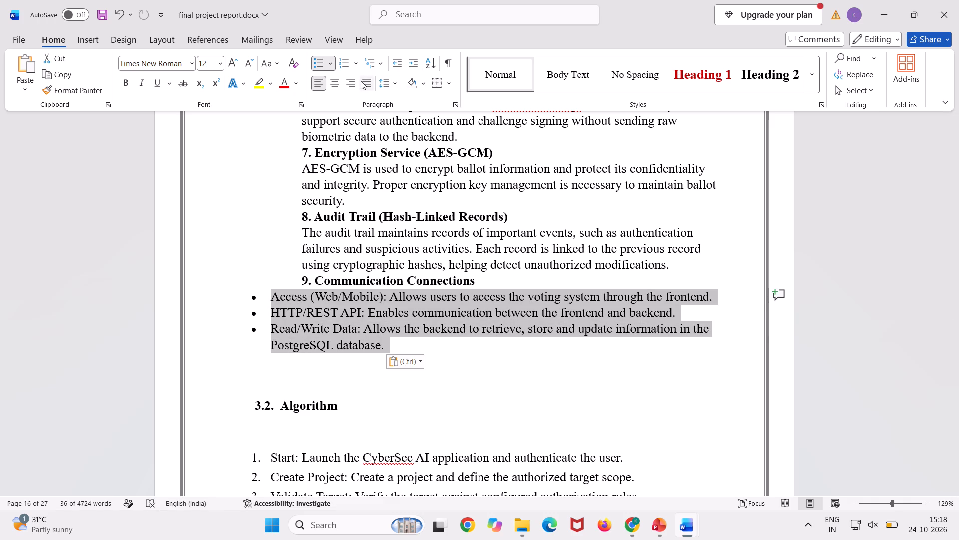
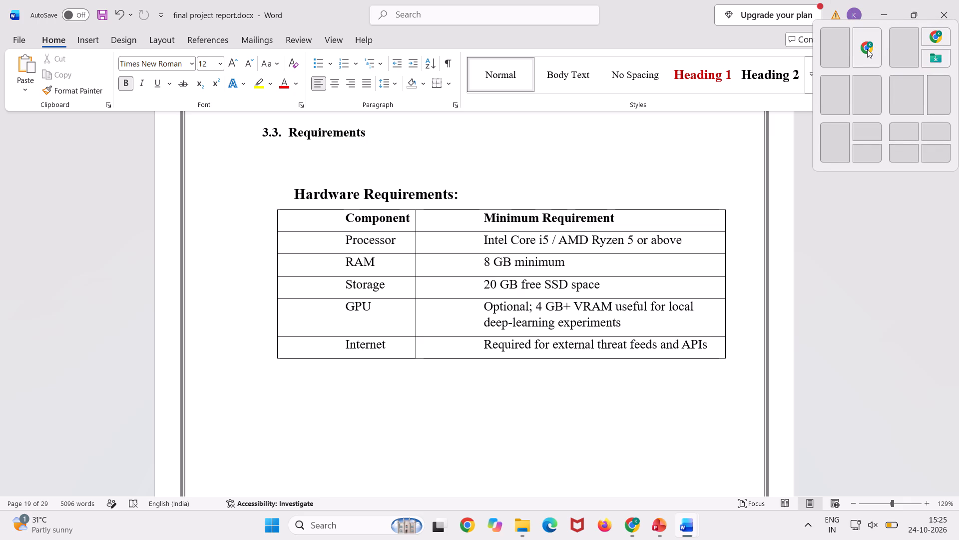
Arrange the Word report side by side with the Chrome window showing the system requirements email in Gmail.
left_click(867, 49)
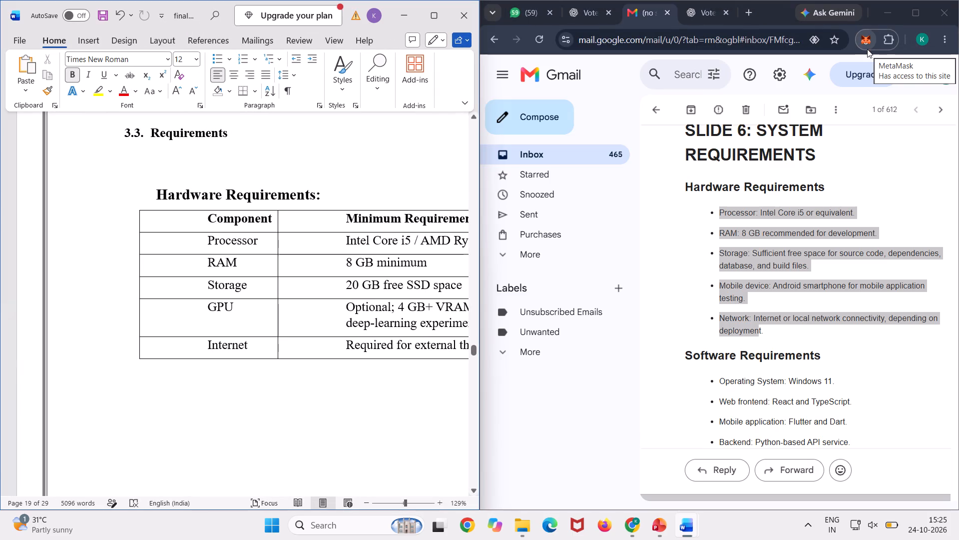
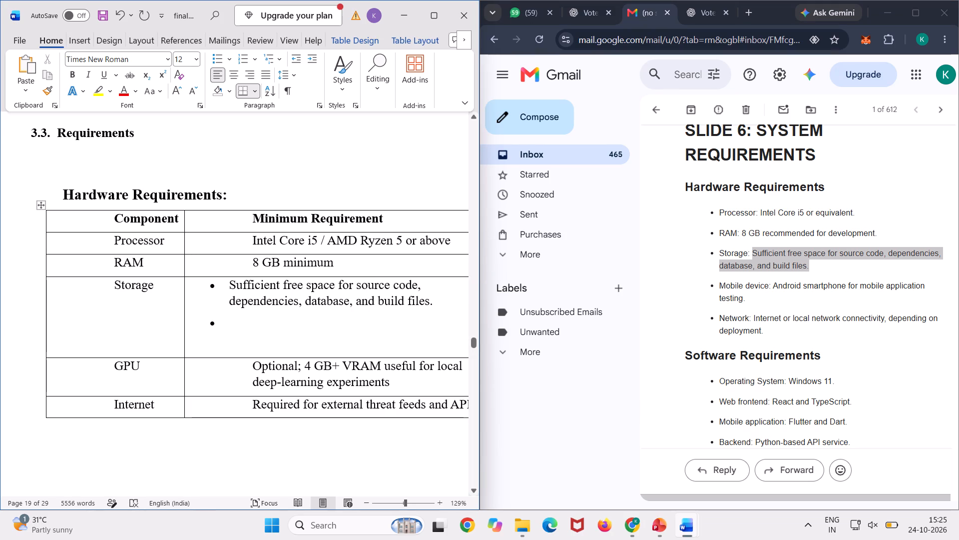
Remove the empty bullet and blank lines below the storage requirement text in the Hardware Requirements table.
key("BackSpace")
key("BackSpace")
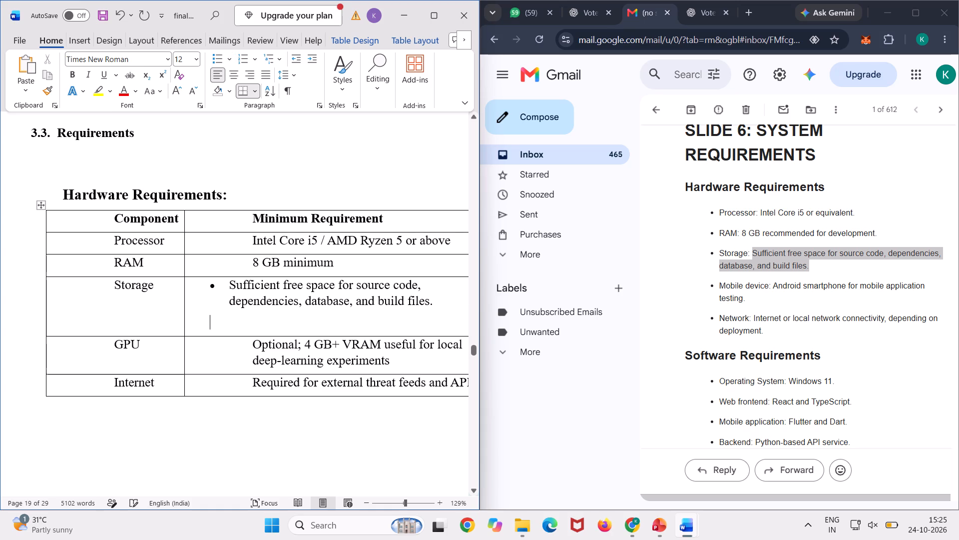
key("BackSpace")
key("BackSpace")
key("BackSpace")
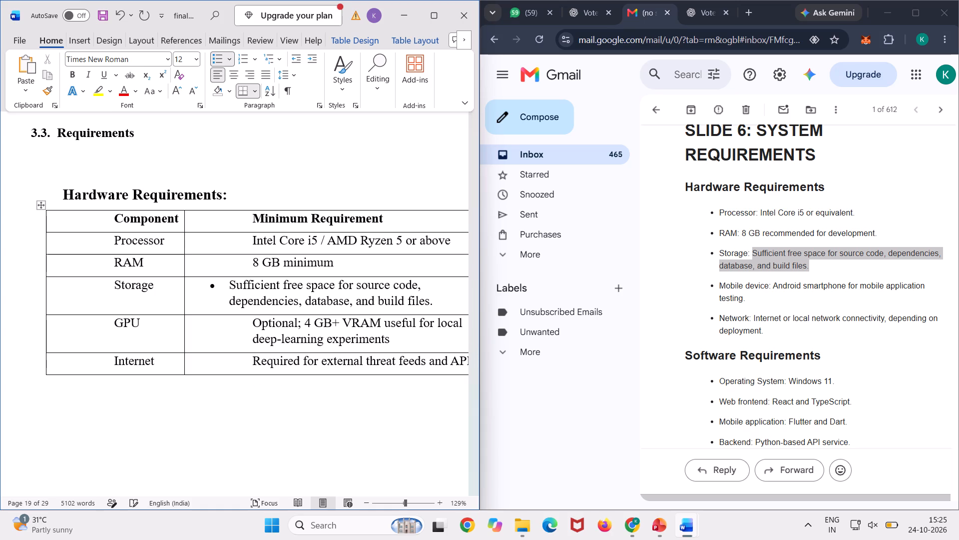
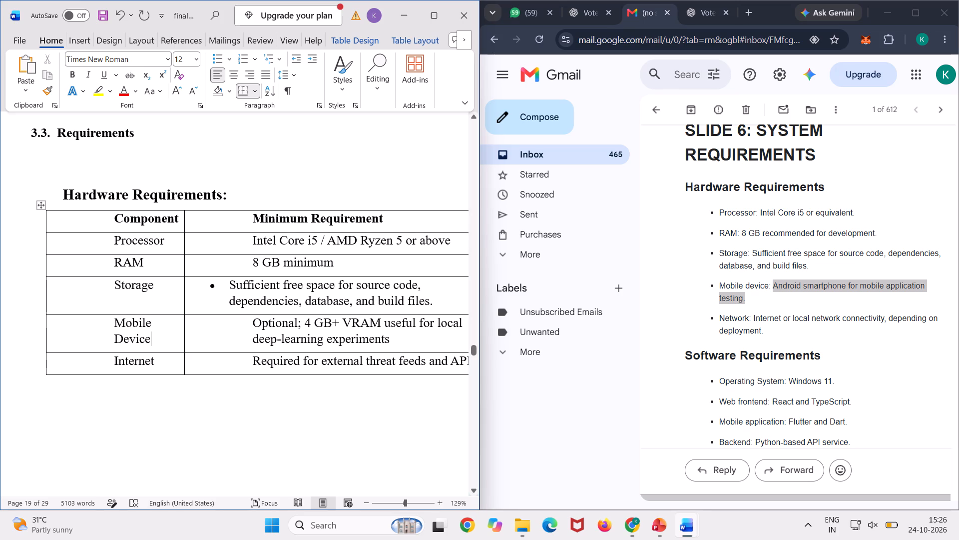
left_click_drag(252, 323, 370, 341)
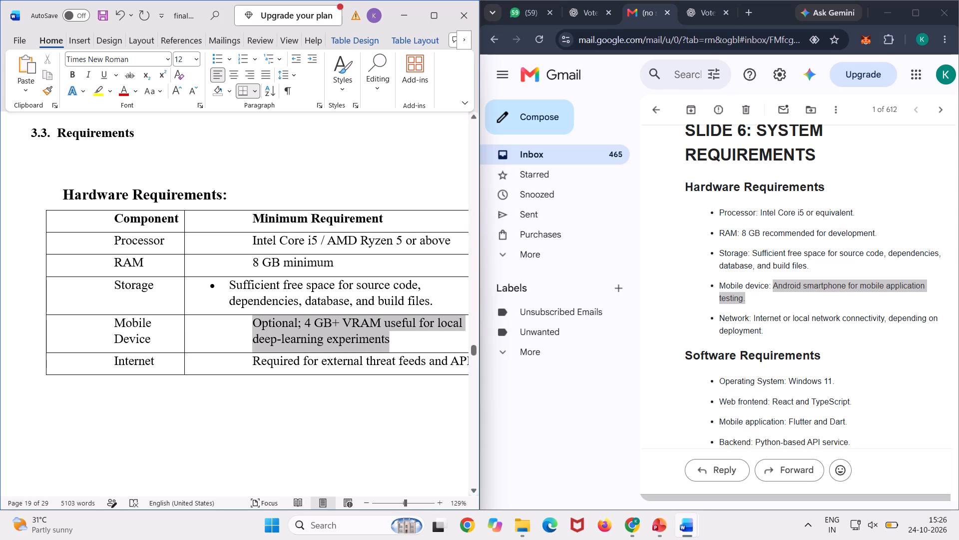
left_click_drag(370, 341, 394, 333)
key("ctrl+v")
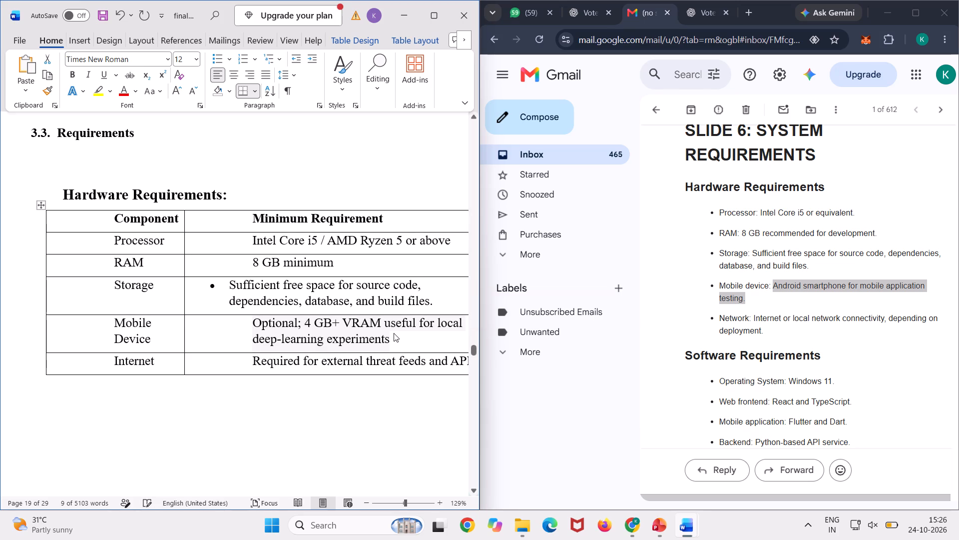
key("BackSpace")
key("BackSpace")
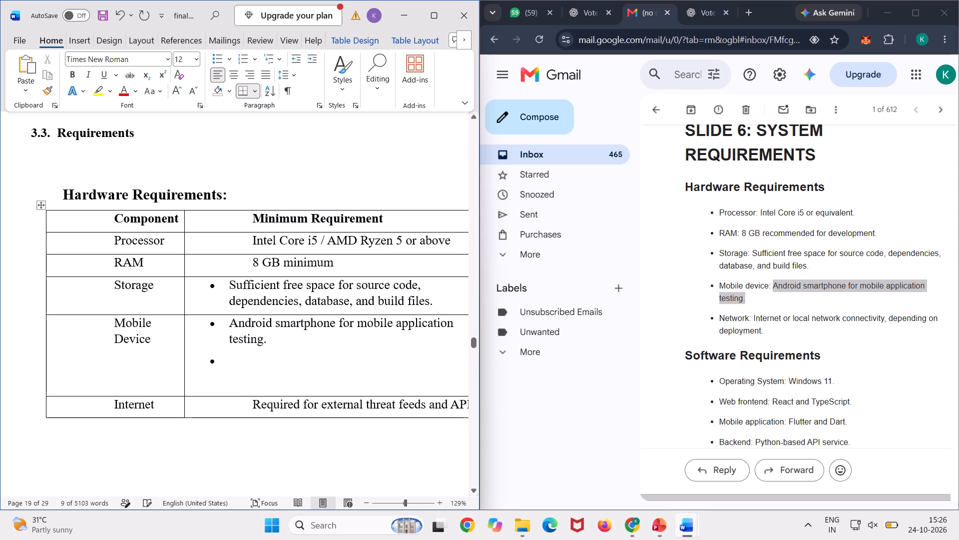
key("BackSpace")
key("BackSpace")
key("BackSpace")
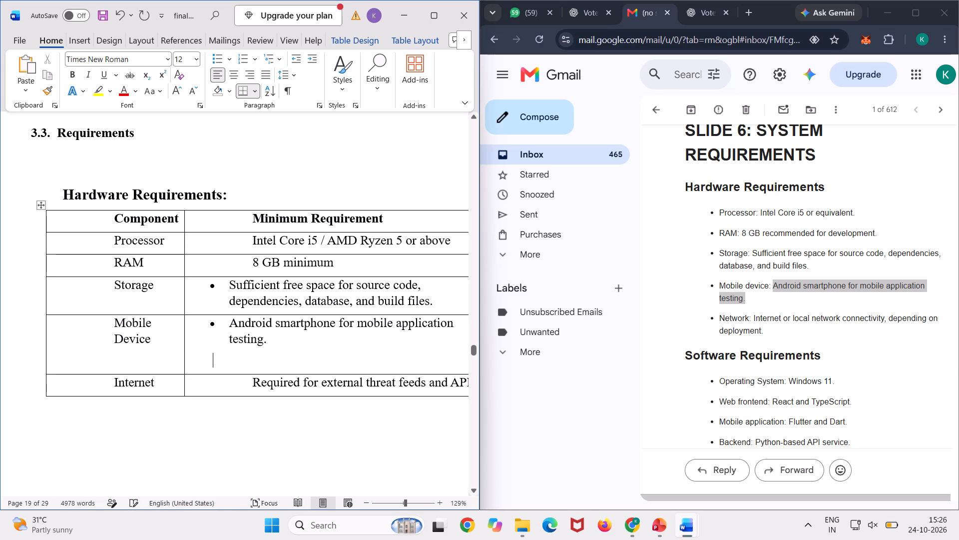
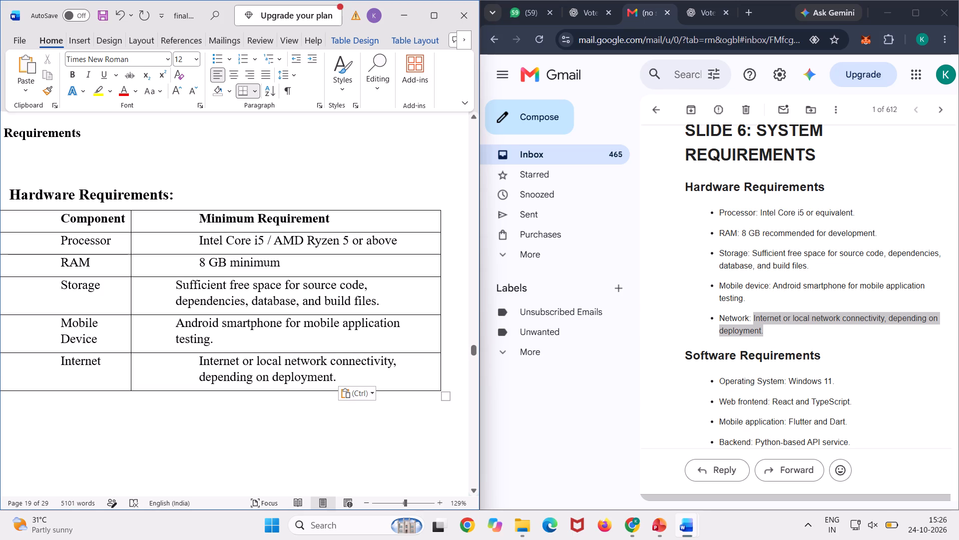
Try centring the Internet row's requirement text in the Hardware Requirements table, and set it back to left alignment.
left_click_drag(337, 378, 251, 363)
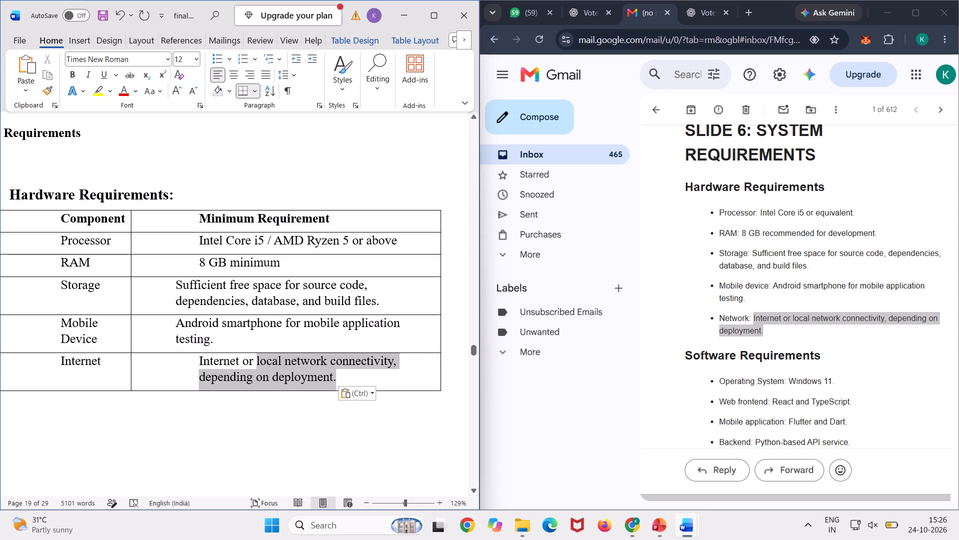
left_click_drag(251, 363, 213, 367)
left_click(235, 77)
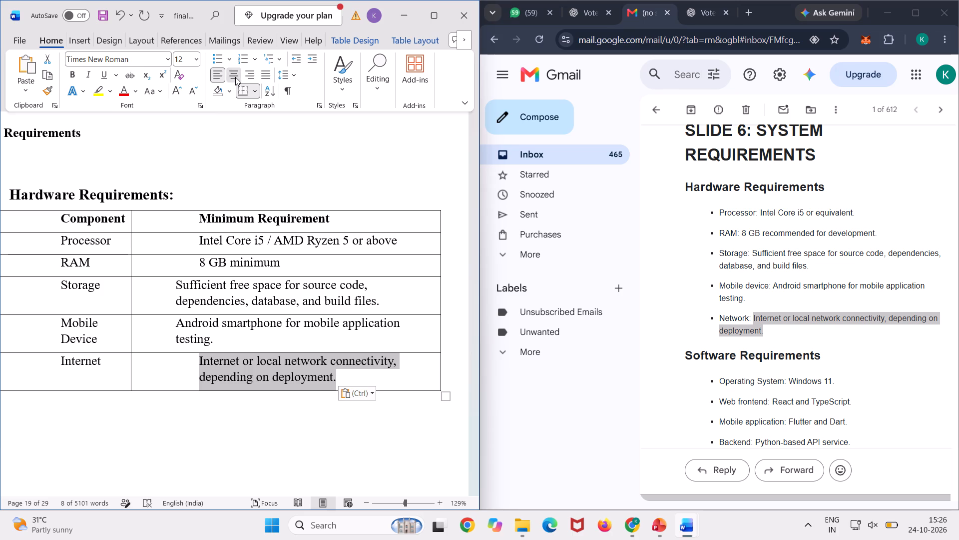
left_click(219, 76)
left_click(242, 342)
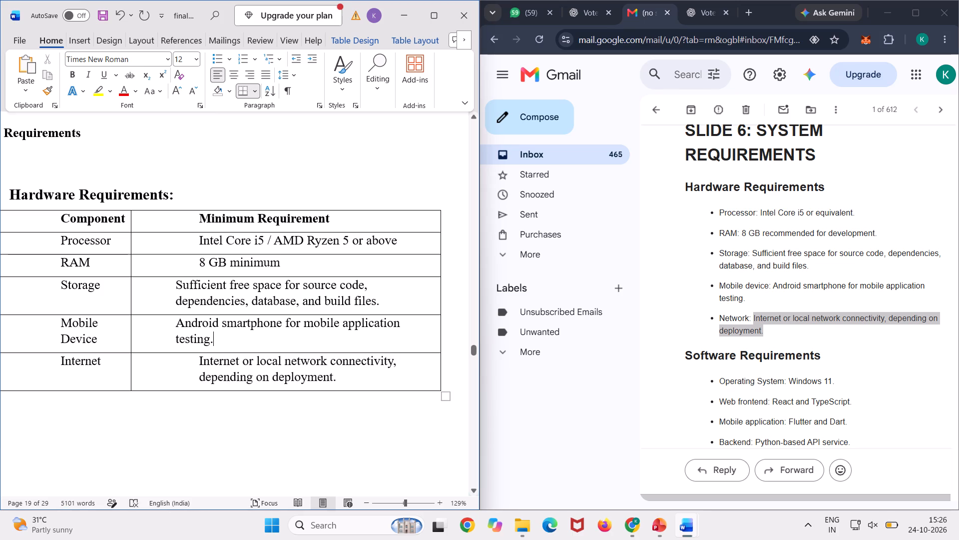
scroll(371, 429, "down", 1)
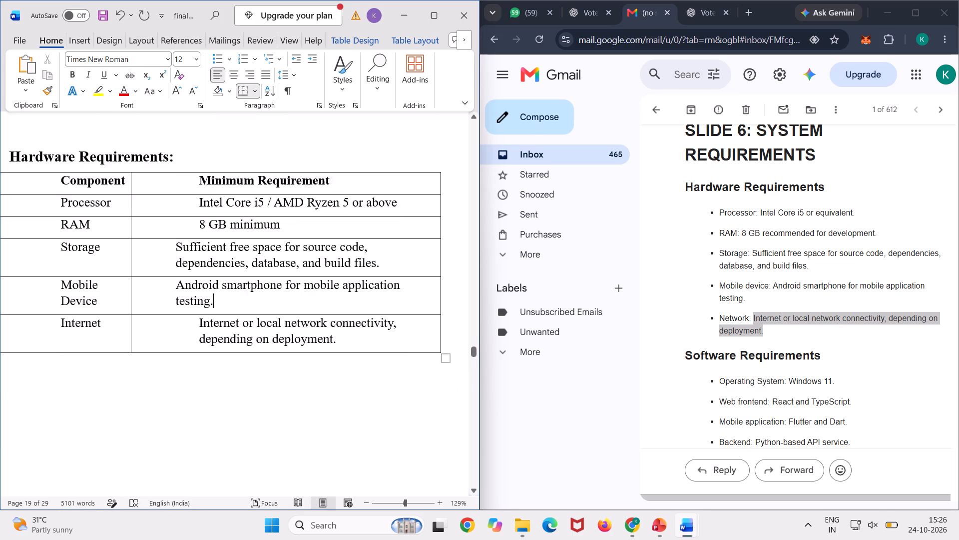
scroll(371, 429, "down", 1)
left_click(69, 237)
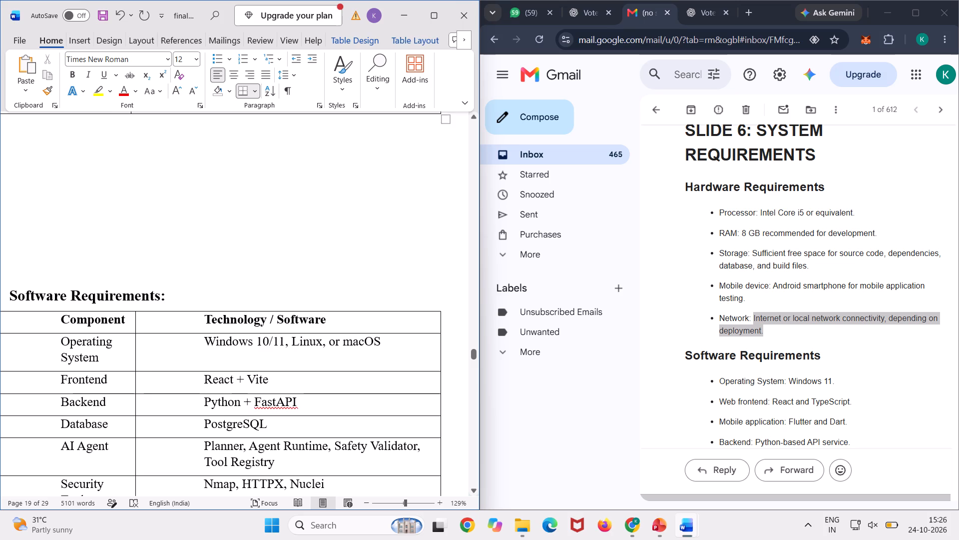
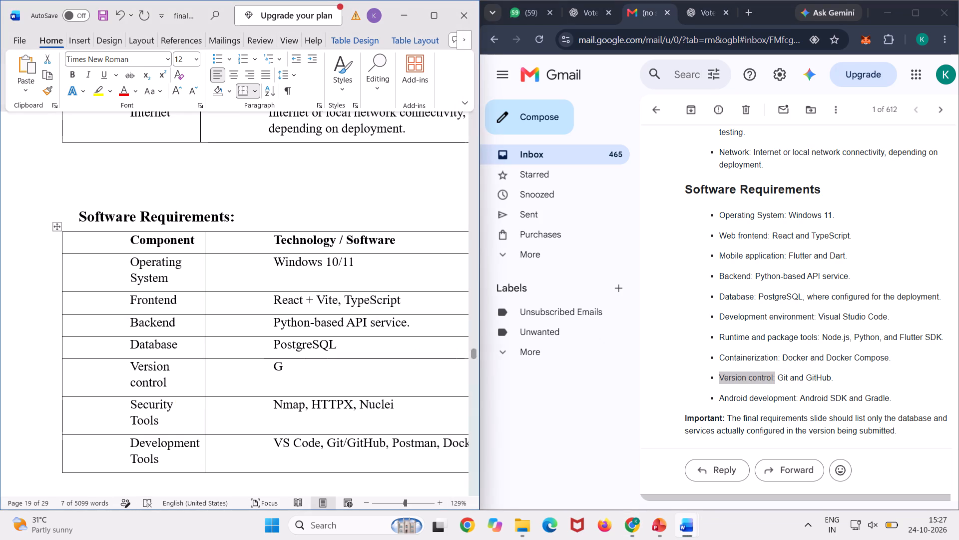
Continue the Version control technology entry in the Software Requirements table with "it N" after the existing "G".
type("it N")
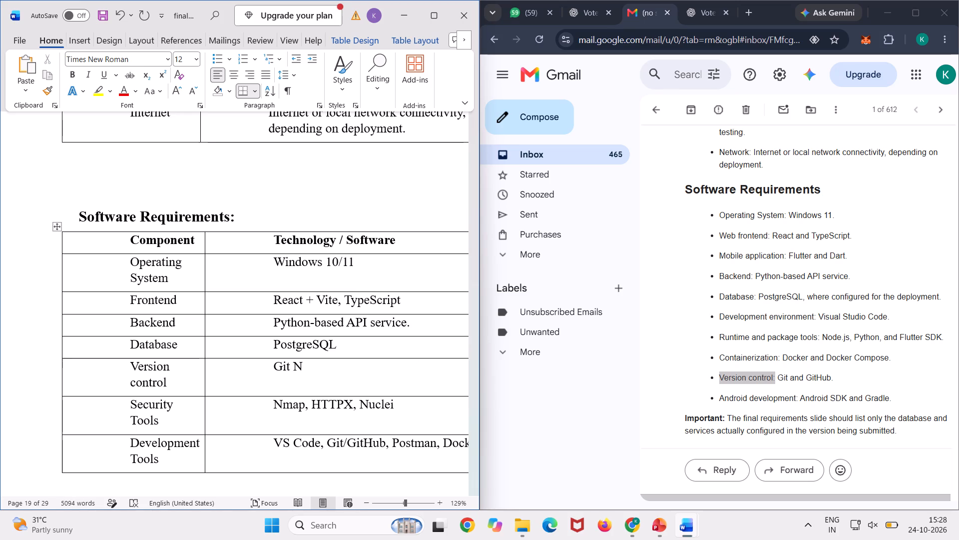
Complete the Version control entry in the Software Requirements table as "Git And Github".
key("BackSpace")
type("And")
key("space")
type("Github")
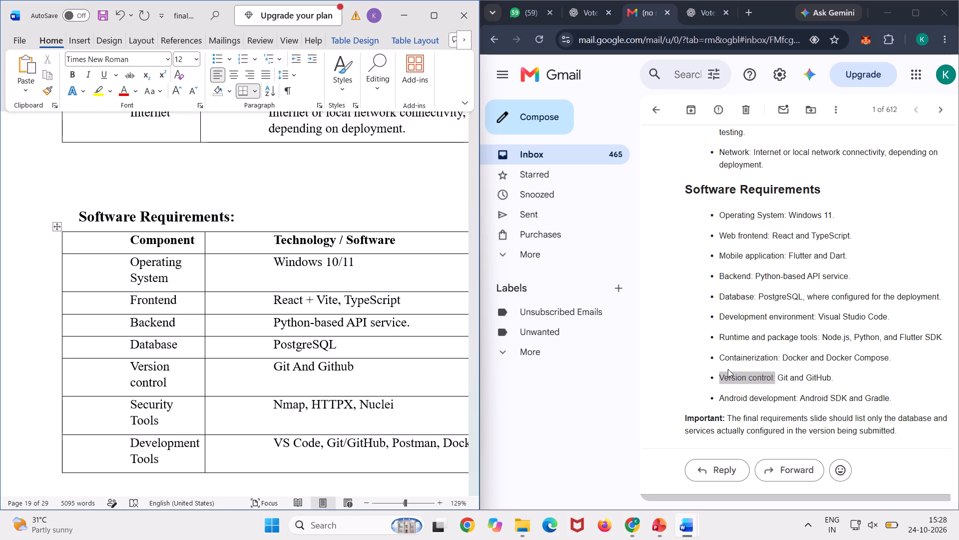
Maximize the report window and delete the entire Security Tools and Development Tools rows from the Software Requirements table.
left_click(434, 15)
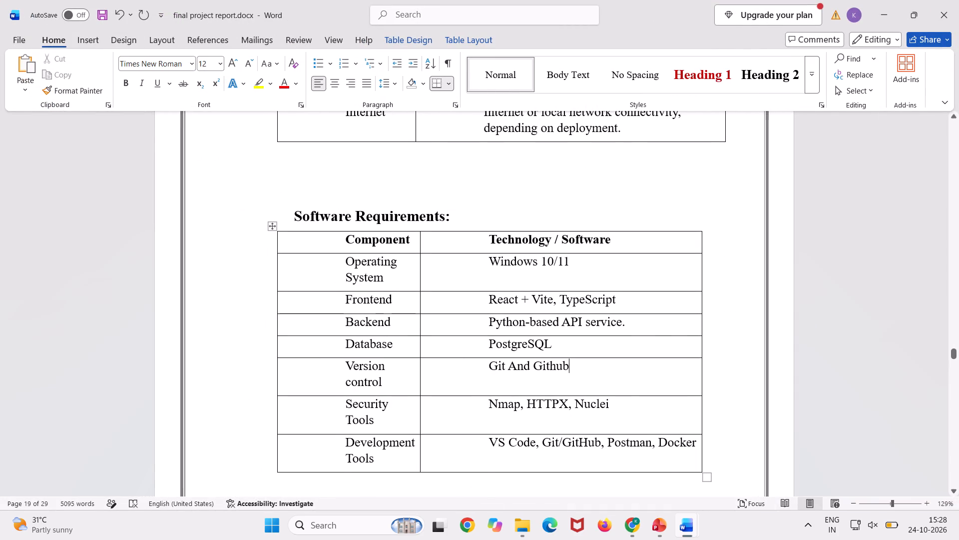
left_click_drag(304, 405, 657, 453)
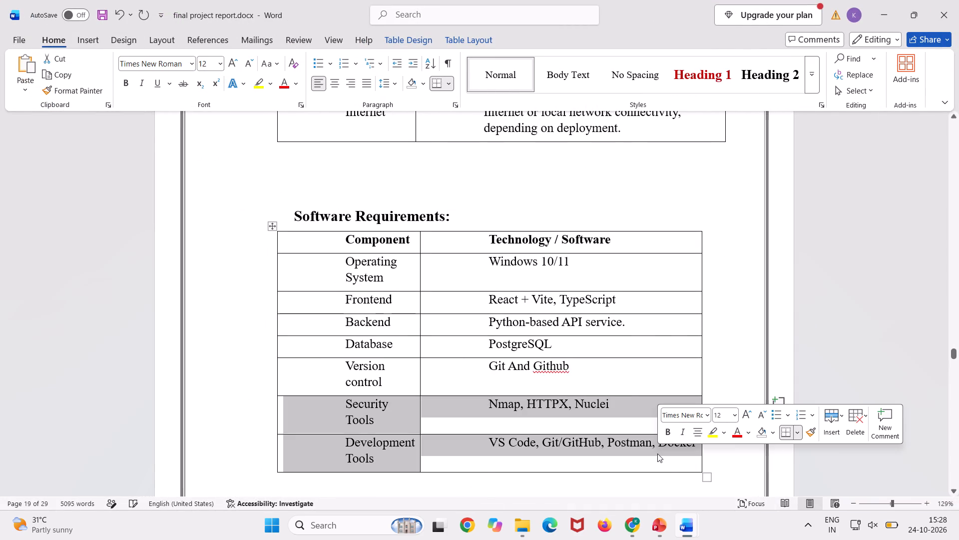
key("BackSpace")
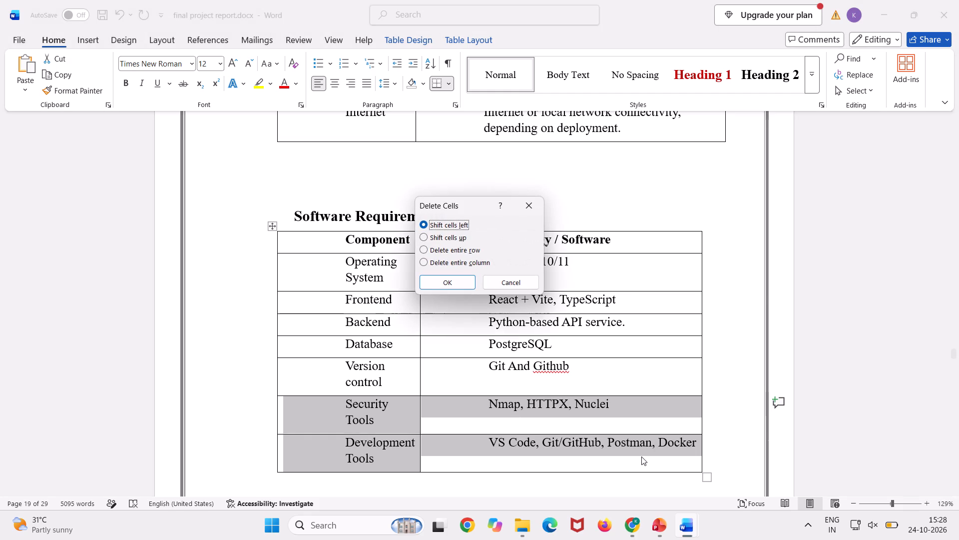
left_click(426, 252)
left_click(458, 282)
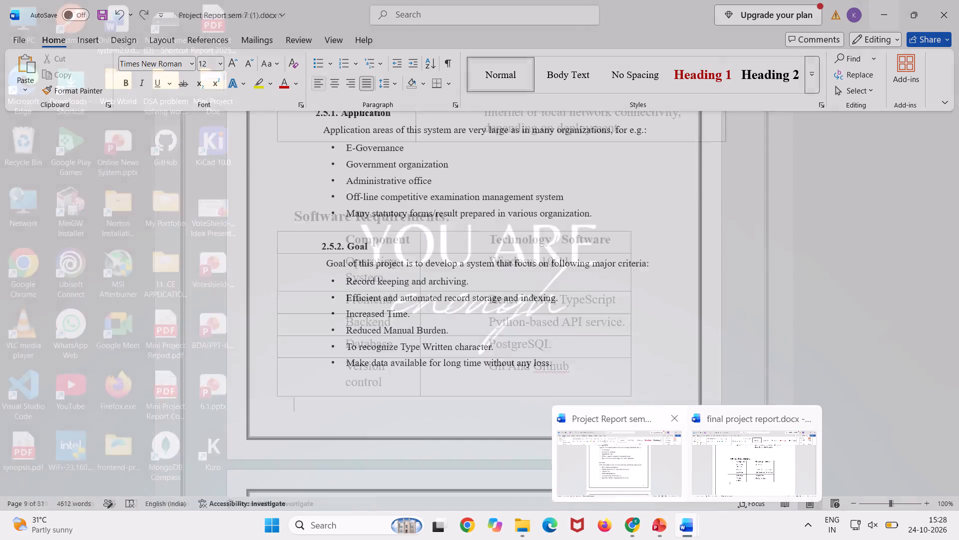
Review final project report.docx from the hardware and software requirements tables through section 3.4.1 to the DFD diagram.
left_click(674, 384)
scroll(674, 384, "down", 3)
scroll(674, 384, "up", 2)
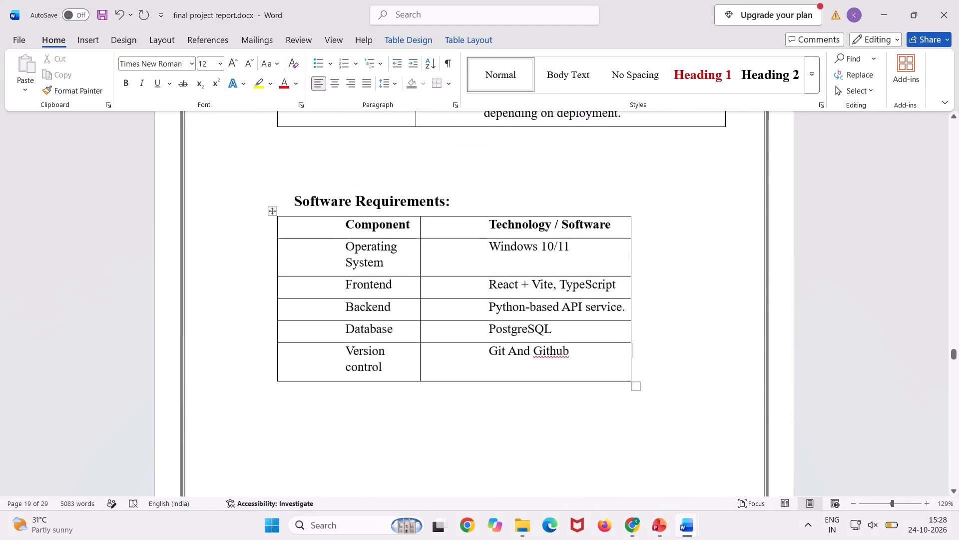
scroll(674, 384, "up", 1)
scroll(674, 384, "down", 1)
scroll(674, 384, "up", 1)
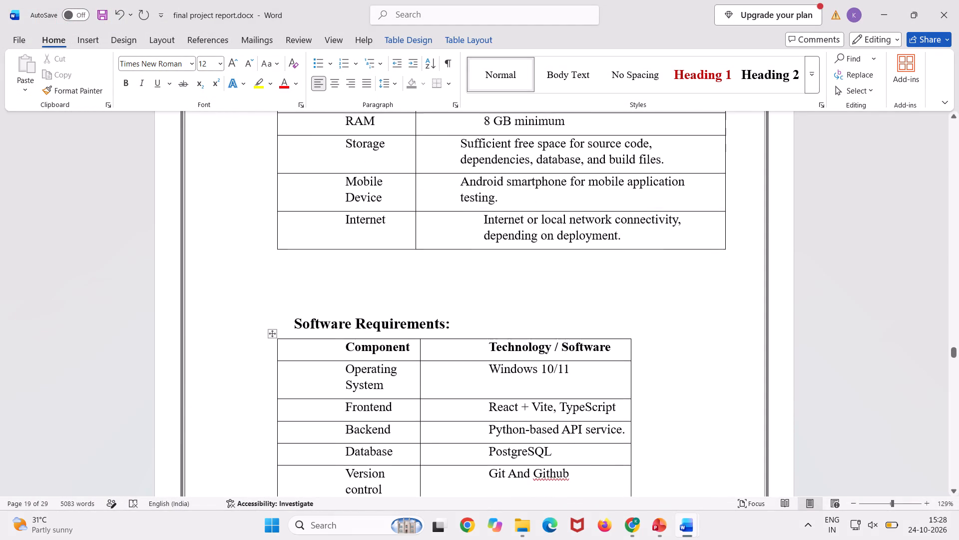
scroll(674, 384, "up", 1)
scroll(674, 384, "down", 1)
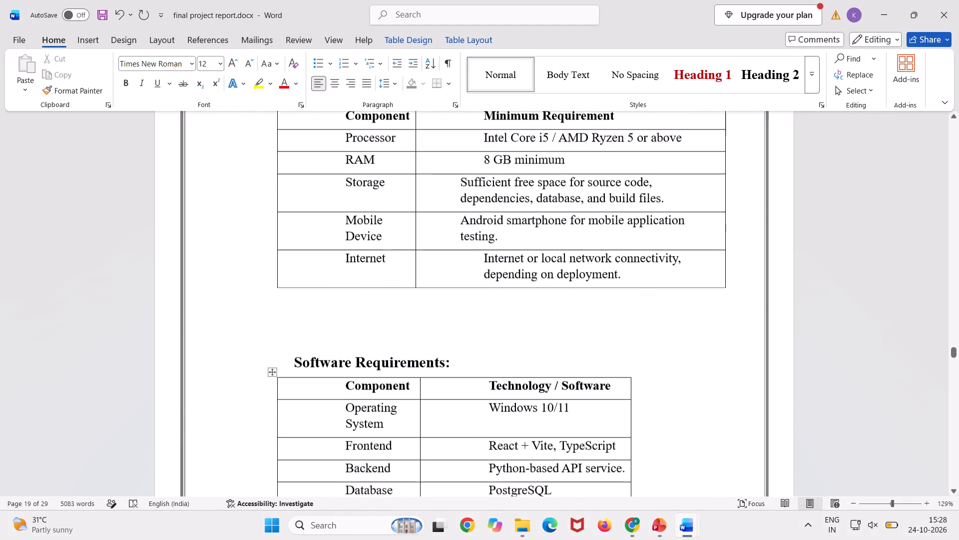
scroll(674, 384, "down", 5)
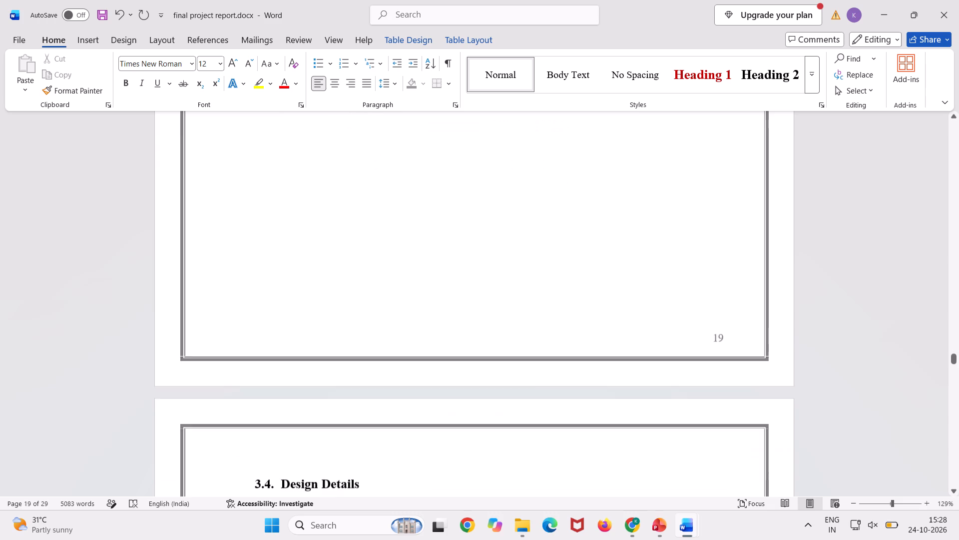
scroll(674, 384, "down", 2)
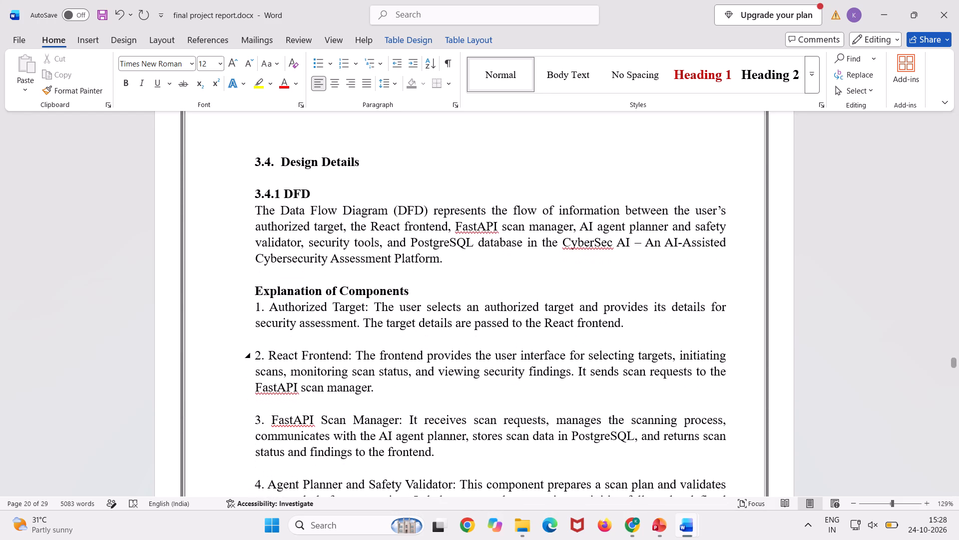
scroll(674, 384, "down", 3)
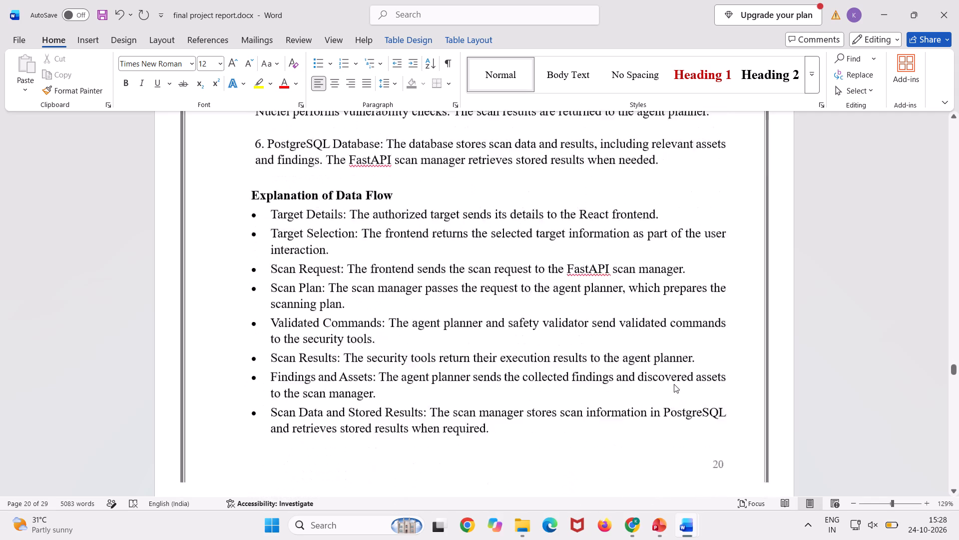
scroll(674, 384, "down", 3)
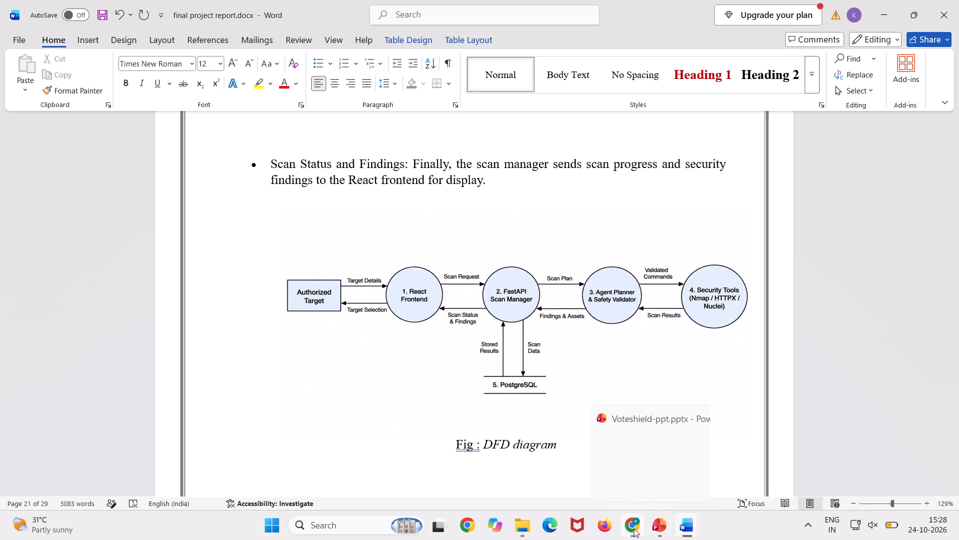
Switch to Voteshield-ppt.pptx in PowerPoint and copy the ER diagram picture from slide 9.
left_click(677, 456)
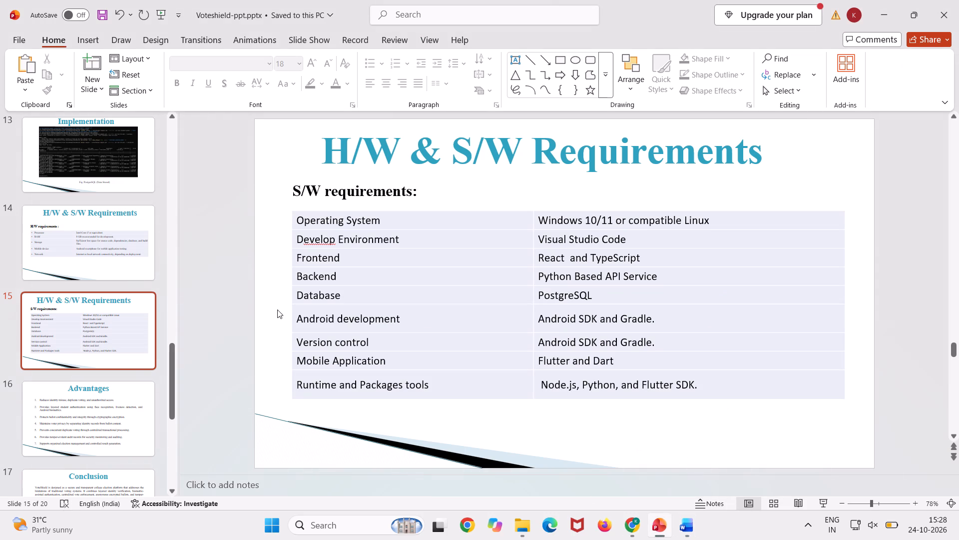
scroll(76, 254, "up", 2)
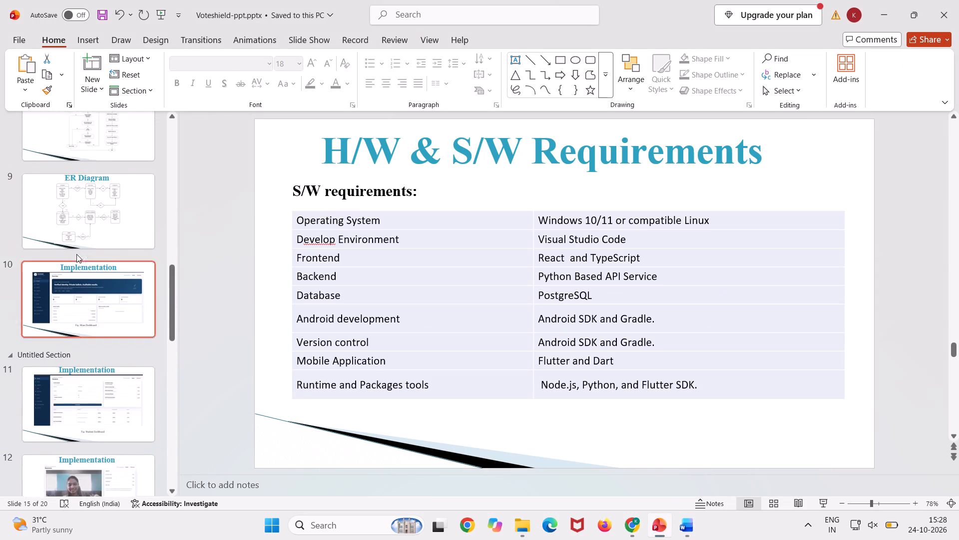
scroll(76, 254, "up", 1)
left_click(77, 316)
left_click(509, 265)
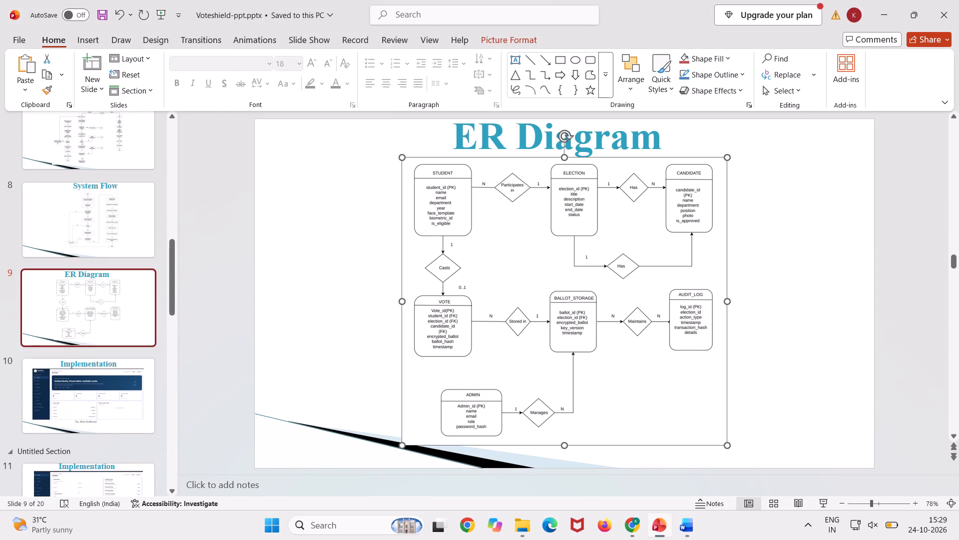
key("ctrl+c")
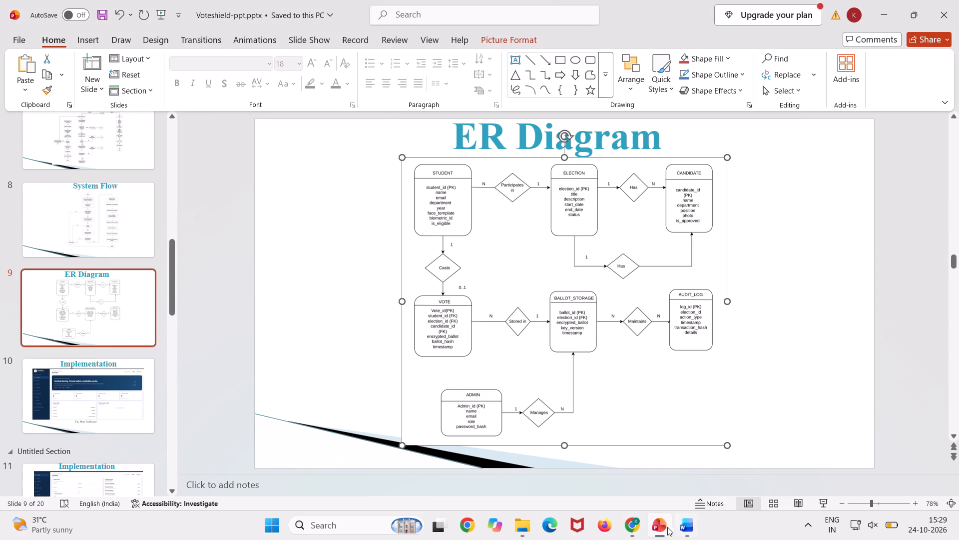
Back in final project report.docx in Word, replace the DFD picture above the "Fig : DFD diagram" caption with the copied ER diagram.
left_click(741, 487)
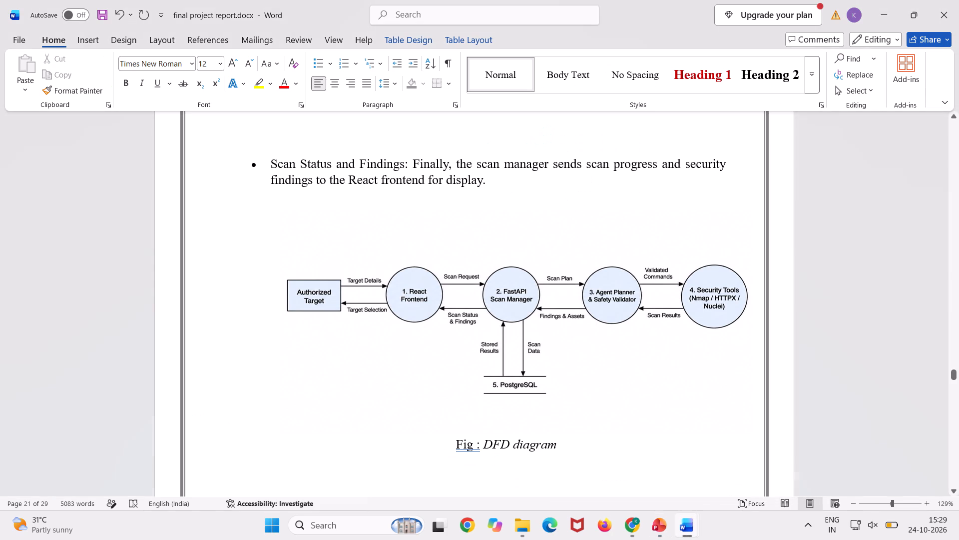
left_click(515, 310)
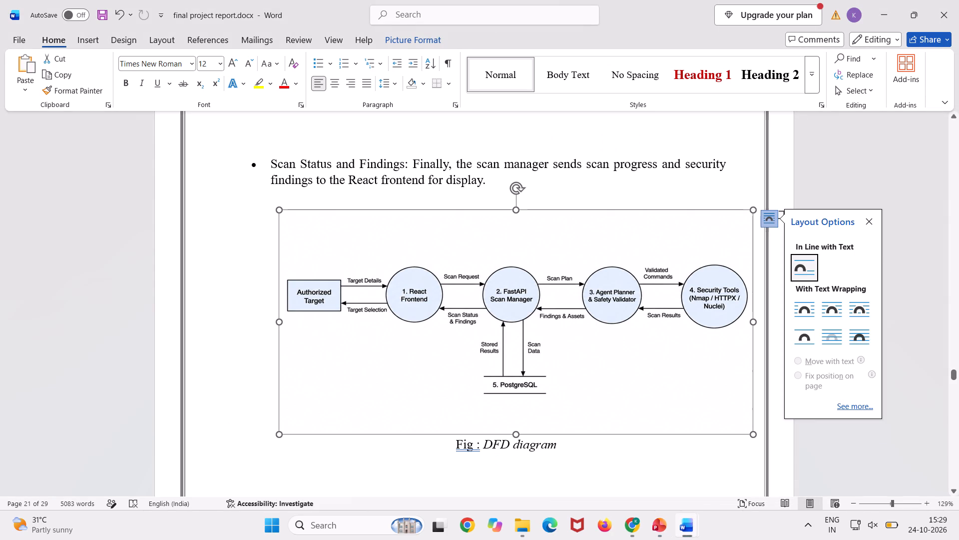
key("Delete")
left_click(515, 310)
left_click(515, 310)
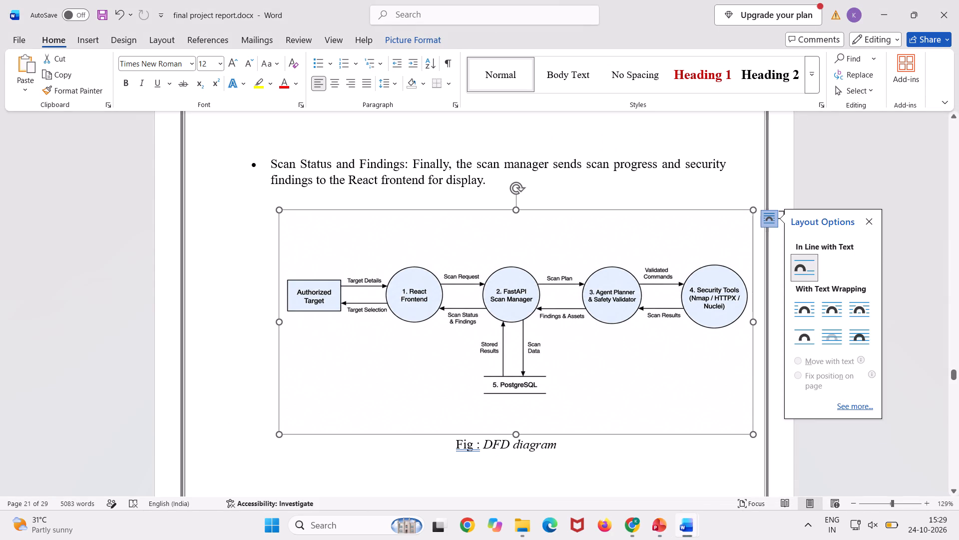
left_click(863, 223)
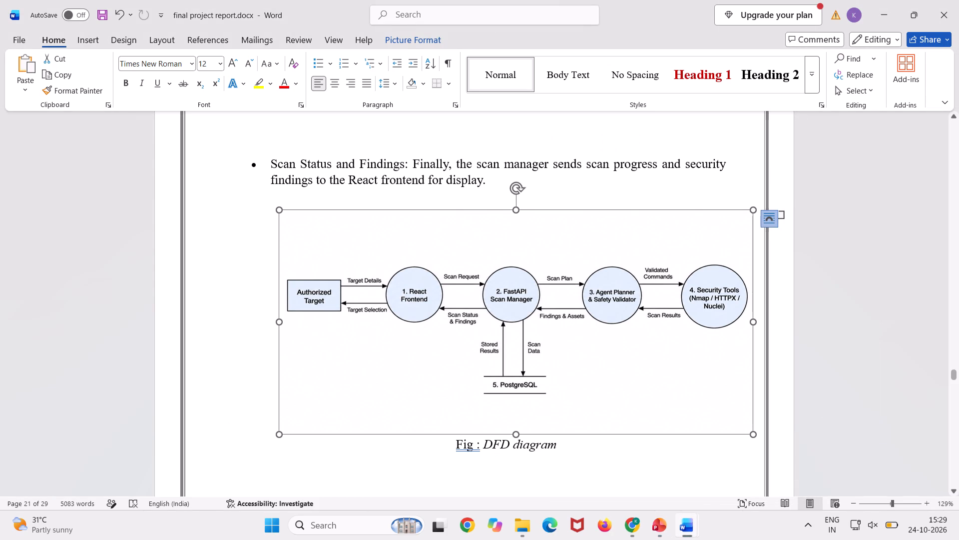
left_click(533, 285)
key("BackSpace")
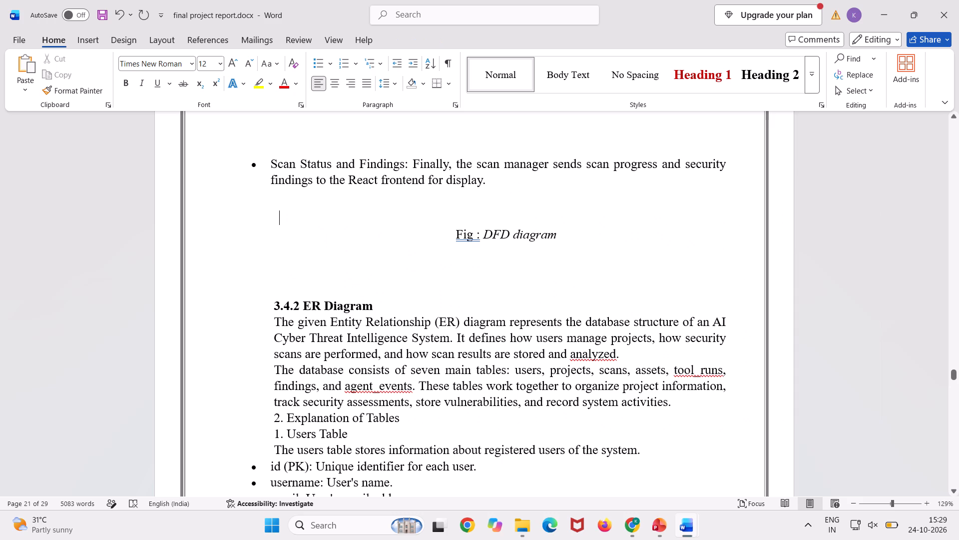
key("ctrl+v")
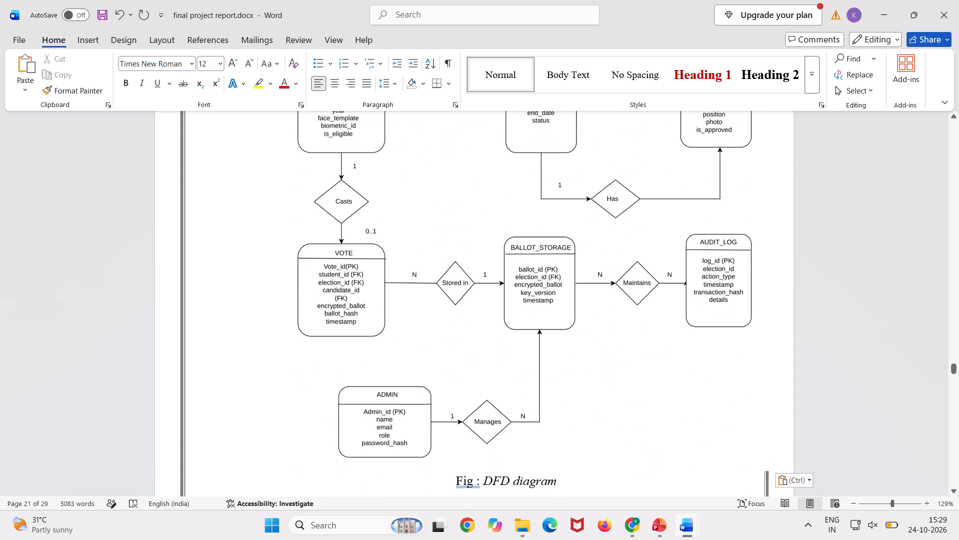
Shrink the pasted ER diagram proportionally so it fits inside the page border above its caption.
left_click(483, 398)
left_click_drag(277, 468, 395, 302)
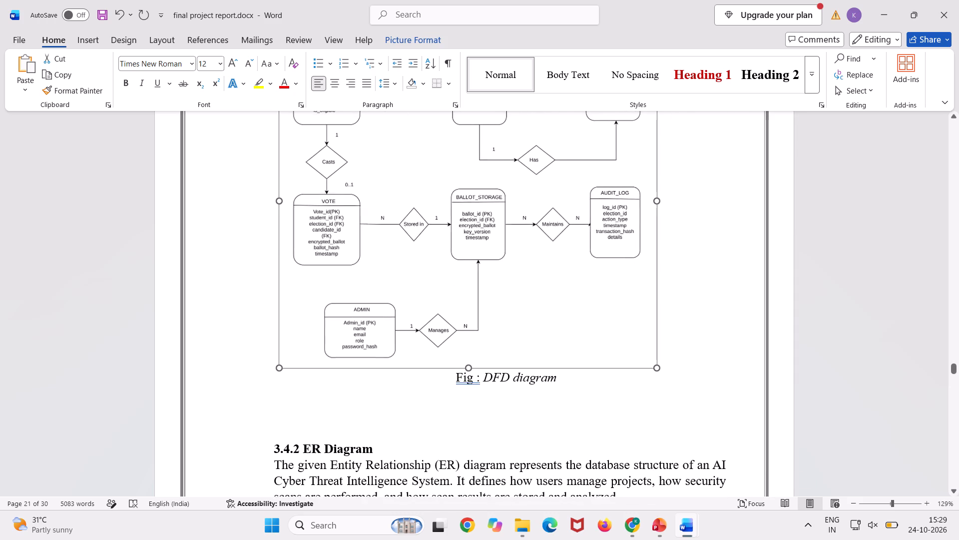
left_click_drag(395, 302, 382, 338)
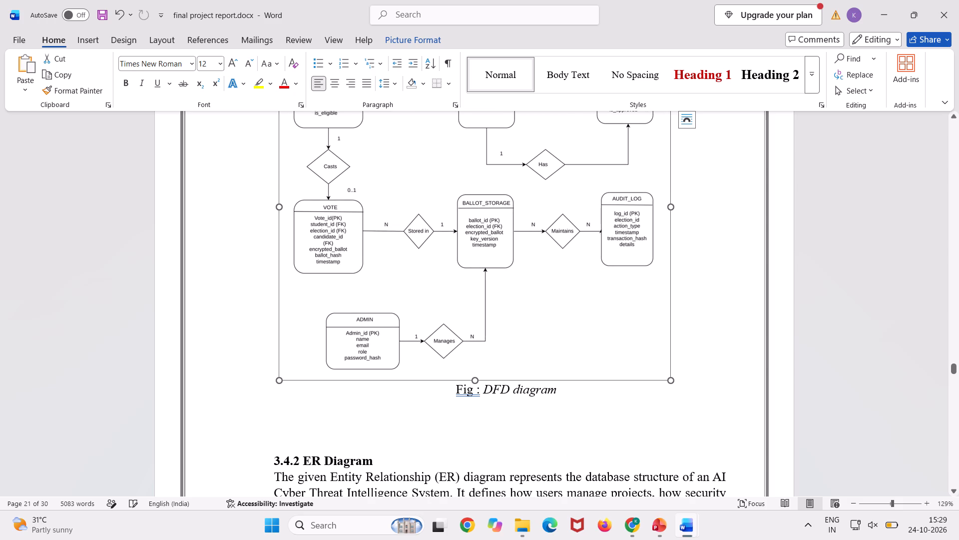
Start editing the "Fig : DFD diagram" caption under the pasted picture by removing the final letter of "DFD".
left_click(510, 388)
key("BackSpace")
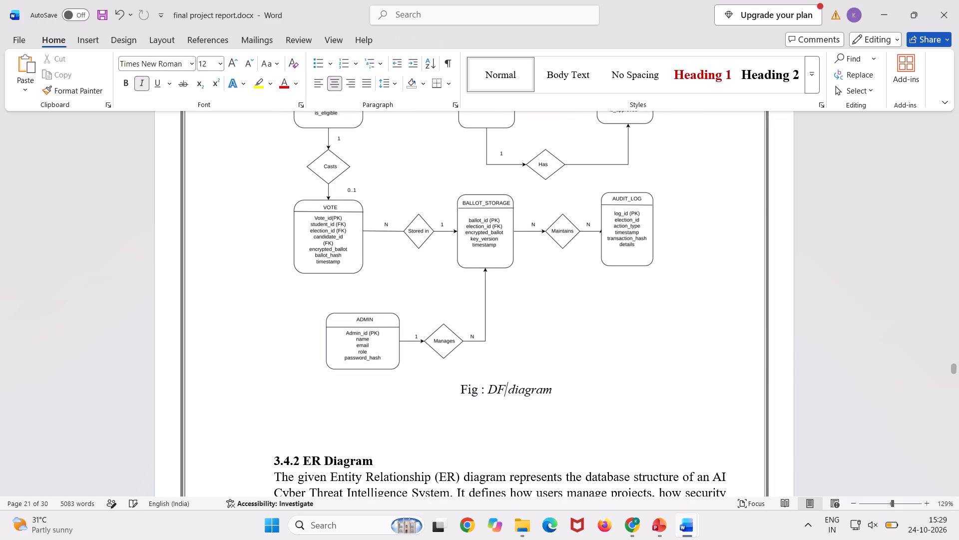
Finish changing the caption under the pasted picture so it reads "Fig : ER diagram".
key("BackSpace")
key("BackSpace")
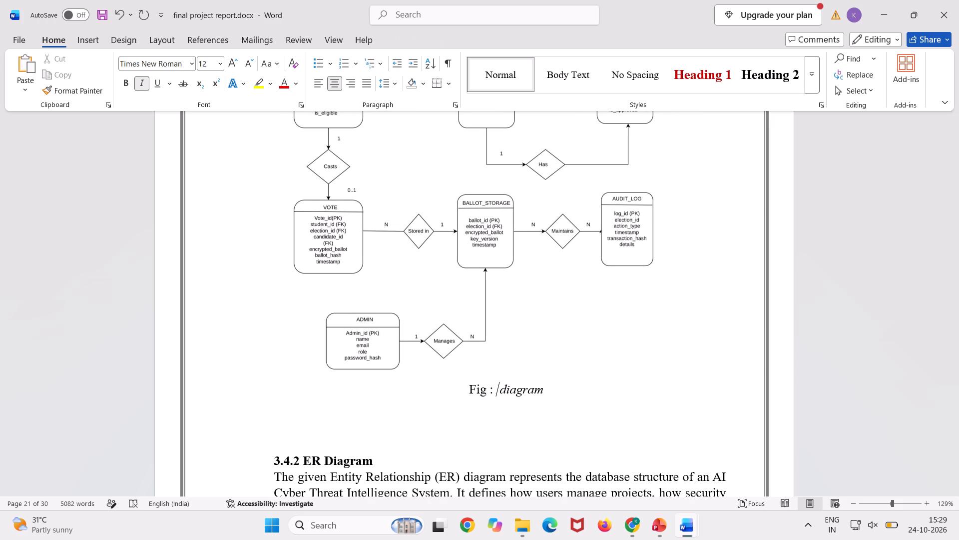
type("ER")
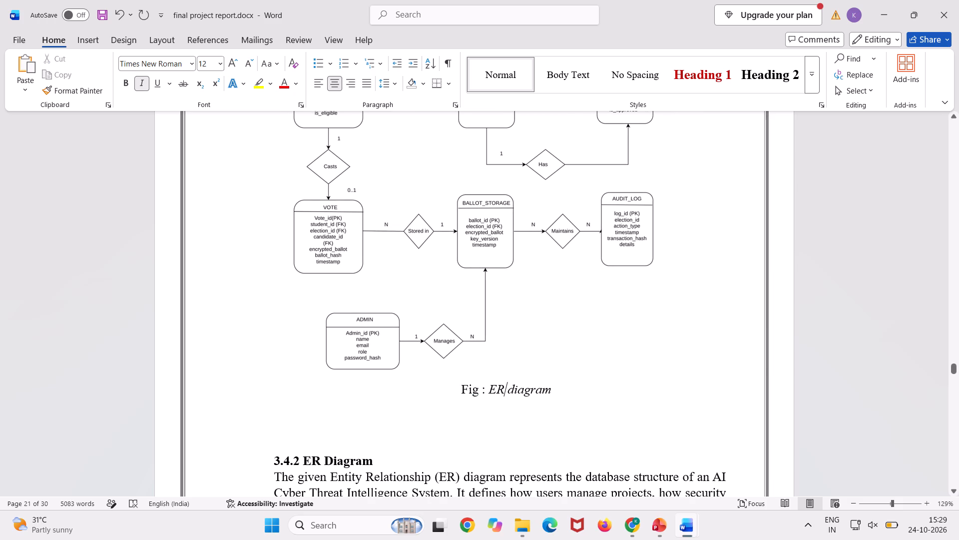
left_click(611, 399)
Return to section 3.4.1 DFD in the report and arrange Word side by side with the Voteshield presentation in PowerPoint.
scroll(611, 399, "up", 4)
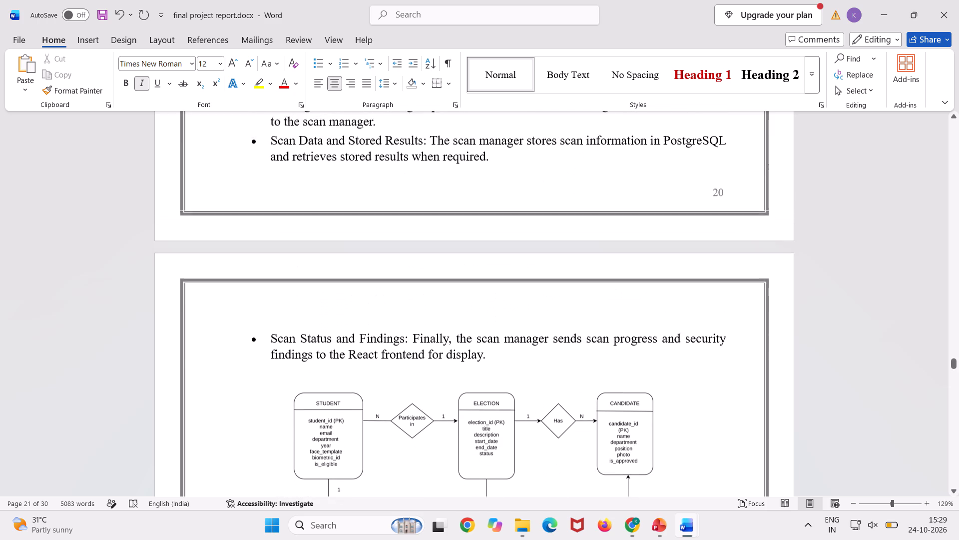
scroll(611, 399, "up", 4)
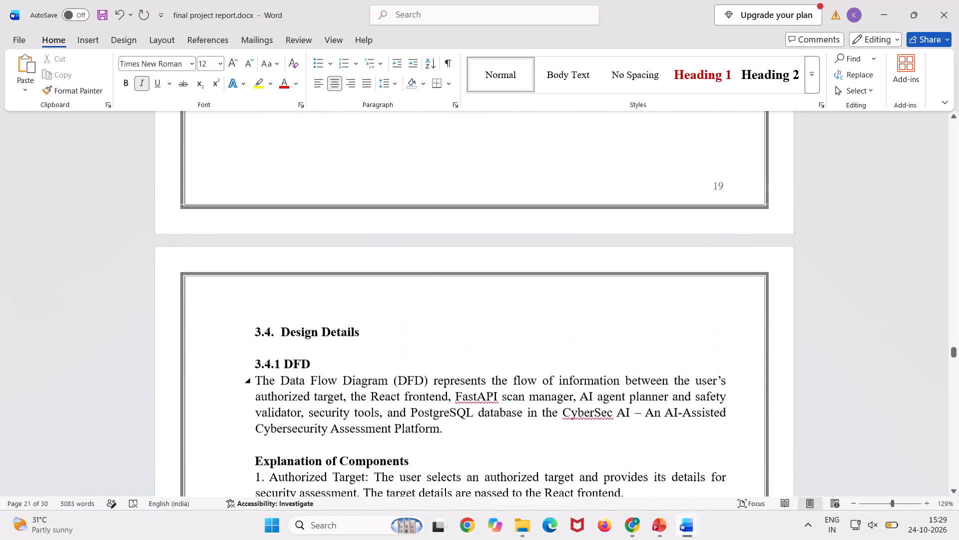
scroll(611, 399, "down", 2)
scroll(611, 399, "up", 1)
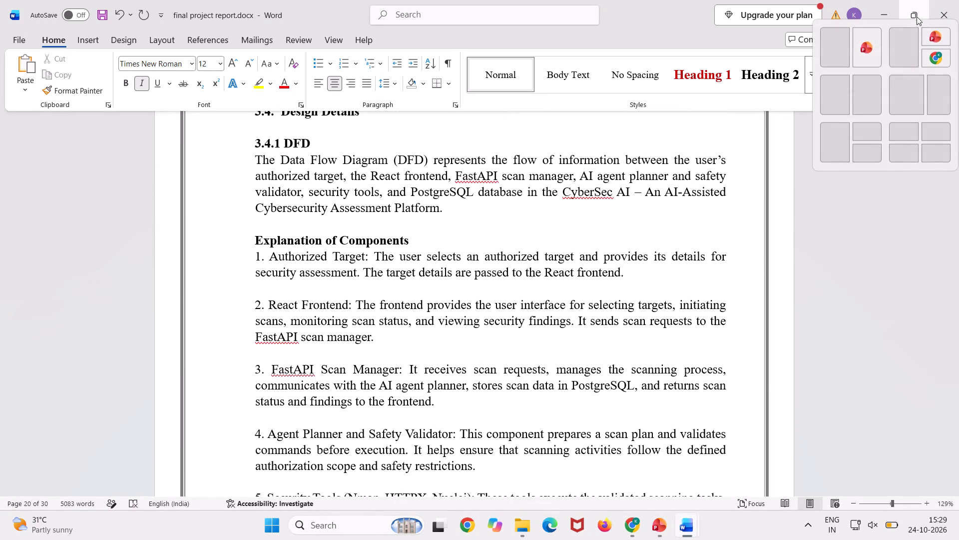
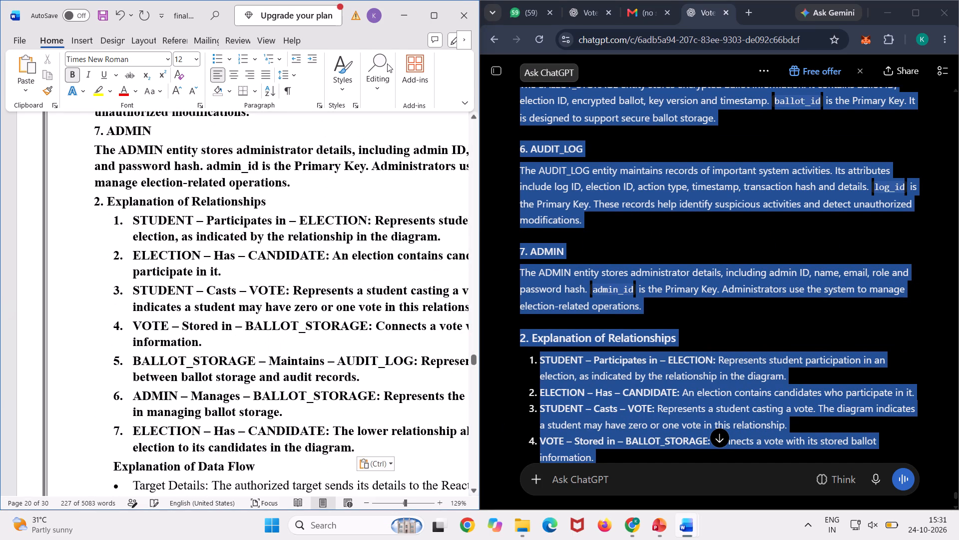
Maximize the report window and insert five blank lines above the "3.4. Design Details" heading so it starts on a new page.
left_click(431, 20)
scroll(562, 310, "up", 4)
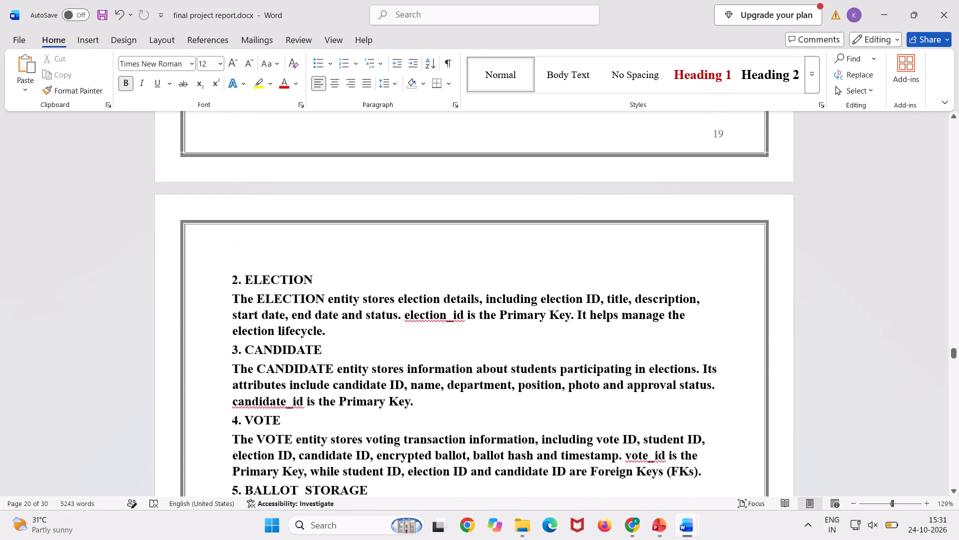
scroll(562, 310, "up", 1)
scroll(562, 310, "down", 1)
scroll(562, 310, "up", 1)
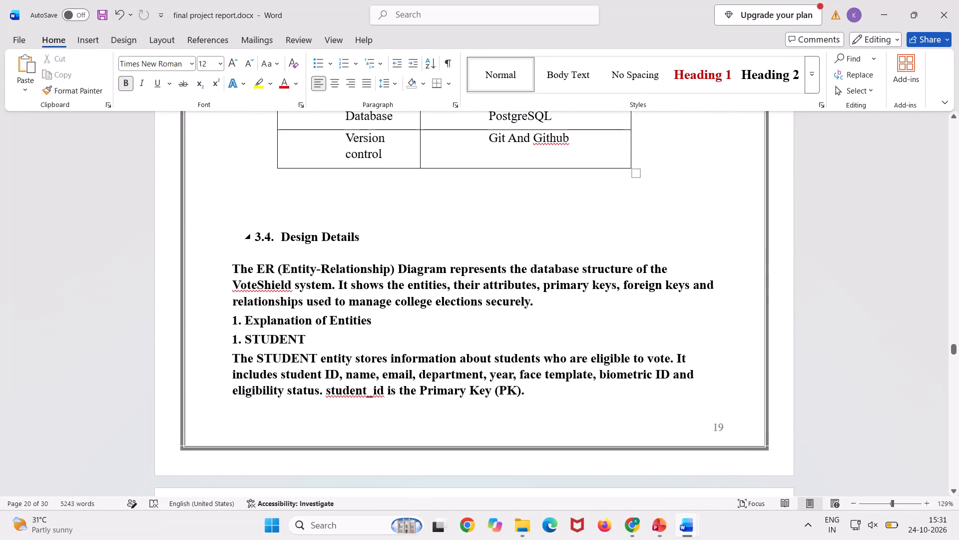
left_click(316, 204)
key("Return")
key("Return")
key("Return")
key("Return")
key("Return")
key("Return")
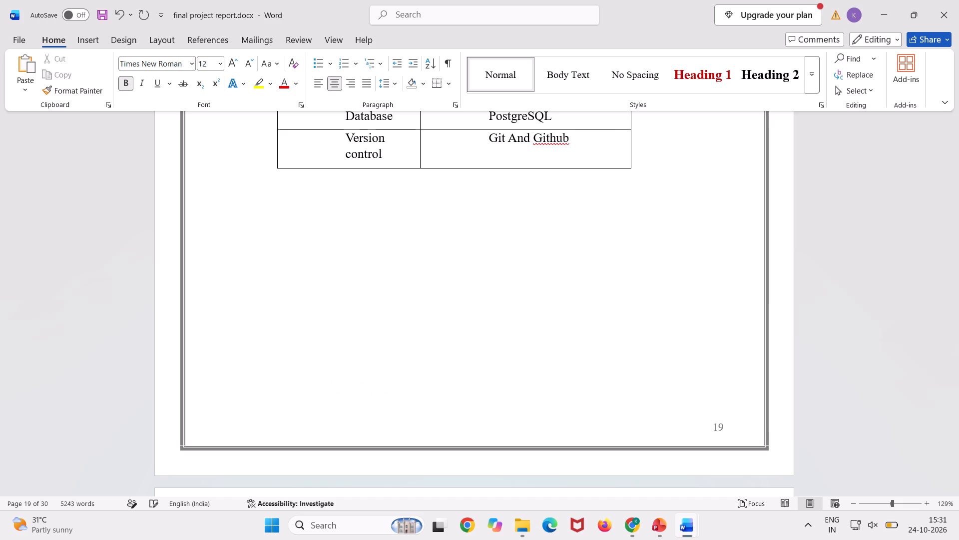
key("BackSpace")
Review the layout of section 3.4, from the pasted ER diagram text down to the old data flow bullets, and the pages before it.
scroll(316, 204, "down", 1)
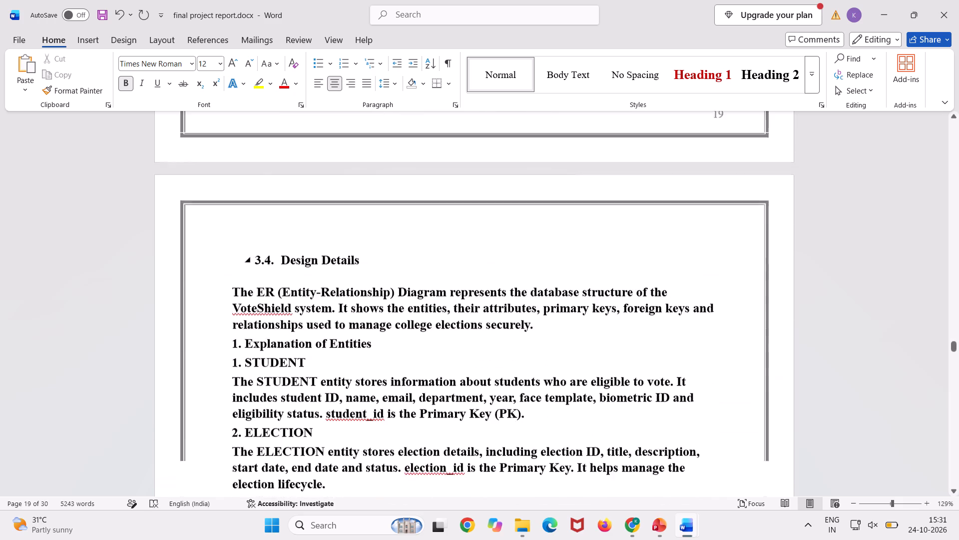
scroll(316, 204, "down", 1)
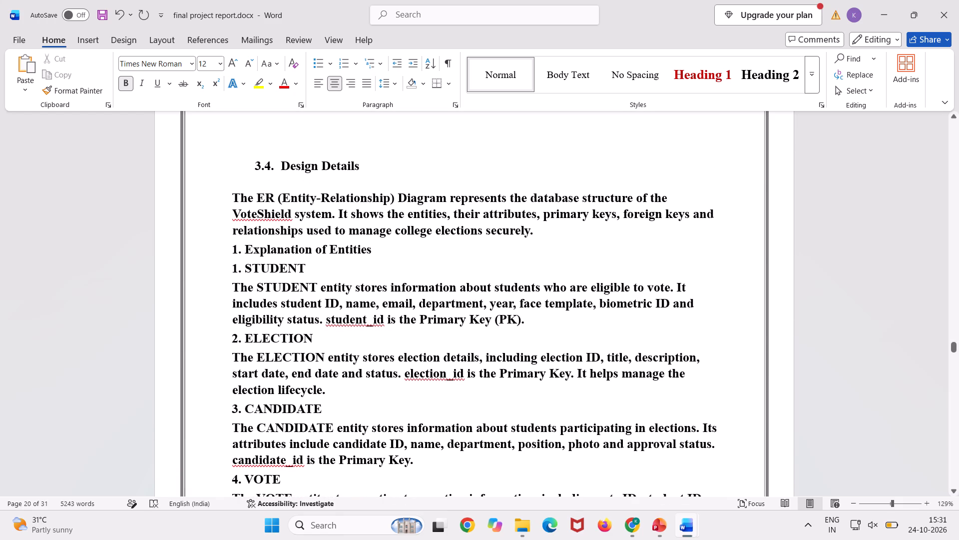
scroll(316, 204, "down", 3)
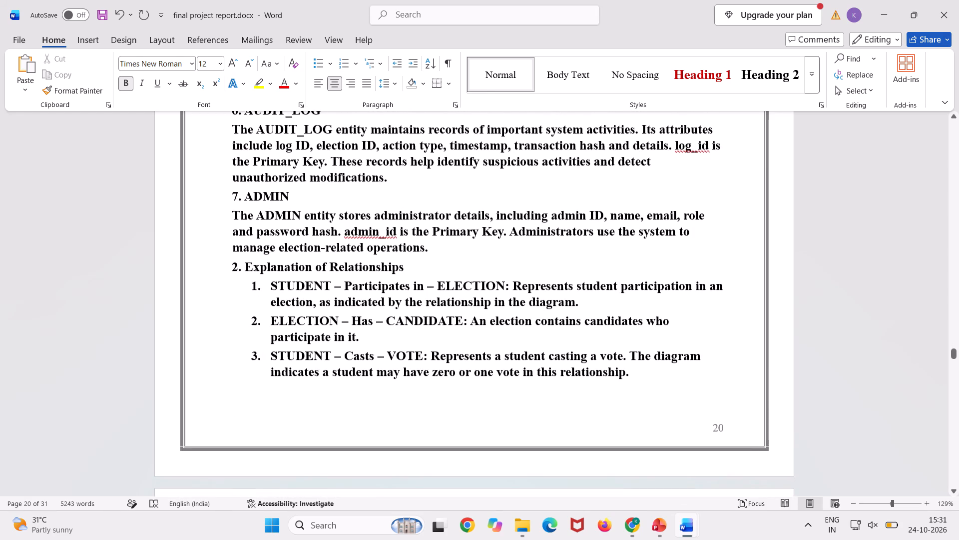
scroll(316, 204, "down", 4)
scroll(316, 204, "up", 3)
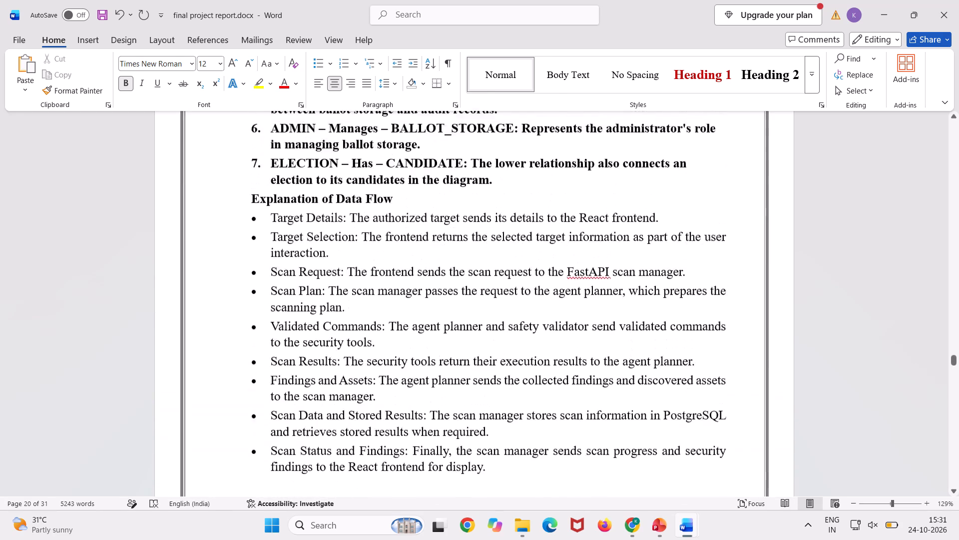
scroll(316, 204, "up", 7)
scroll(316, 204, "down", 2)
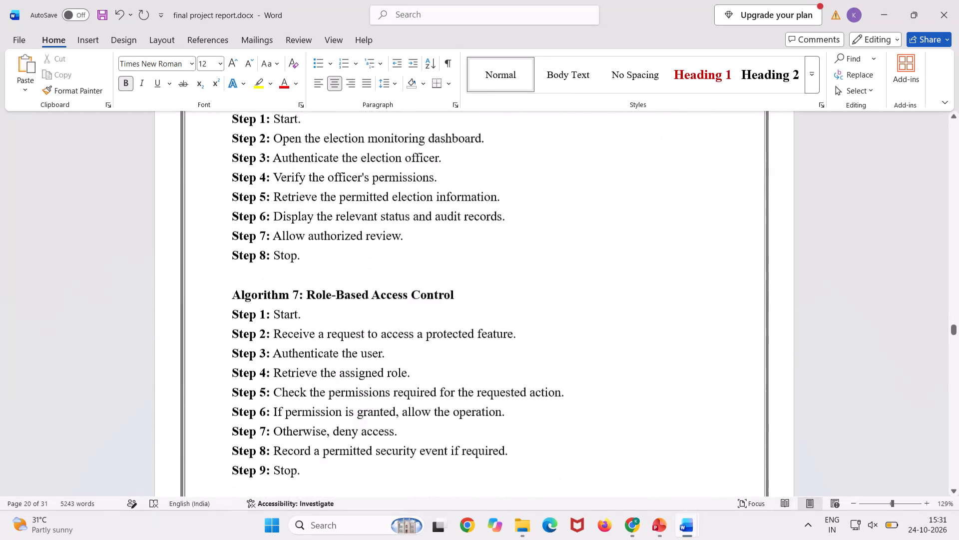
scroll(316, 204, "down", 6)
scroll(316, 204, "up", 1)
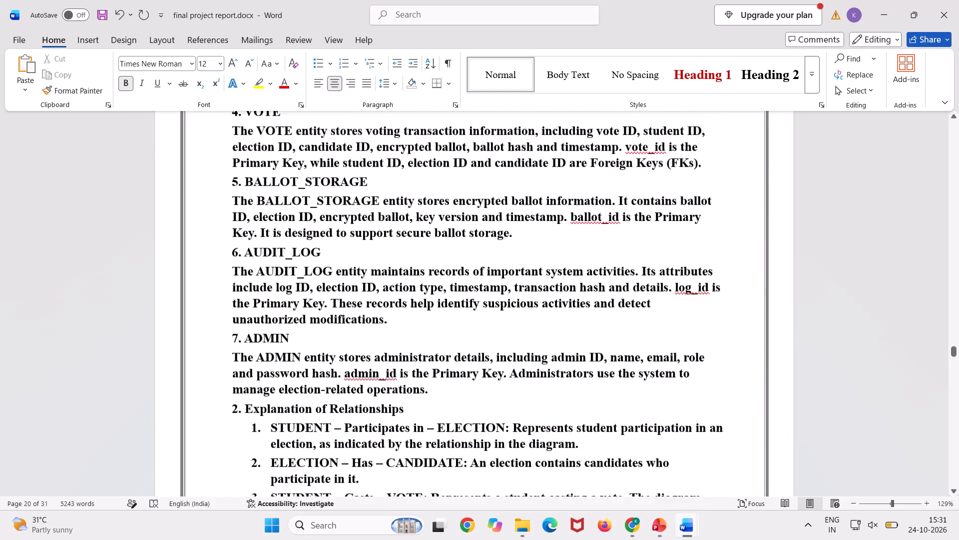
scroll(316, 204, "up", 3)
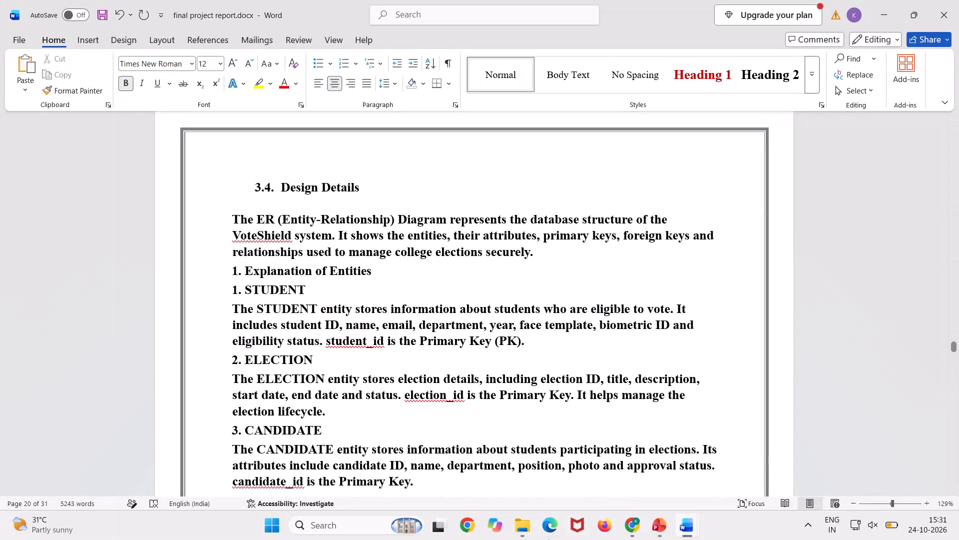
Switch to "Project Report sem 7 (1).docx", review its chapter 3 from the system flow diagram to the DFD description, and return to the final report.
left_click(629, 477)
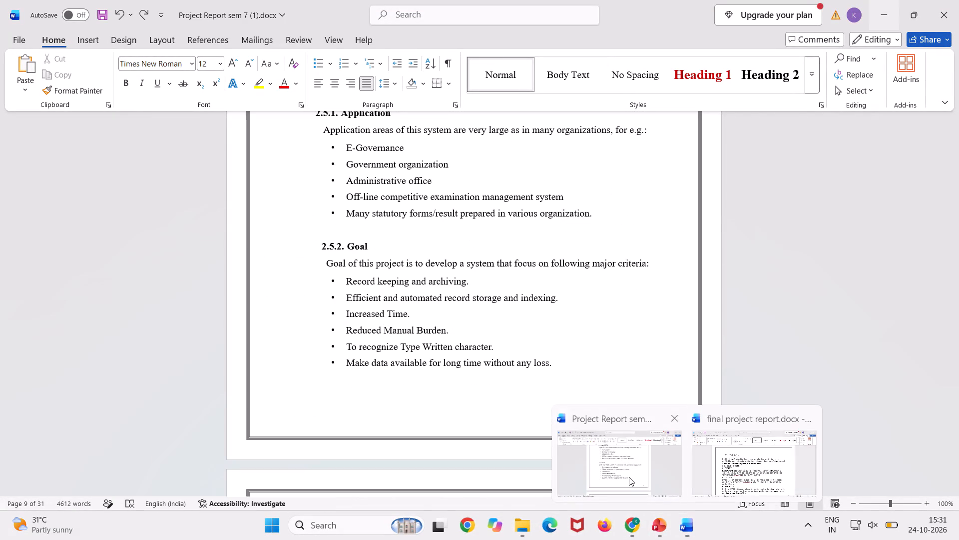
scroll(561, 322, "down", 10)
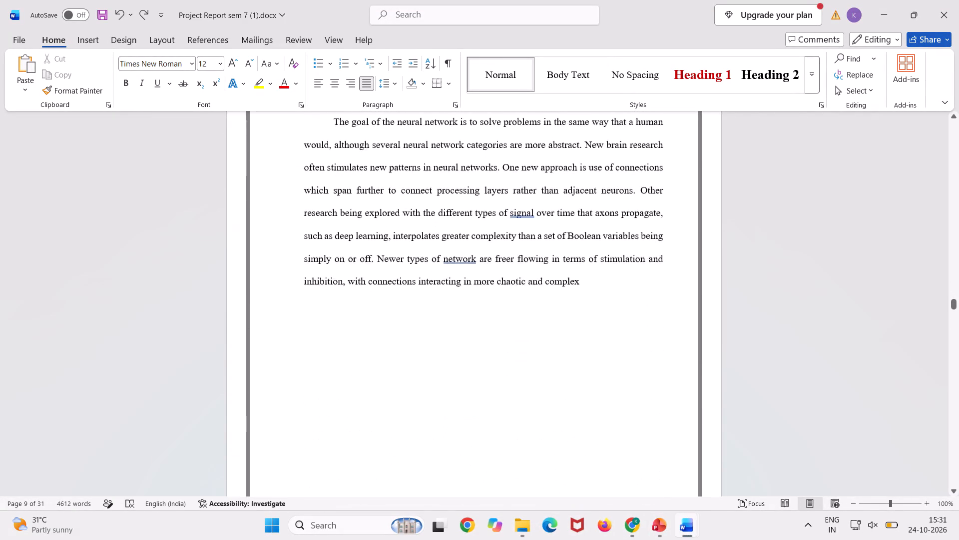
scroll(561, 322, "up", 11)
scroll(561, 322, "down", 1)
scroll(561, 322, "up", 1)
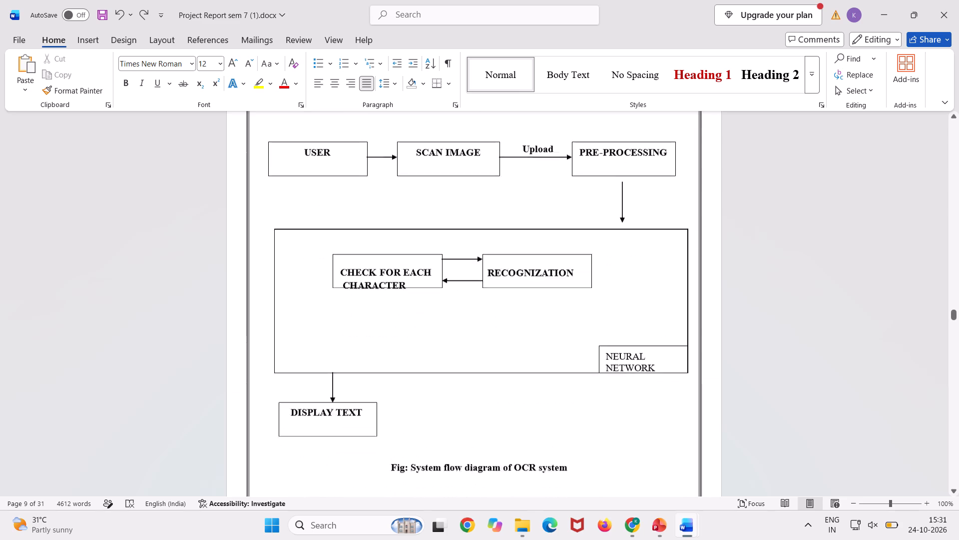
scroll(561, 322, "up", 1)
scroll(561, 322, "down", 3)
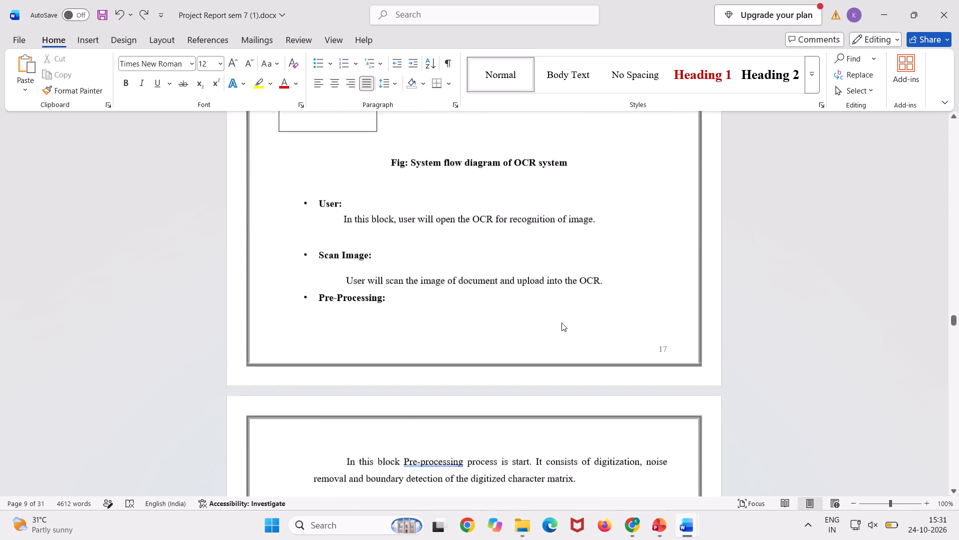
scroll(561, 322, "down", 7)
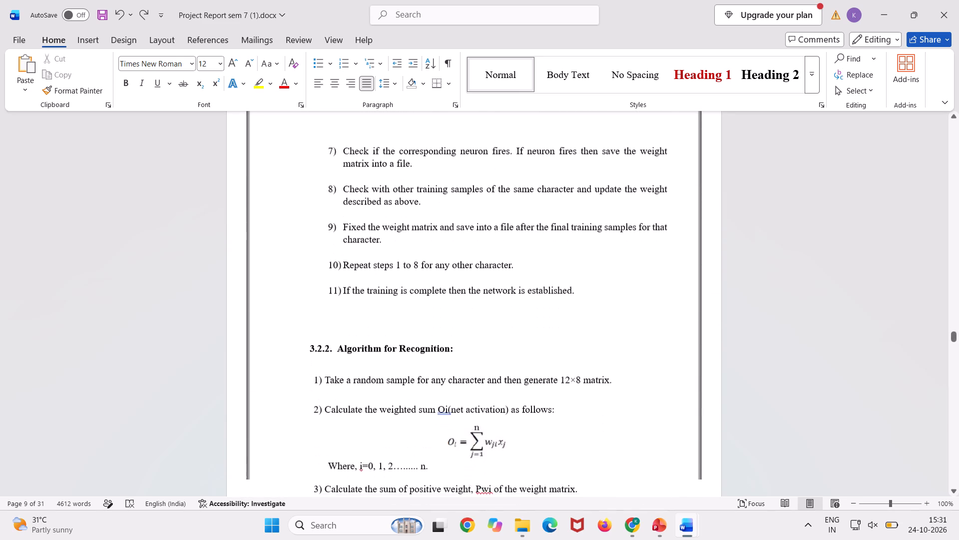
scroll(561, 322, "down", 7)
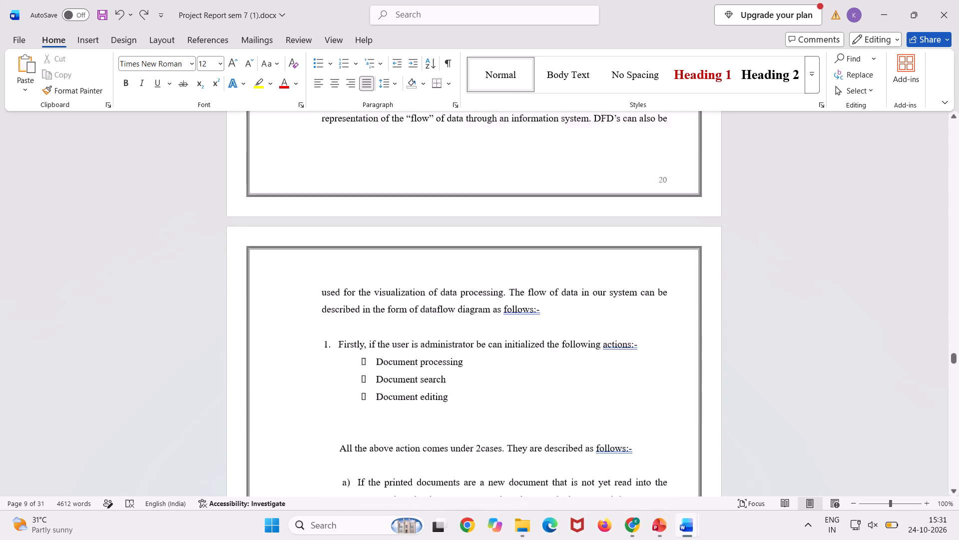
scroll(561, 322, "down", 2)
scroll(561, 322, "up", 3)
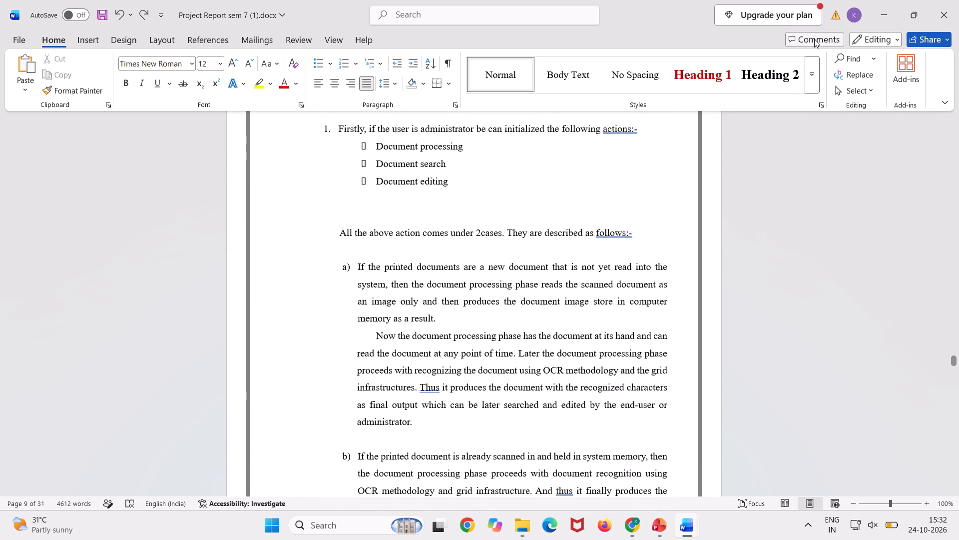
left_click(879, 17)
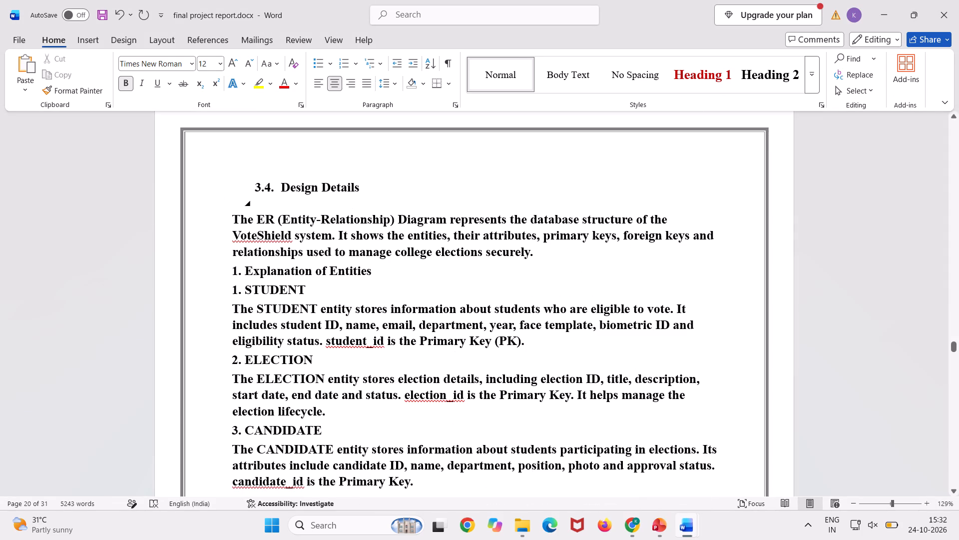
Insert a blank line below the "3.4. Design Details" heading and three above it so the heading starts on a new page.
left_click(373, 188)
key("Return")
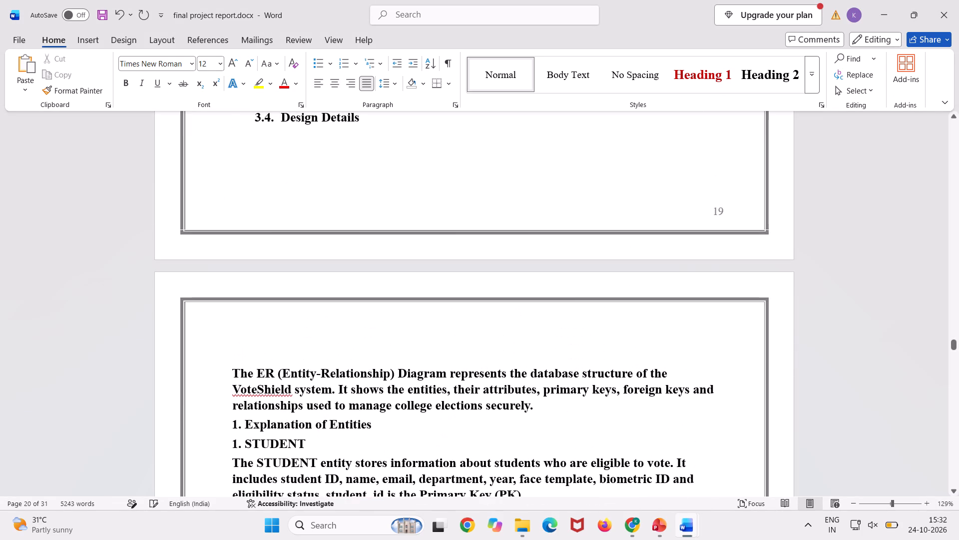
scroll(425, 108, "up", 1)
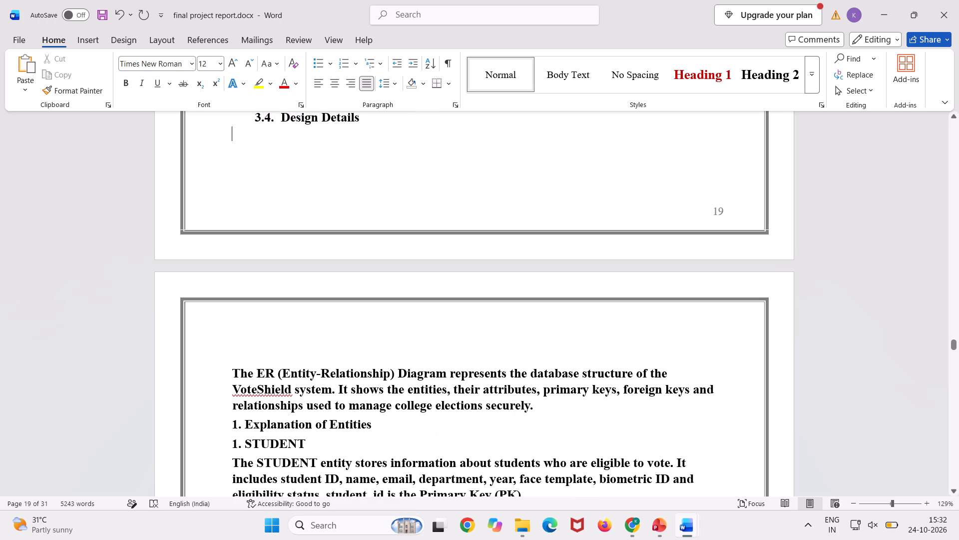
scroll(414, 158, "up", 1)
scroll(306, 197, "up", 2)
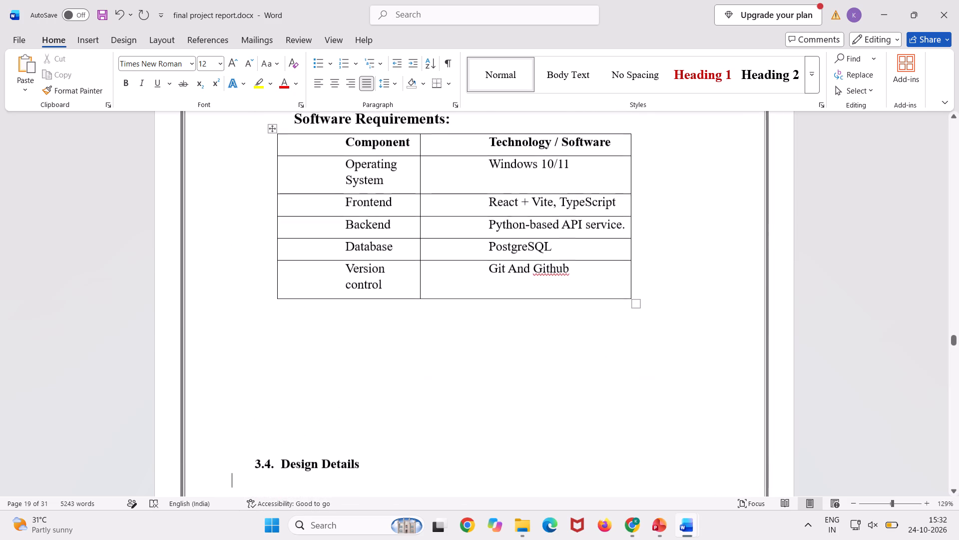
left_click(298, 398)
key("Return")
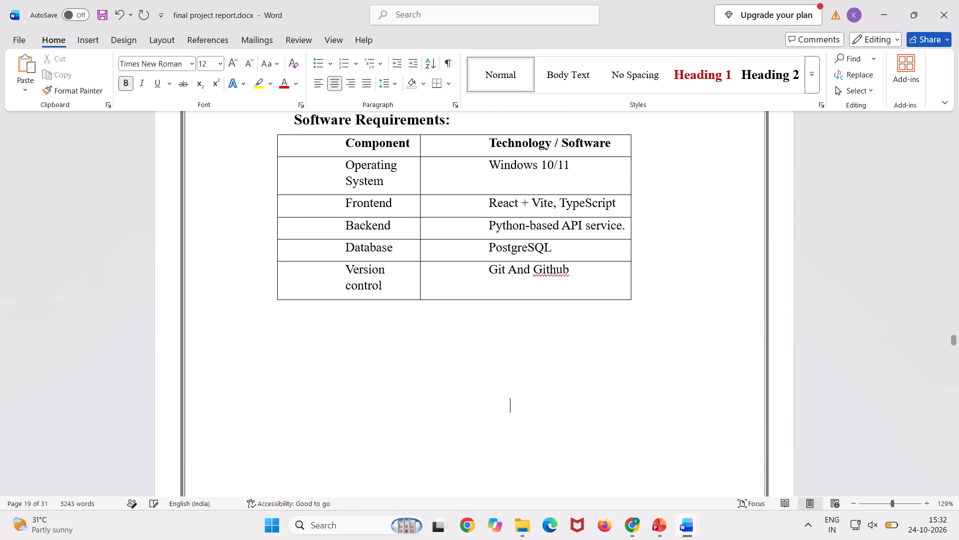
key("Return")
scroll(298, 398, "down", 2)
key("Return")
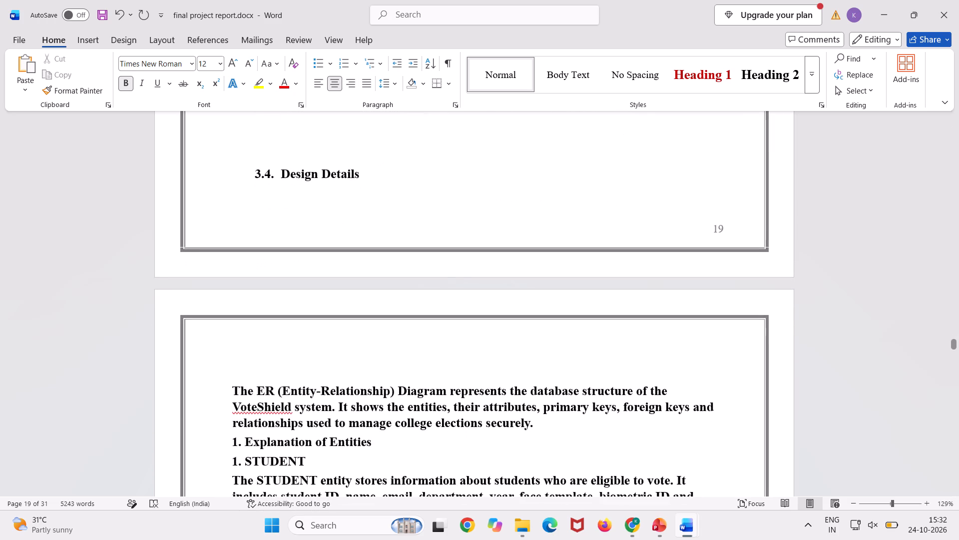
scroll(298, 398, "down", 1)
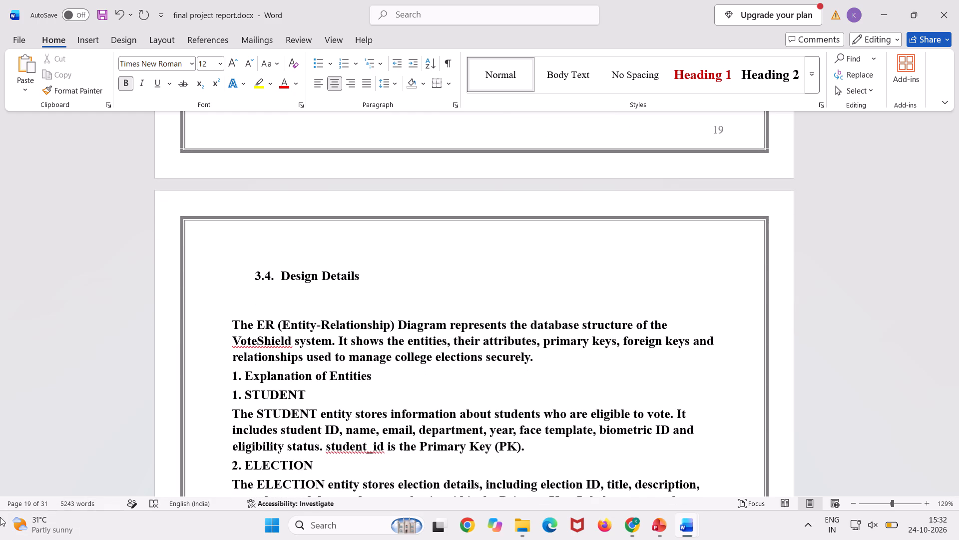
Enter the subheading "ER Diagram" below the "3.4. Design Details" heading.
left_click(263, 303)
type("ER Diagram")
Remove bold from the ER diagram text, from its introductory paragraph through the seventh relationship, leaving out "Explanation of Data Flow".
scroll(263, 303, "down", 1)
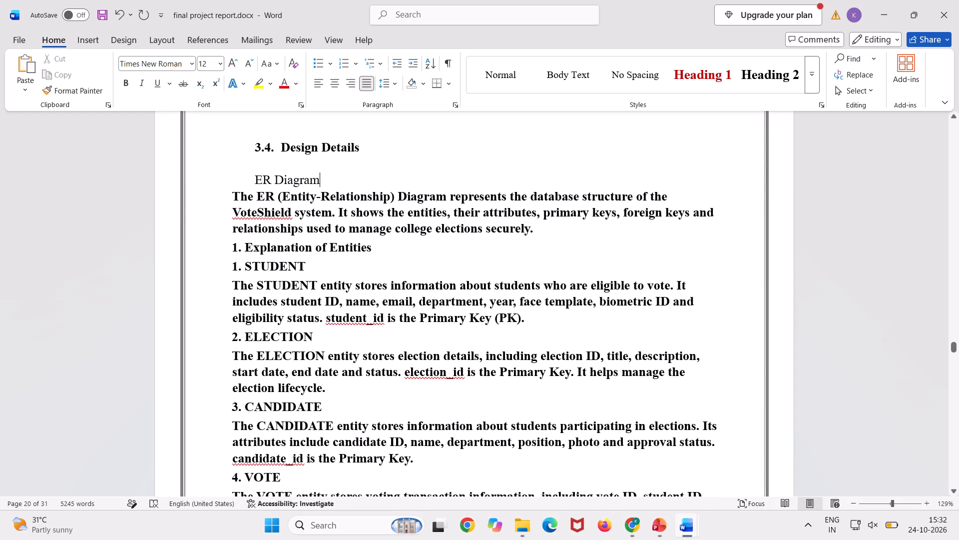
left_click_drag(234, 197, 369, 454)
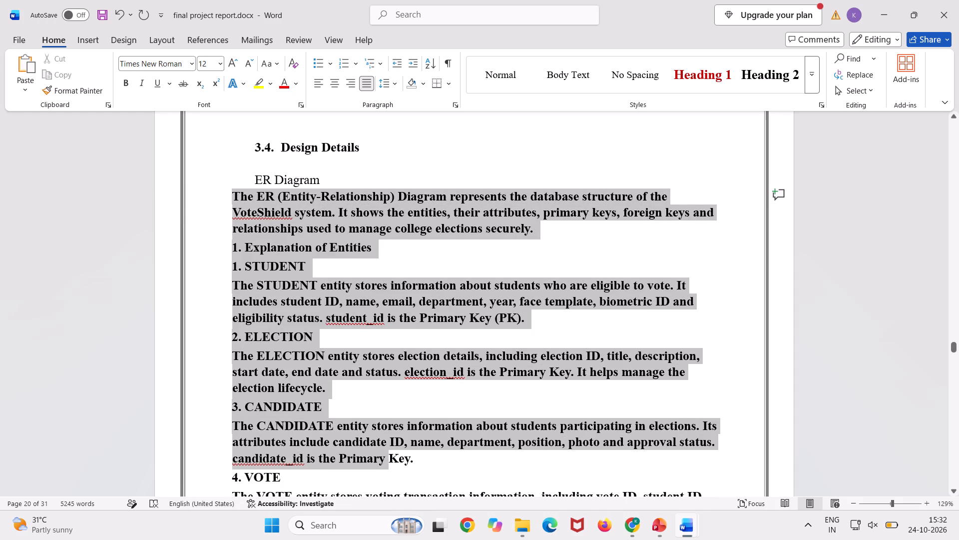
left_click_drag(369, 454, 414, 501)
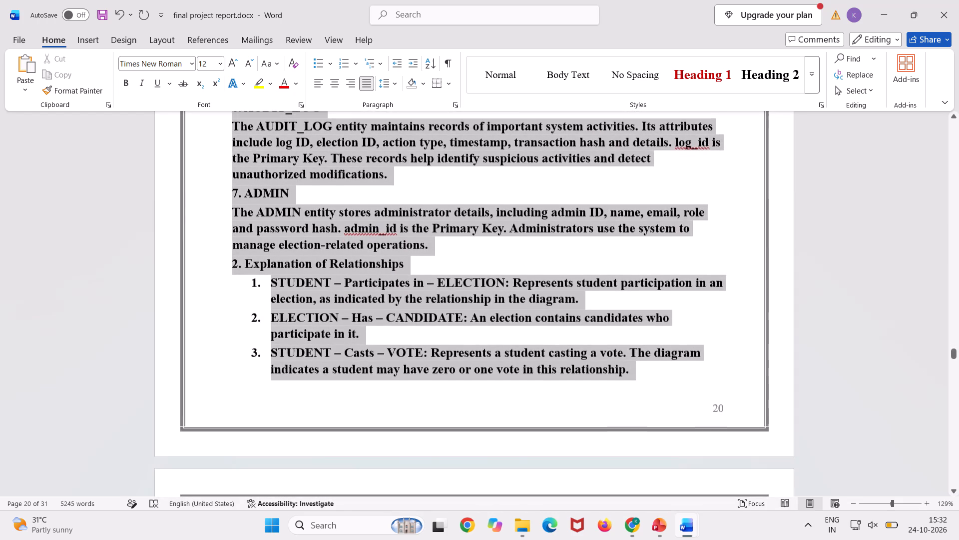
left_click_drag(414, 501, 420, 289)
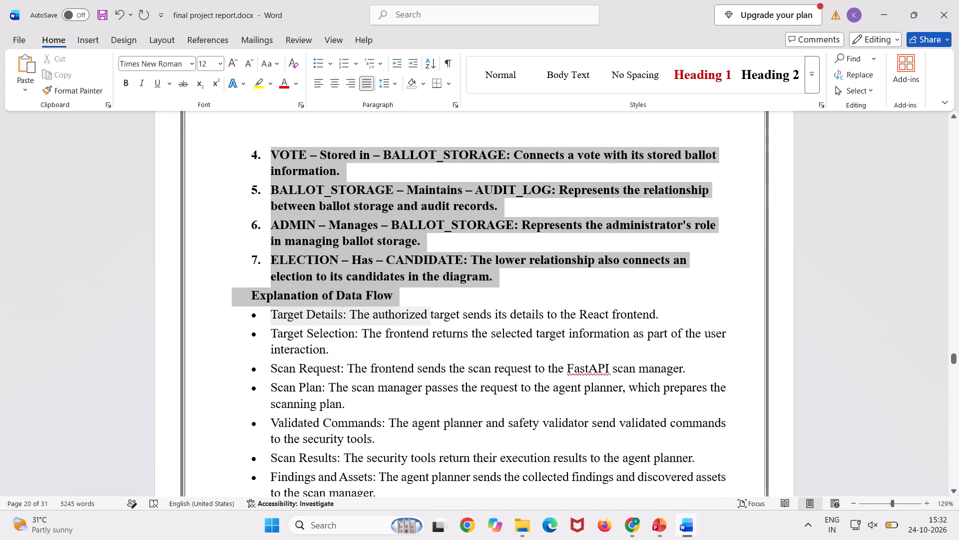
left_click_drag(420, 289, 519, 277)
left_click(532, 258)
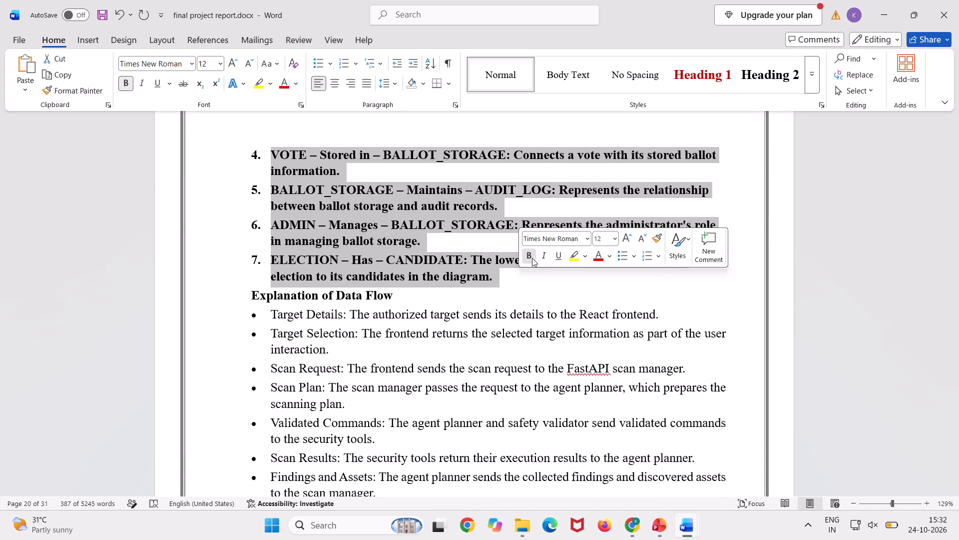
left_click(401, 253)
Remove the indent before the "ER Diagram" subheading and add a blank line beneath it.
scroll(401, 253, "up", 2)
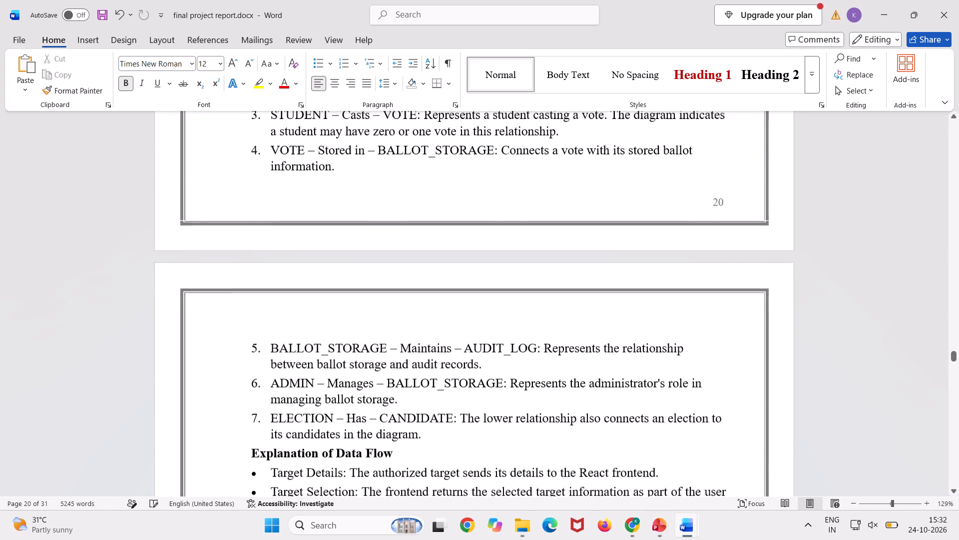
scroll(401, 253, "up", 4)
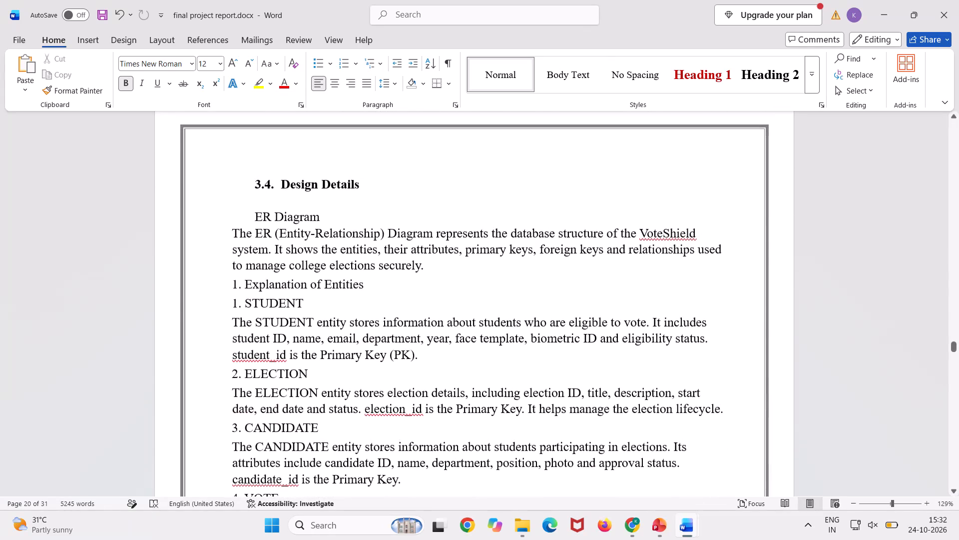
left_click(255, 215)
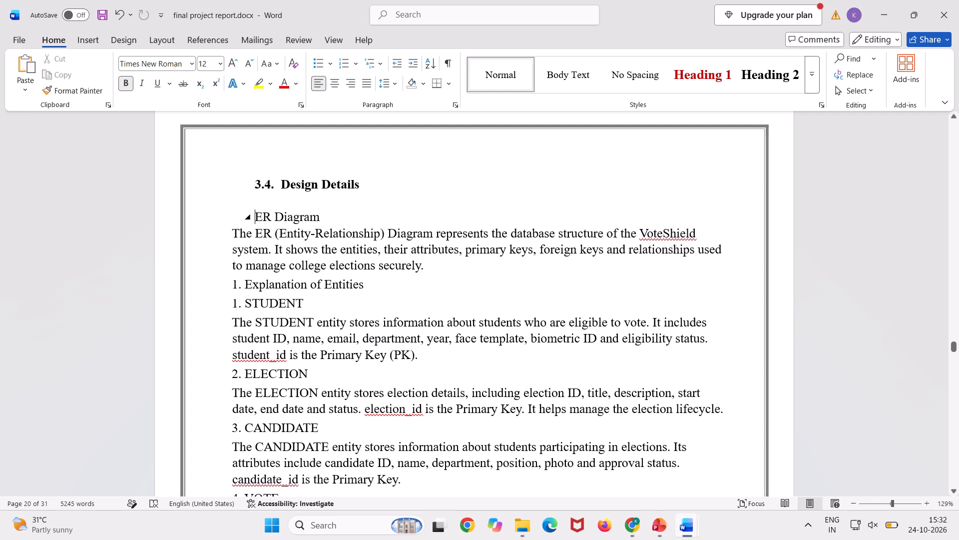
key("BackSpace")
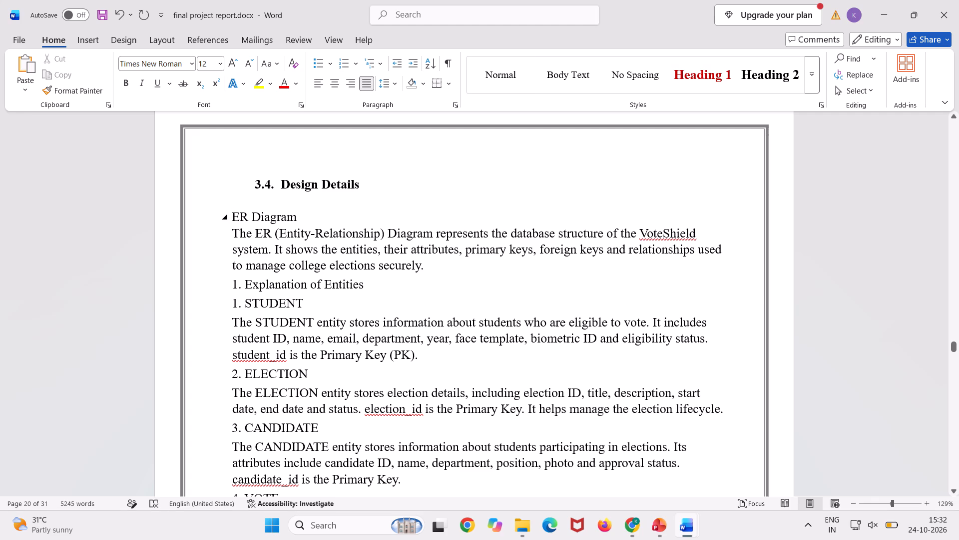
left_click(311, 220)
key("Return")
Remove the indent before the "3.4. Design Details" heading so it aligns with the body text.
scroll(311, 220, "down", 1)
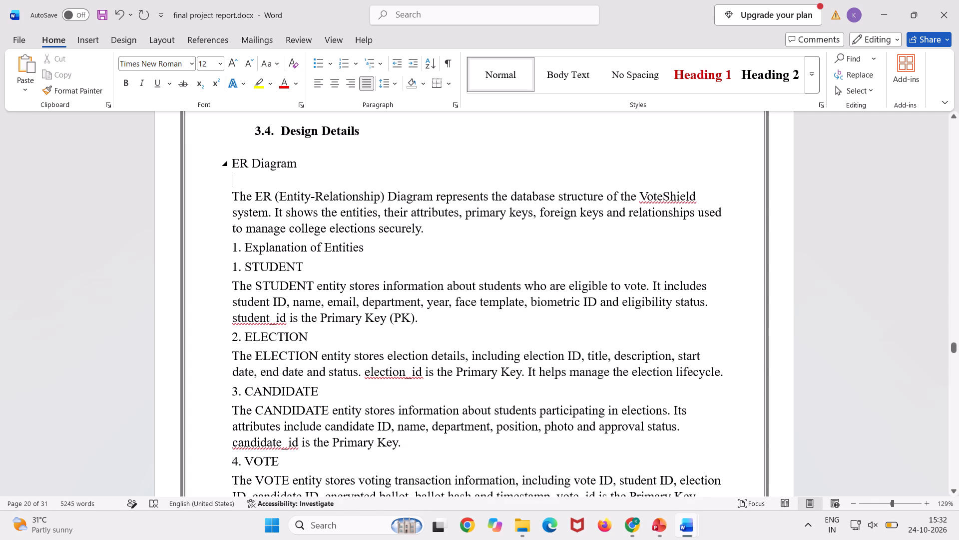
left_click(256, 130)
key("BackSpace")
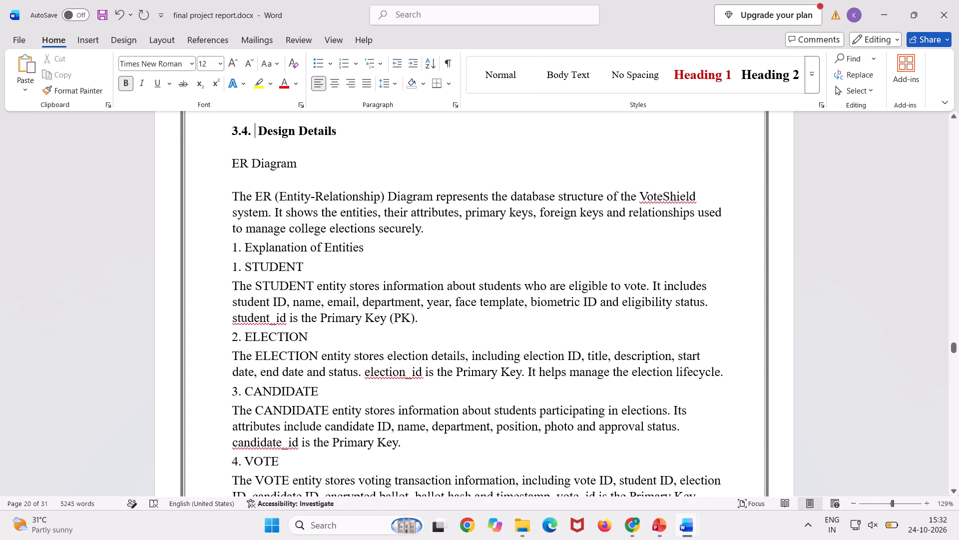
Justify the introductory ER diagram paragraph and slightly increase its line spacing.
scroll(256, 130, "down", 1)
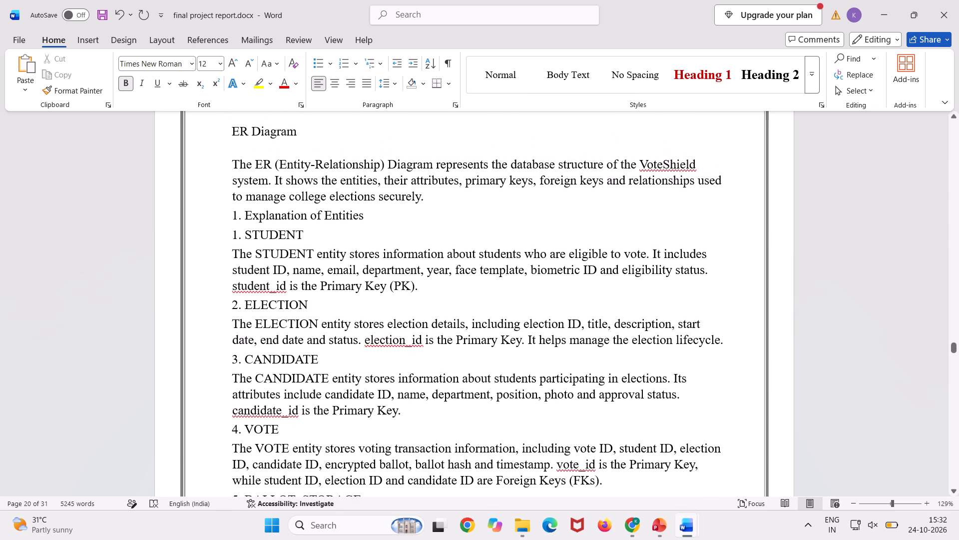
left_click_drag(233, 161, 426, 204)
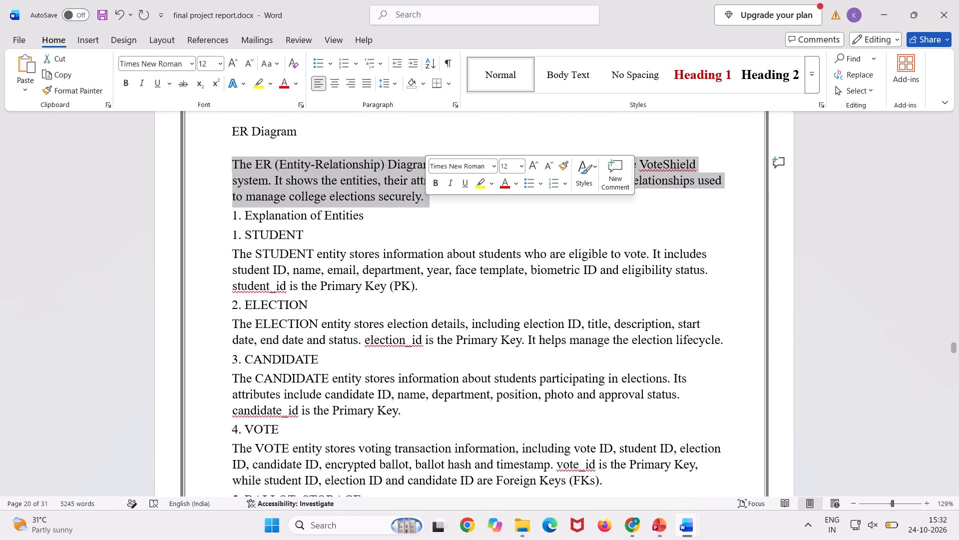
left_click(366, 80)
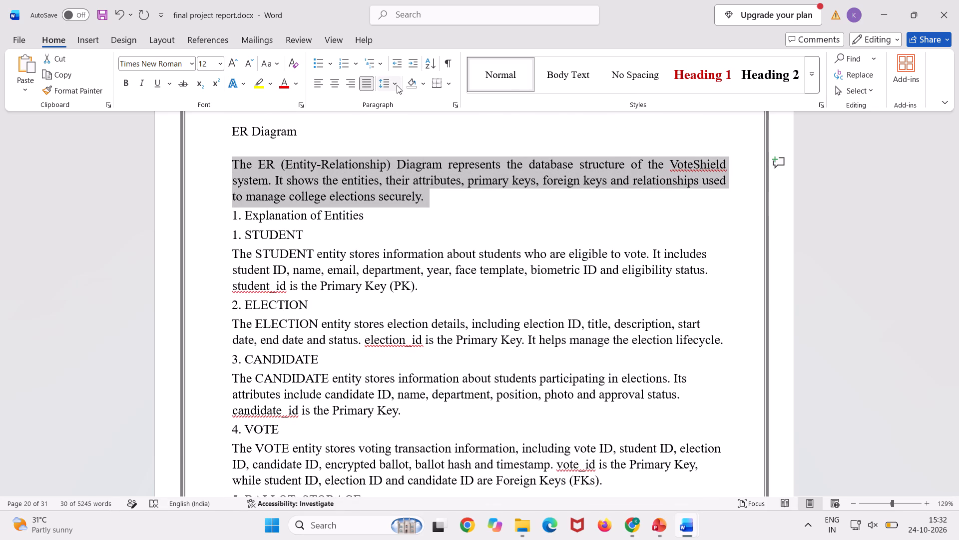
left_click(397, 85)
left_click(413, 118)
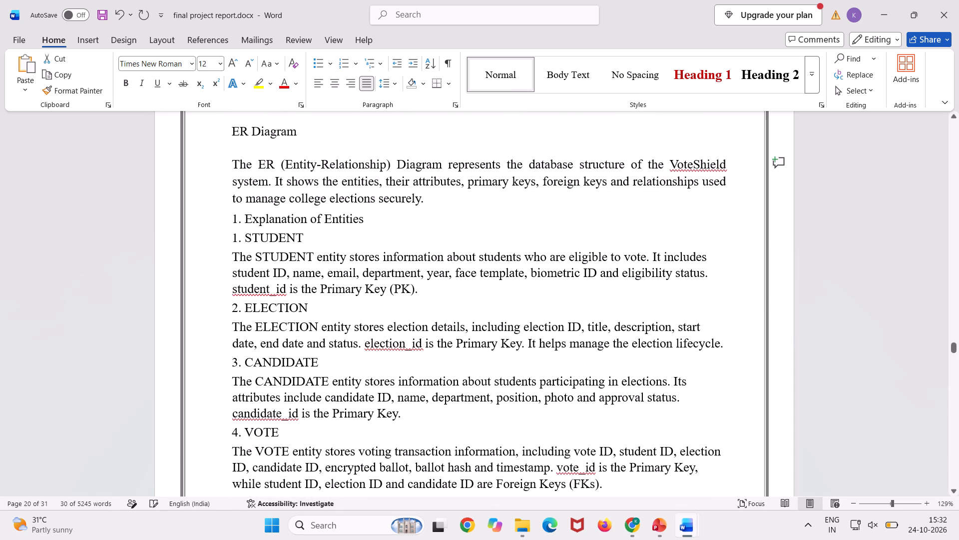
left_click(434, 216)
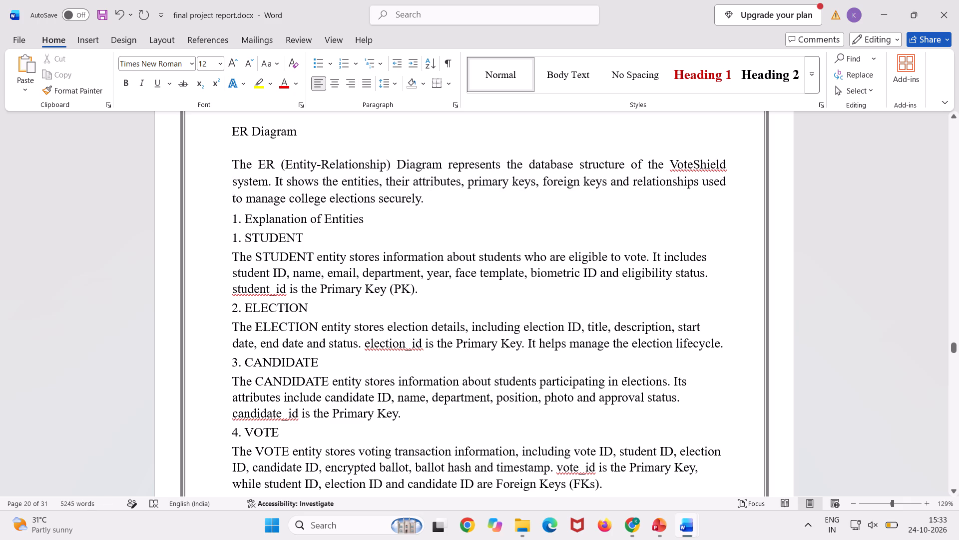
Make the "1. Explanation of Entities" heading bold.
left_click_drag(366, 222, 226, 220)
left_click(239, 193)
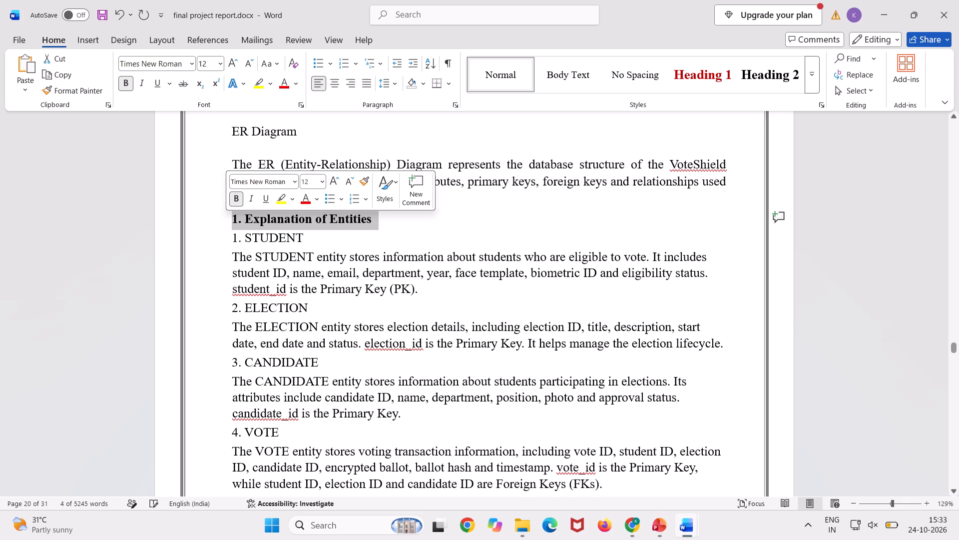
left_click(404, 224)
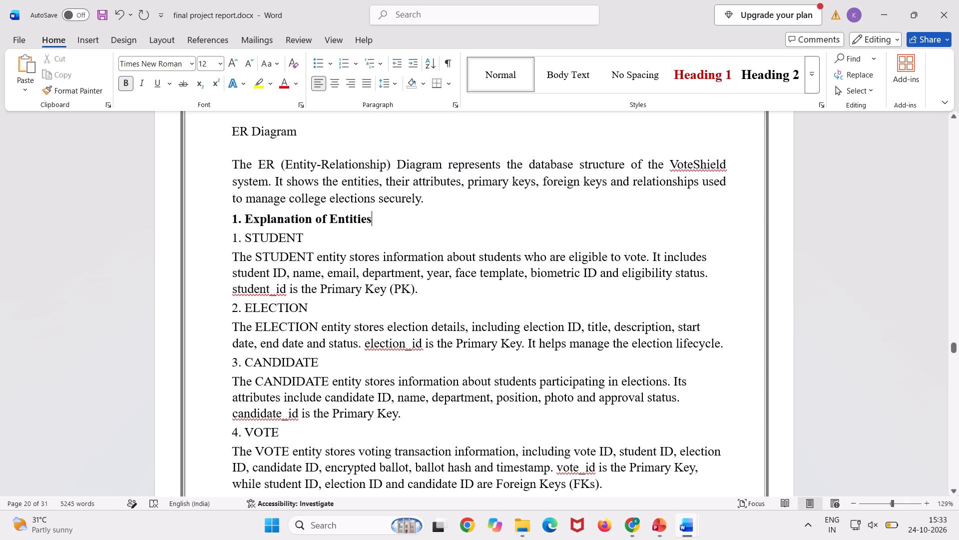
Justify all seven entity descriptions, from "1. STUDENT" through the "7. ADMIN" paragraph, and set their line spacing to 1.15.
left_click_drag(233, 236, 237, 238)
left_click_drag(237, 238, 435, 515)
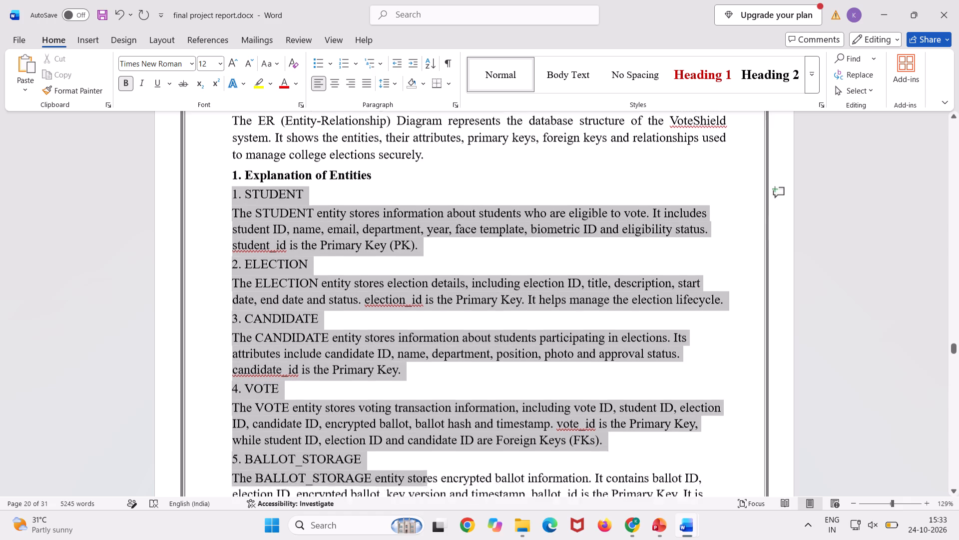
left_click_drag(435, 515, 428, 201)
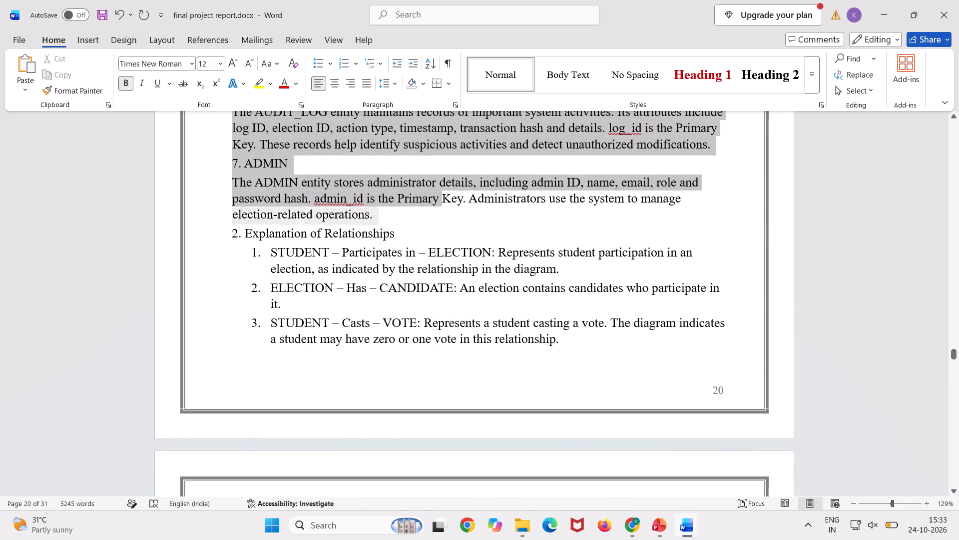
left_click_drag(428, 201, 412, 220)
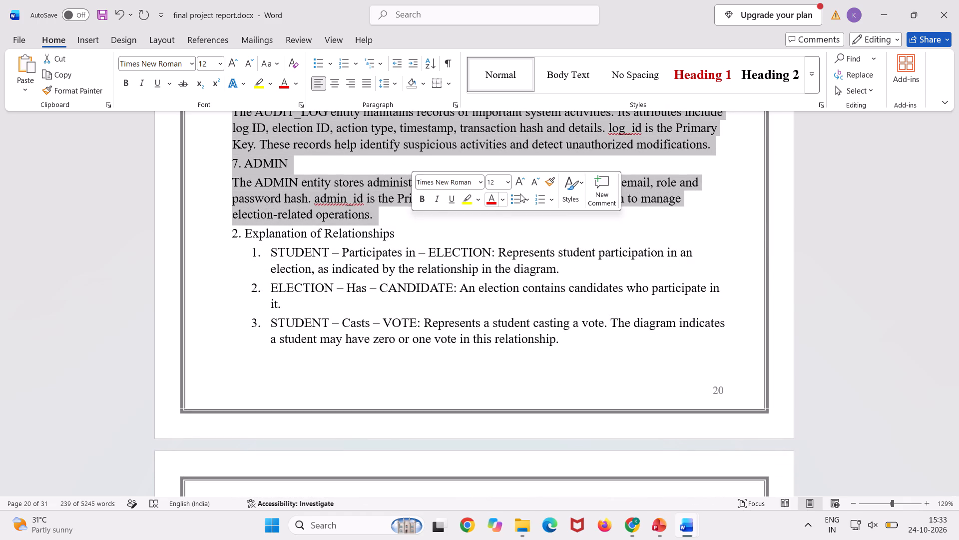
left_click(366, 82)
left_click(398, 85)
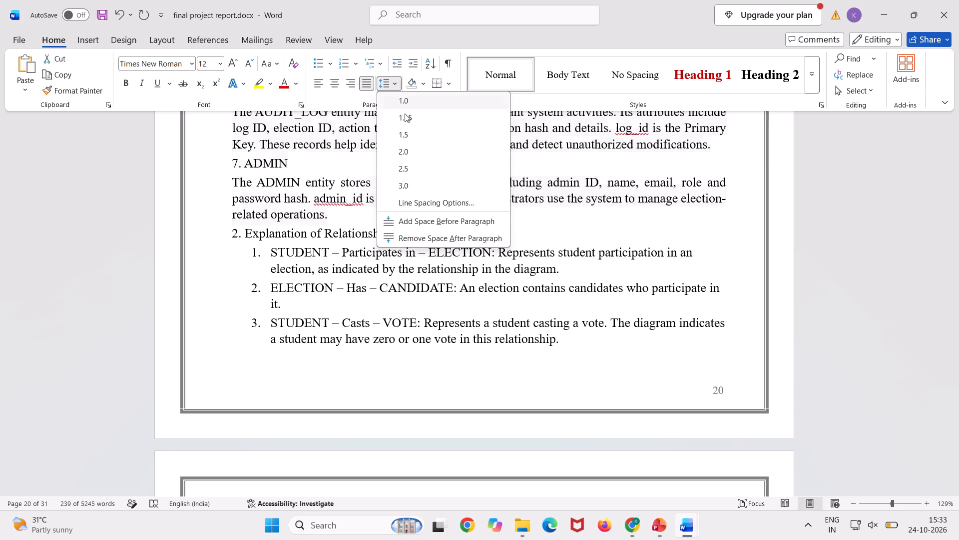
left_click(405, 121)
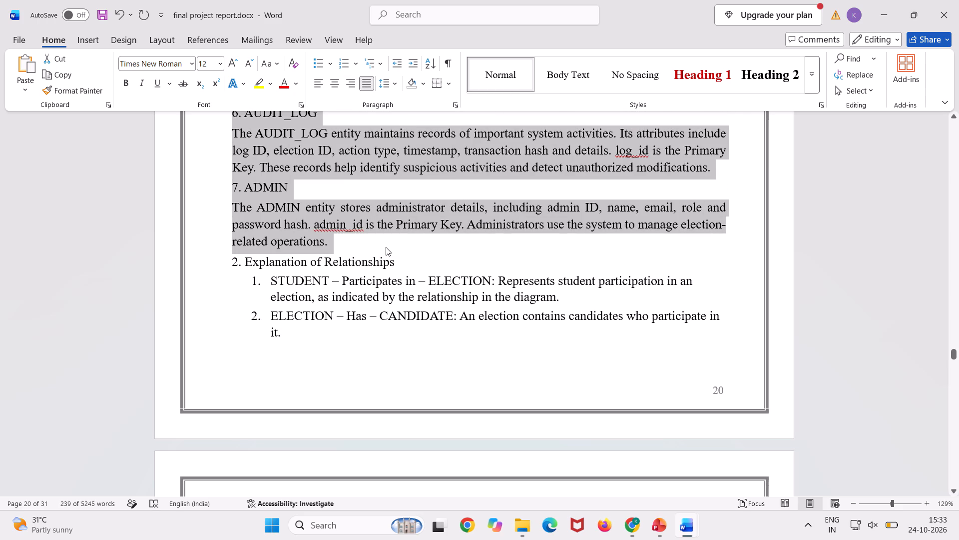
left_click(386, 247)
Insert a blank line after each of the STUDENT, ELECTION, CANDIDATE and VOTE entity descriptions.
scroll(386, 247, "up", 3)
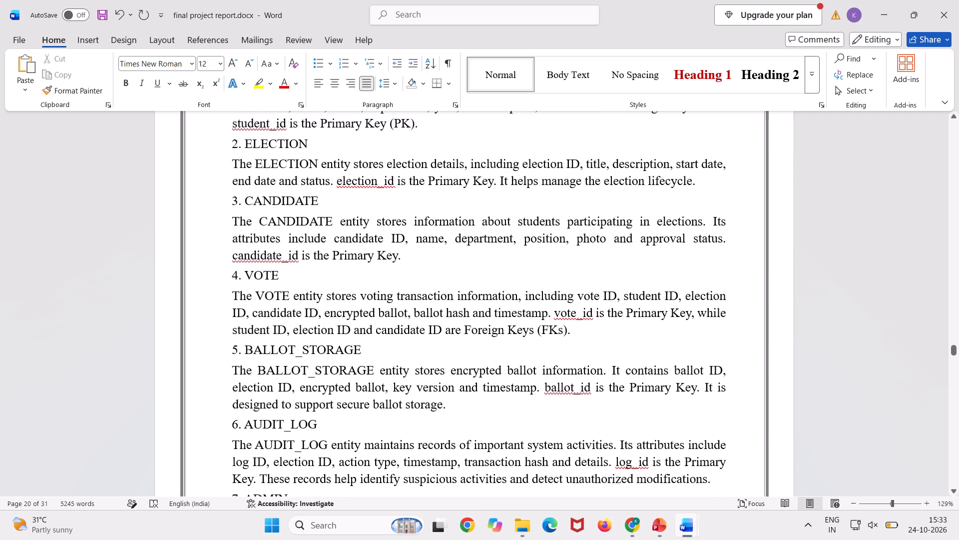
scroll(386, 247, "up", 1)
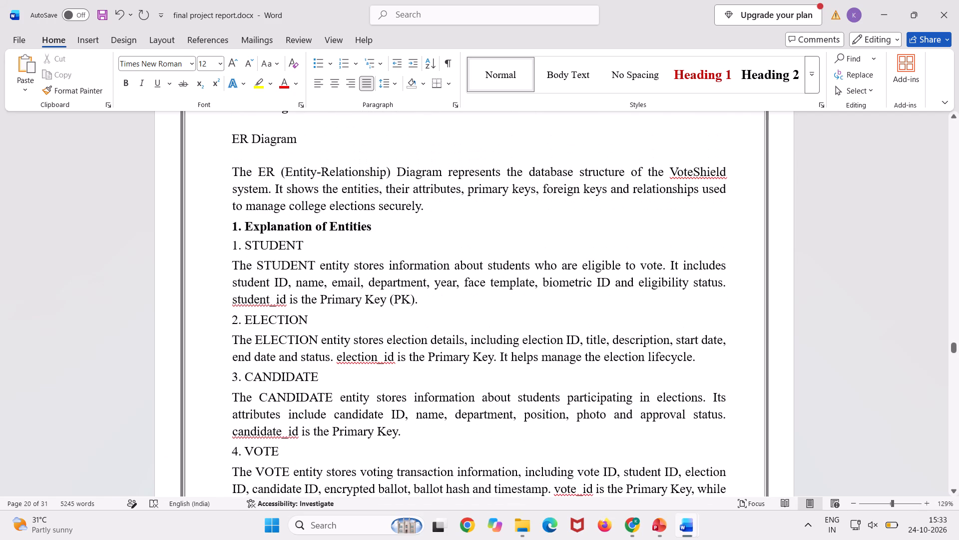
left_click(890, 505)
scroll(584, 358, "down", 1)
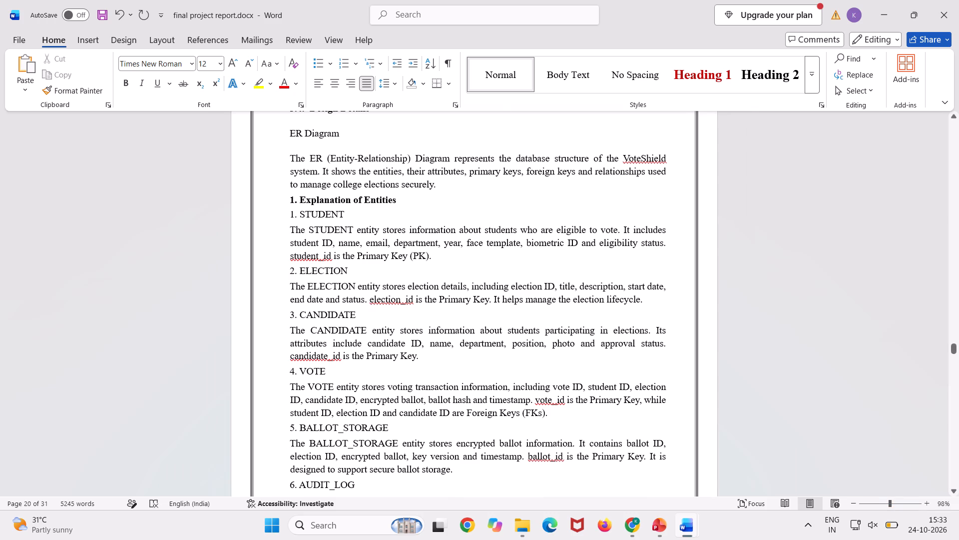
scroll(584, 358, "down", 1)
left_click(447, 196)
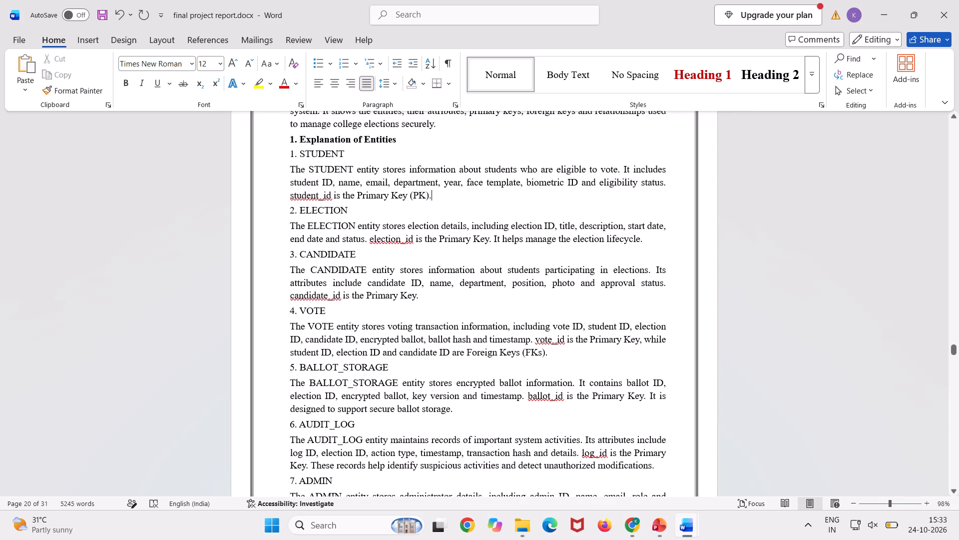
key("Return")
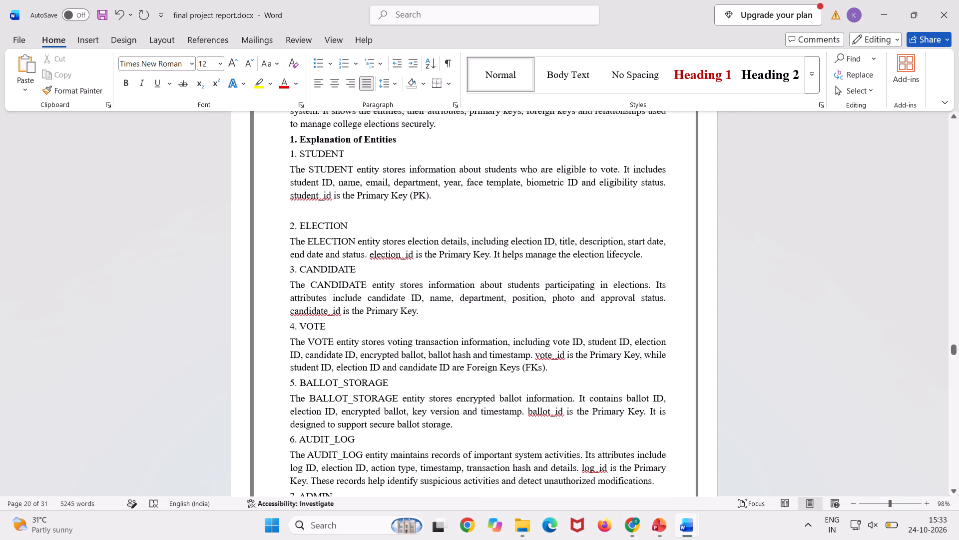
left_click(650, 255)
key("Return")
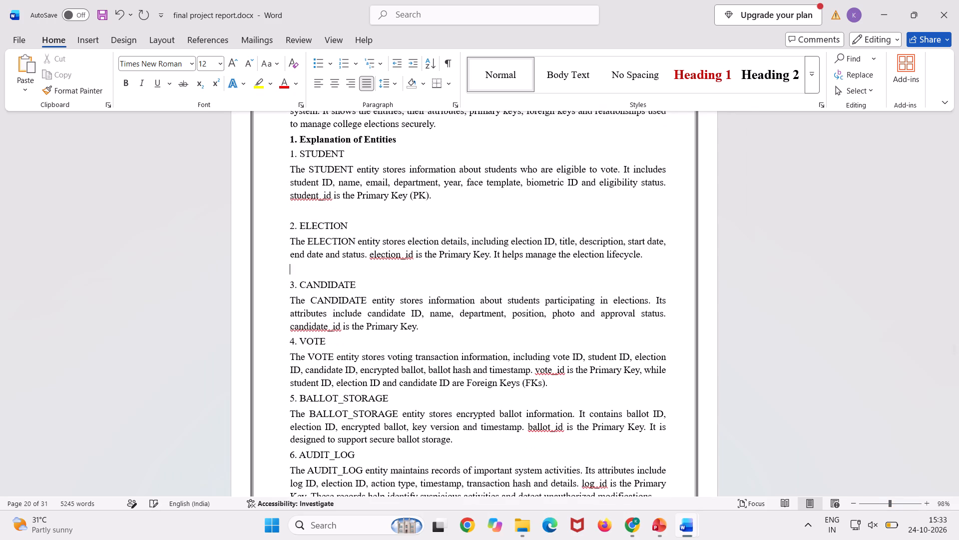
left_click(438, 326)
key("Return")
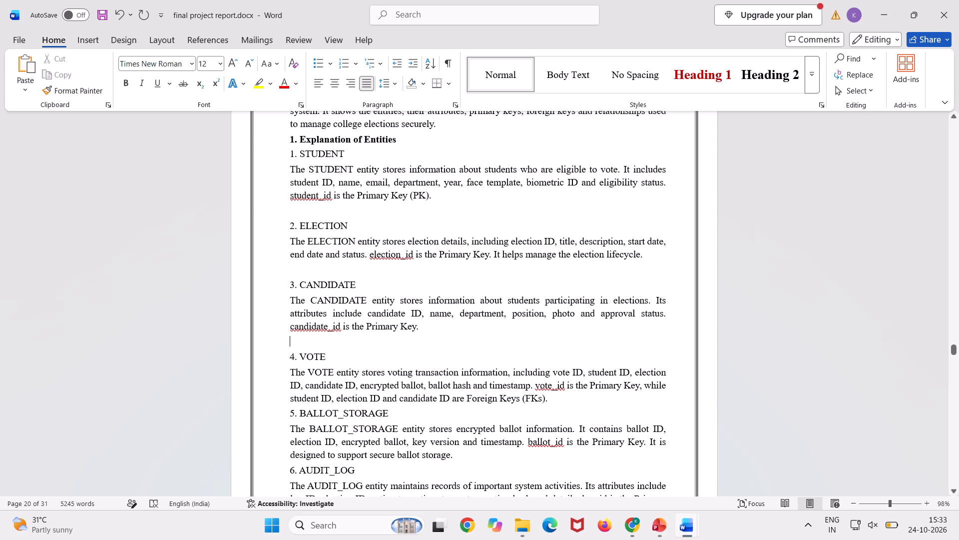
left_click(561, 400)
key("Return")
Insert a blank line after each of the BALLOT_STORAGE and AUDIT_LOG entity descriptions.
scroll(561, 400, "down", 1)
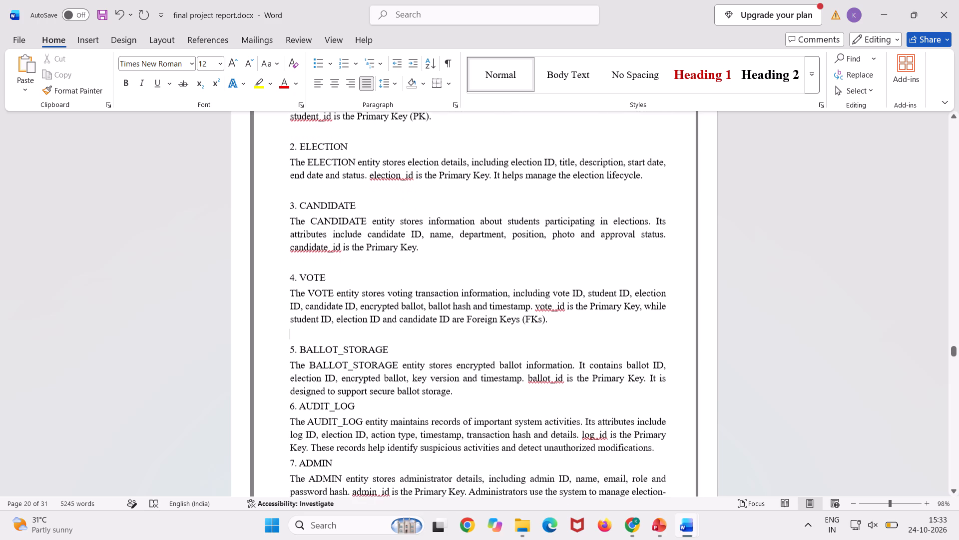
left_click(465, 393)
key("Return")
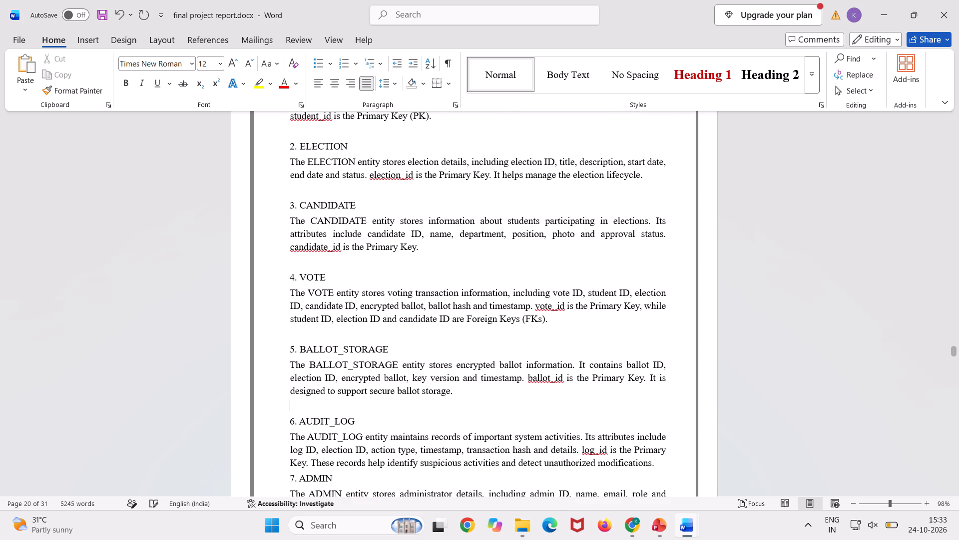
scroll(465, 393, "down", 1)
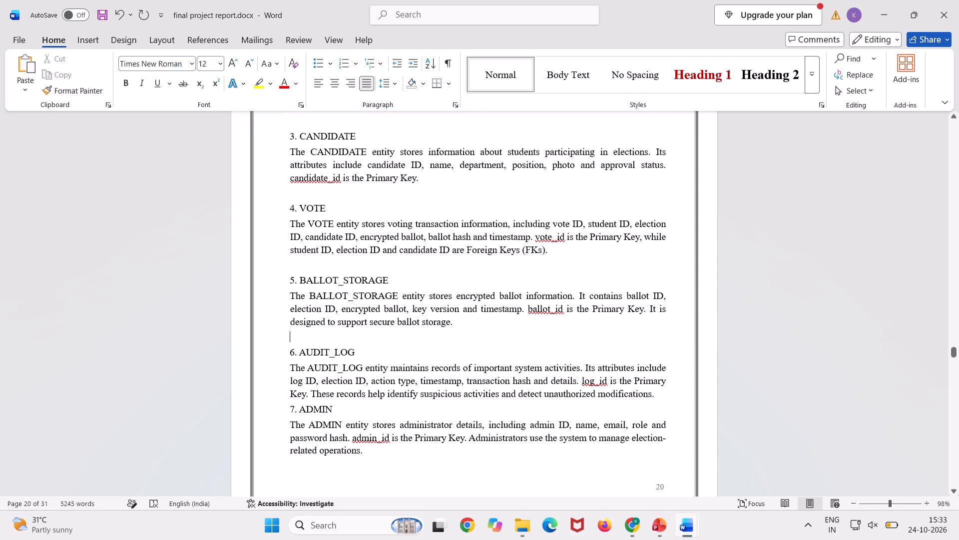
left_click(655, 397)
key("Return")
Add three more blank lines before "7. ADMIN" so the heading moves to the next page with its description.
scroll(655, 397, "down", 1)
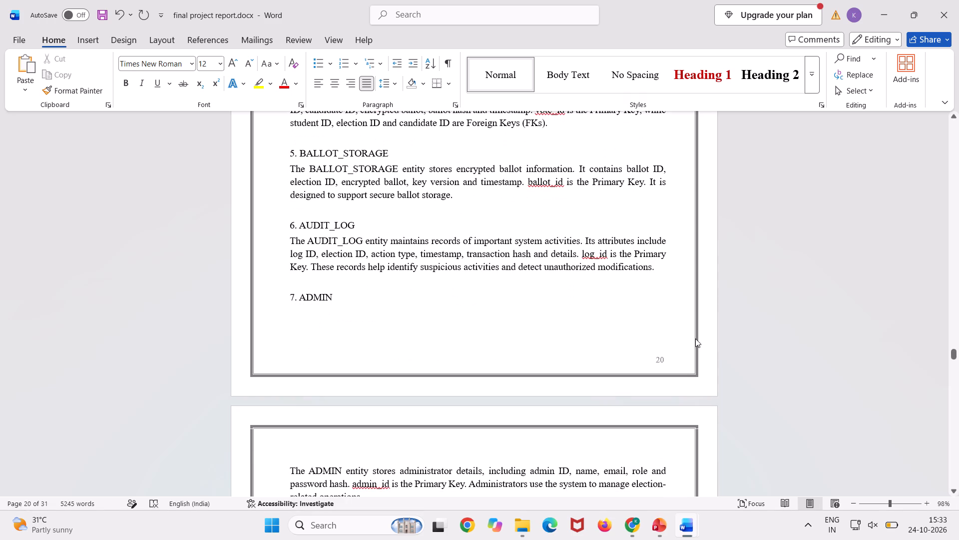
key("Return")
key("Return")
key("Return")
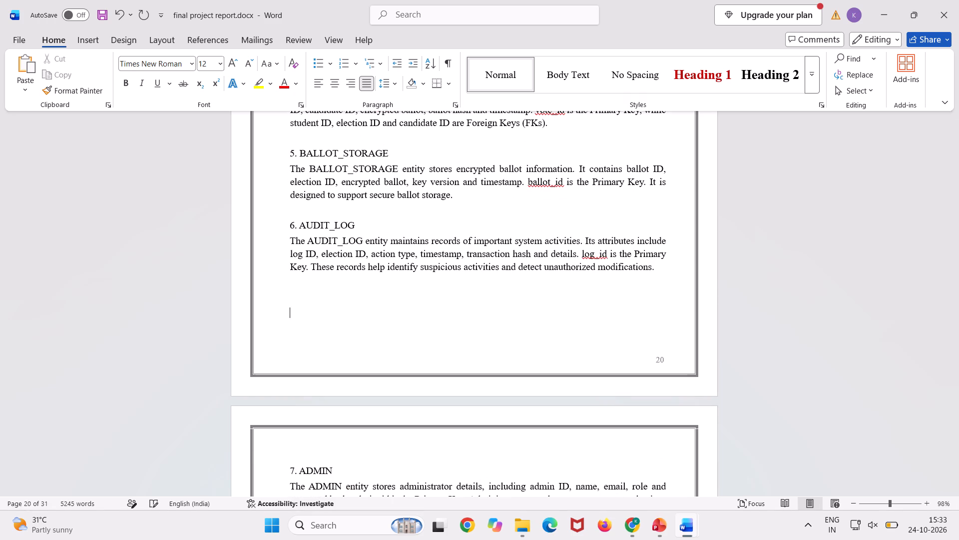
Insert a blank line between the ADMIN description and the "2. Explanation of Relationships" heading.
scroll(666, 314, "down", 2)
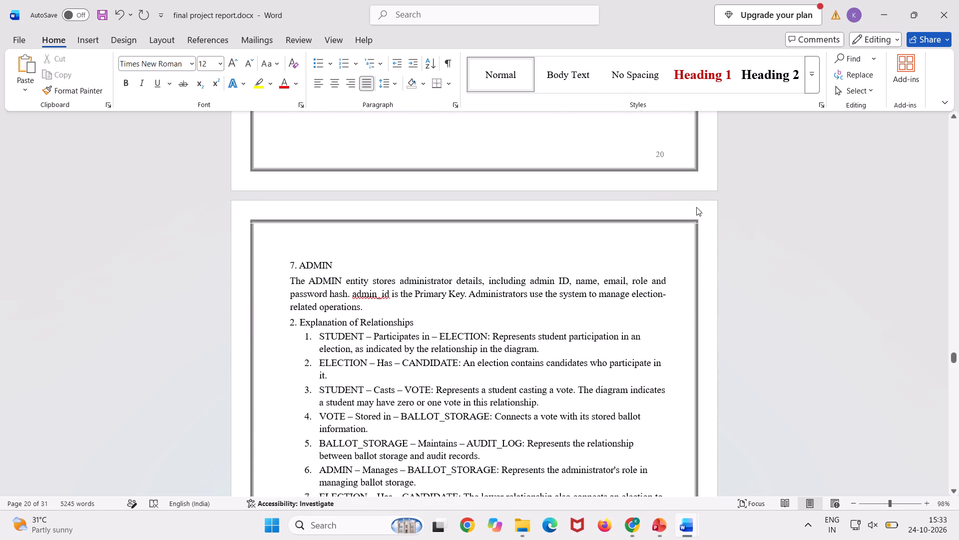
left_click(371, 311)
key("Return")
Make the "2. Explanation of Relationships" heading bold.
scroll(371, 311, "down", 1)
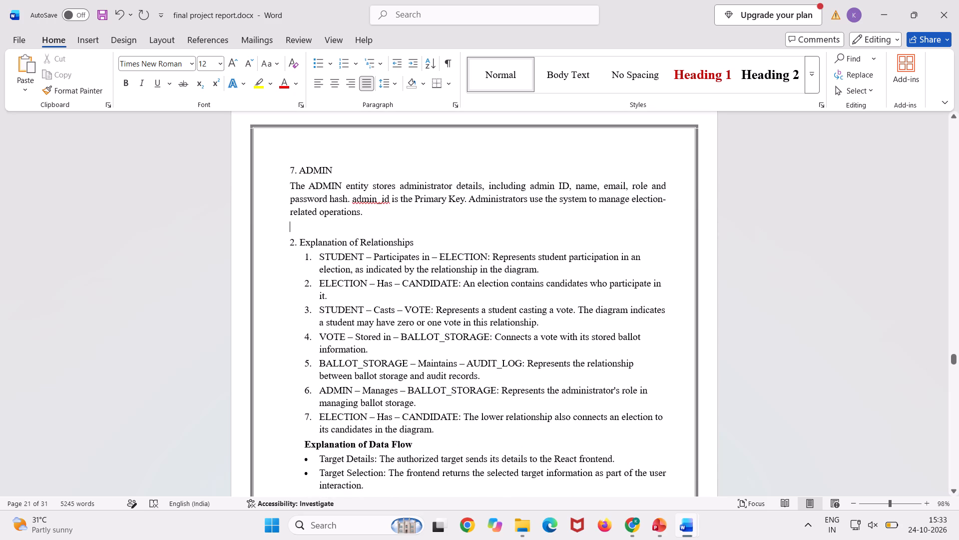
left_click_drag(418, 246, 286, 239)
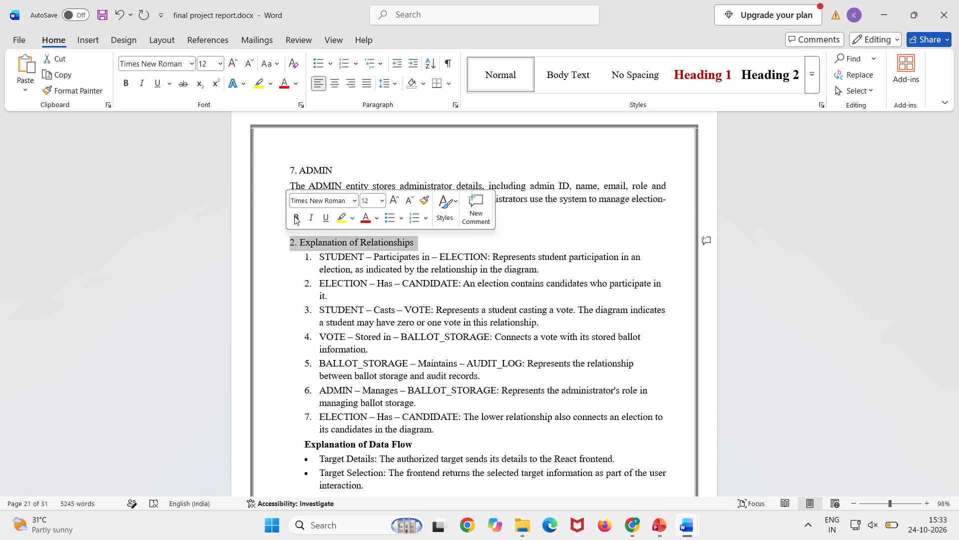
left_click(294, 216)
left_click(441, 247)
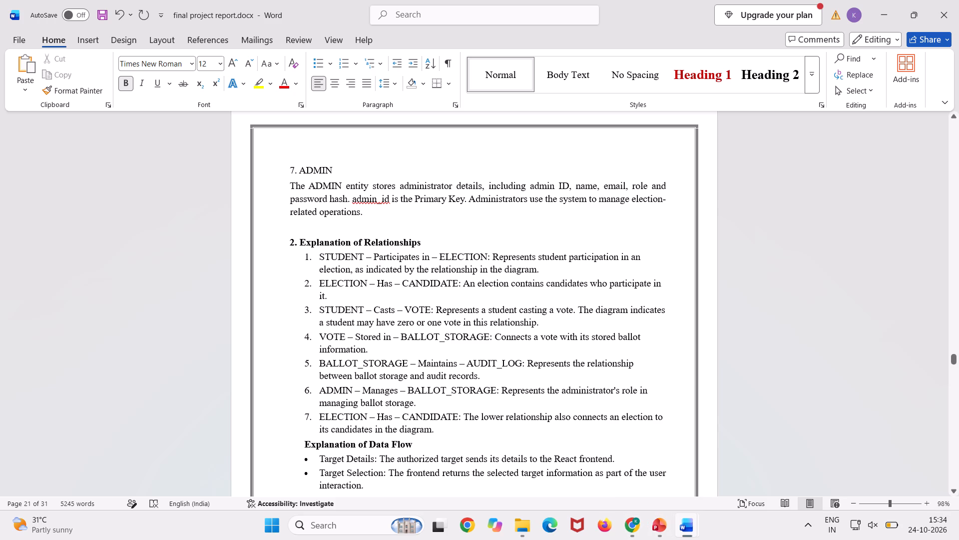
Justify the seven numbered relationship items and set their line spacing to 1.15.
left_click_drag(437, 428, 311, 260)
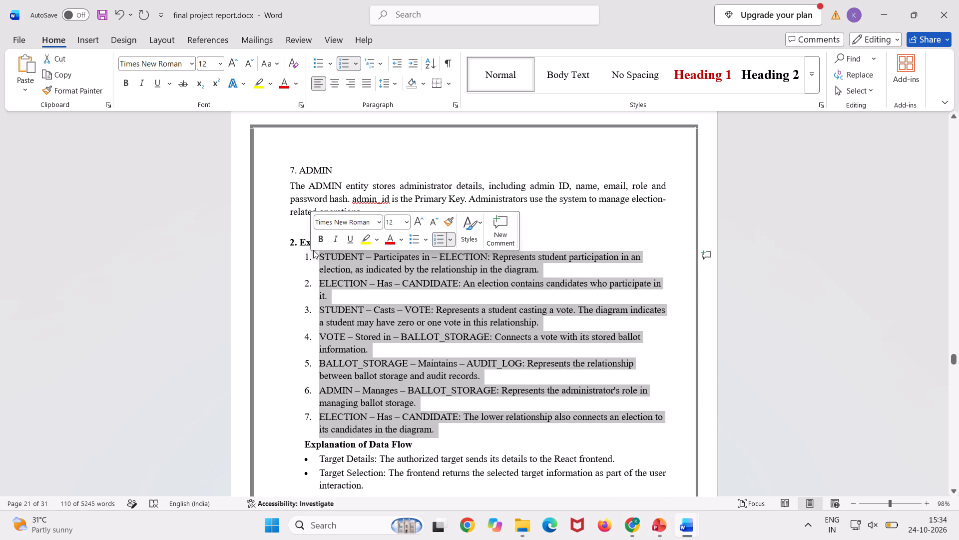
left_click(370, 87)
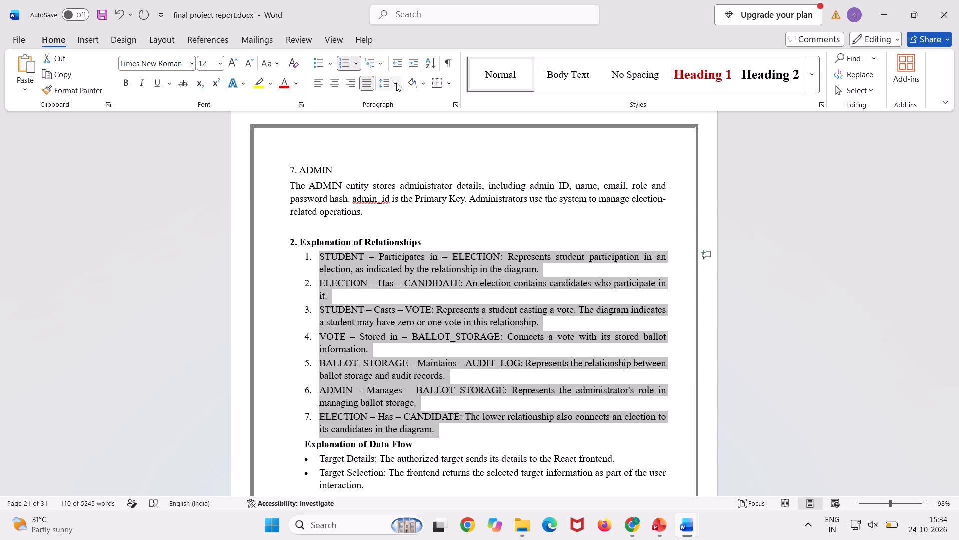
left_click(396, 83)
left_click(402, 118)
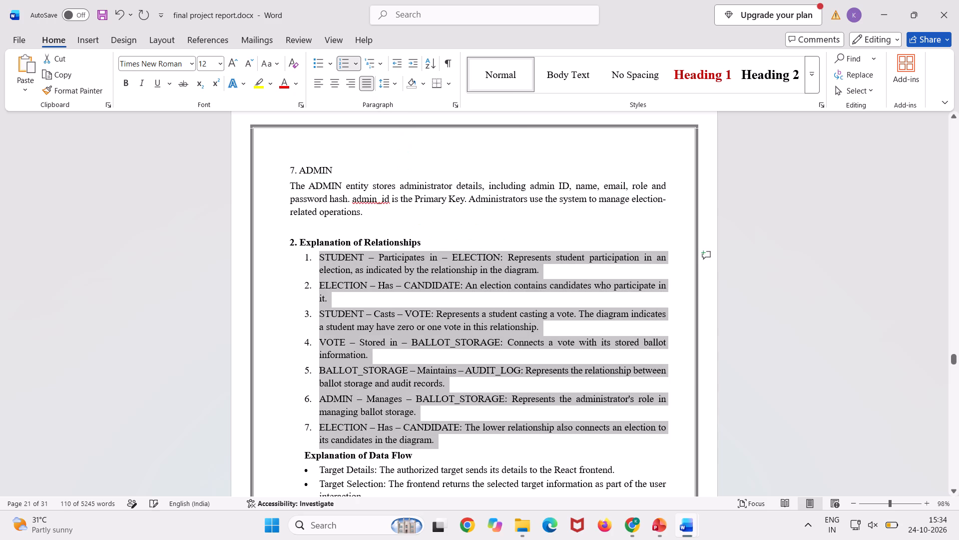
left_click(488, 381)
Insert an unnumbered blank line between the last relationship item and the "Explanation of Data Flow" heading.
scroll(488, 381, "down", 1)
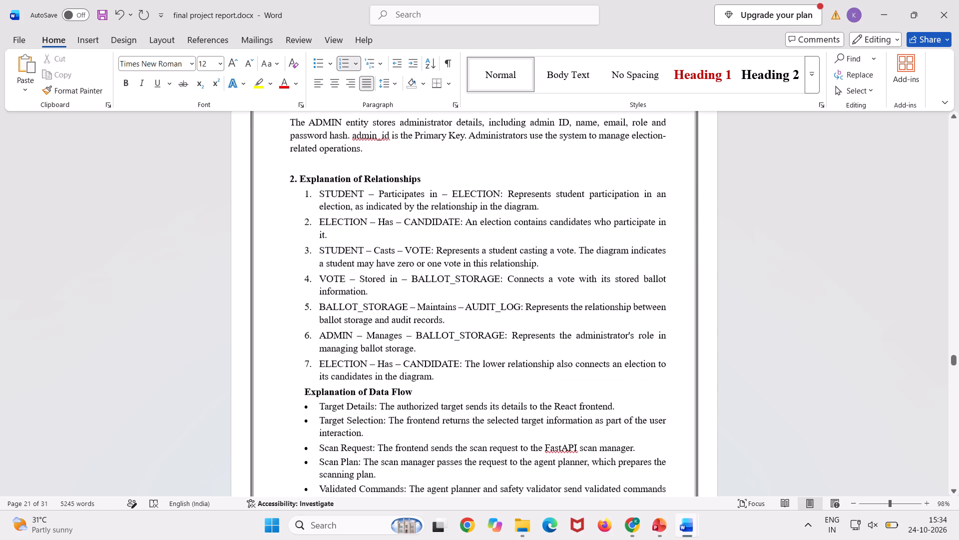
left_click(450, 384)
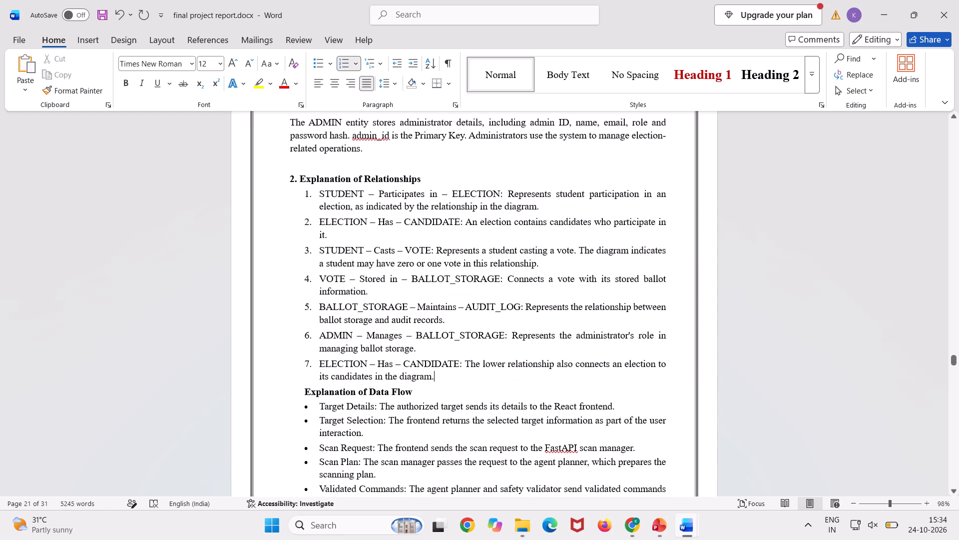
scroll(450, 384, "down", 1)
key("Return")
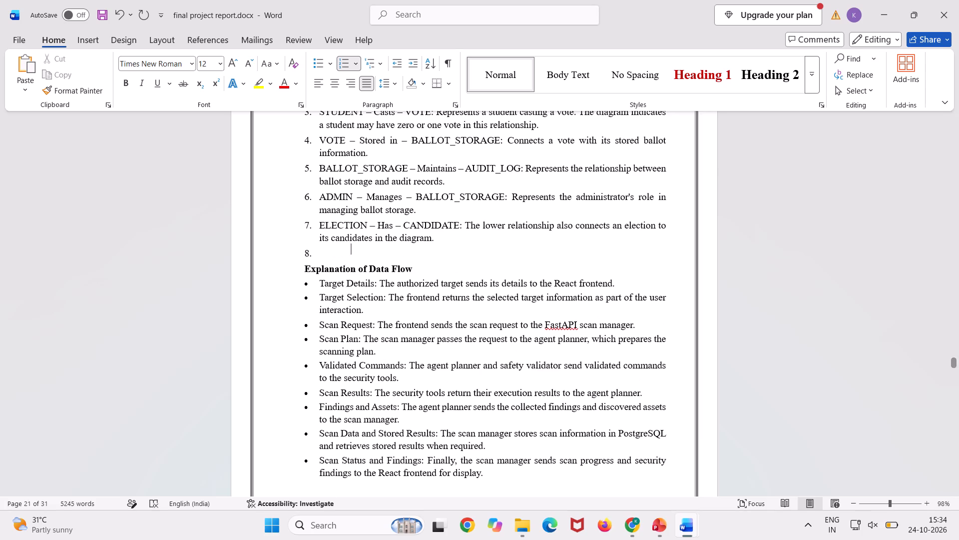
scroll(459, 265, "down", 1)
key("BackSpace")
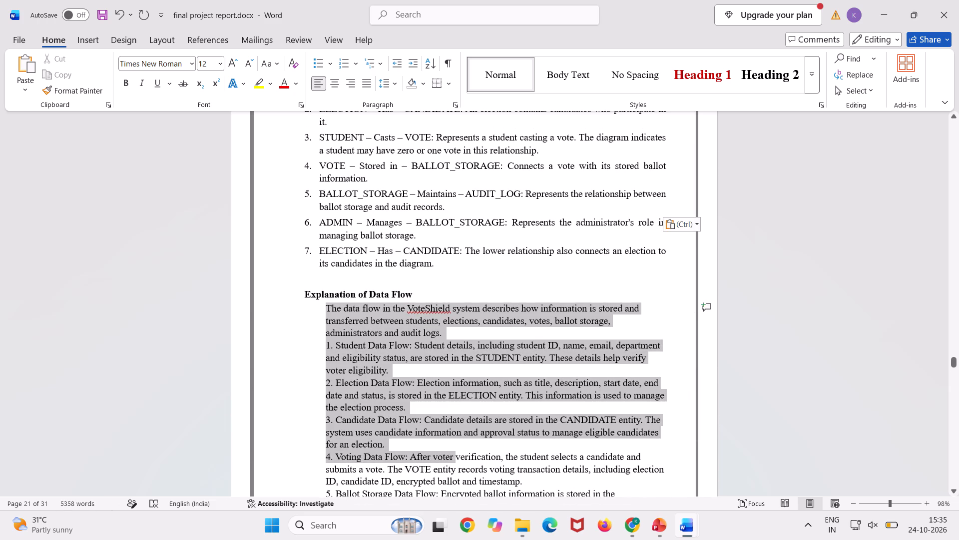
left_click_drag(458, 463, 672, 232)
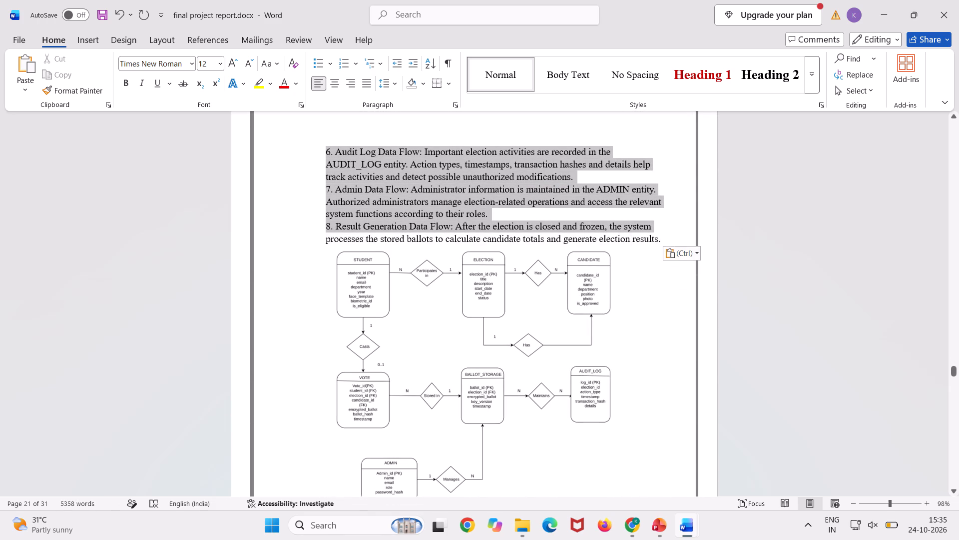
left_click_drag(672, 232, 677, 239)
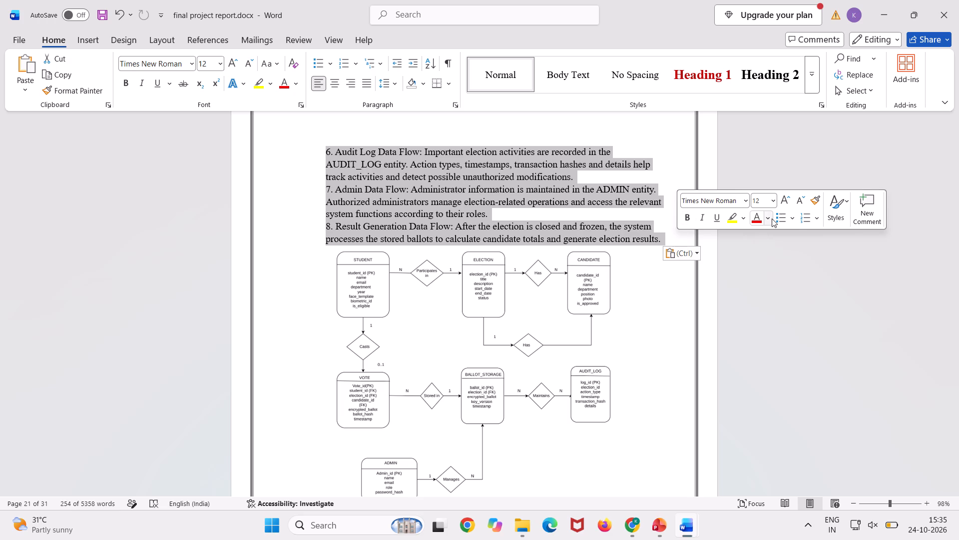
left_click(367, 85)
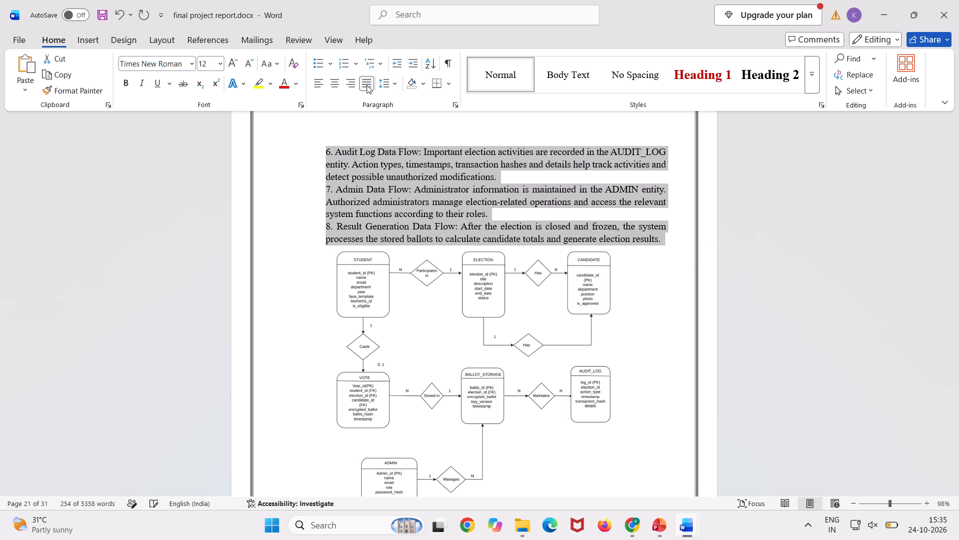
left_click(394, 85)
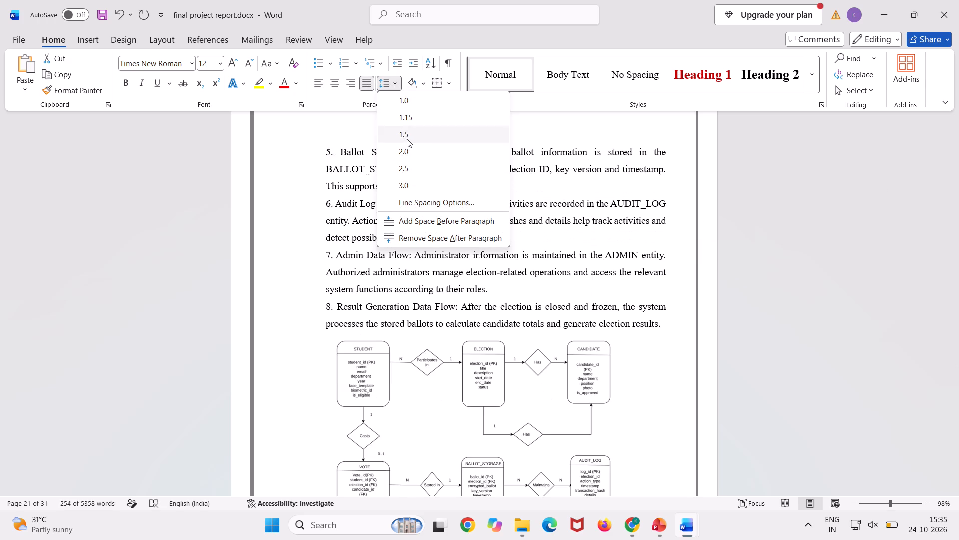
left_click(407, 136)
left_click(411, 209)
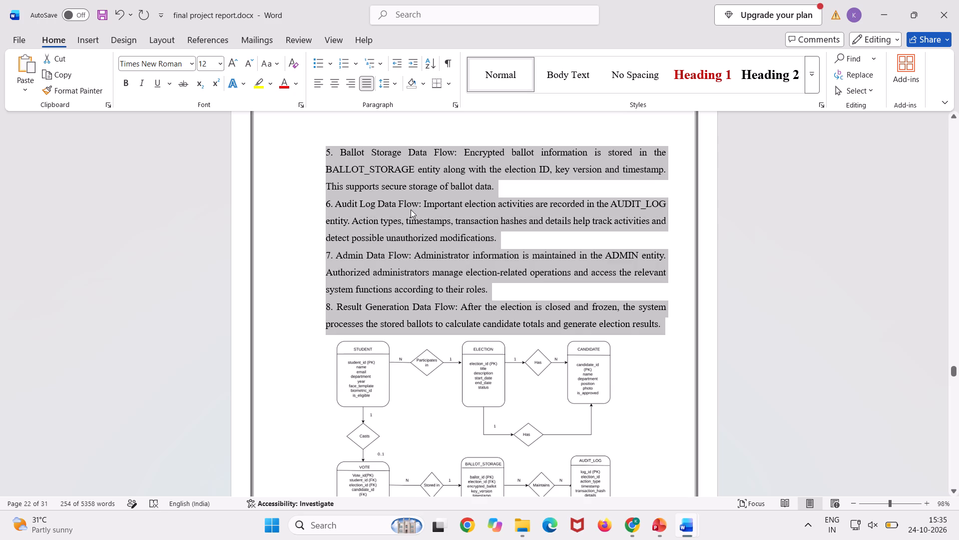
Remove the left indent from the data flow introduction and from items 1 and 2, bringing them to the page margin.
scroll(411, 209, "up", 5)
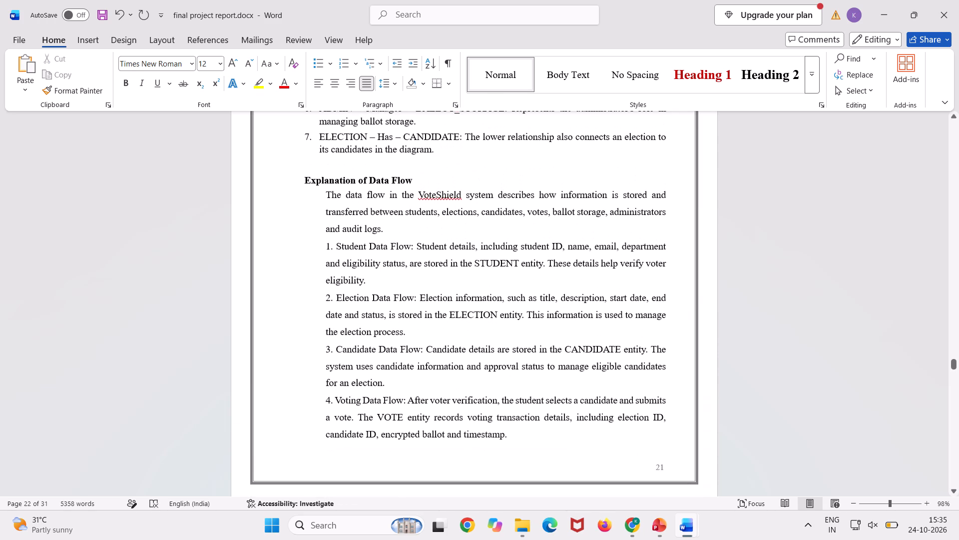
left_click(327, 195)
key("BackSpace")
left_click(328, 233)
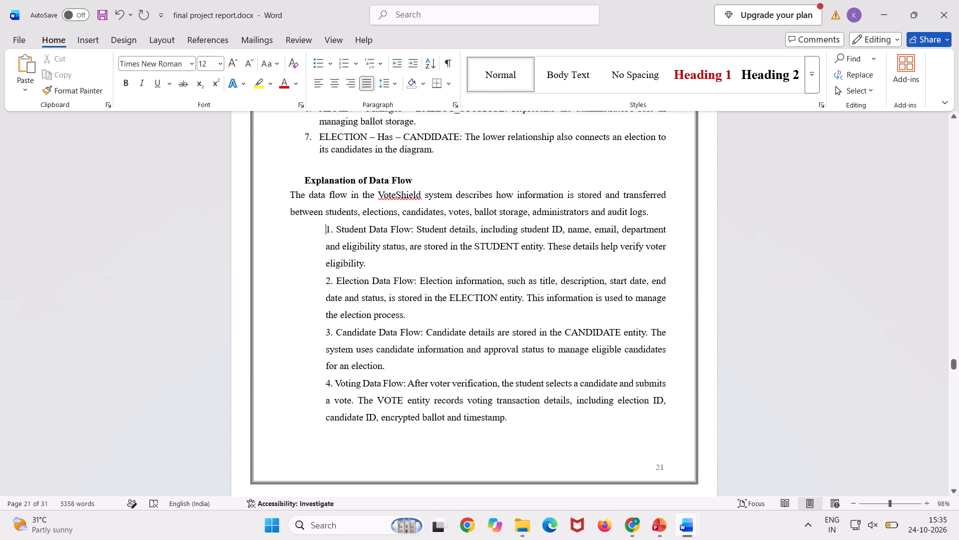
key("BackSpace")
left_click(328, 262)
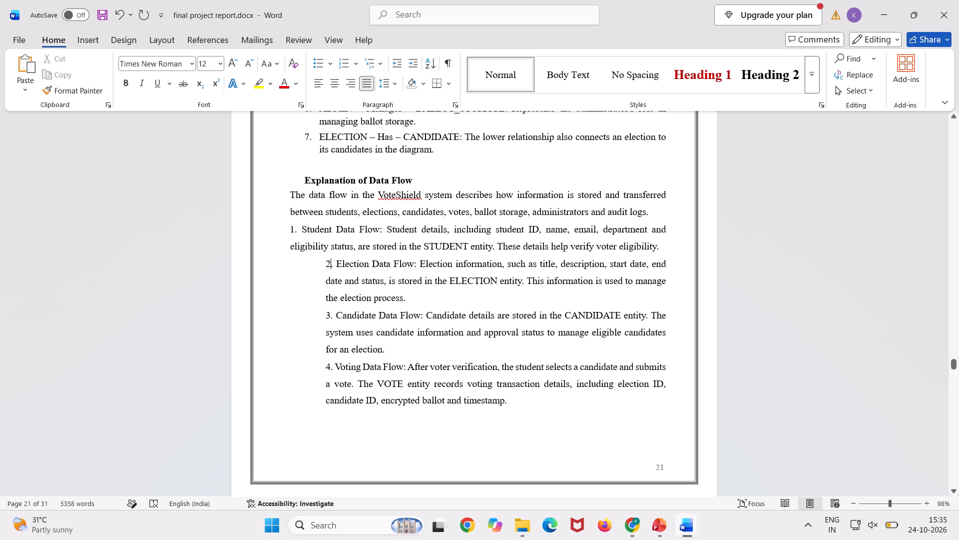
key("Left")
key("BackSpace")
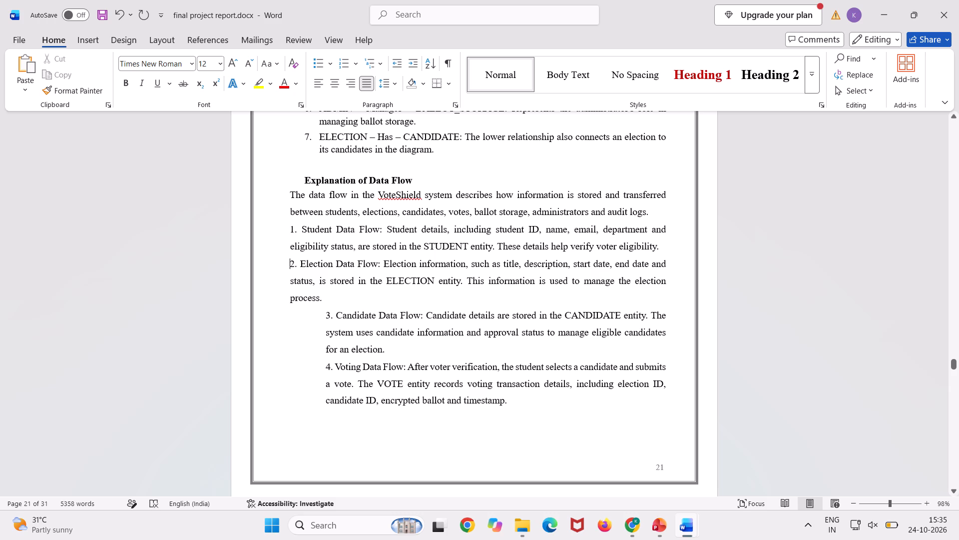
Remove the left indent from item 3 Candidate, item 4 Voting and item 5 Ballot Storage Data Flow.
key("Down")
key("Down")
key("Down")
key("BackSpace")
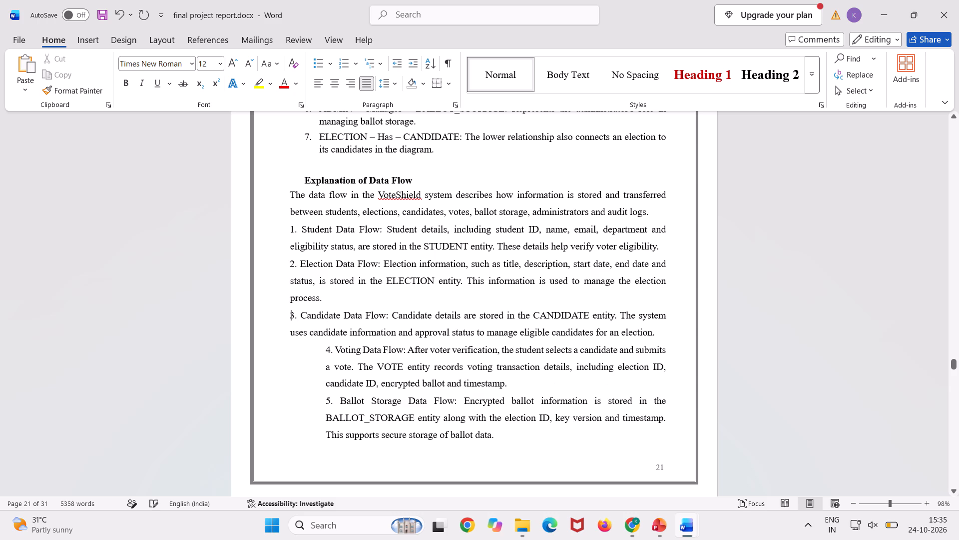
key("Down")
key("Down")
key("BackSpace")
key("Down")
key("Down")
key("Down")
key("BackSpace")
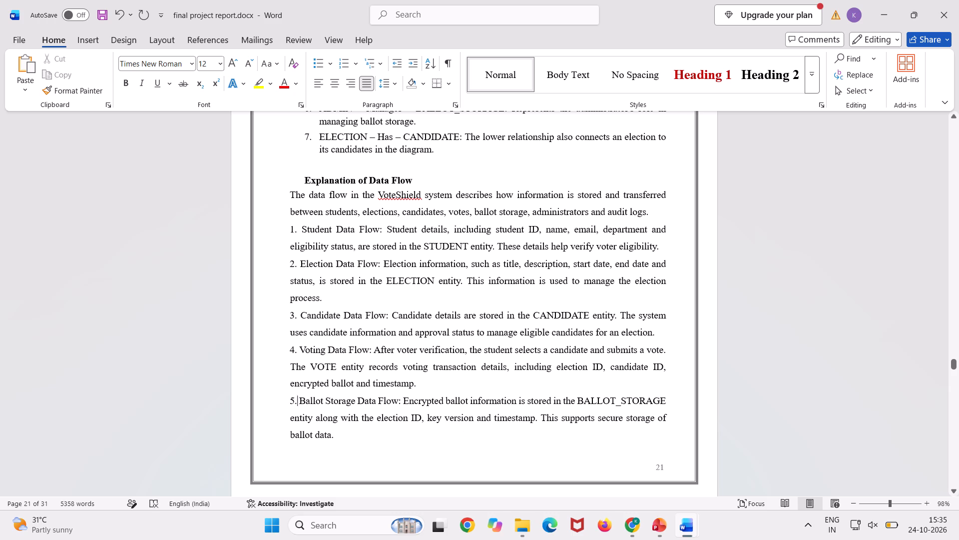
Remove the left indent from item 6 Audit Log, item 7 Admin and item 8 Result Generation Data Flow.
key("Down")
key("Down")
key("Down")
key("BackSpace")
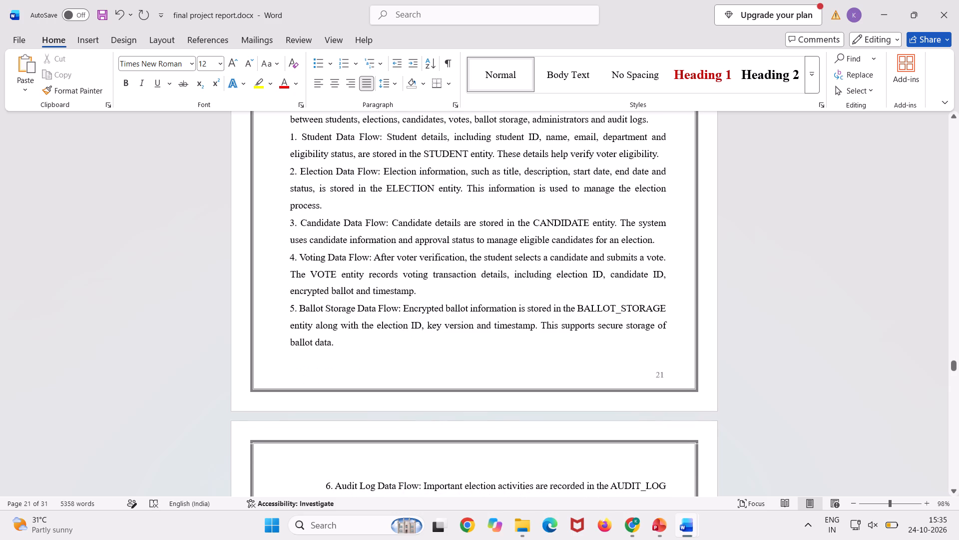
key("Down")
key("Down")
key("Down")
key("BackSpace")
key("Down")
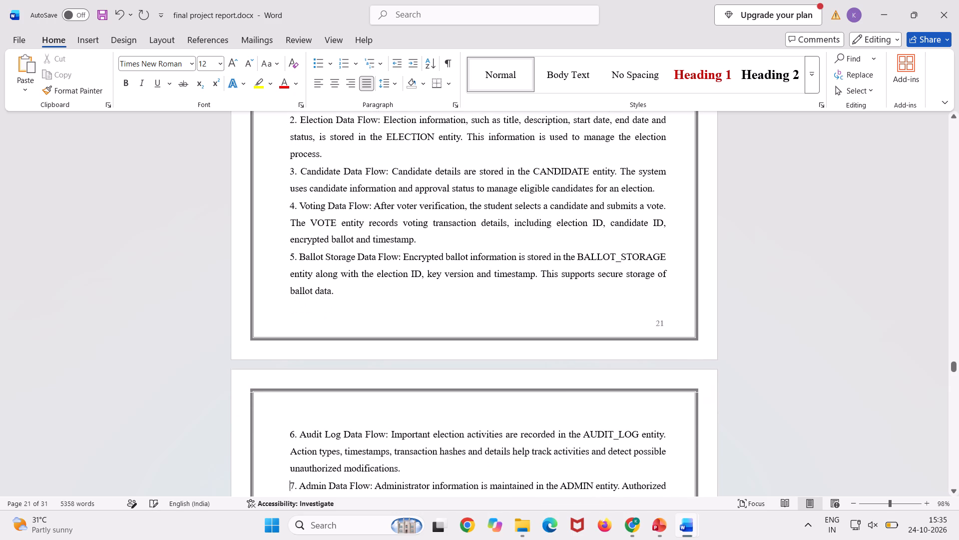
key("Down")
key("Down")
key("BackSpace")
key("Down")
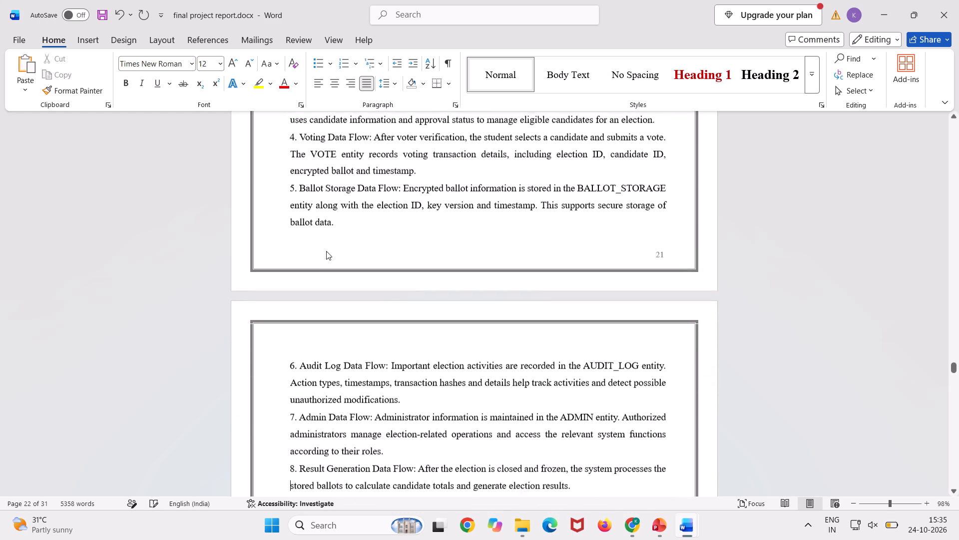
key("Down")
Shift the "Explanation of Data Flow" heading toward the left margin by deleting five of its leading spaces.
scroll(307, 275, "down", 1)
scroll(307, 275, "up", 6)
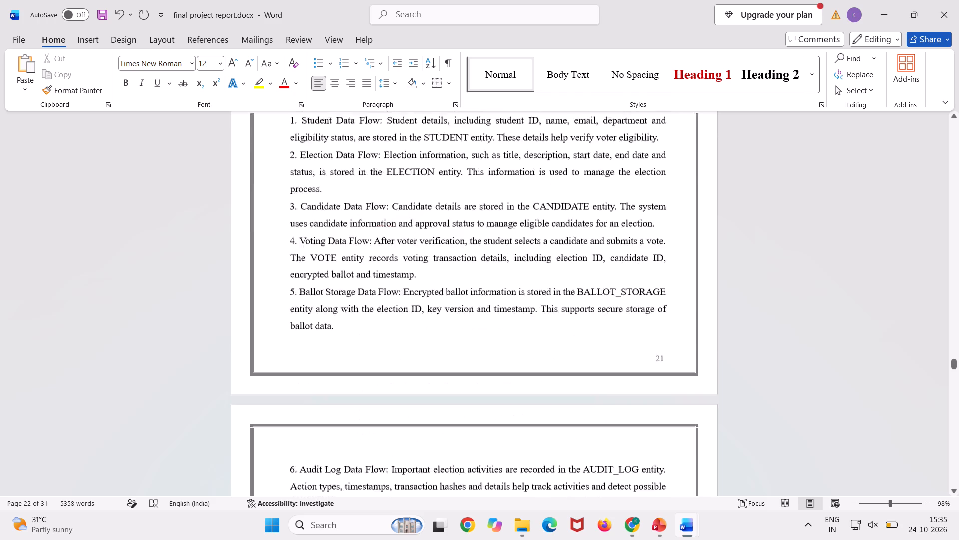
scroll(307, 275, "down", 1)
scroll(307, 275, "up", 1)
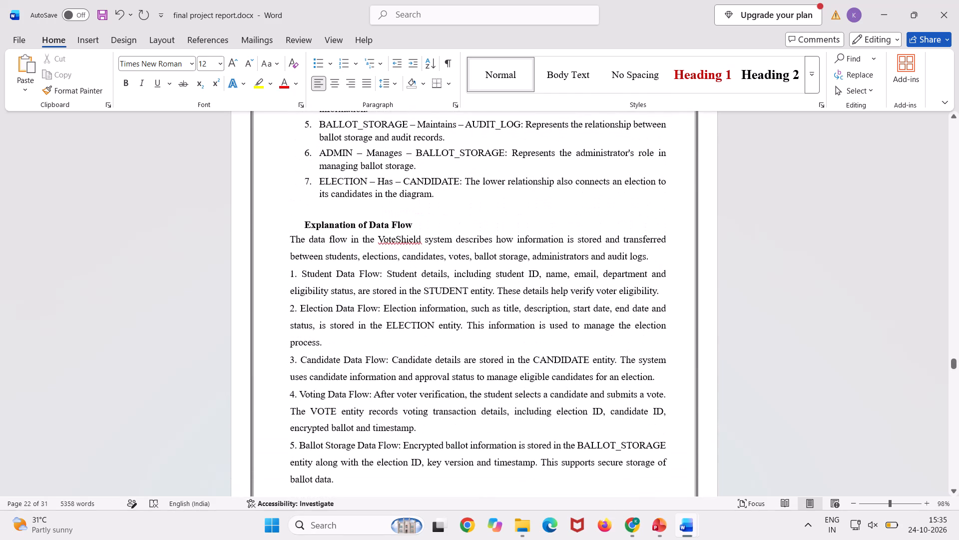
left_click(304, 224)
key("BackSpace")
key("BackSpace")
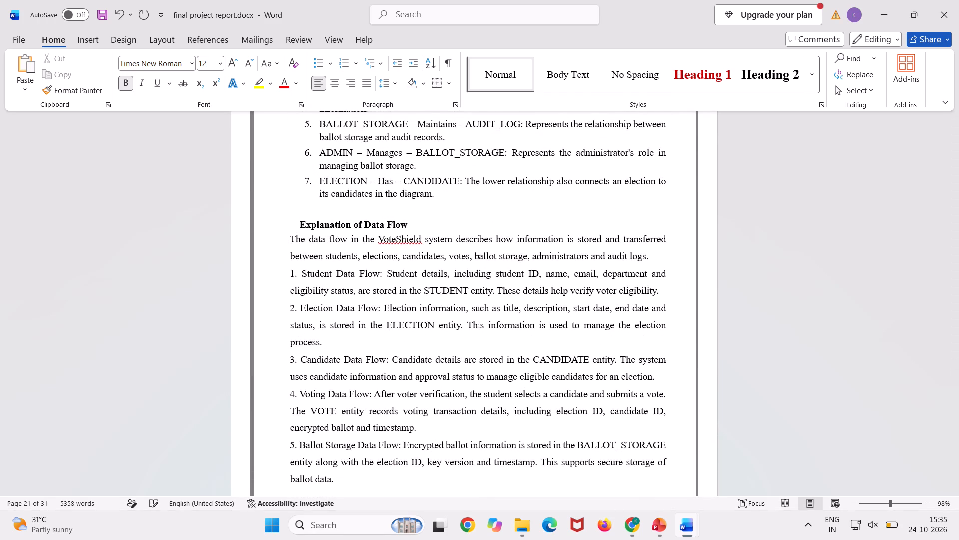
key("BackSpace")
key("BackSpace")
key("BackSpace")
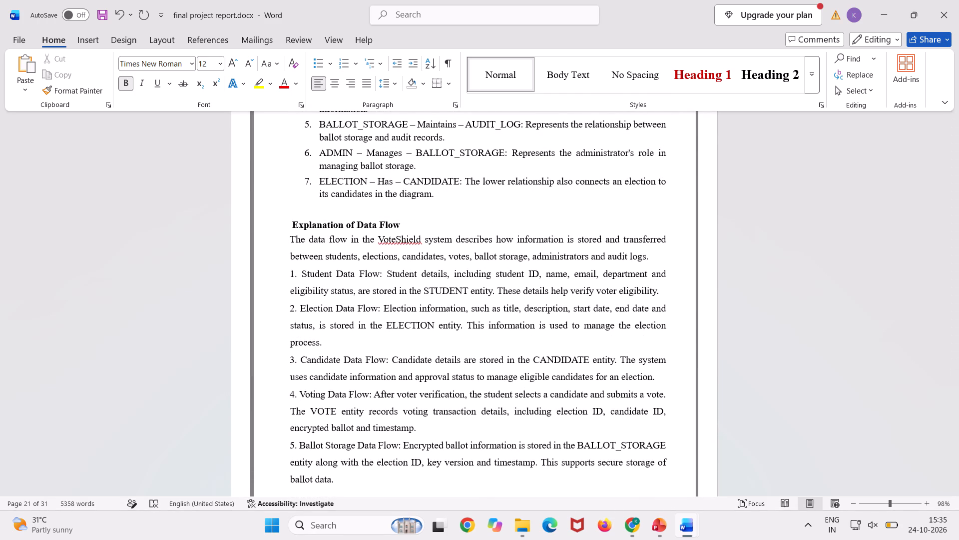
Insert blank, unnumbered lines after the data flow introduction, item 1 Student Data Flow and item 2 Election Data Flow.
left_click(656, 258)
key("Return")
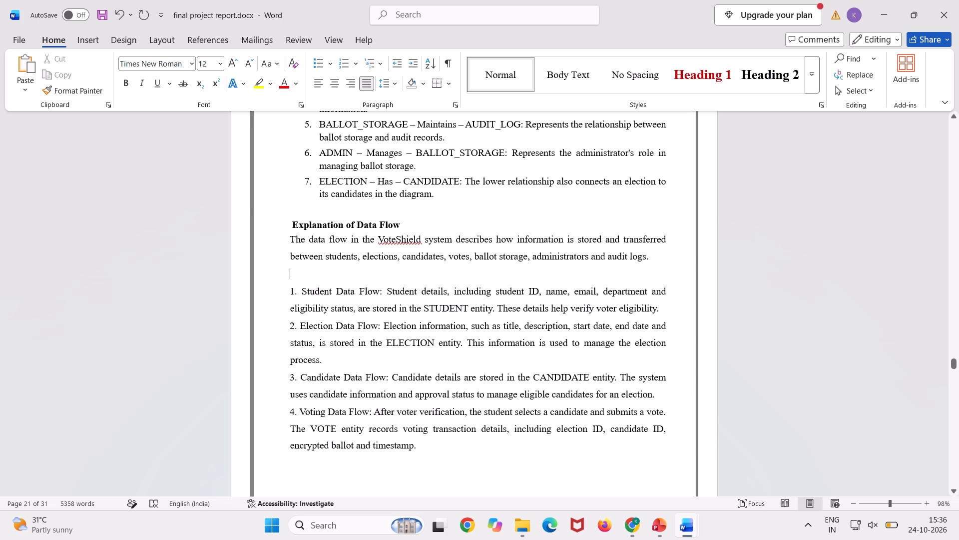
left_click(667, 310)
key("Return")
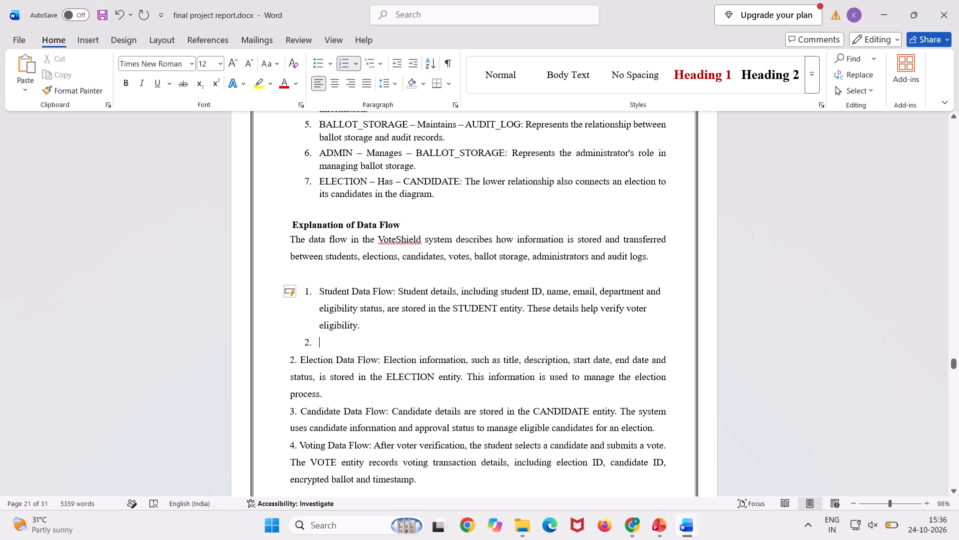
key("BackSpace")
left_click(331, 393)
key("Return")
key("Return")
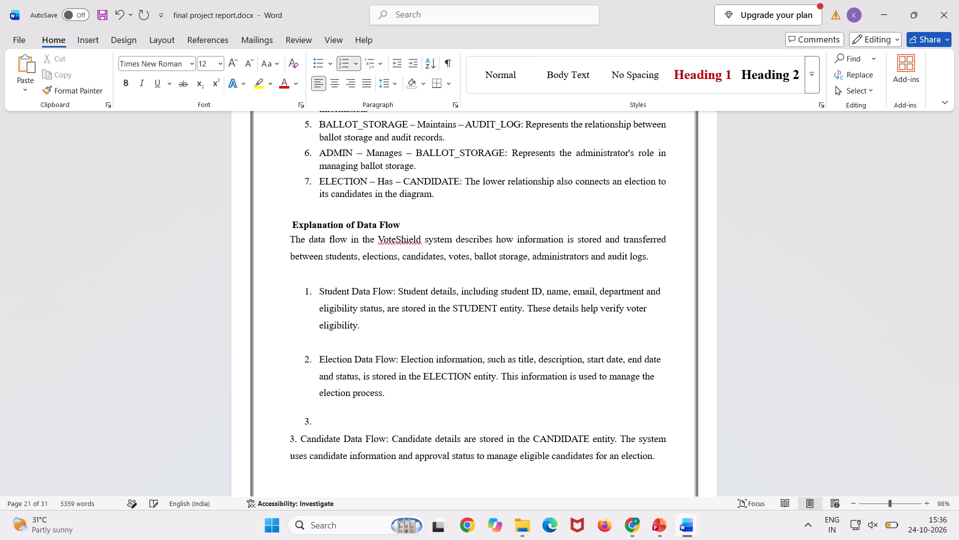
Indent the first line of item 3, Candidate Data Flow, with five leading spaces to approach the numbering of items 1 and 2.
scroll(450, 405, "down", 2)
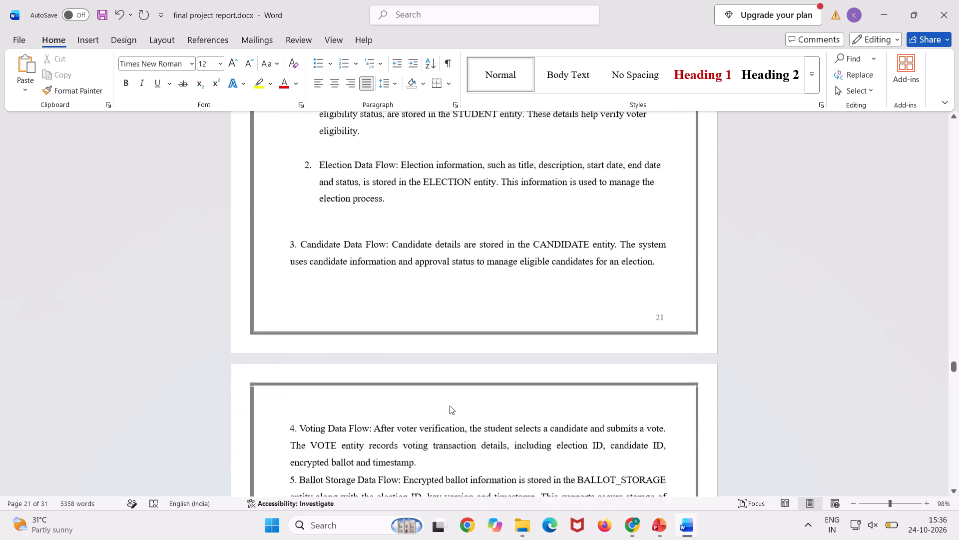
scroll(450, 405, "down", 1)
left_click(425, 450)
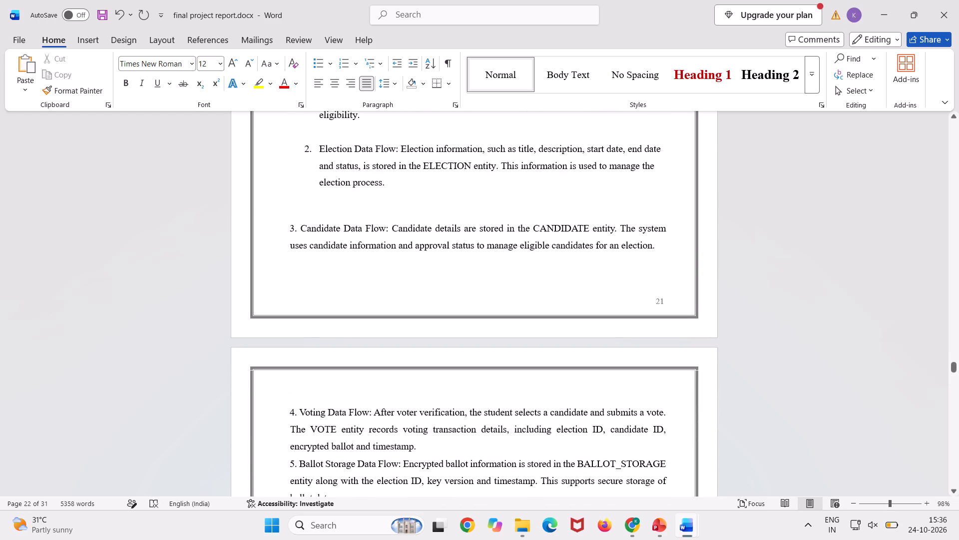
left_click(289, 227)
key("space")
key("space")
key("space")
key("space")
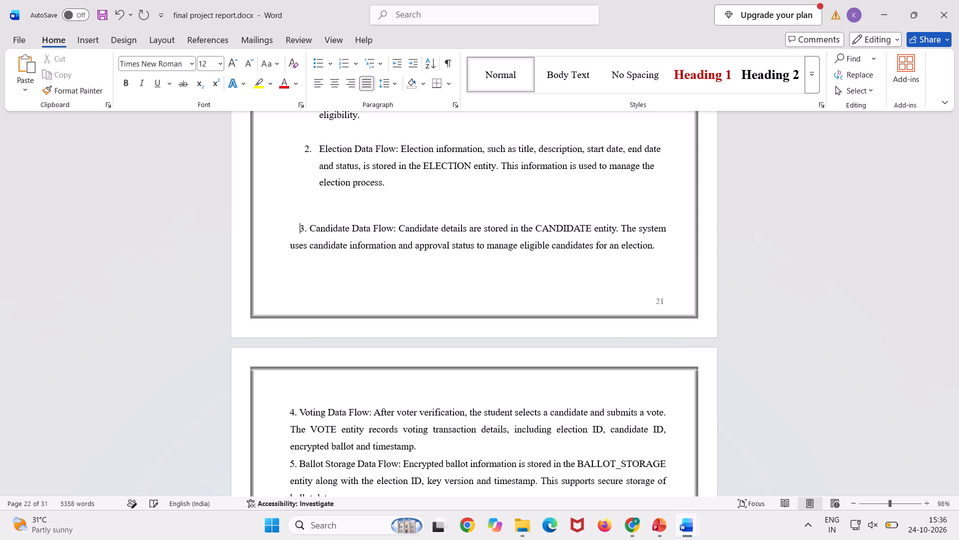
key("space")
key("space")
key("BackSpace")
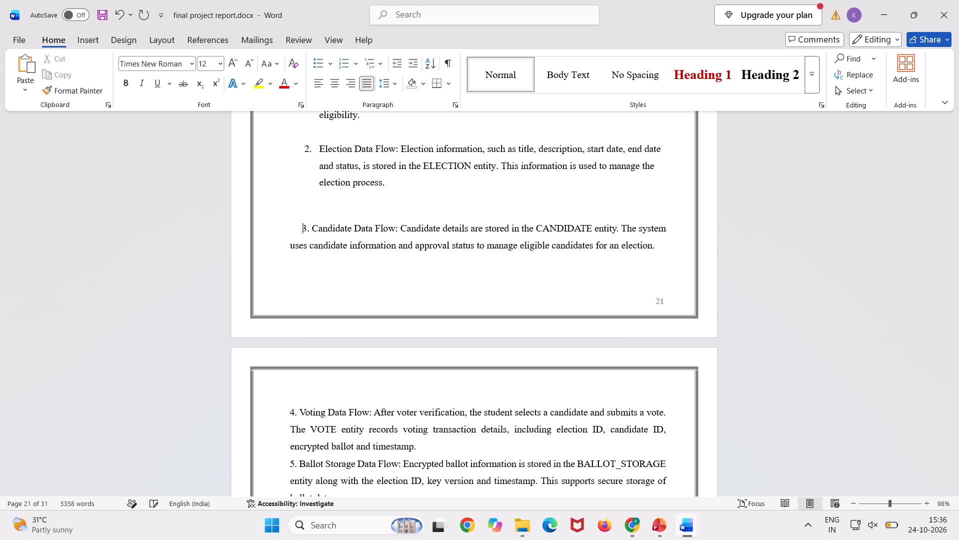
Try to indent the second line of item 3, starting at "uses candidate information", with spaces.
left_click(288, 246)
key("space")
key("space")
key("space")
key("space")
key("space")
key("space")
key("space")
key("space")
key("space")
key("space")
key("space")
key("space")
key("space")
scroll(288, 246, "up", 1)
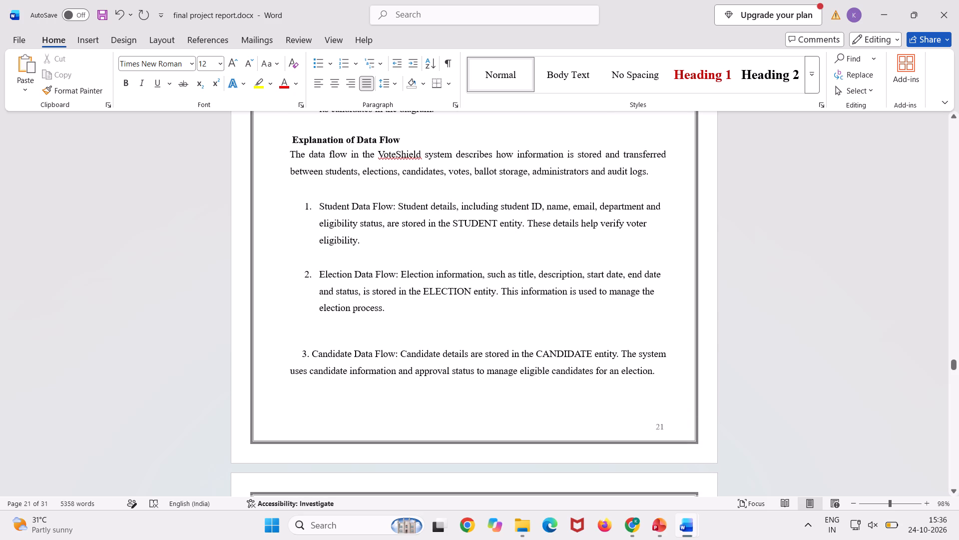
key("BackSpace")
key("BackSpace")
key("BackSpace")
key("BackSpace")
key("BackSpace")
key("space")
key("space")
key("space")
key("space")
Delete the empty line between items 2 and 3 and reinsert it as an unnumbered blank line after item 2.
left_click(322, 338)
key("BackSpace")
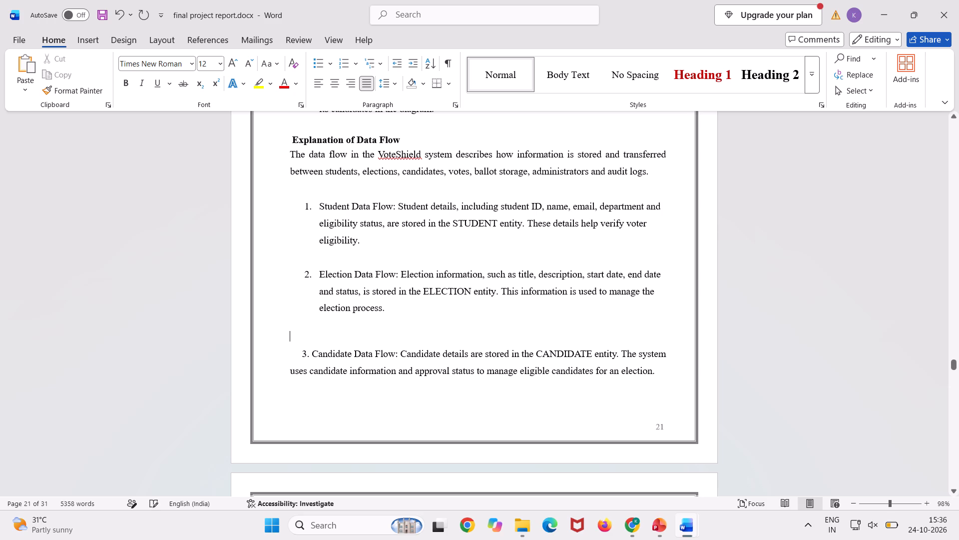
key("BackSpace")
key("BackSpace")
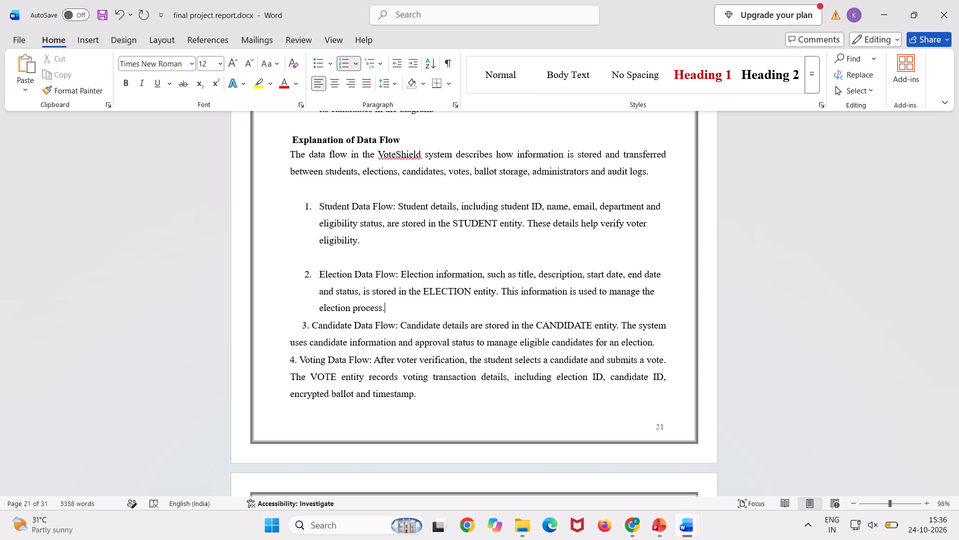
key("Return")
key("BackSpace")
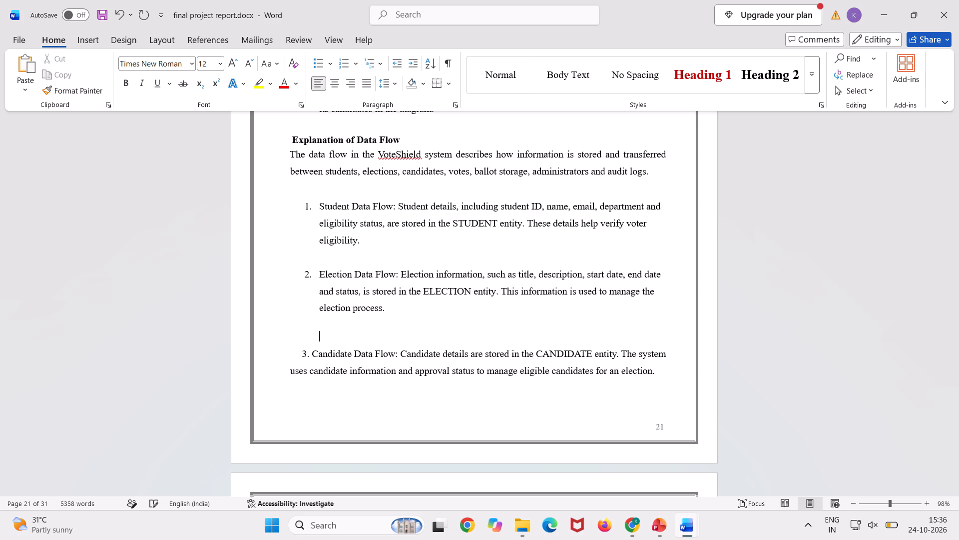
Delete the surplus spaces after "The system" at the end of the first line of item 3, Candidate Data Flow.
scroll(322, 338, "down", 1)
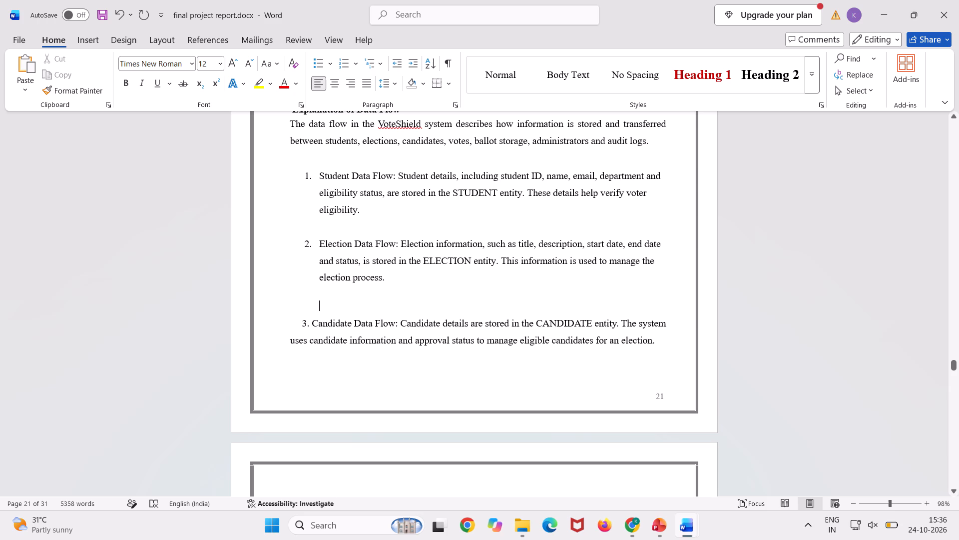
left_click(665, 339)
left_click(675, 326)
key("BackSpace")
key("BackSpace")
key("BackSpace")
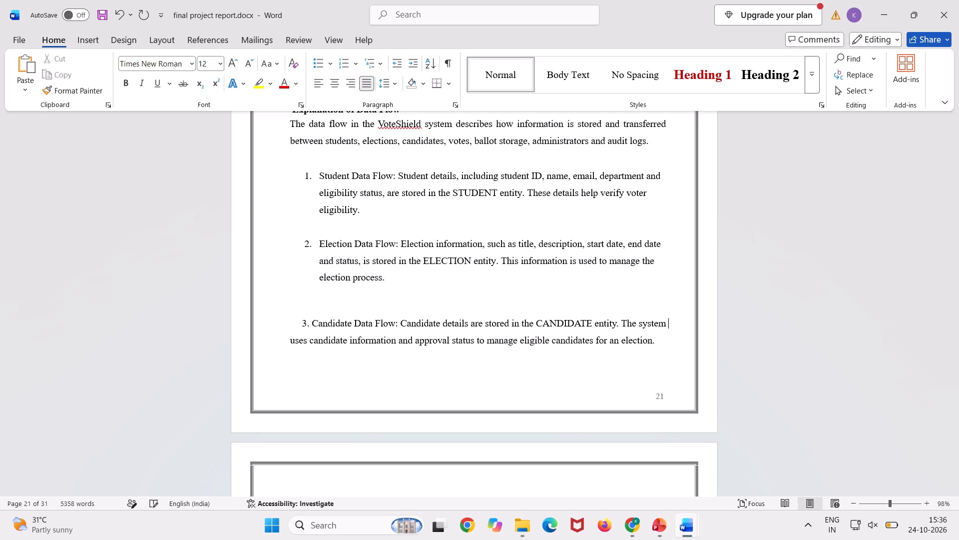
key("BackSpace")
Delete the extra spaces in front of "uses" at the start of item 3's second line.
key("Left")
key("Right")
key("Right")
key("Right")
key("Right")
key("Right")
key("Right")
key("Right")
key("Right")
key("Right")
key("Right")
key("Right")
key("Left")
key("BackSpace")
key("BackSpace")
key("BackSpace")
key("BackSpace")
key("BackSpace")
key("BackSpace")
key("BackSpace")
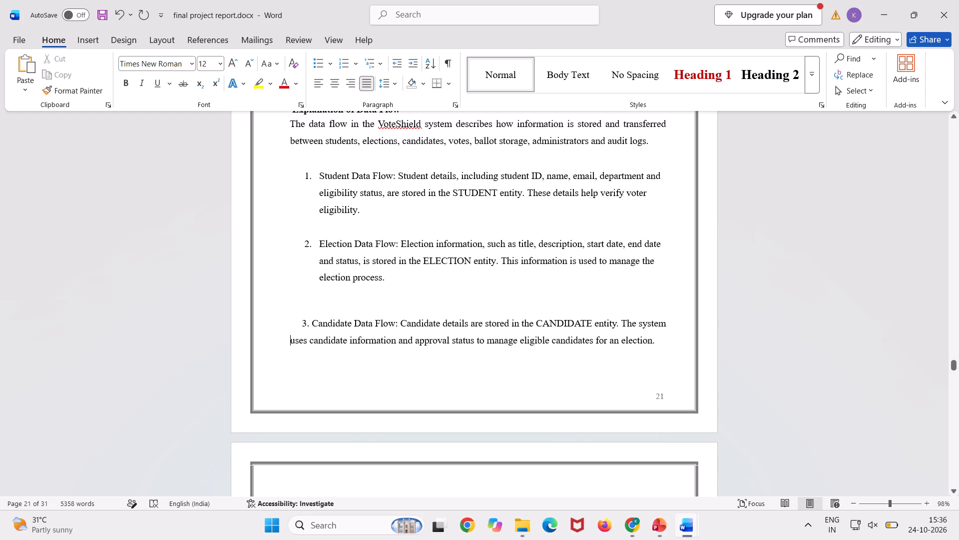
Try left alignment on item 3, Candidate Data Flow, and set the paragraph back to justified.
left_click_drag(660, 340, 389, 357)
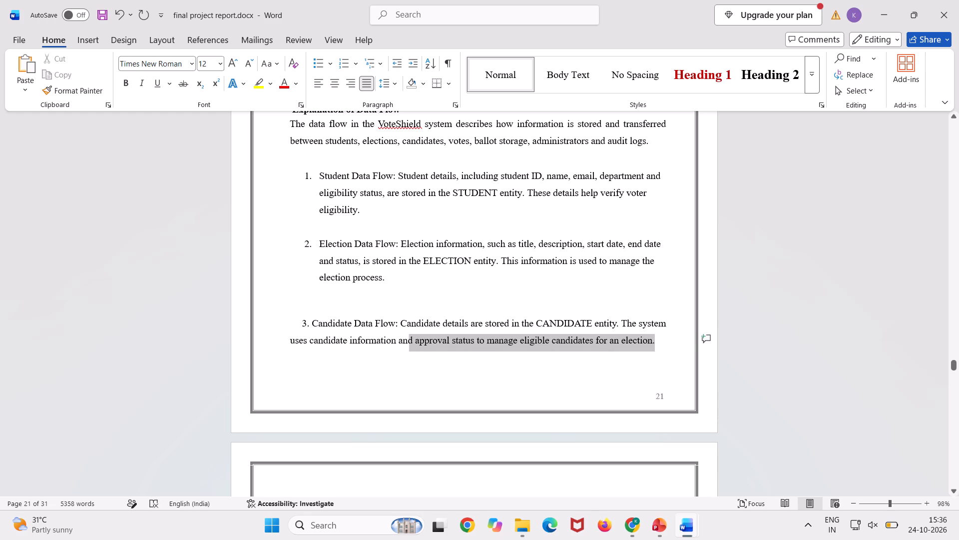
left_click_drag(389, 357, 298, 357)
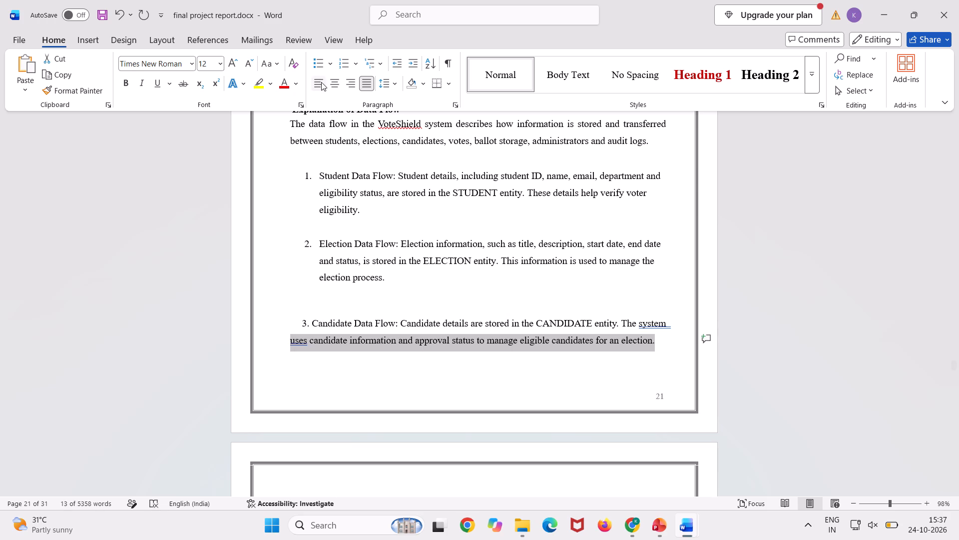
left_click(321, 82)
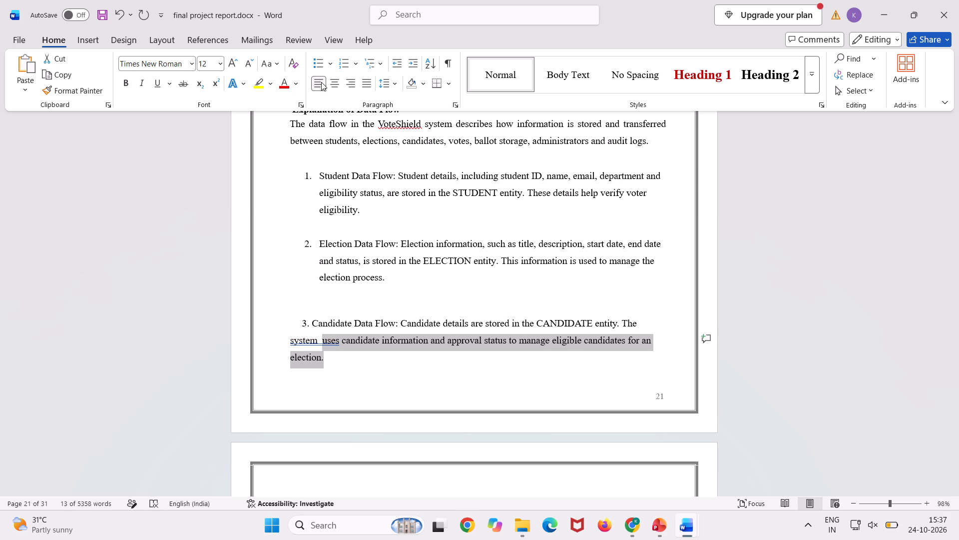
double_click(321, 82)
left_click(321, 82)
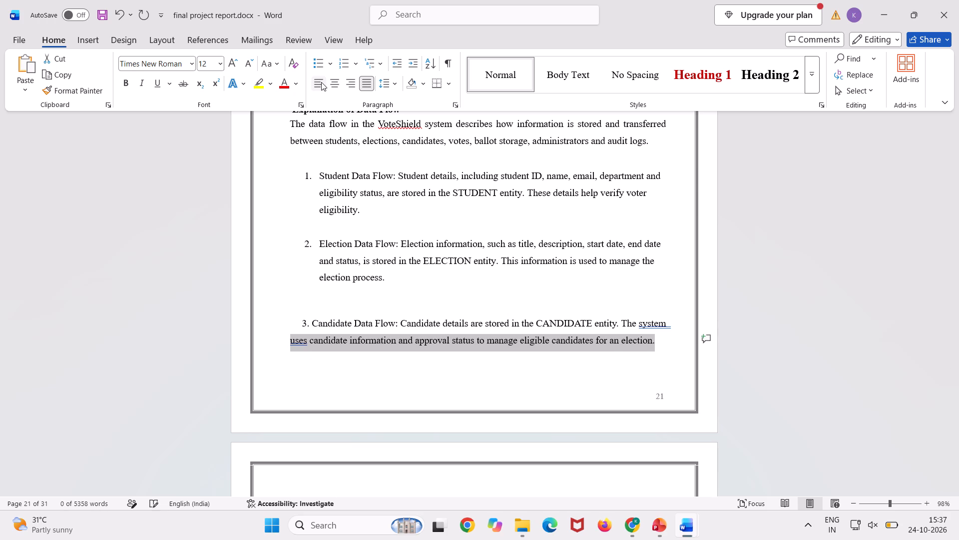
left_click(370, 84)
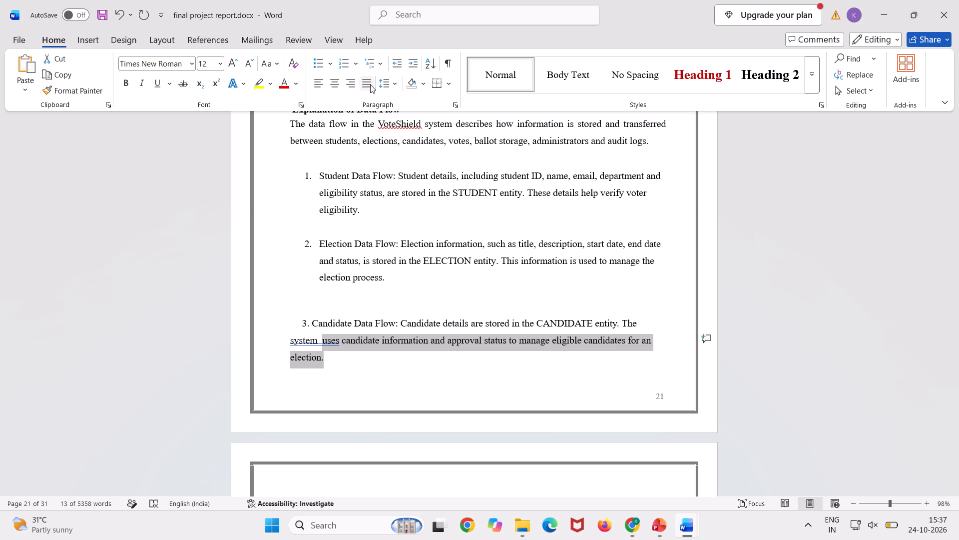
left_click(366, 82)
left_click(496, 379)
Insert blank lines after item 4 Voting Data Flow and item 5 Ballot Storage Data Flow, undoing item 5's automatic list formatting.
scroll(496, 379, "up", 1)
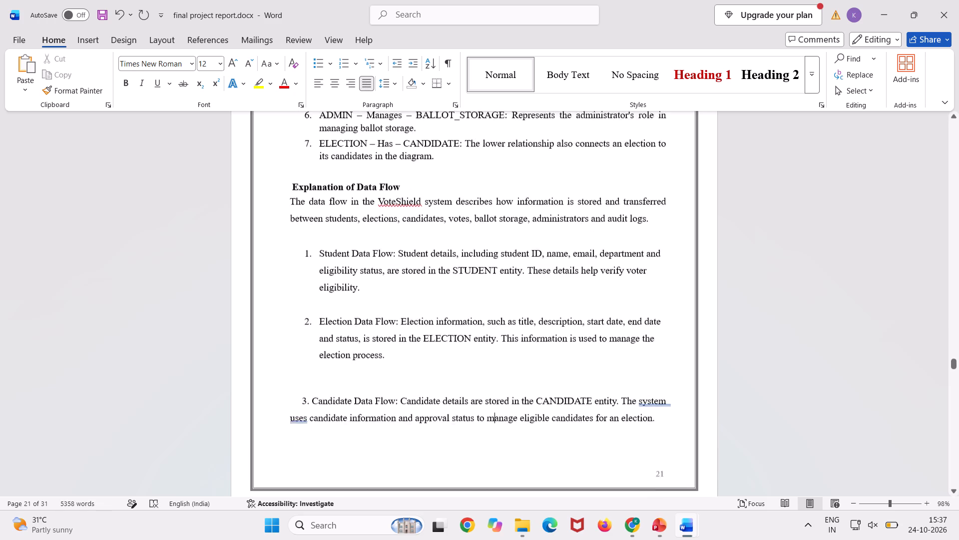
scroll(496, 379, "up", 1)
scroll(496, 379, "down", 3)
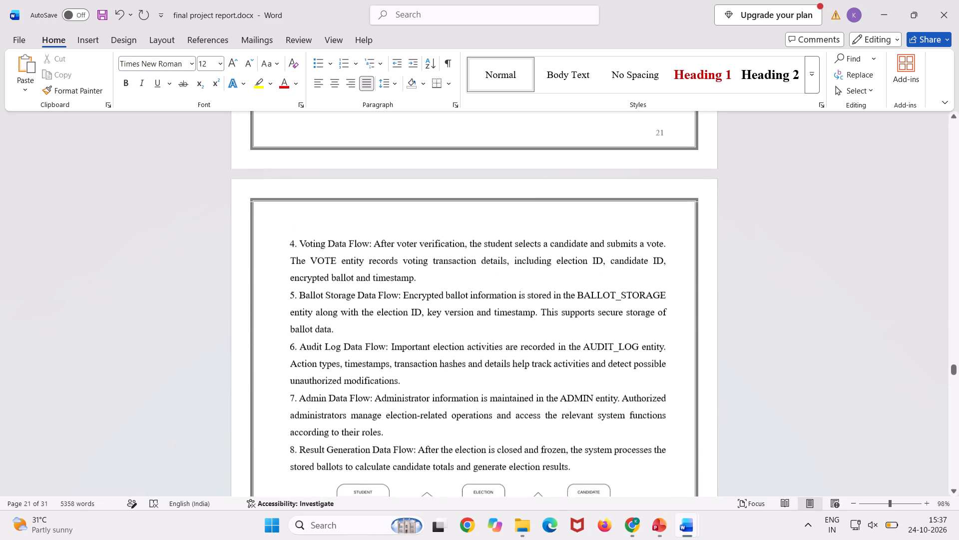
left_click(417, 269)
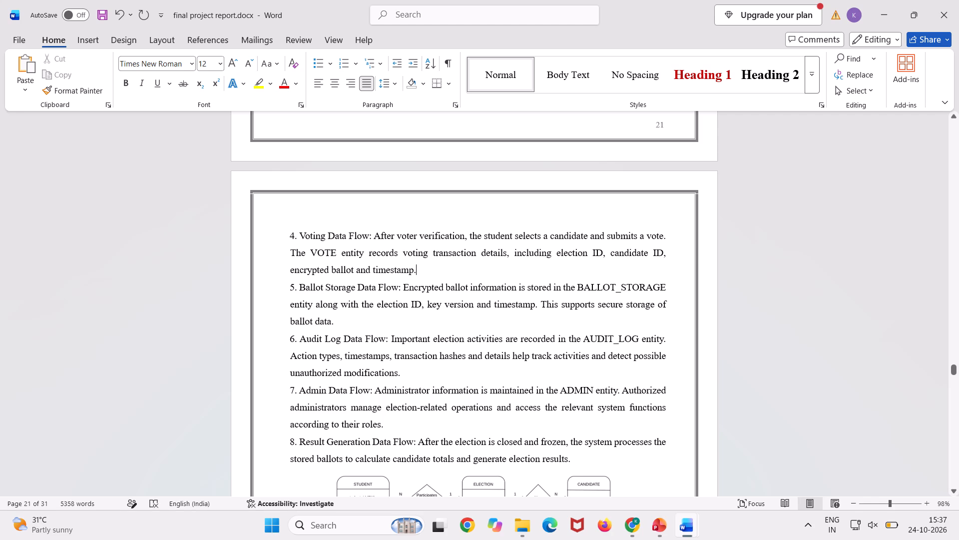
key("Return")
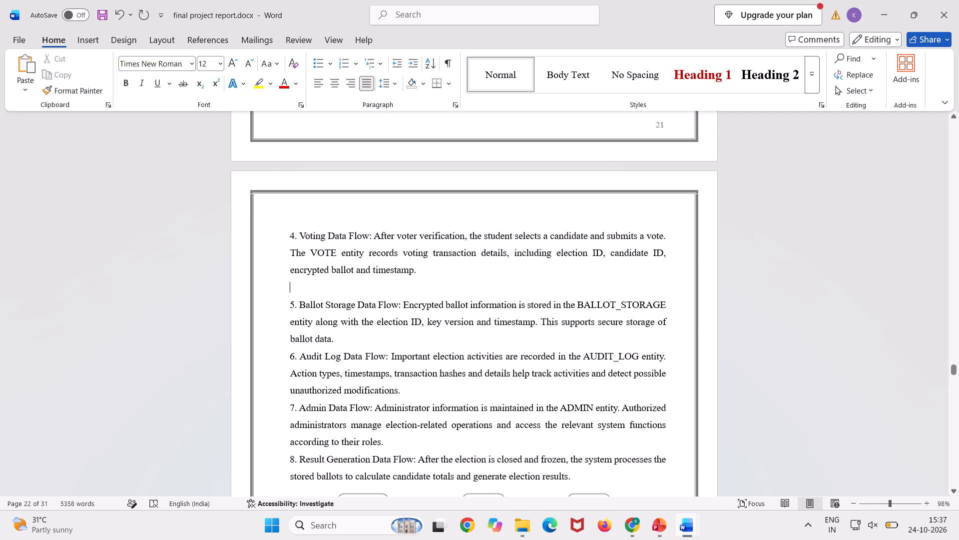
left_click(349, 343)
key("Return")
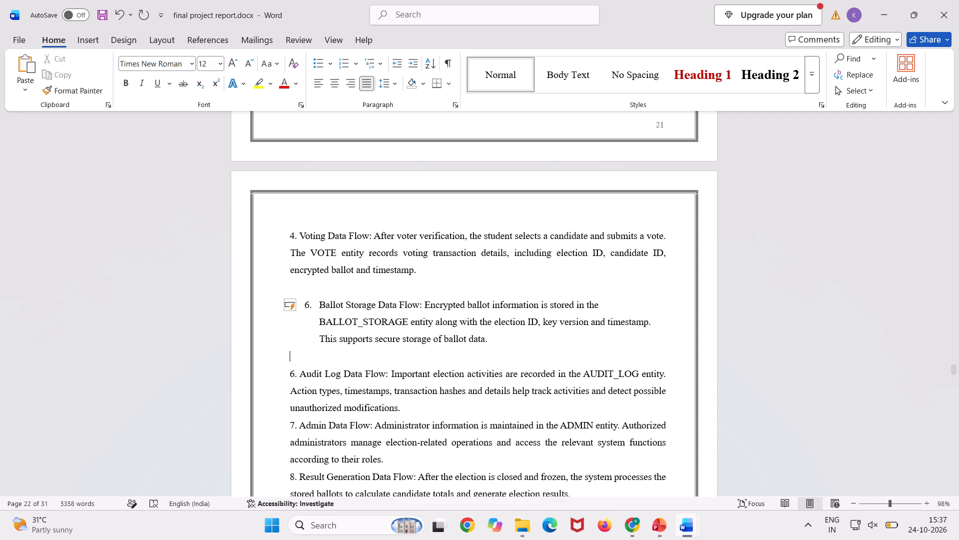
scroll(349, 343, "down", 1)
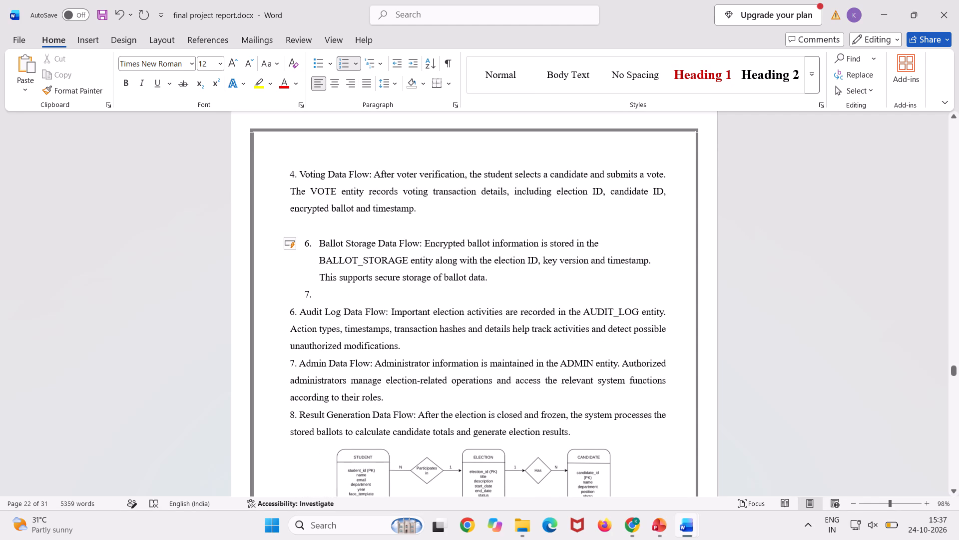
key("ctrl+z")
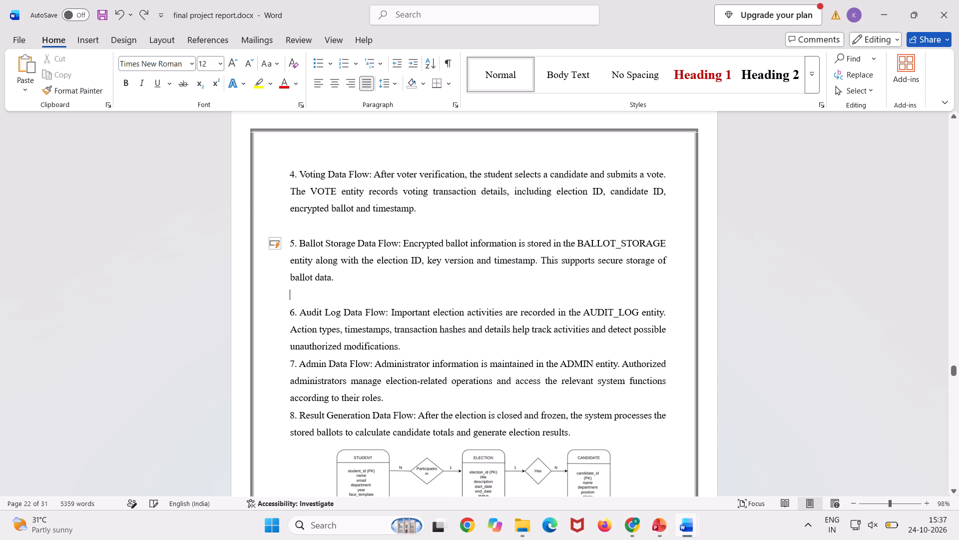
Insert a blank line after item 6, Audit Log Data Flow, undoing the automatic list formatting to keep its original number.
left_click(408, 349)
key("Return")
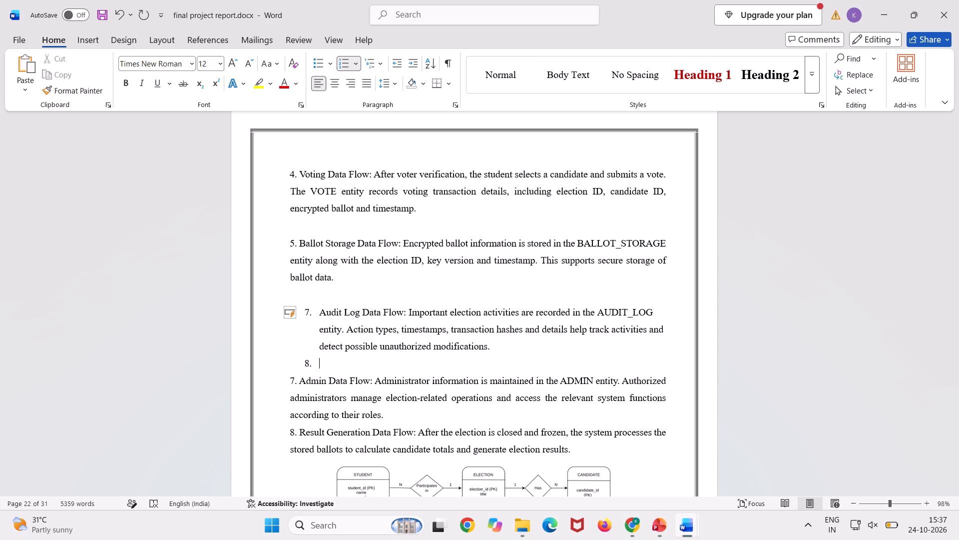
key("BackSpace")
key("BackSpace")
key("BackSpace")
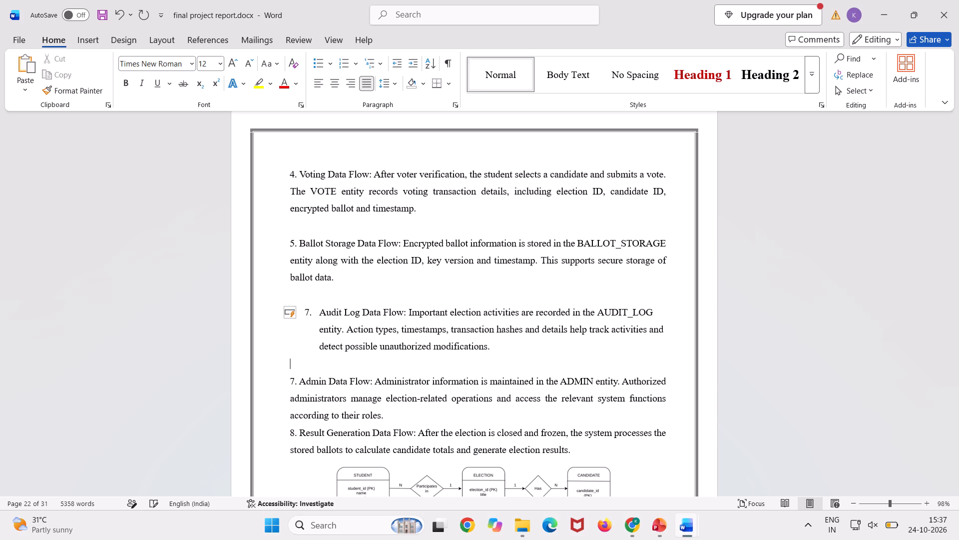
key("ctrl+z")
key("ctrl+z")
key("ctrl+z")
key("ctrl+z")
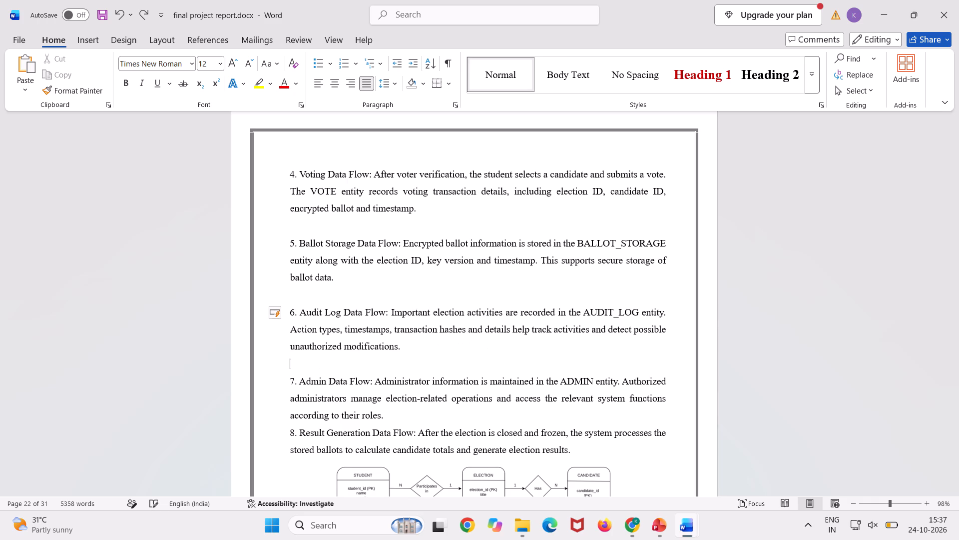
Add a new line after item 7, Admin Data Flow.
scroll(408, 349, "down", 1)
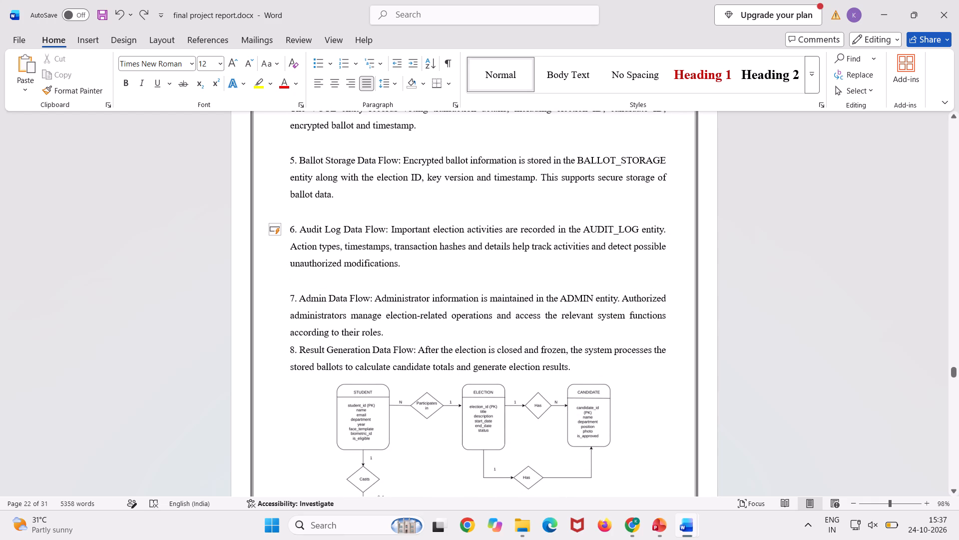
left_click(394, 335)
key("Return")
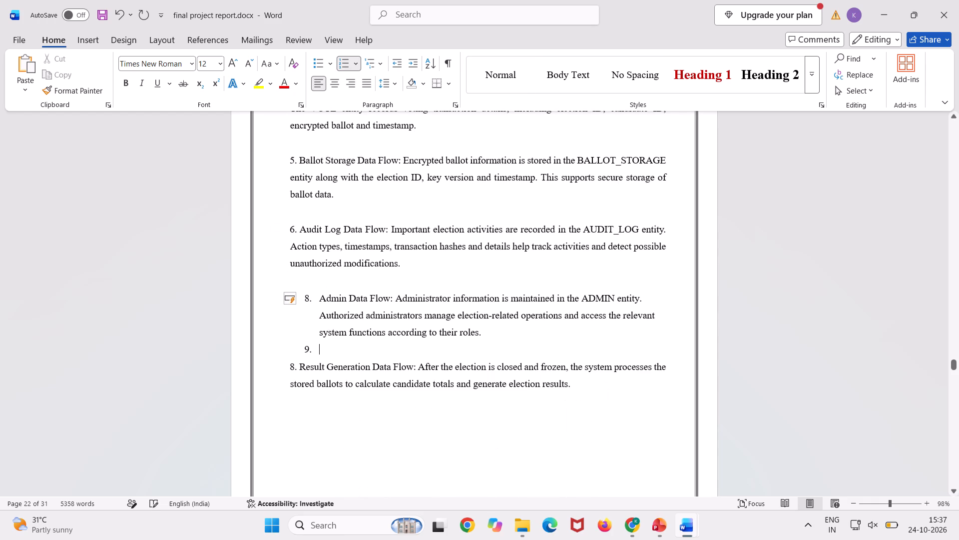
scroll(394, 335, "down", 3)
scroll(394, 335, "up", 5)
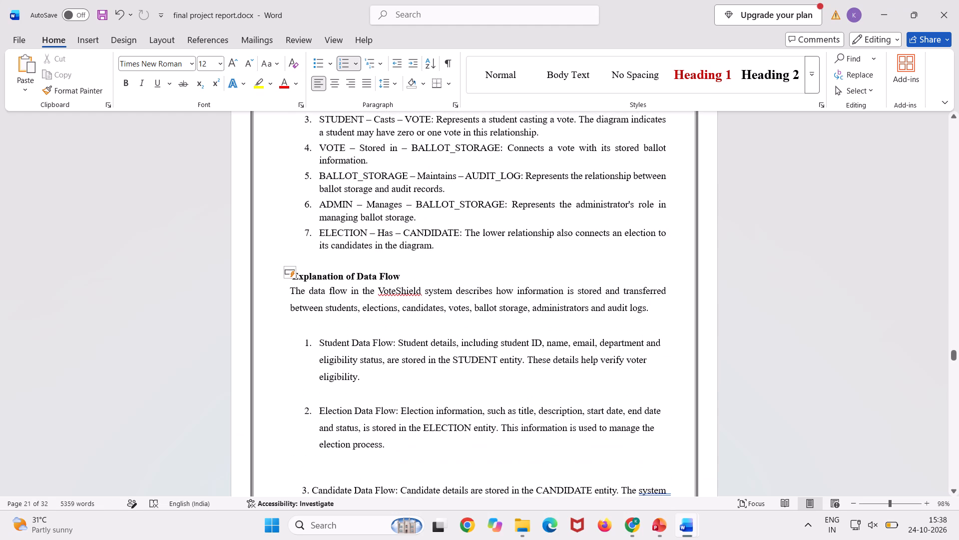
left_click_drag(303, 342, 402, 470)
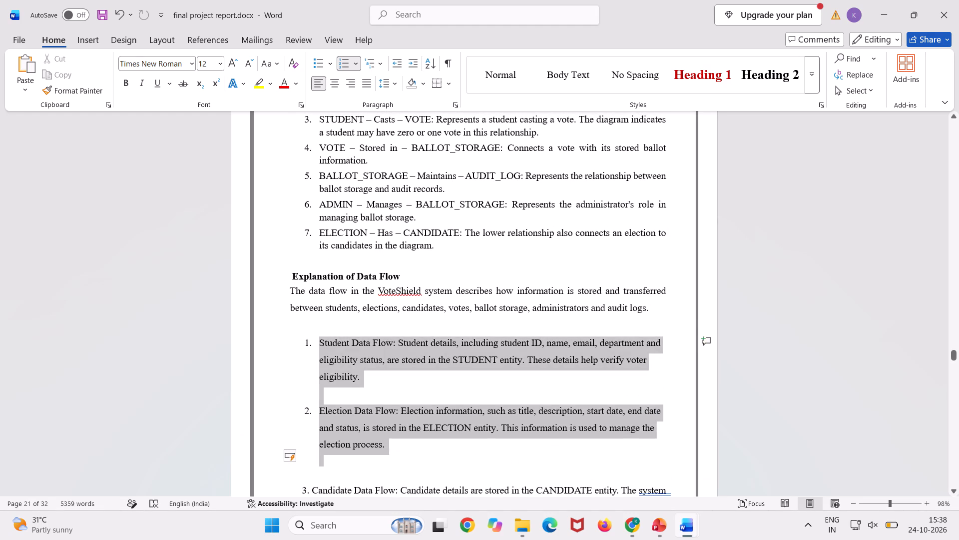
left_click_drag(402, 470, 480, 466)
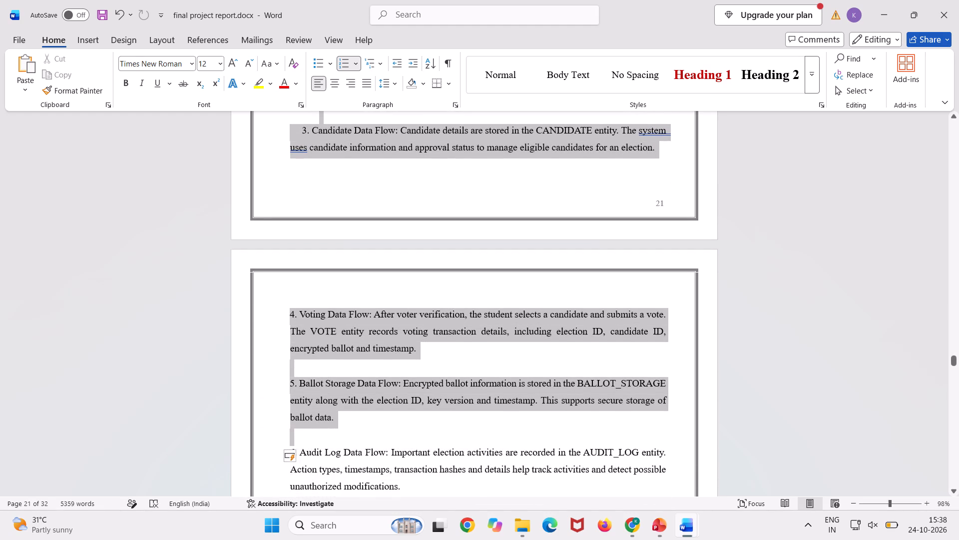
left_click_drag(480, 466, 576, 429)
key("ctrl+v")
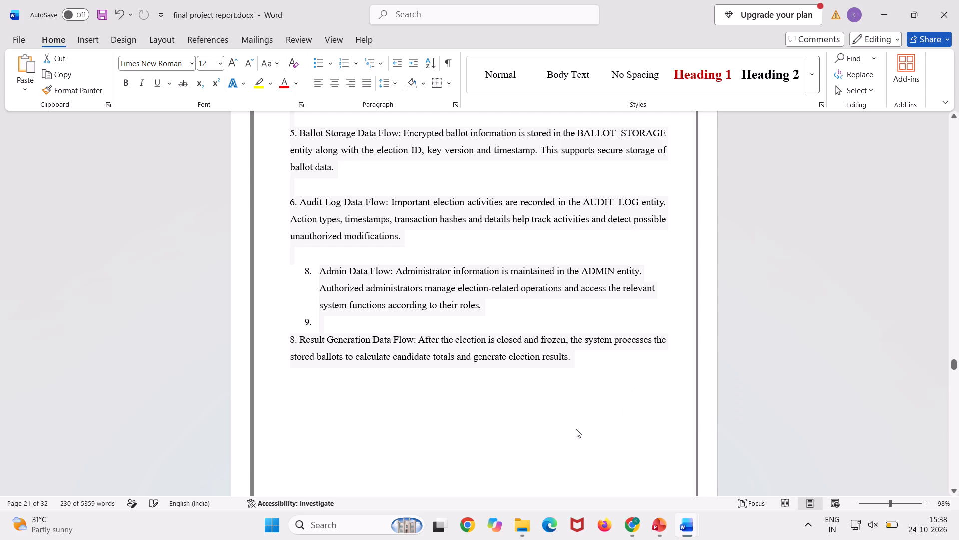
scroll(627, 306, "up", 3)
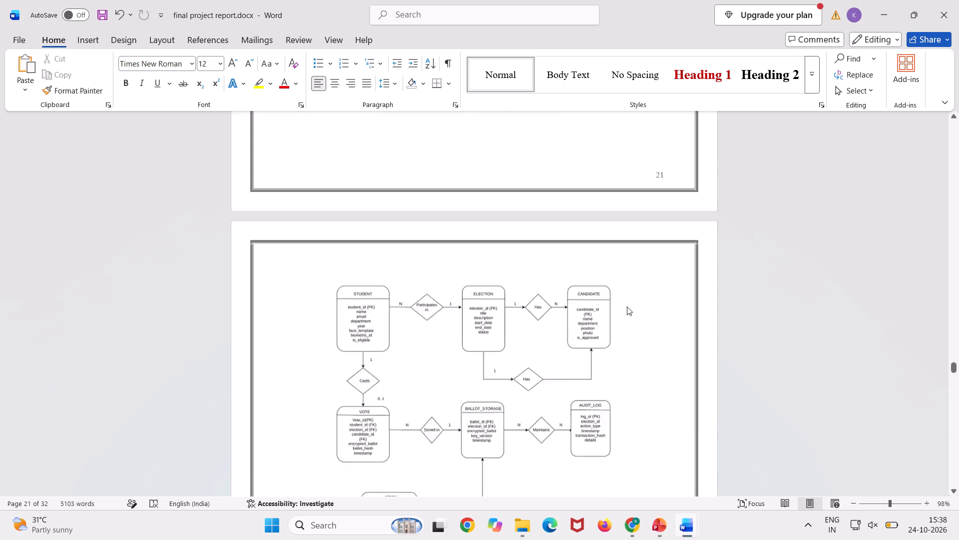
scroll(627, 306, "up", 3)
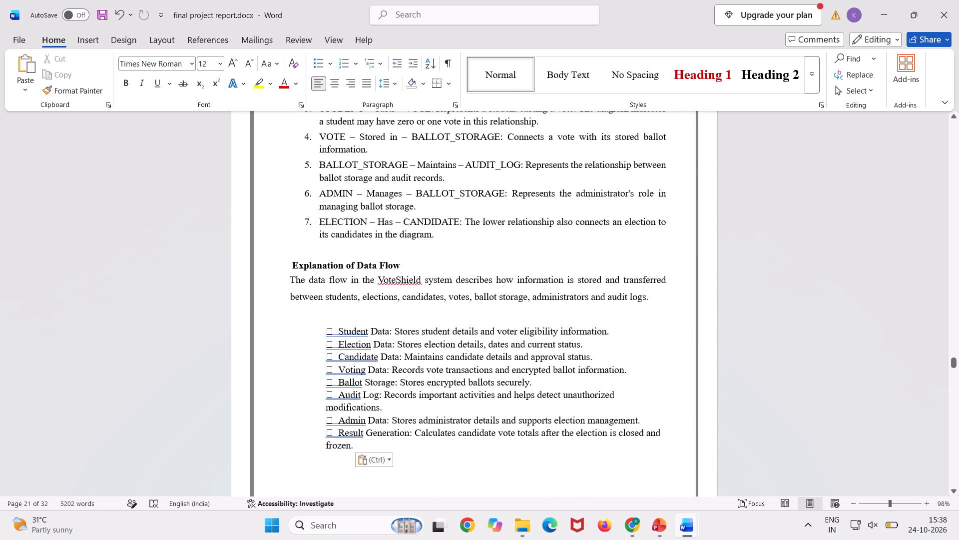
left_click(377, 446)
left_click(373, 457)
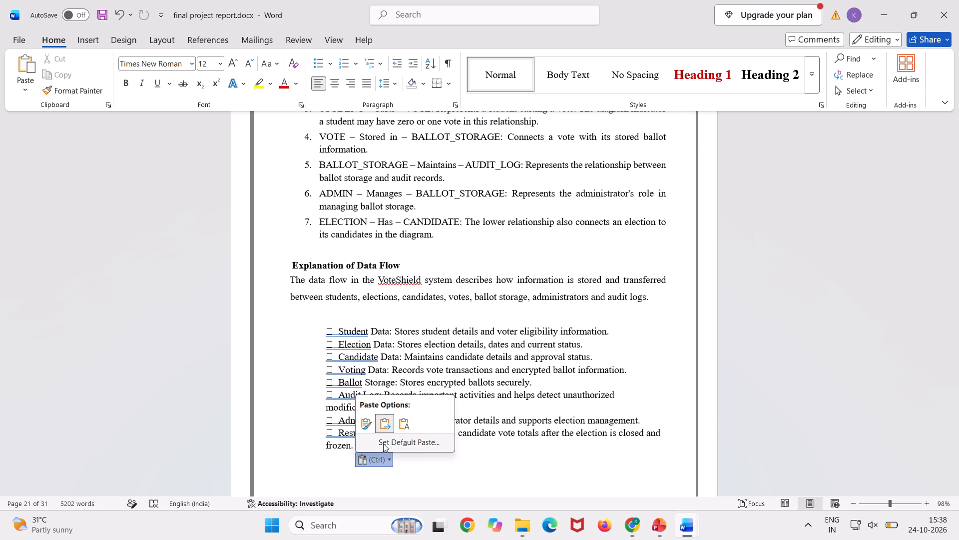
left_click(428, 468)
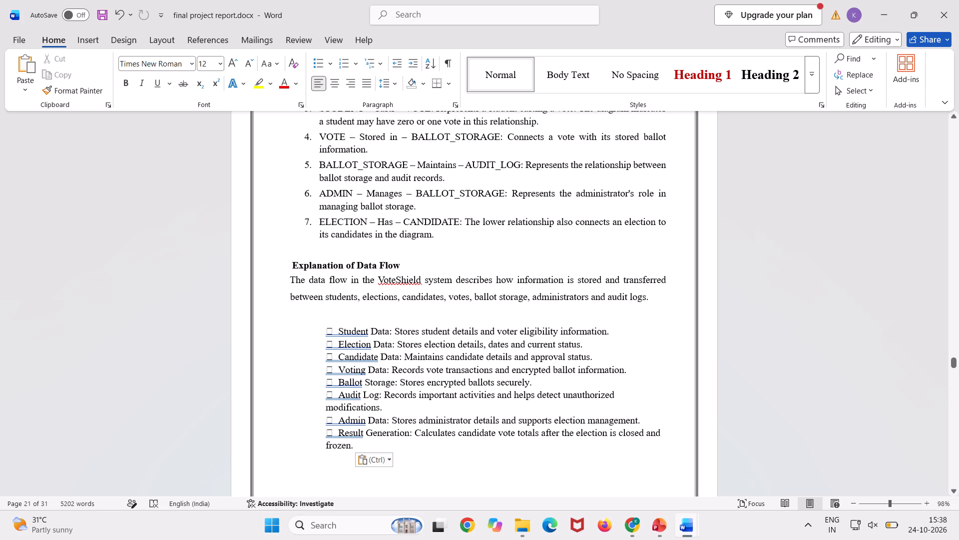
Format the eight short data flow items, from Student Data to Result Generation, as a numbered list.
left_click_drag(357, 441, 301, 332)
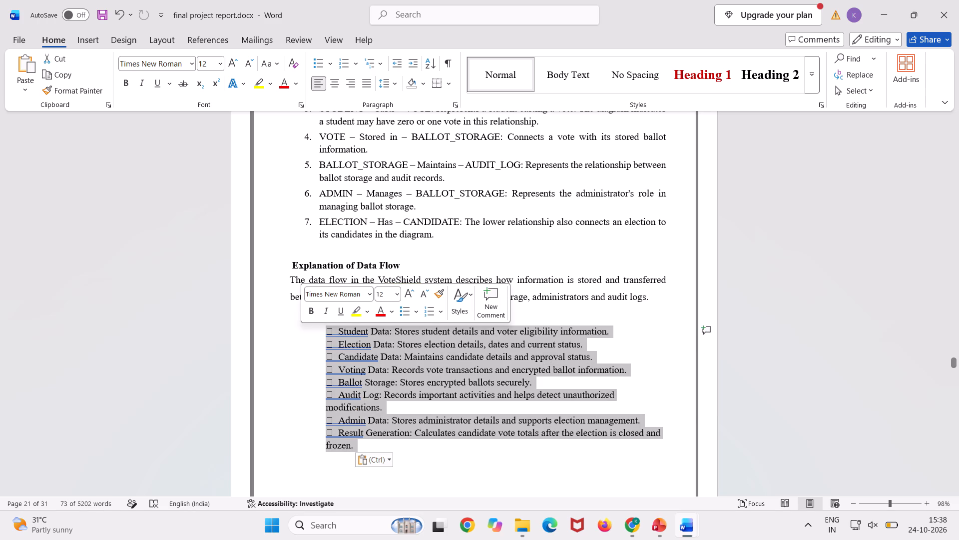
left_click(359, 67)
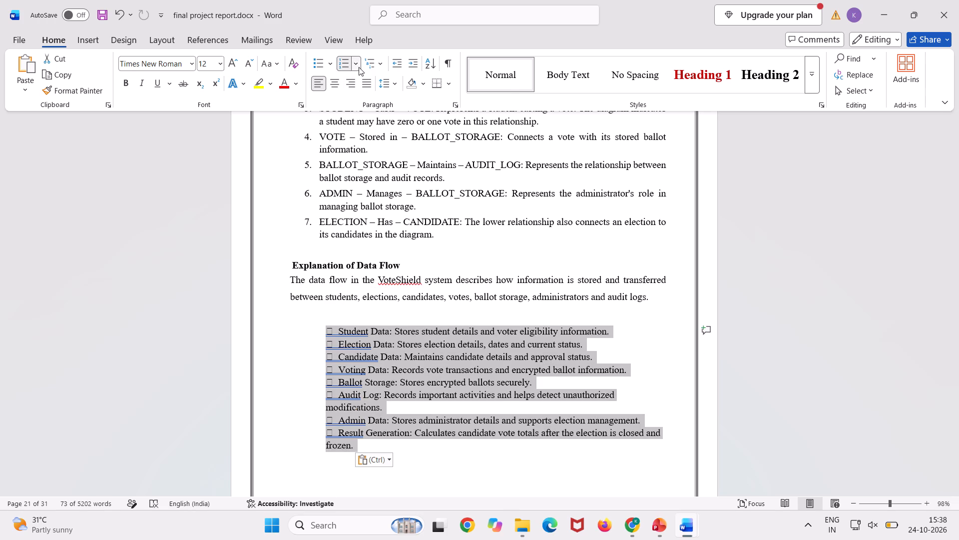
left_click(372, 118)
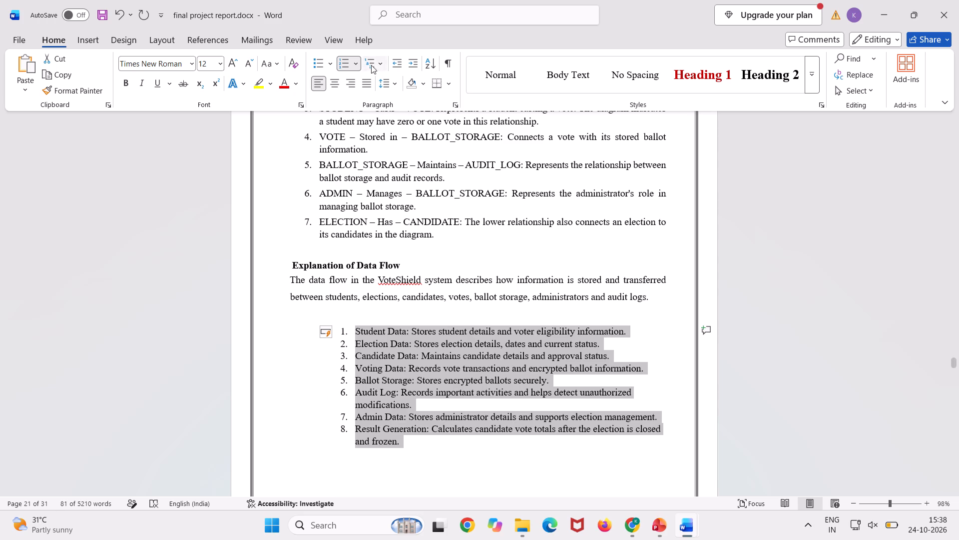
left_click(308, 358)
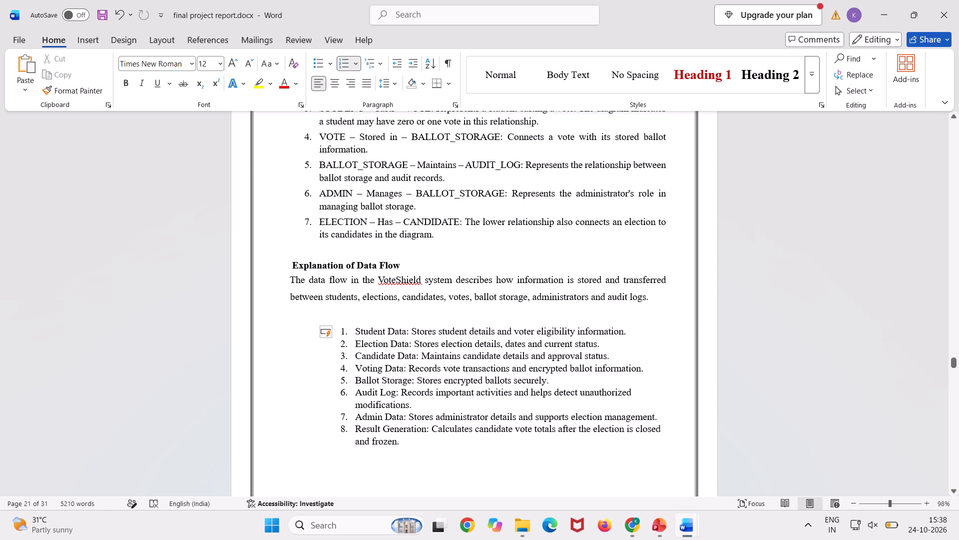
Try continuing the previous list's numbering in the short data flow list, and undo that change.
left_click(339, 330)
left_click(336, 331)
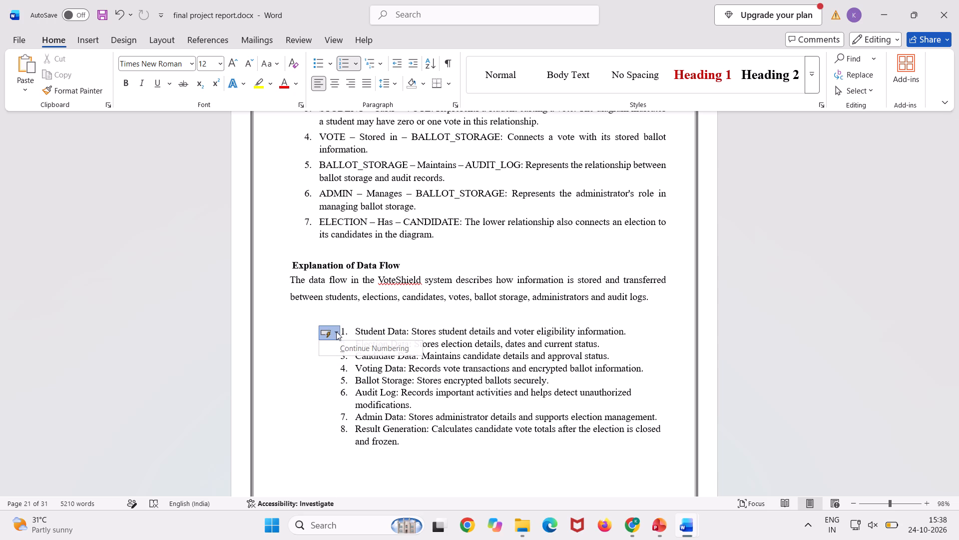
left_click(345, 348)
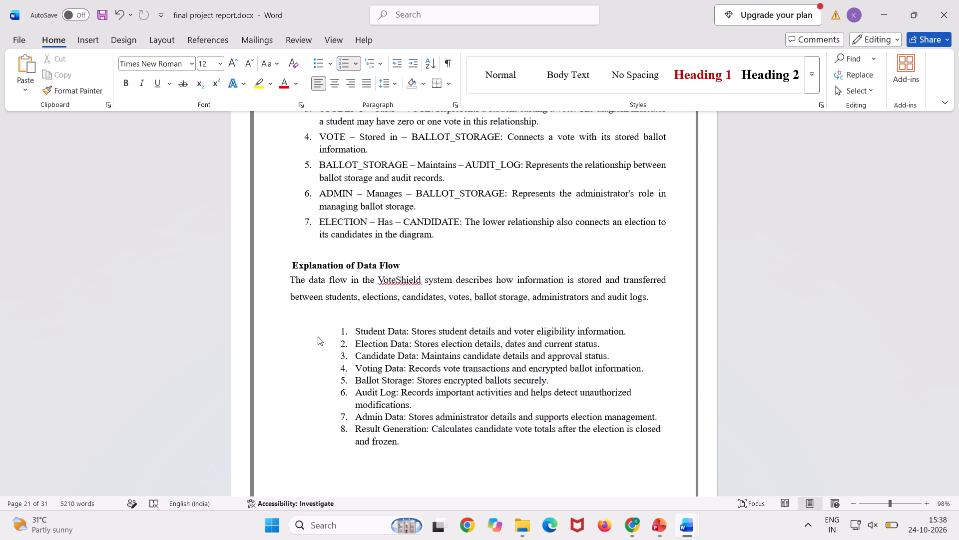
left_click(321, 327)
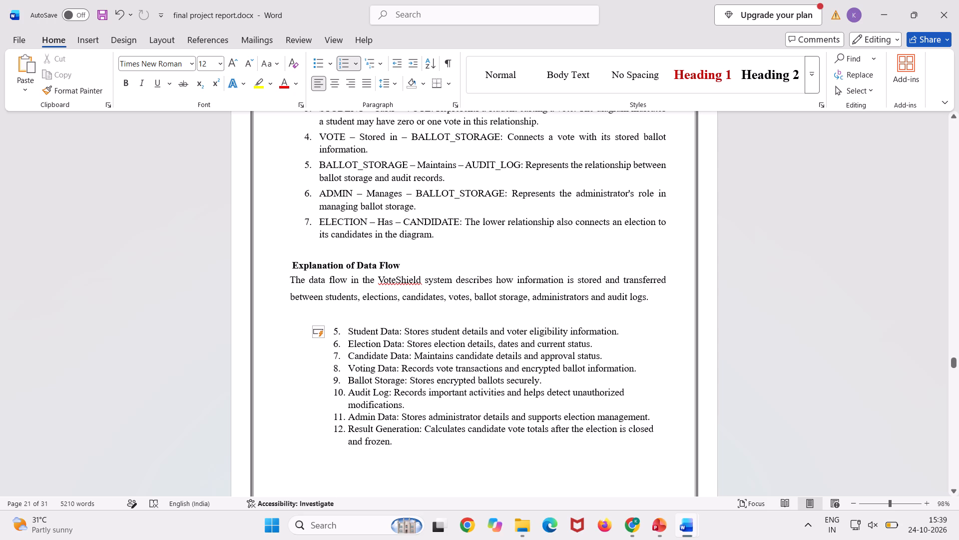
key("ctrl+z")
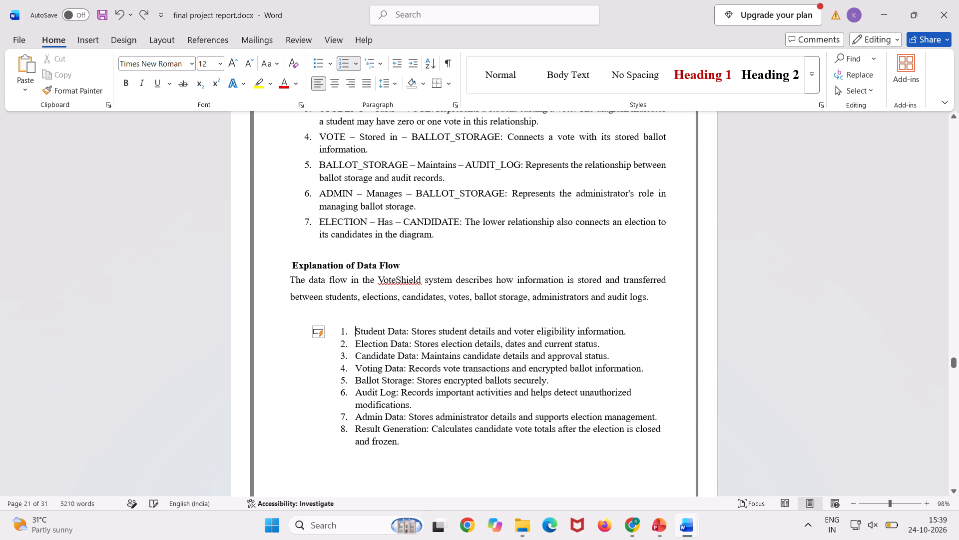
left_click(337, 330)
Convert the eight short data flow items from numbering to a round-bullet list.
left_click_drag(408, 446, 315, 330)
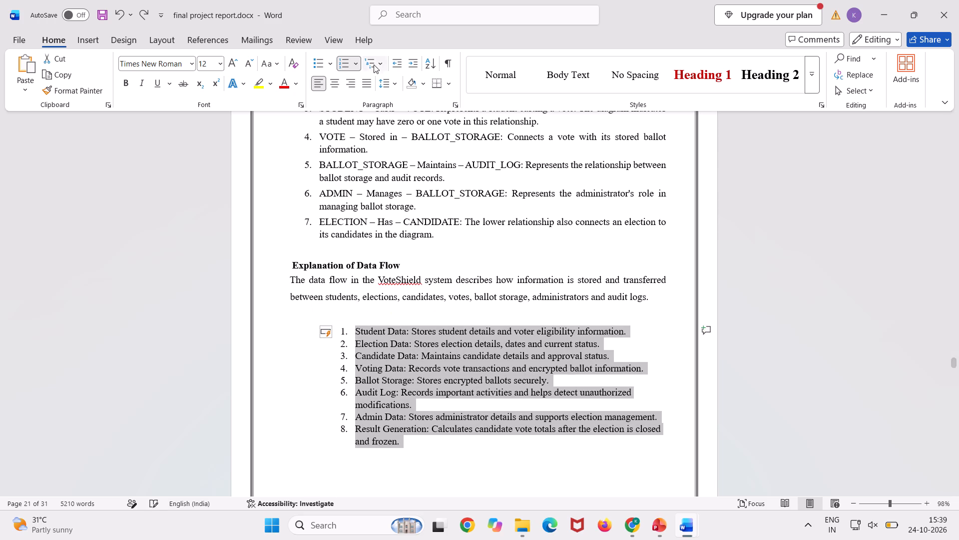
left_click(345, 63)
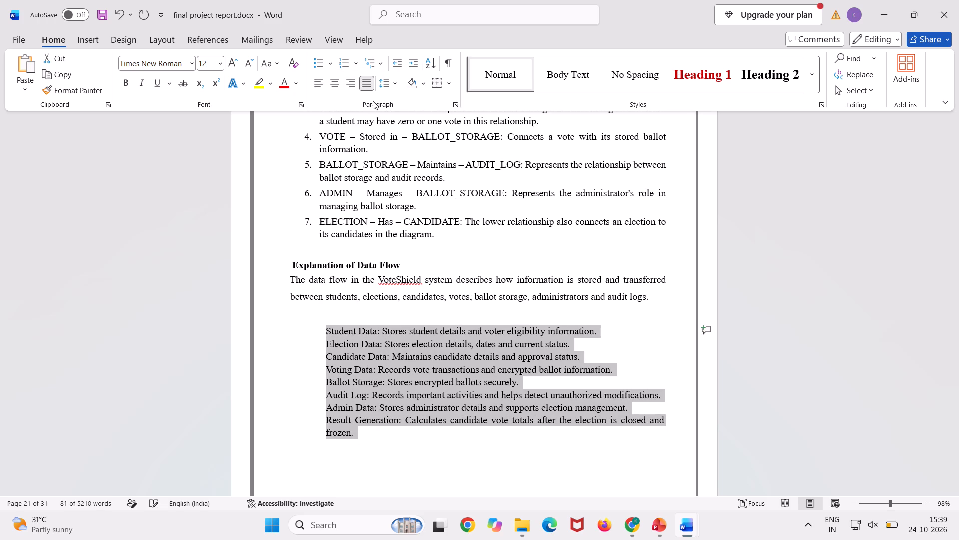
left_click(317, 62)
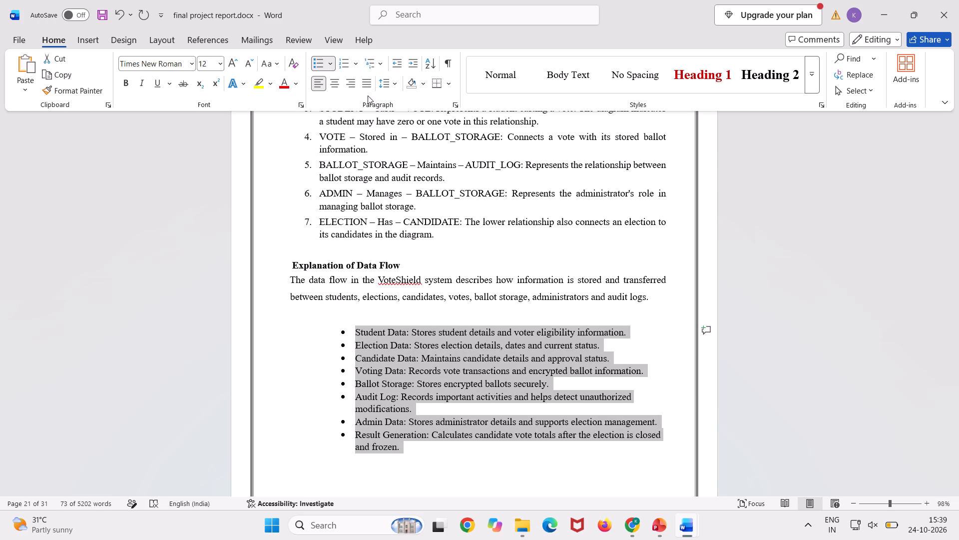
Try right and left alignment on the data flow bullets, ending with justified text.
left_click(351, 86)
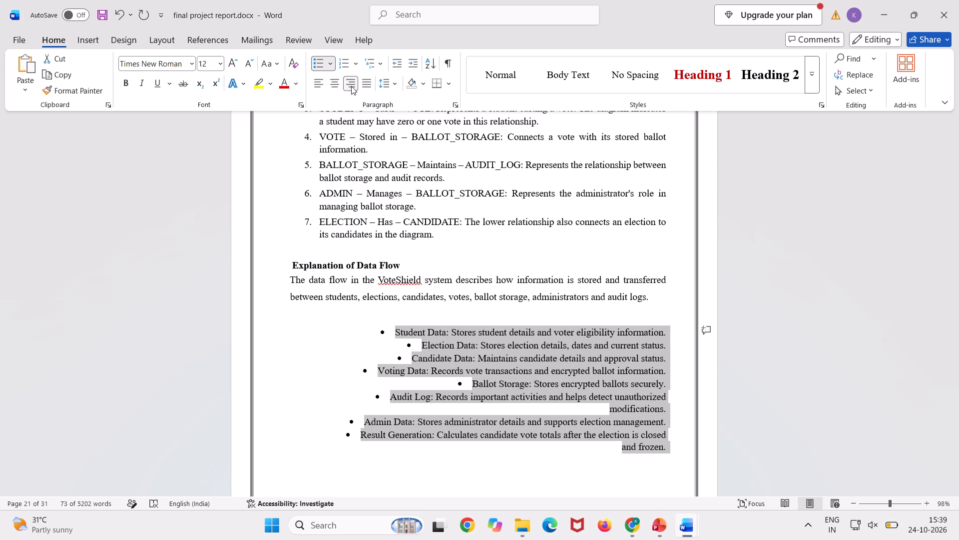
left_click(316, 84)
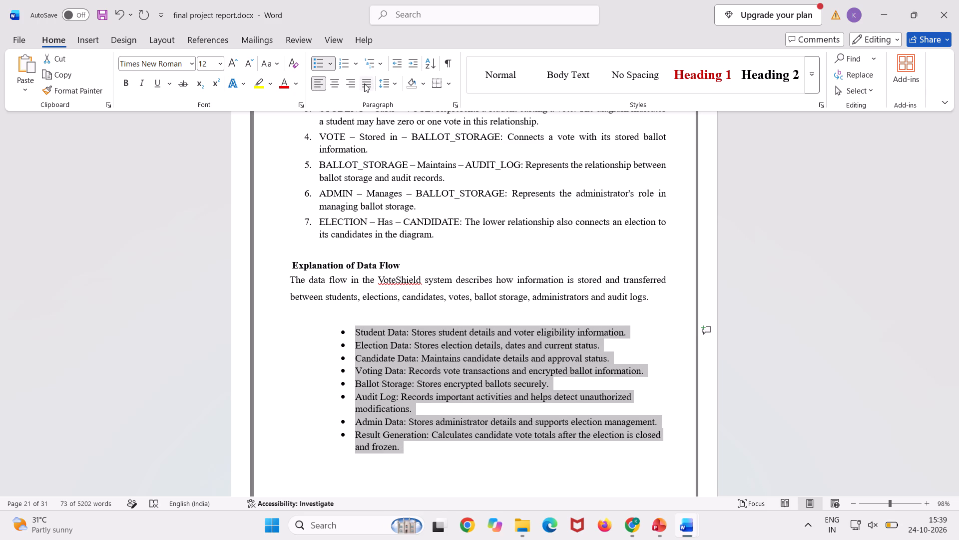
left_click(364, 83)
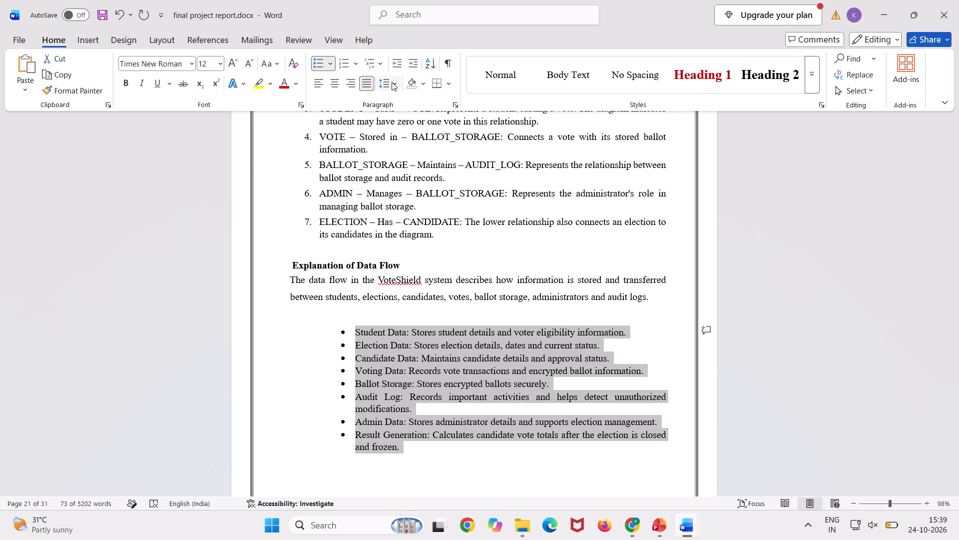
Slightly increase the line spacing of the bulleted data flow list.
left_click(392, 82)
left_click(405, 115)
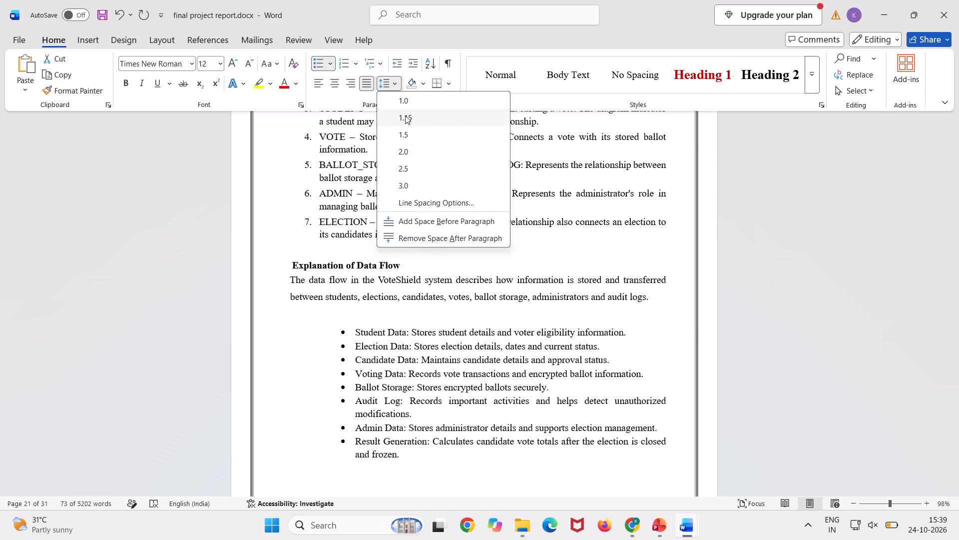
left_click(437, 470)
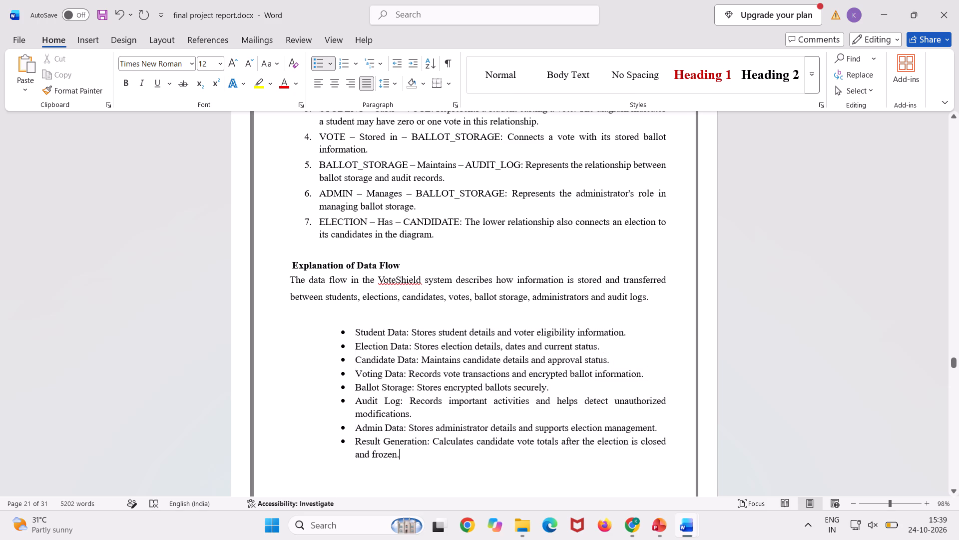
Left-align all eight bullets of the data flow list, from Student Data to Result Generation.
left_click(331, 439)
key("Left")
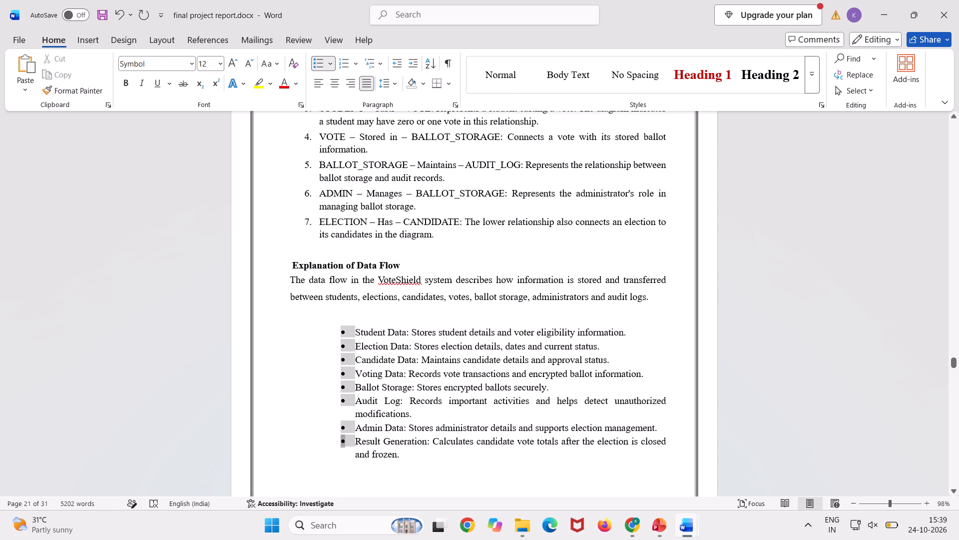
key("Left")
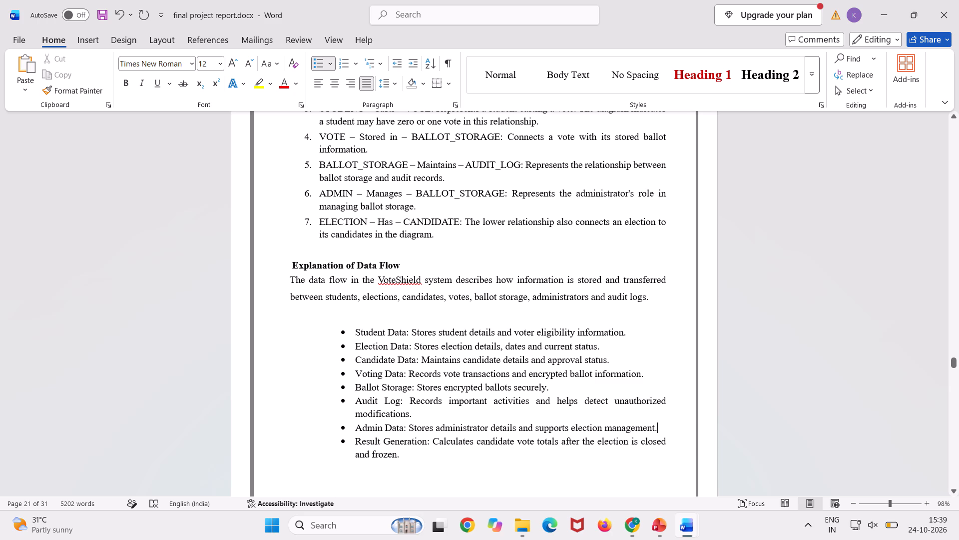
left_click_drag(336, 328, 475, 484)
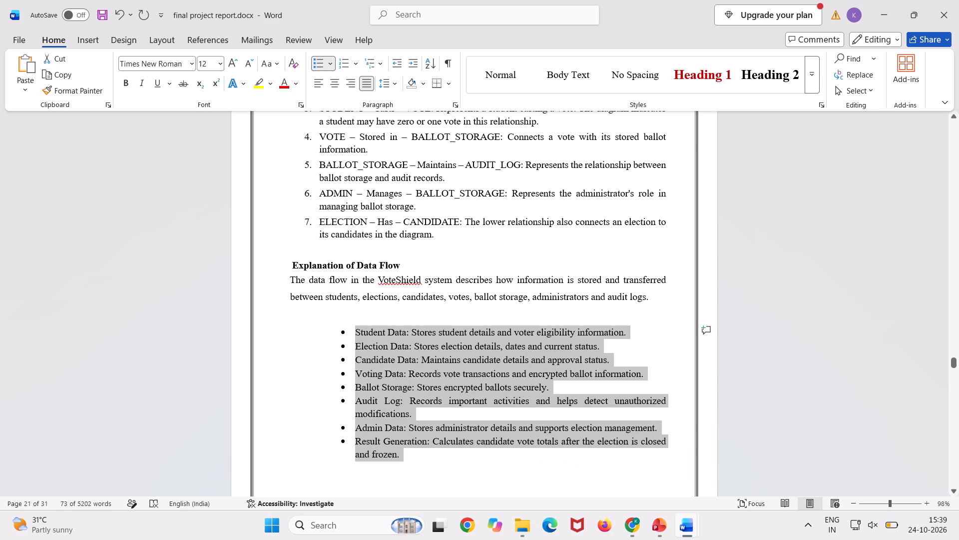
left_click(315, 80)
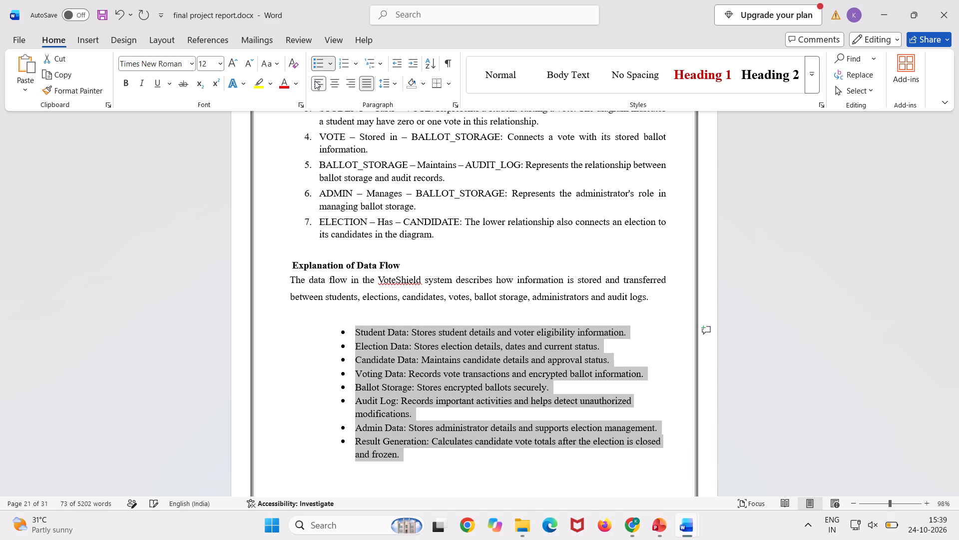
left_click(315, 80)
left_click(315, 80)
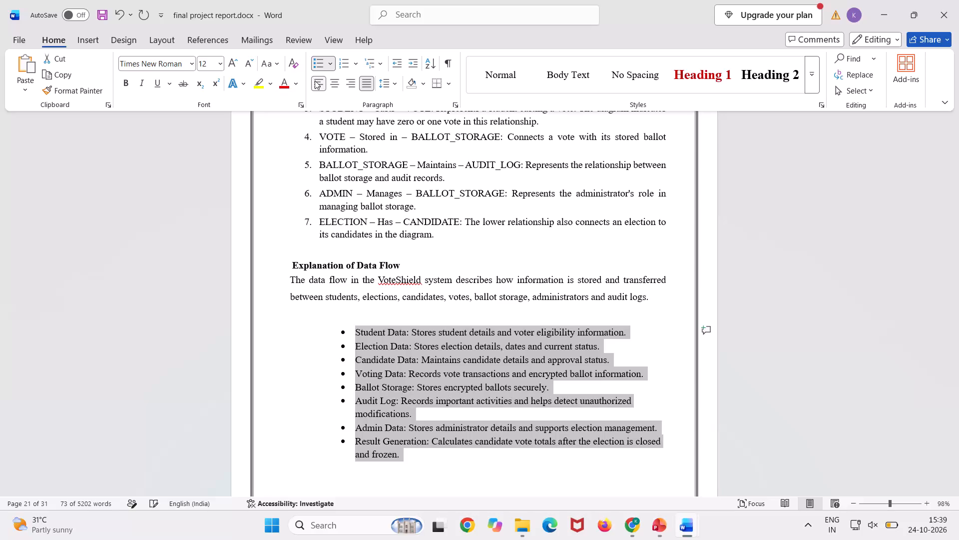
left_click(315, 80)
left_click(368, 84)
left_click(424, 458)
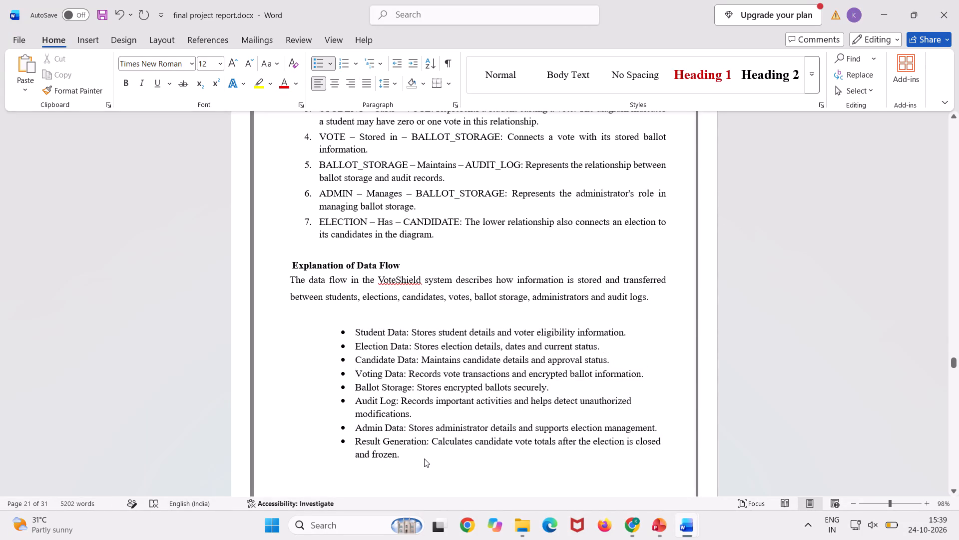
scroll(424, 458, "down", 3)
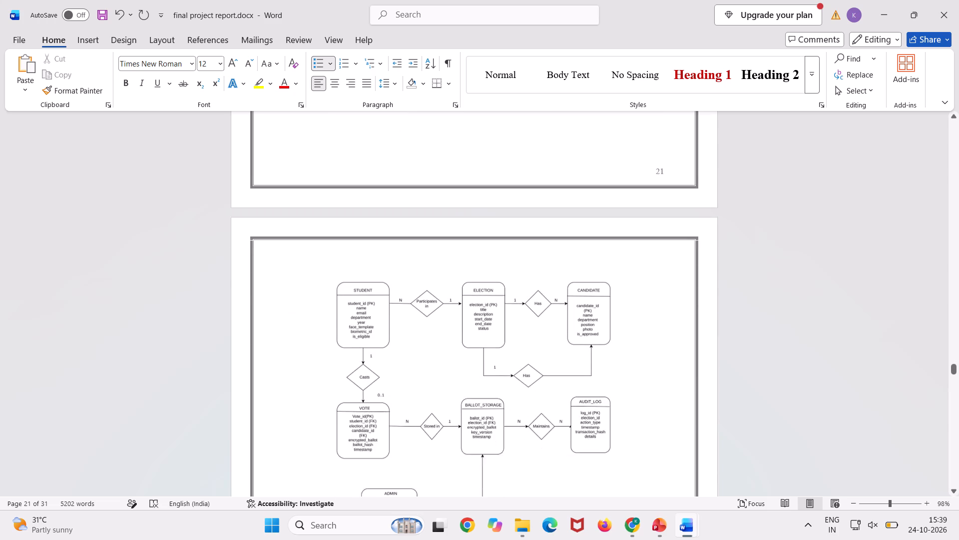
Review the rest of the report from the new ER diagram through the table explanations, Chapter 4 plan and References for outdated content.
scroll(424, 458, "down", 3)
scroll(424, 458, "up", 1)
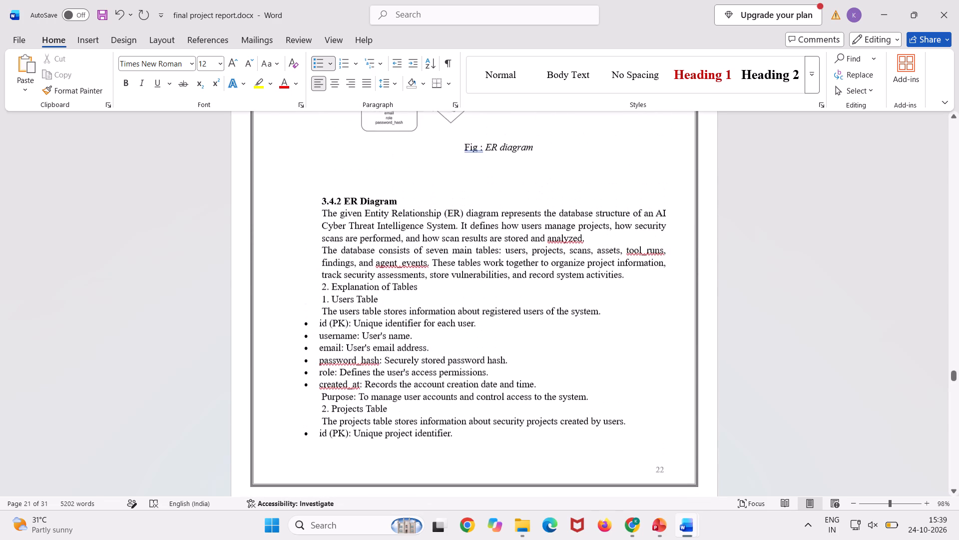
scroll(424, 458, "down", 3)
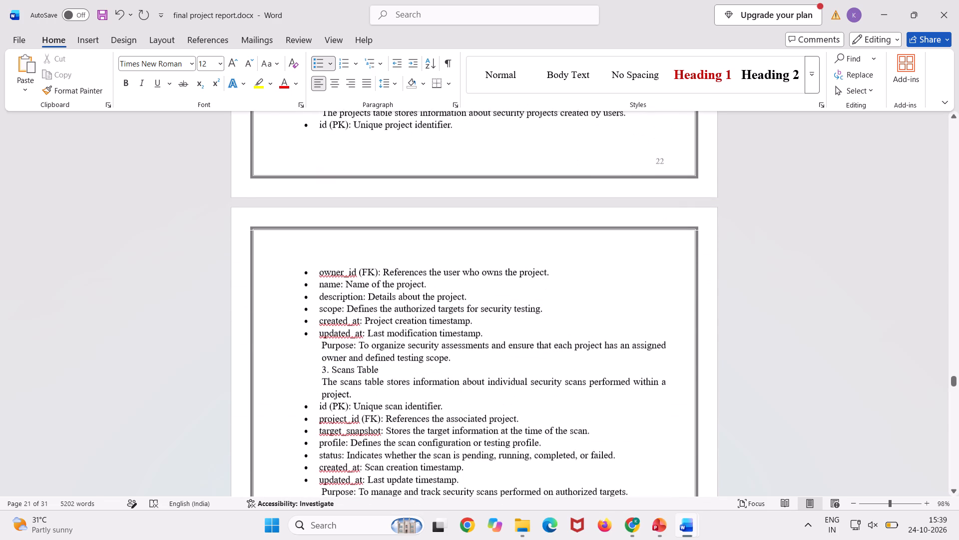
scroll(424, 458, "down", 2)
scroll(424, 458, "up", 6)
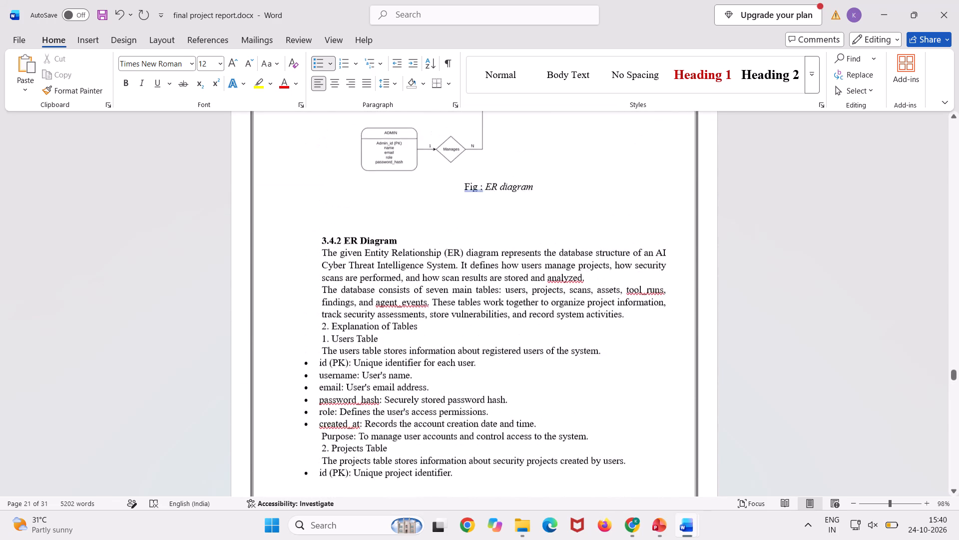
scroll(424, 458, "up", 2)
scroll(424, 458, "down", 3)
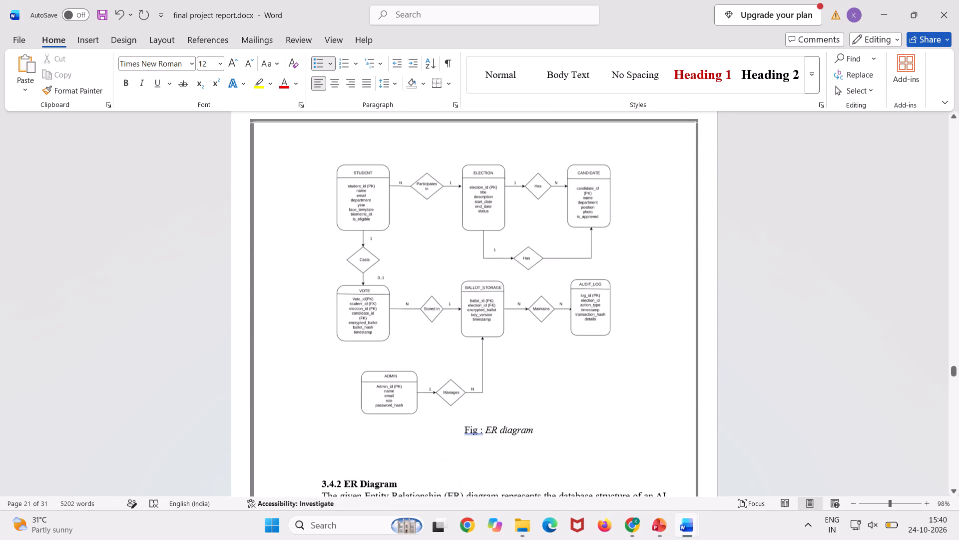
scroll(424, 458, "down", 3)
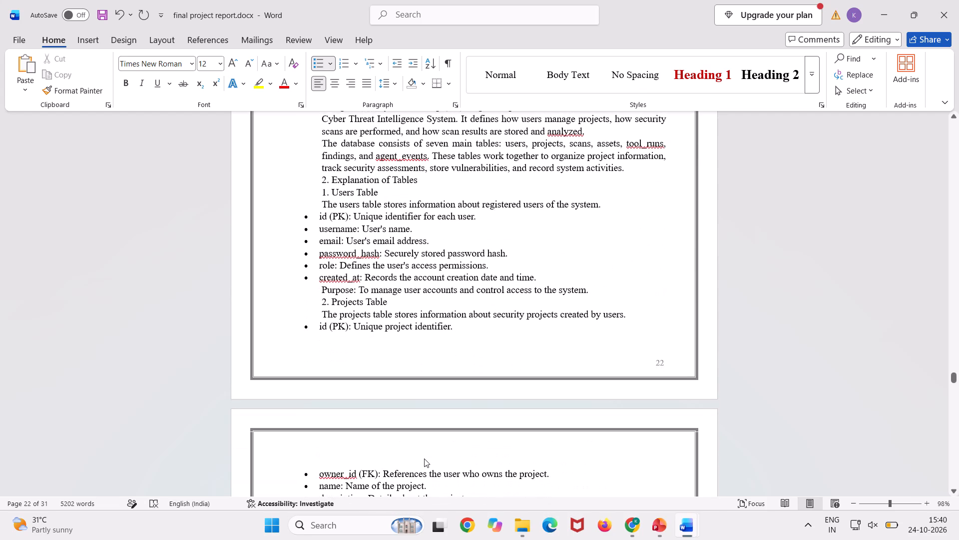
scroll(423, 452, "down", 3)
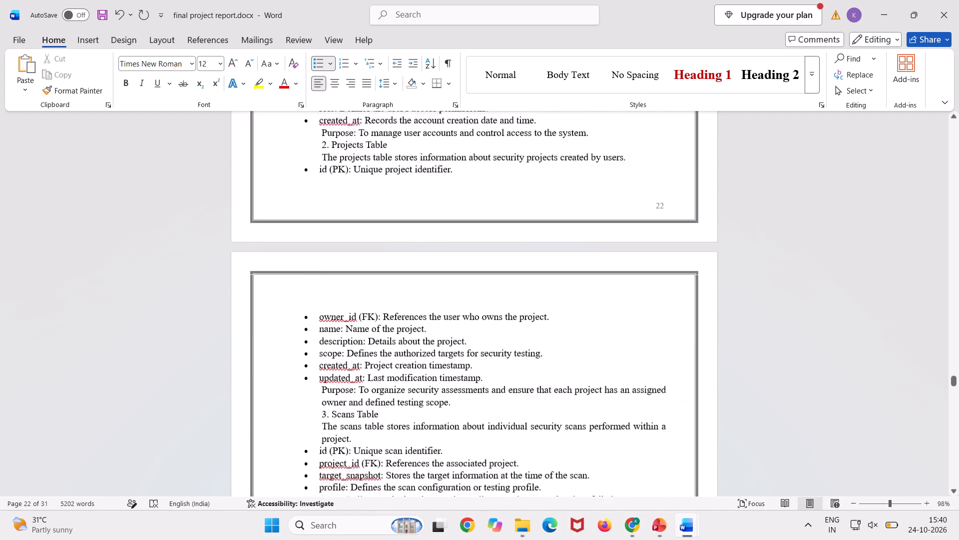
scroll(422, 449, "down", 3)
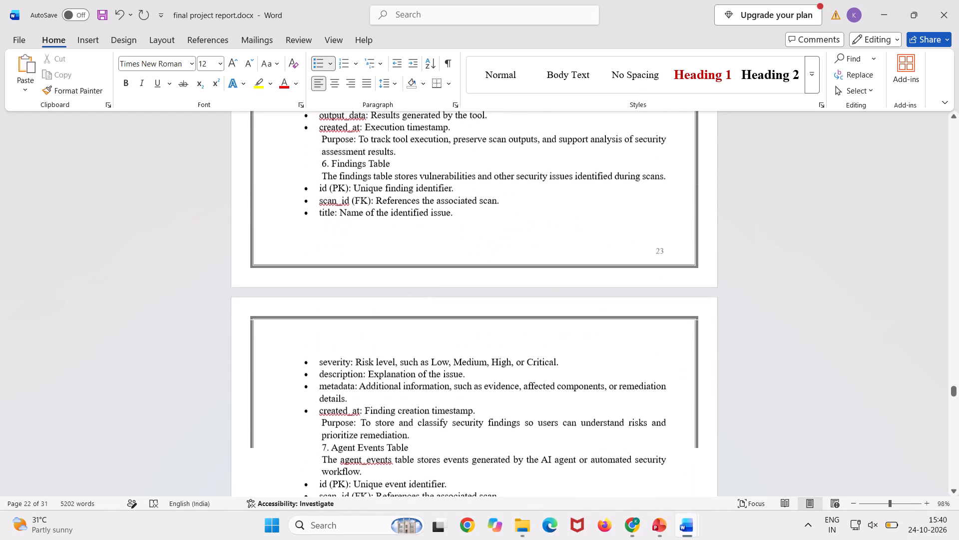
scroll(422, 449, "down", 3)
scroll(422, 449, "up", 1)
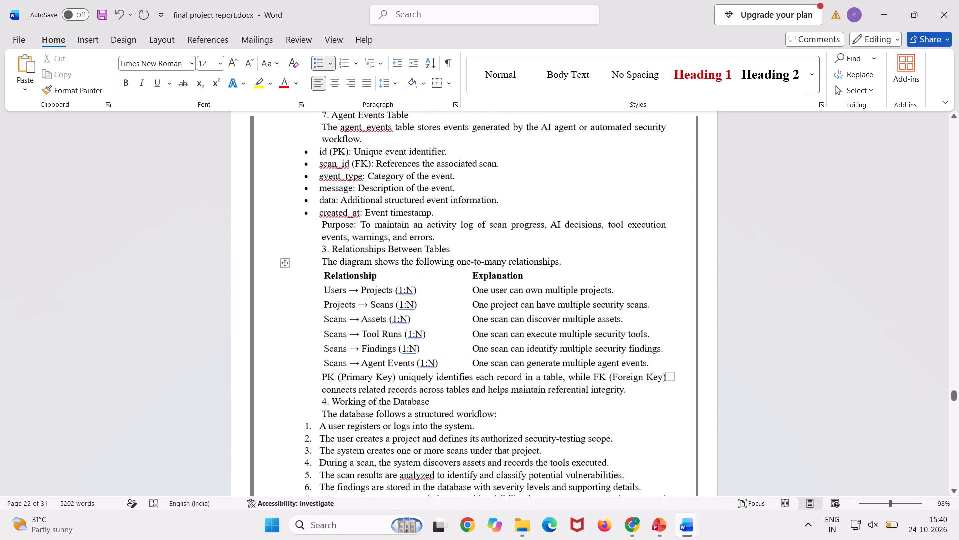
scroll(422, 449, "up", 1)
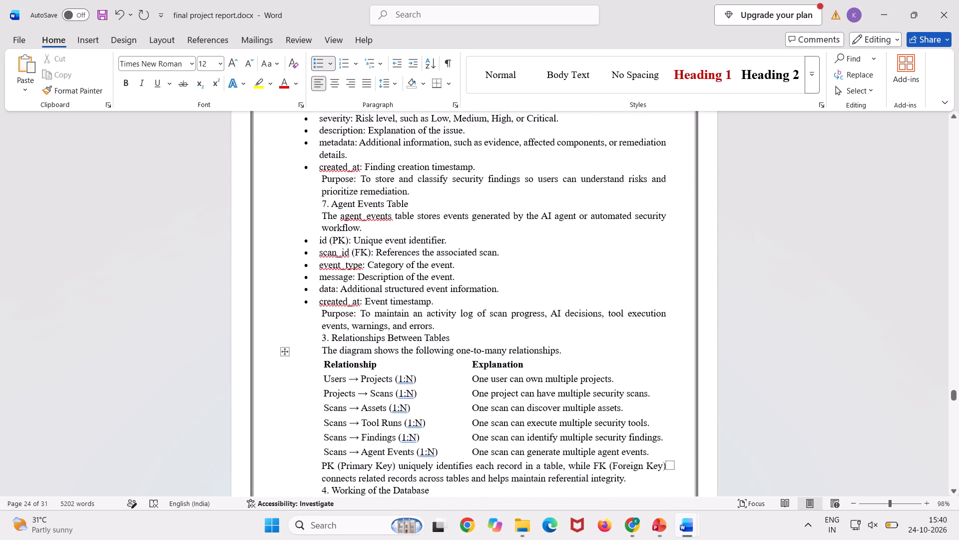
scroll(422, 449, "down", 3)
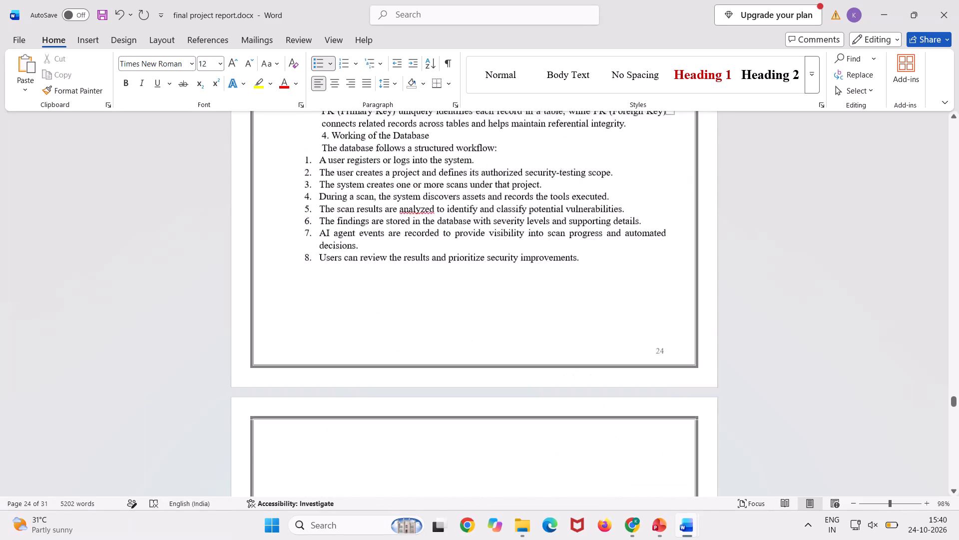
scroll(422, 449, "down", 6)
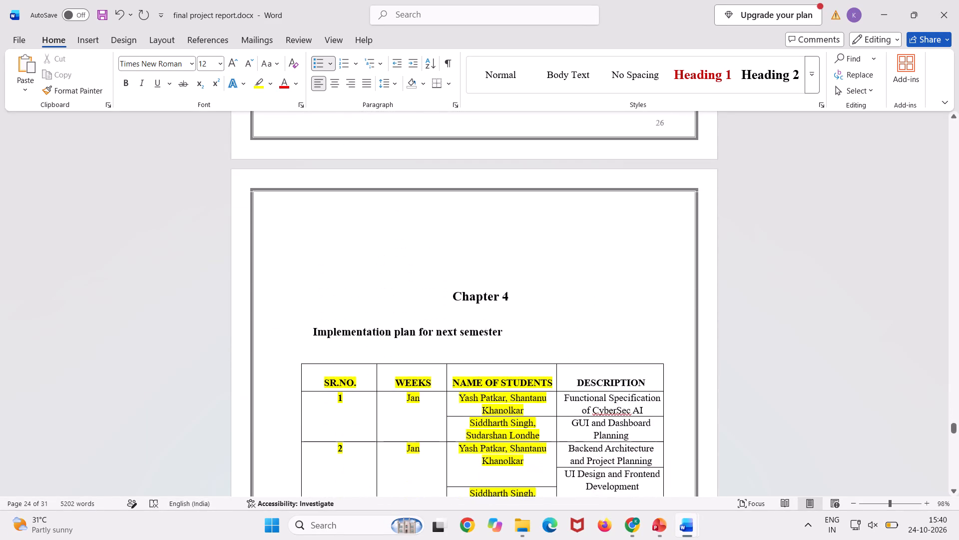
scroll(422, 449, "down", 4)
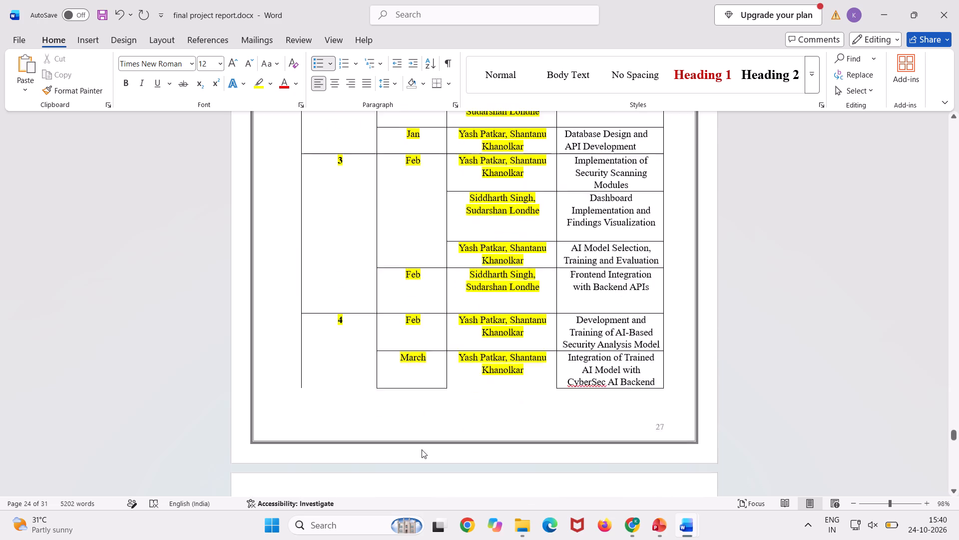
scroll(422, 449, "down", 4)
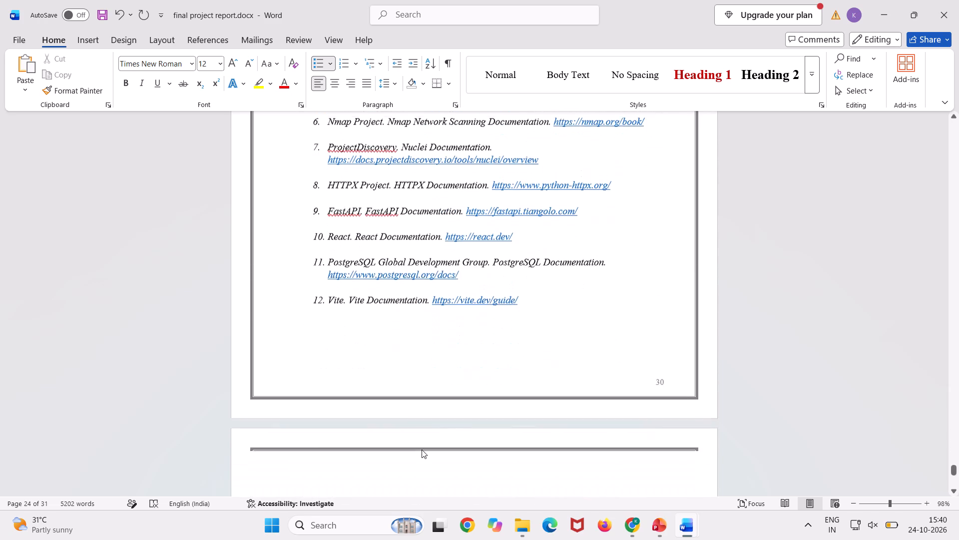
scroll(422, 449, "down", 3)
scroll(422, 449, "up", 6)
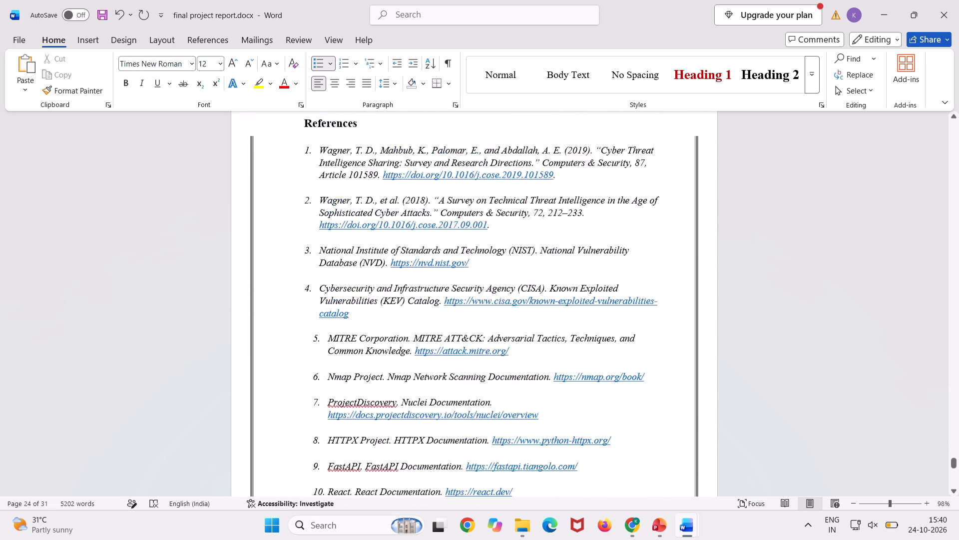
Delete the old ER diagram picture with users, projects and scans tables, together with its "Fig : ER Diagram" caption.
scroll(422, 449, "up", 7)
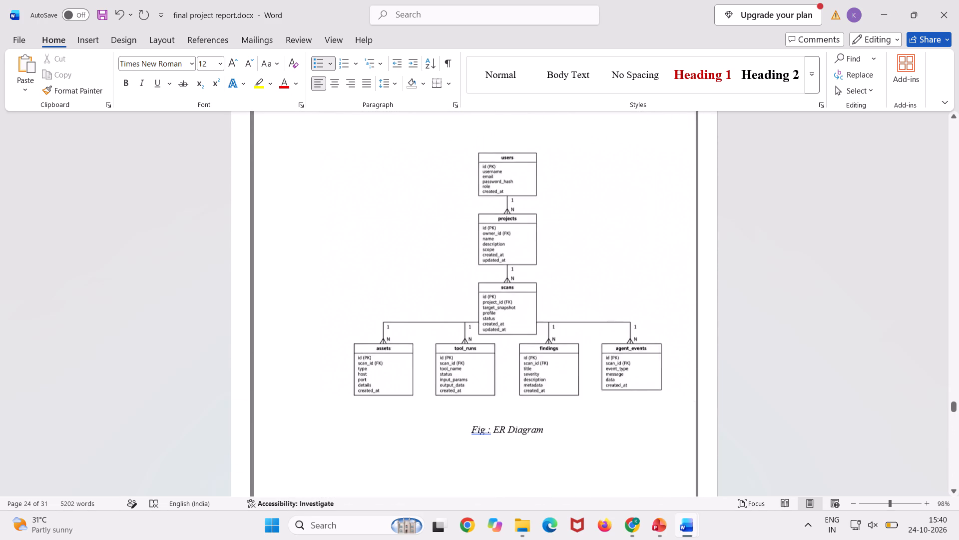
scroll(422, 449, "up", 3)
scroll(422, 449, "down", 1)
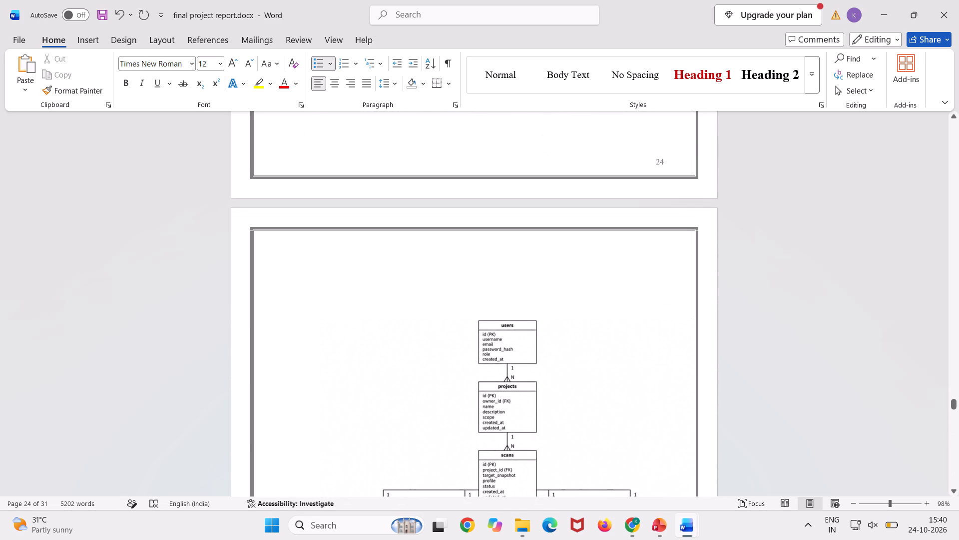
left_click(510, 397)
key("Delete")
scroll(510, 397, "down", 1)
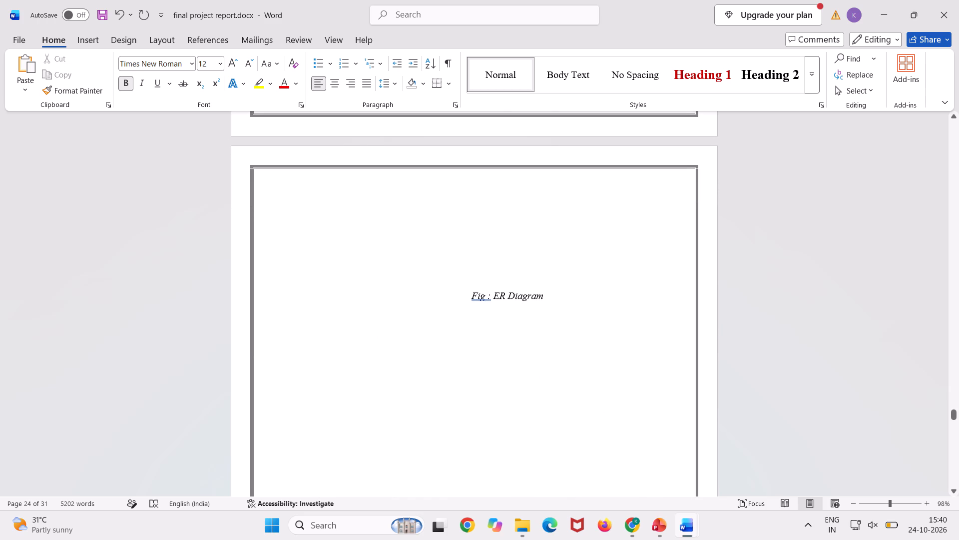
left_click_drag(547, 302, 448, 301)
key("Delete")
Delete the old ER text from the "3.4.2 ER Diagram" heading through "4. Working of the Database", including the relationships table.
scroll(448, 301, "up", 4)
scroll(448, 301, "down", 1)
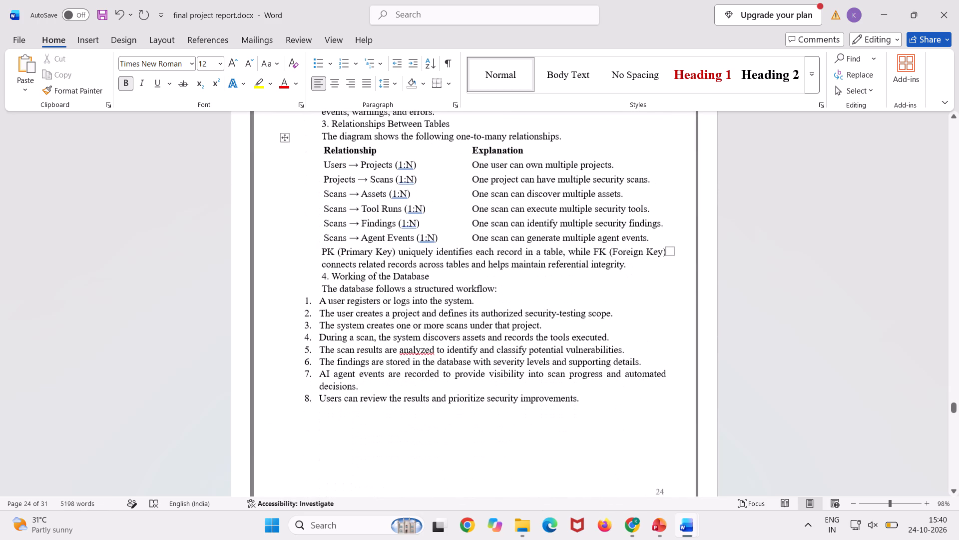
scroll(586, 405, "up", 3)
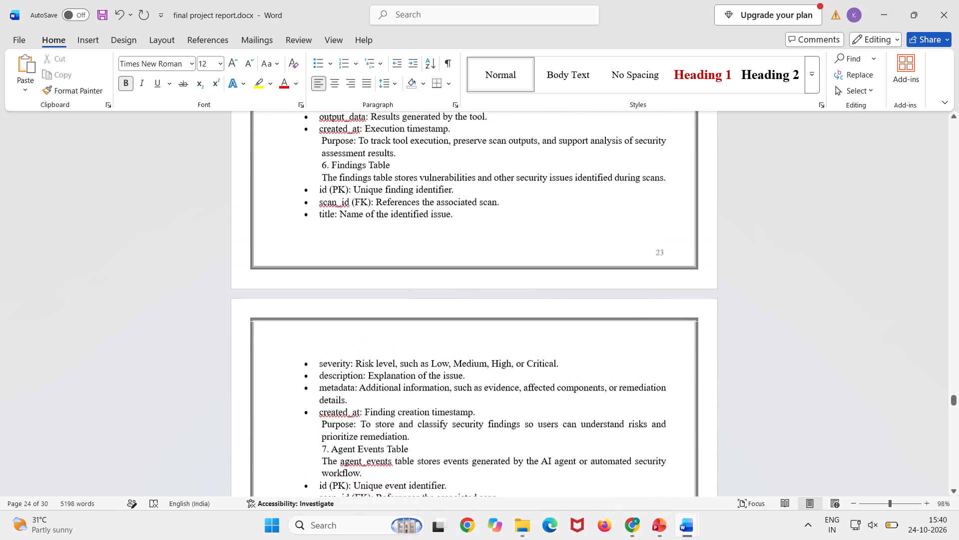
scroll(586, 405, "up", 4)
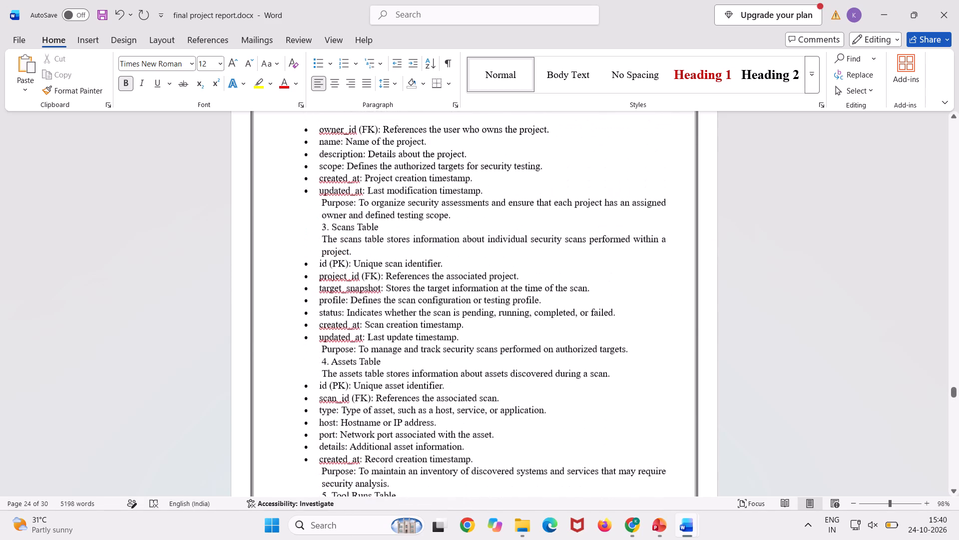
scroll(586, 405, "up", 4)
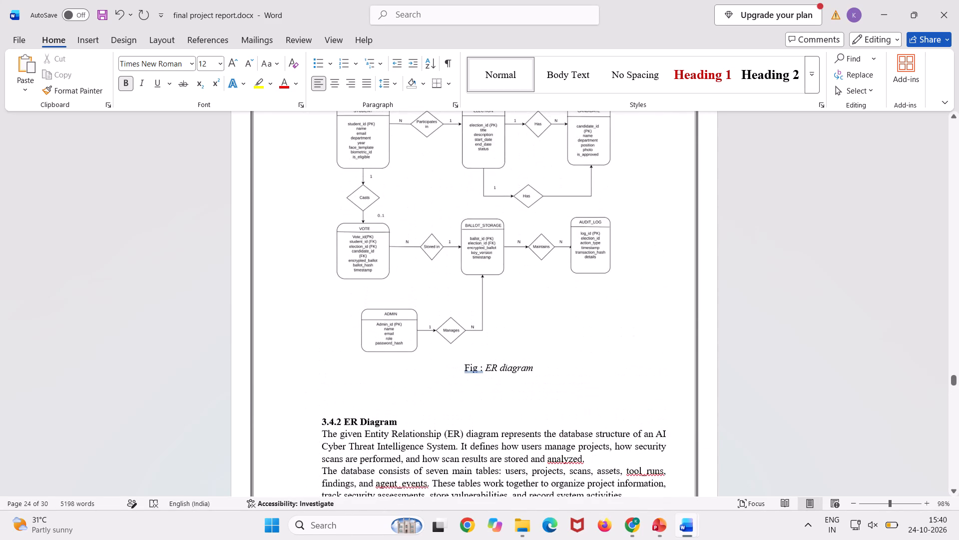
scroll(586, 405, "down", 1)
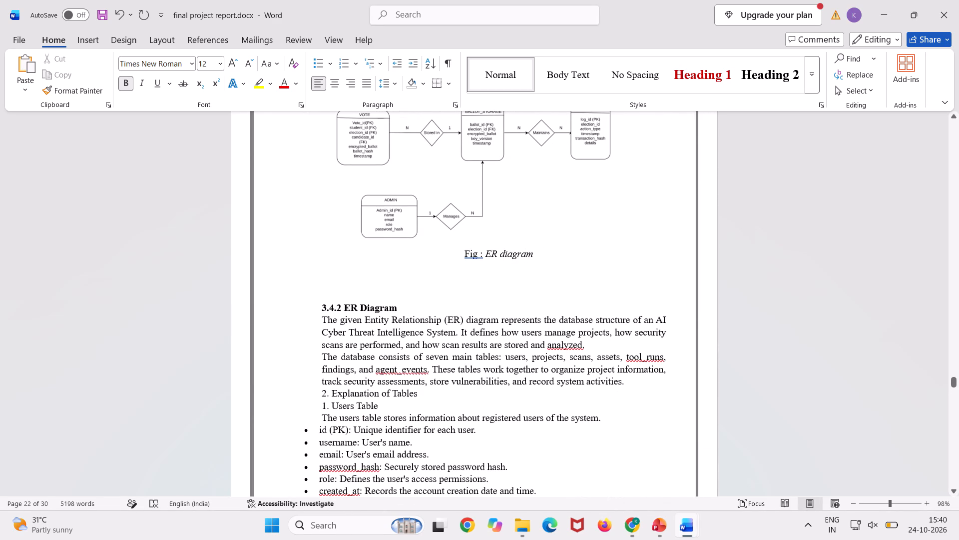
left_click_drag(317, 303, 513, 532)
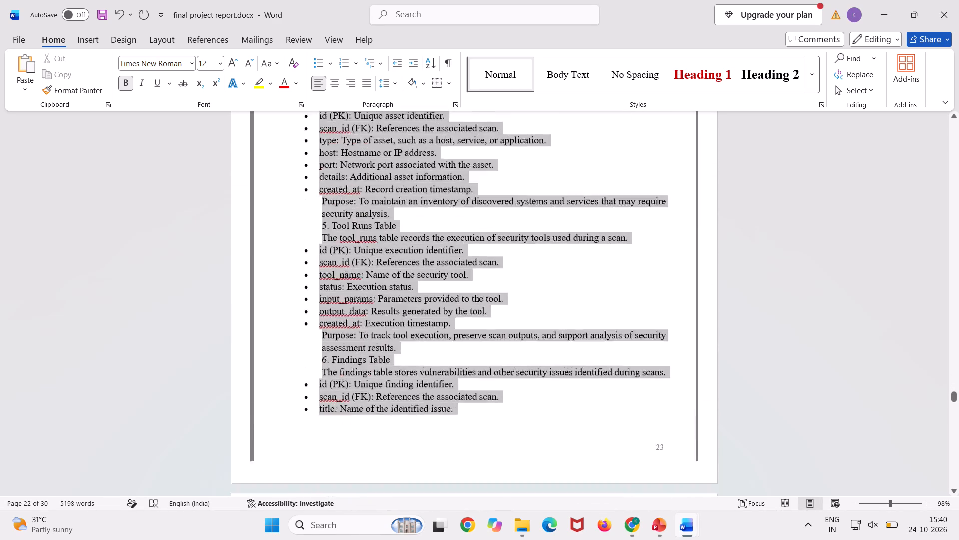
left_click_drag(513, 532, 511, 357)
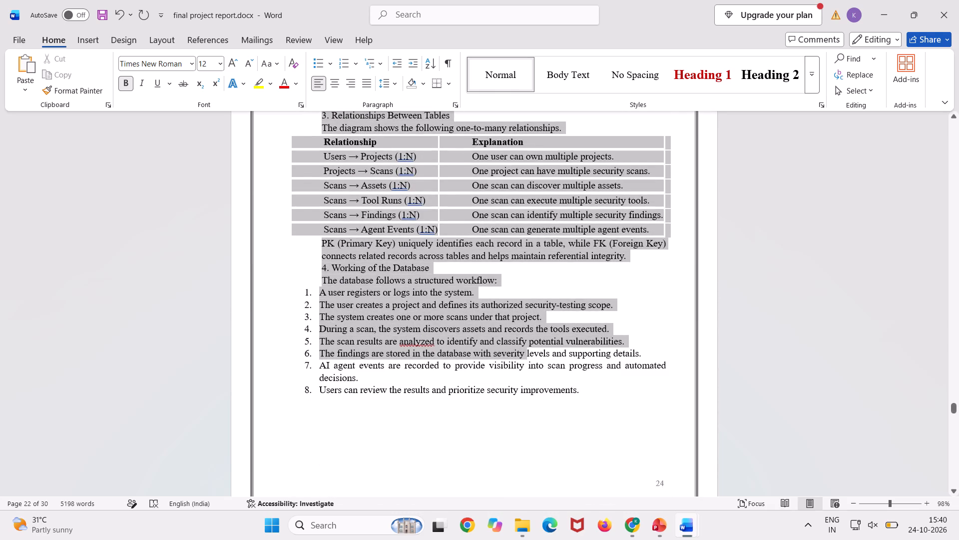
left_click_drag(511, 357, 610, 472)
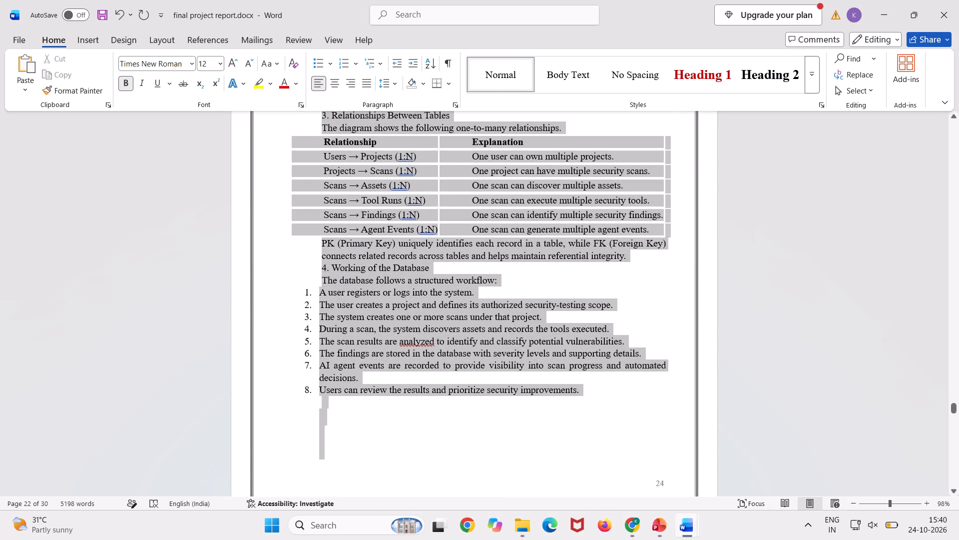
left_click_drag(610, 472, 599, 298)
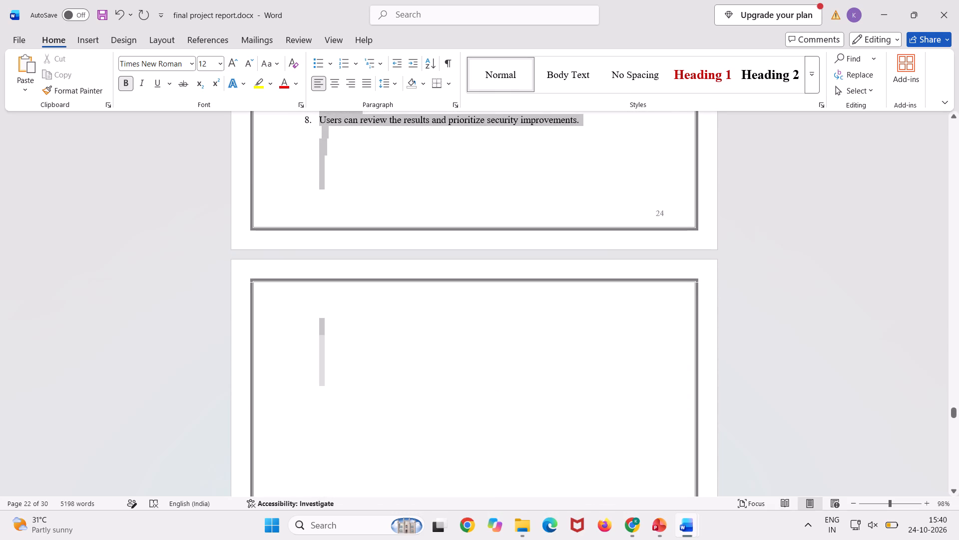
left_click_drag(599, 298, 603, 272)
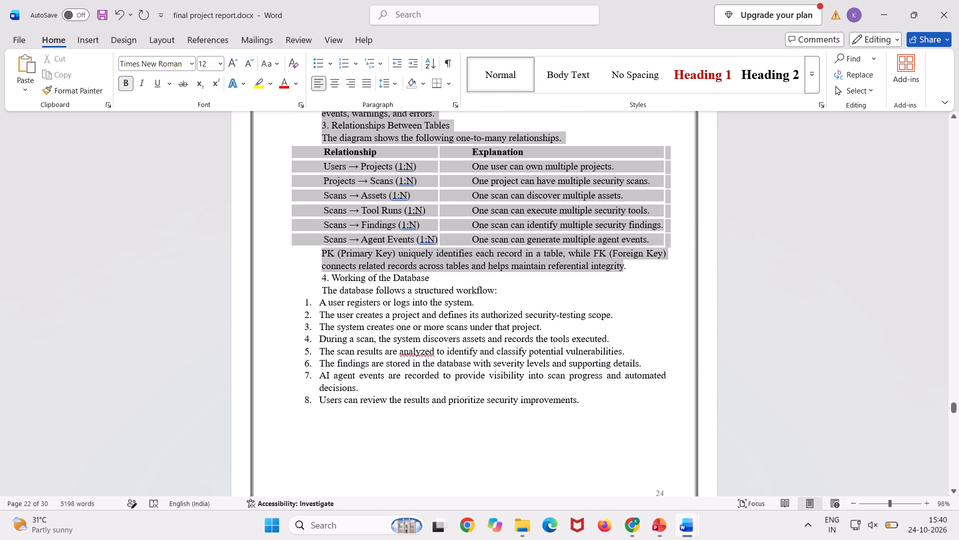
left_click_drag(603, 272, 606, 275)
key("BackSpace")
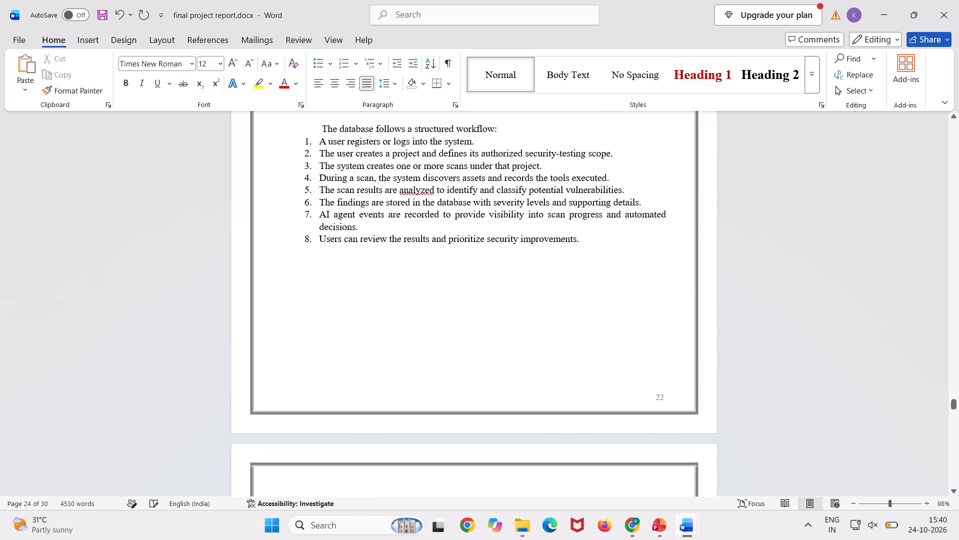
Check the area below the new ER diagram and save the report.
scroll(606, 275, "up", 3)
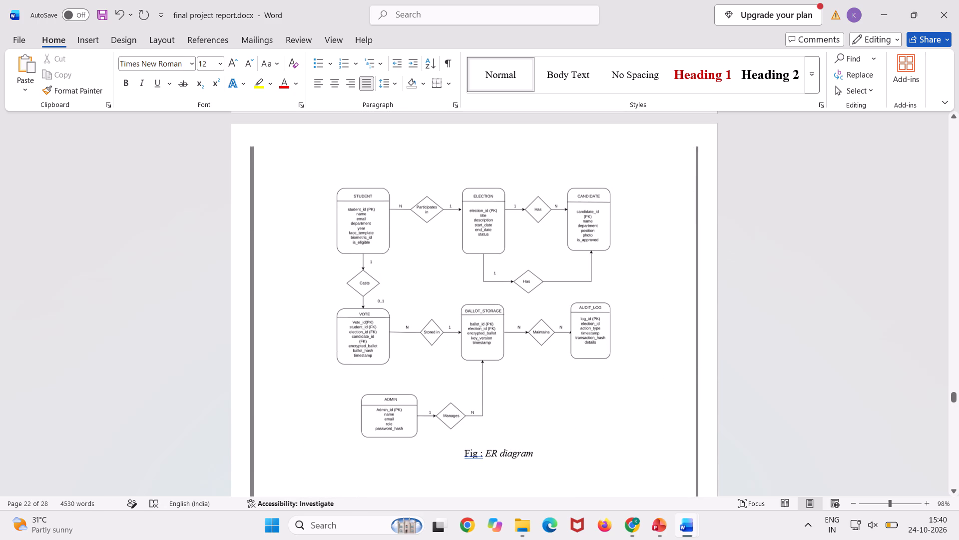
scroll(606, 275, "down", 2)
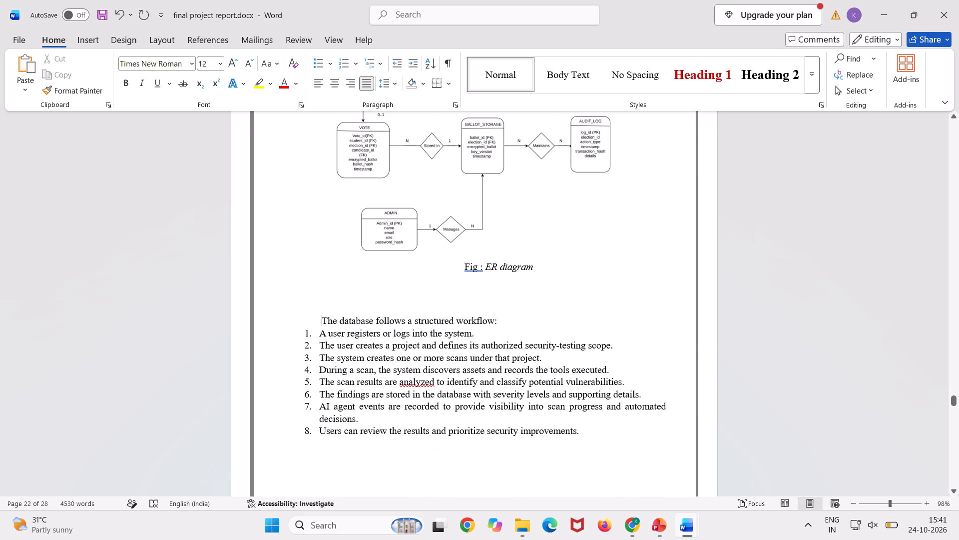
scroll(606, 275, "down", 1)
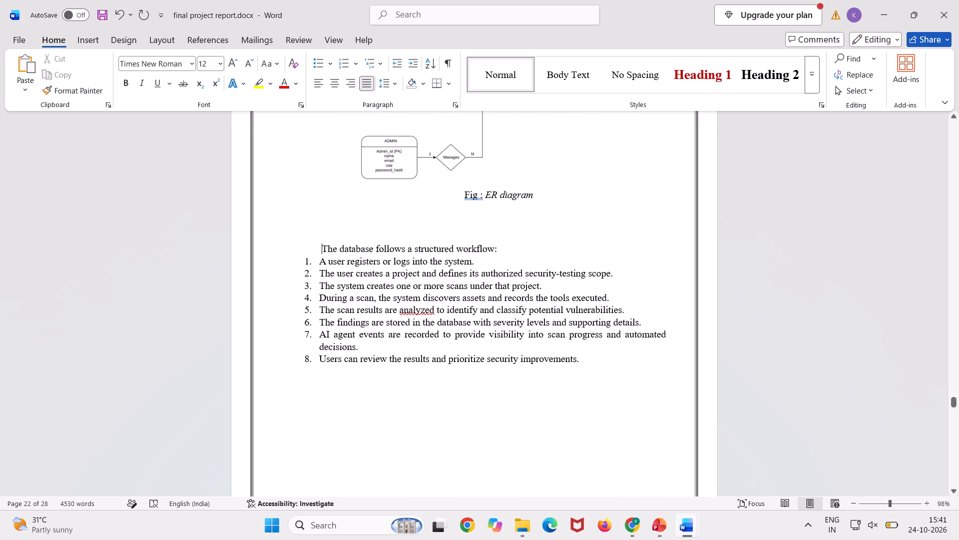
key("ctrl+s")
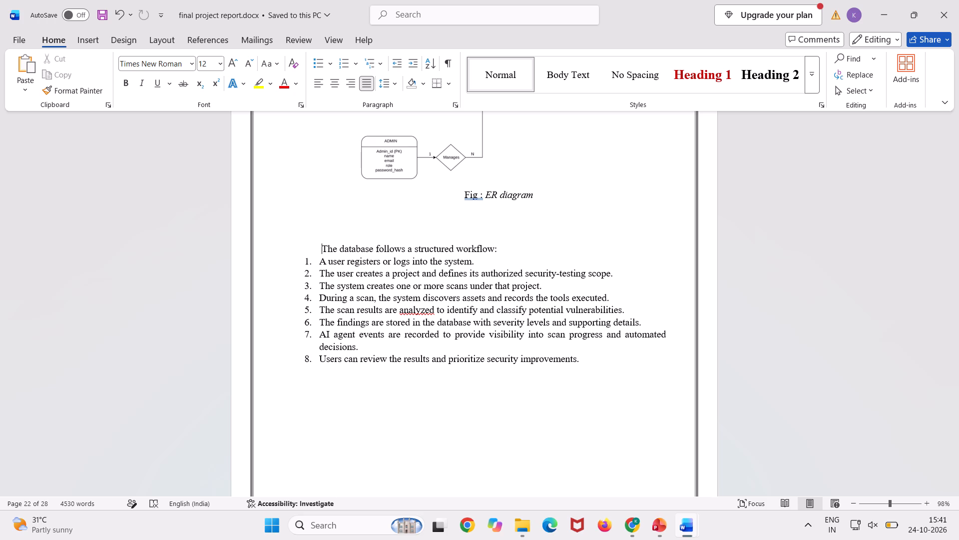
Look through section 3.5 Methodology and the Chapter 4 implementation plan table for next semester.
scroll(606, 275, "down", 4)
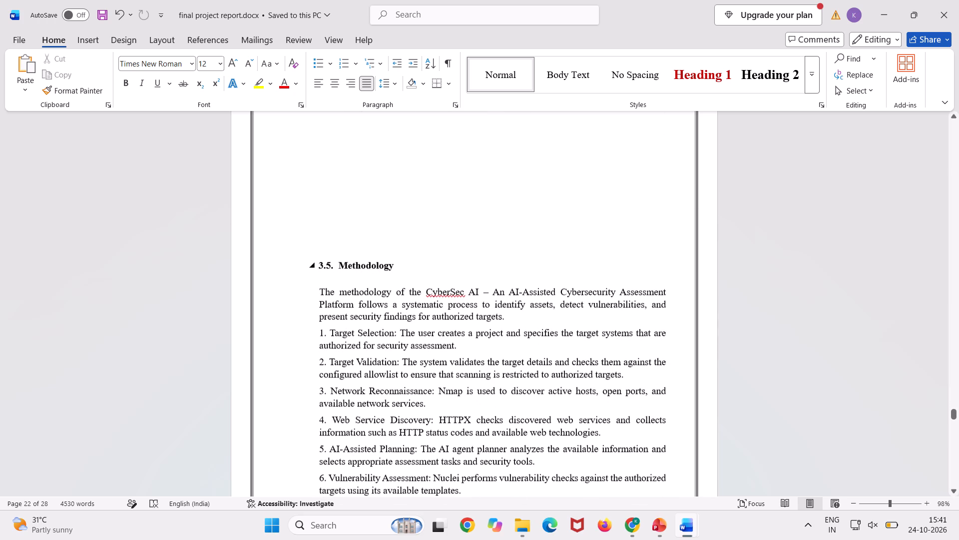
scroll(606, 275, "down", 7)
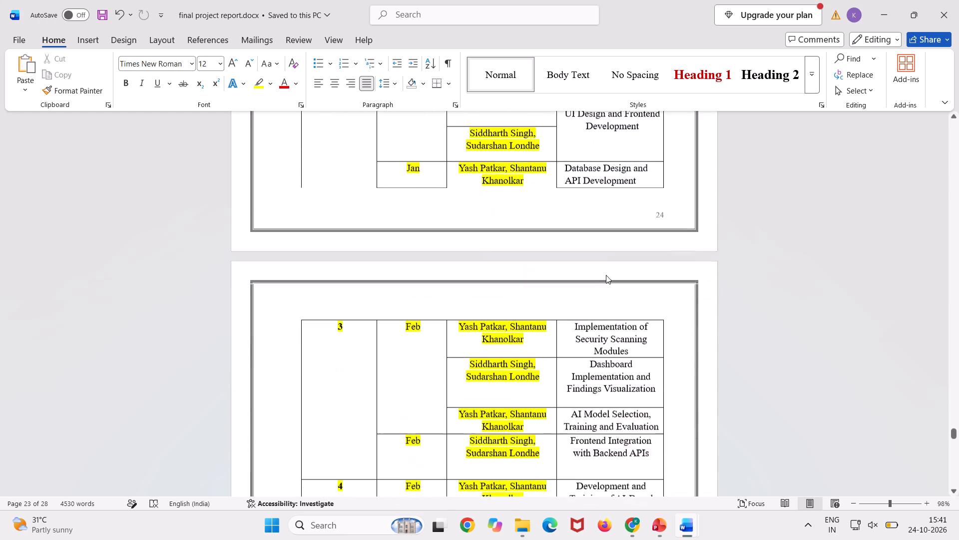
scroll(606, 275, "down", 2)
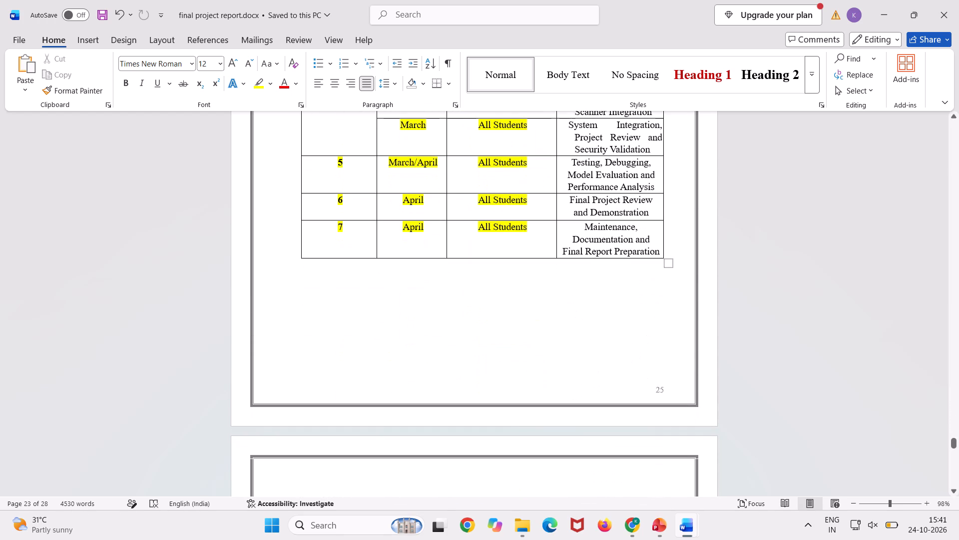